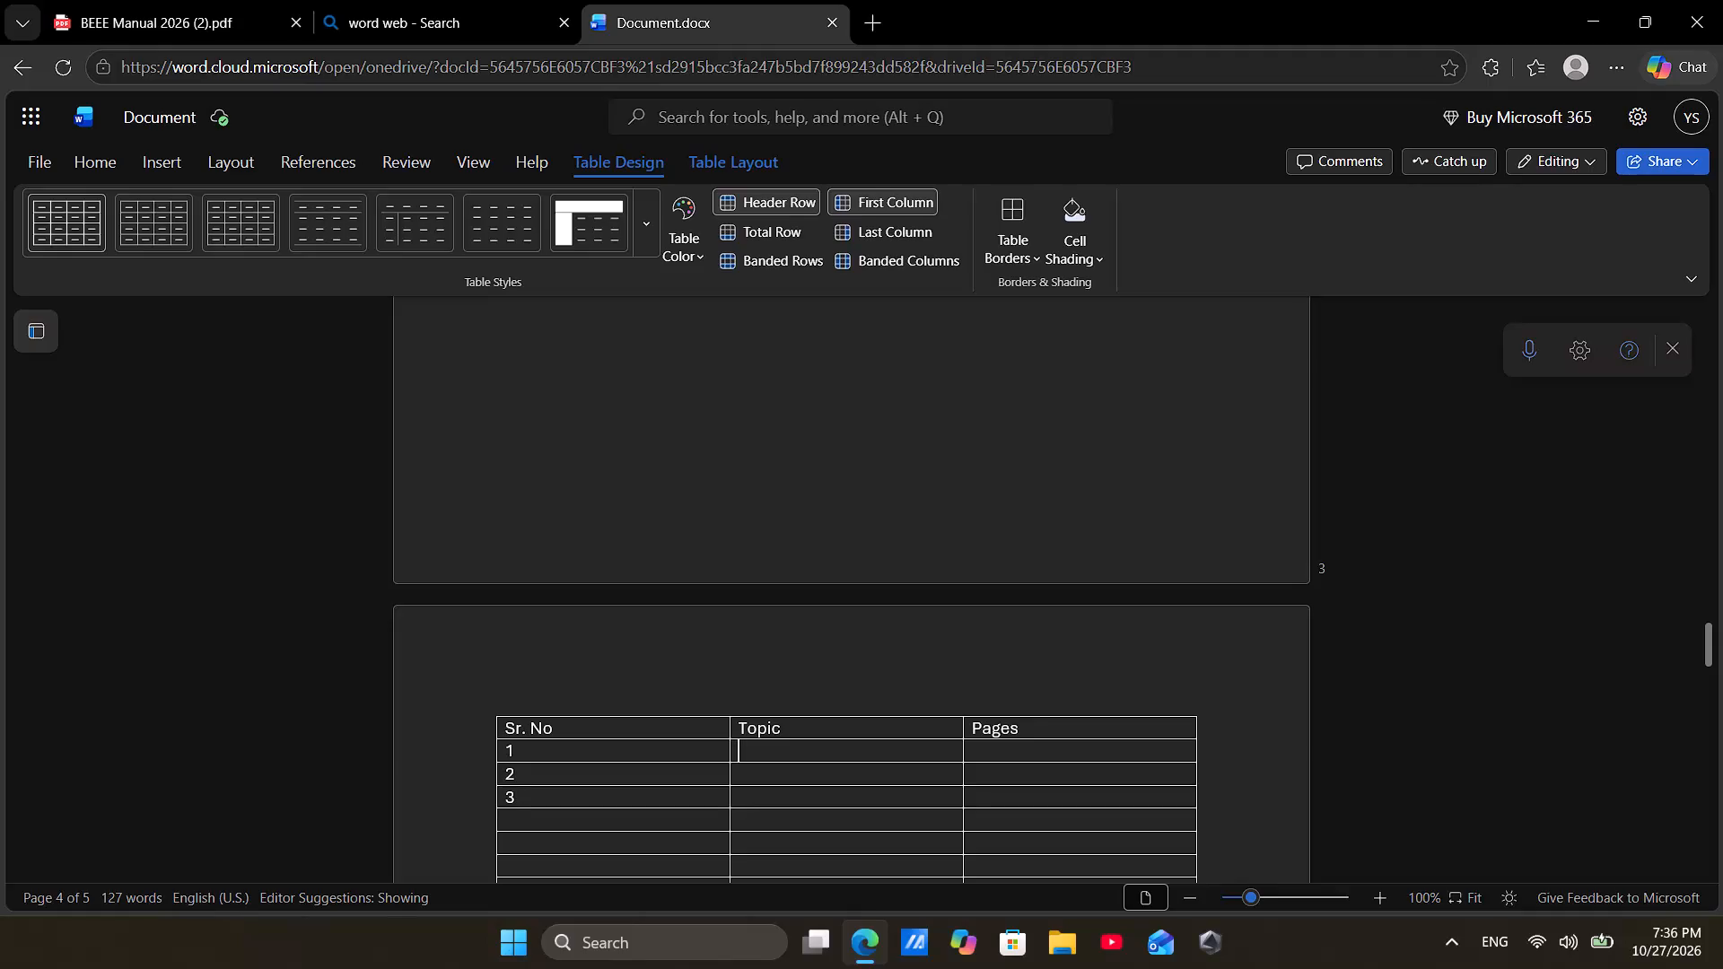
Fill row 1 of the contents table with the topic "Itroduction" and page 5.
{"action": "key", "text": "shift+i"}
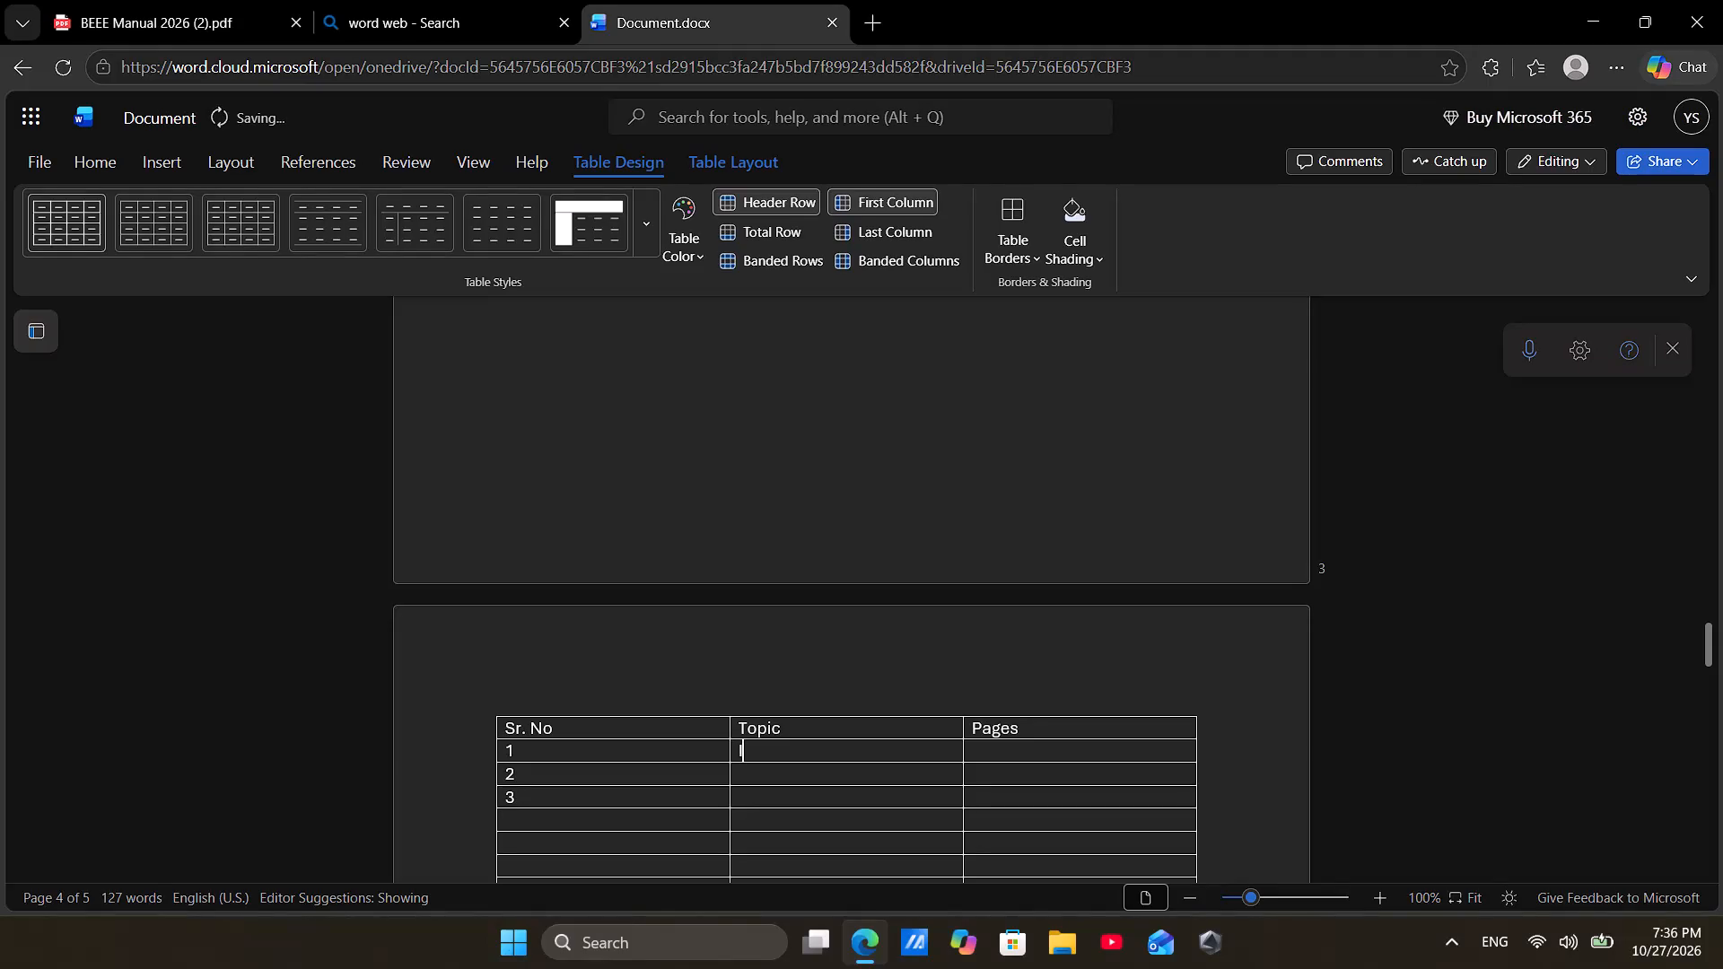
{"action": "type", "text": "troducttio"}
{"action": "key", "text": "BackSpace"}
{"action": "key", "text": "equal"}
{"action": "key", "text": "BackSpace"}
{"action": "key", "text": "BackSpace"}
{"action": "key", "text": "BackSpace"}
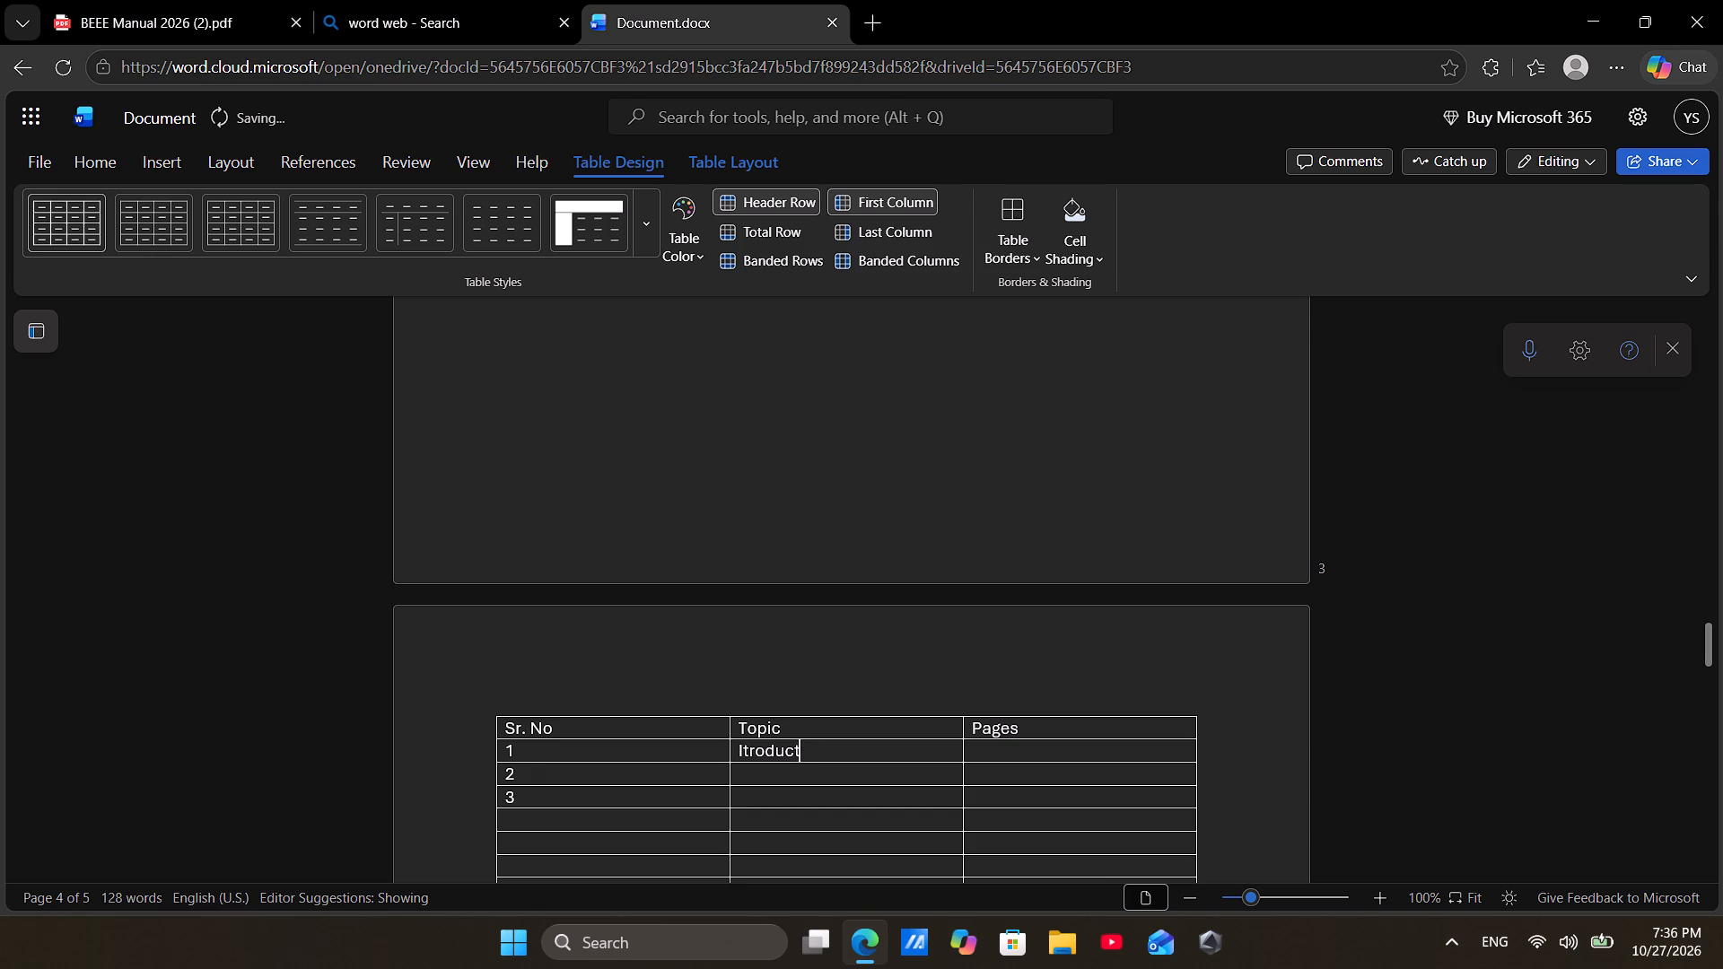
{"action": "type", "text": "ion"}
{"action": "key", "text": "Tab"}
{"action": "key", "text": "5"}
Fill row 2 of the contents table with the topic "College History" and page 6.
{"action": "key", "text": "Tab"}
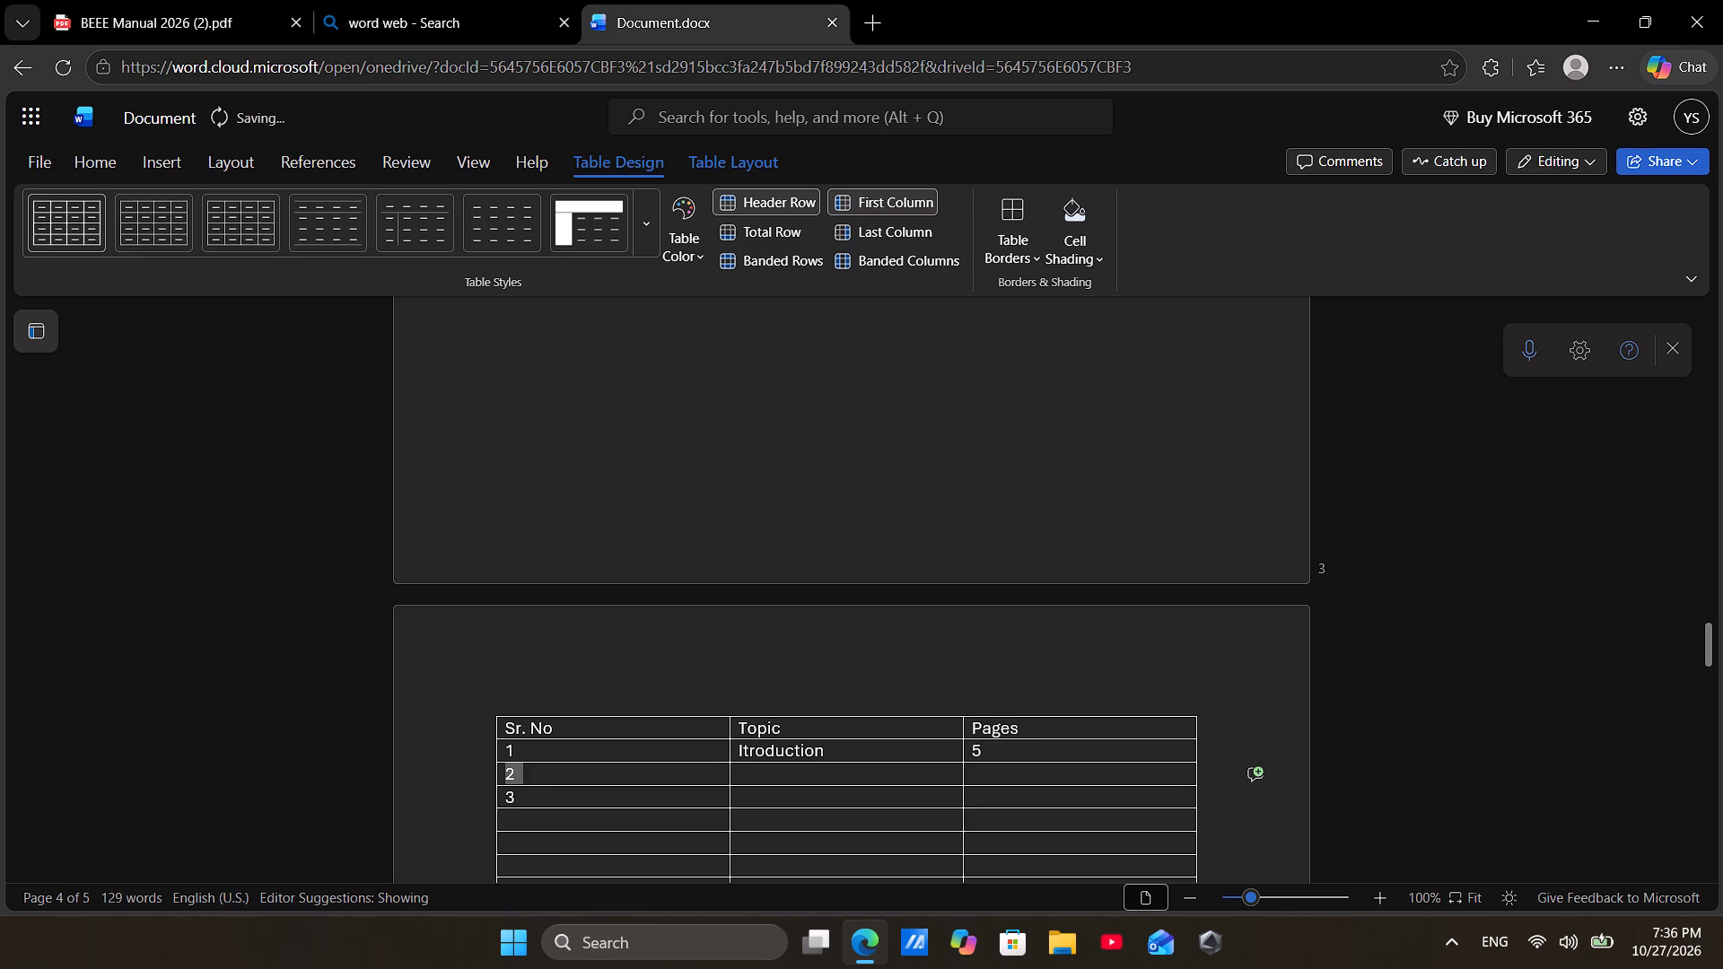
{"action": "key", "text": "Tab"}
{"action": "type", "text": "College Histor"}
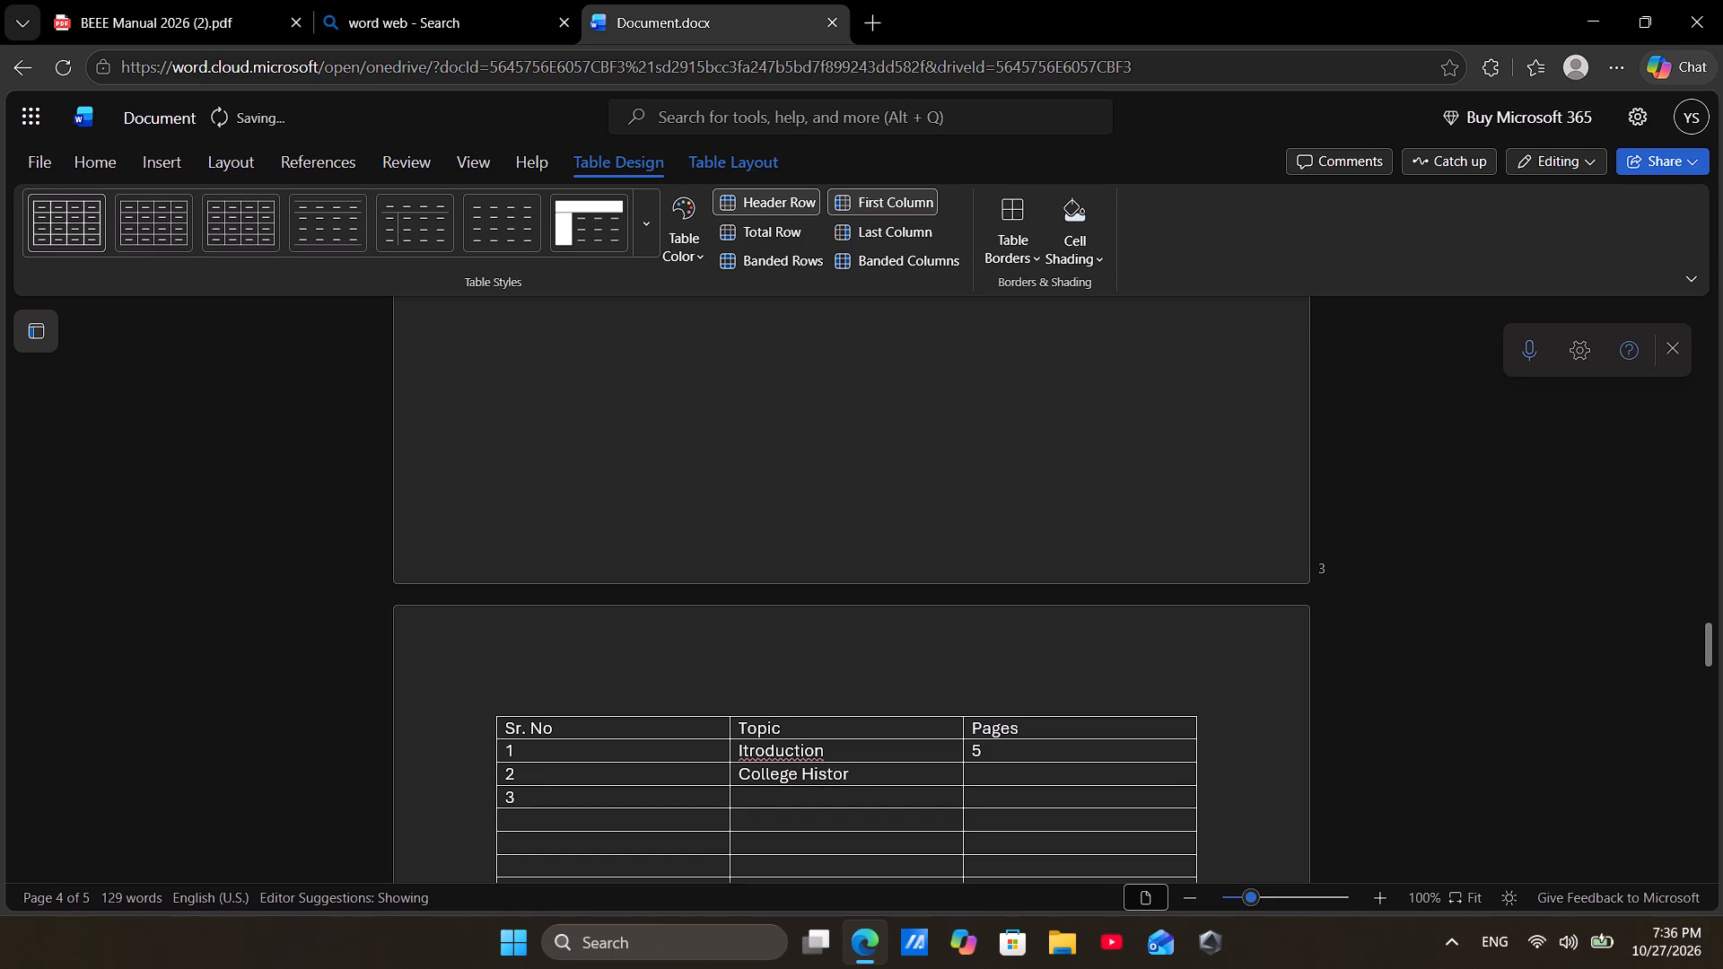
{"action": "key", "text": "y"}
{"action": "key", "text": "Tab"}
{"action": "key", "text": "6"}
Fill row 3 of the contents table with the topic "Course offered" and page 7.
{"action": "key", "text": "Tab"}
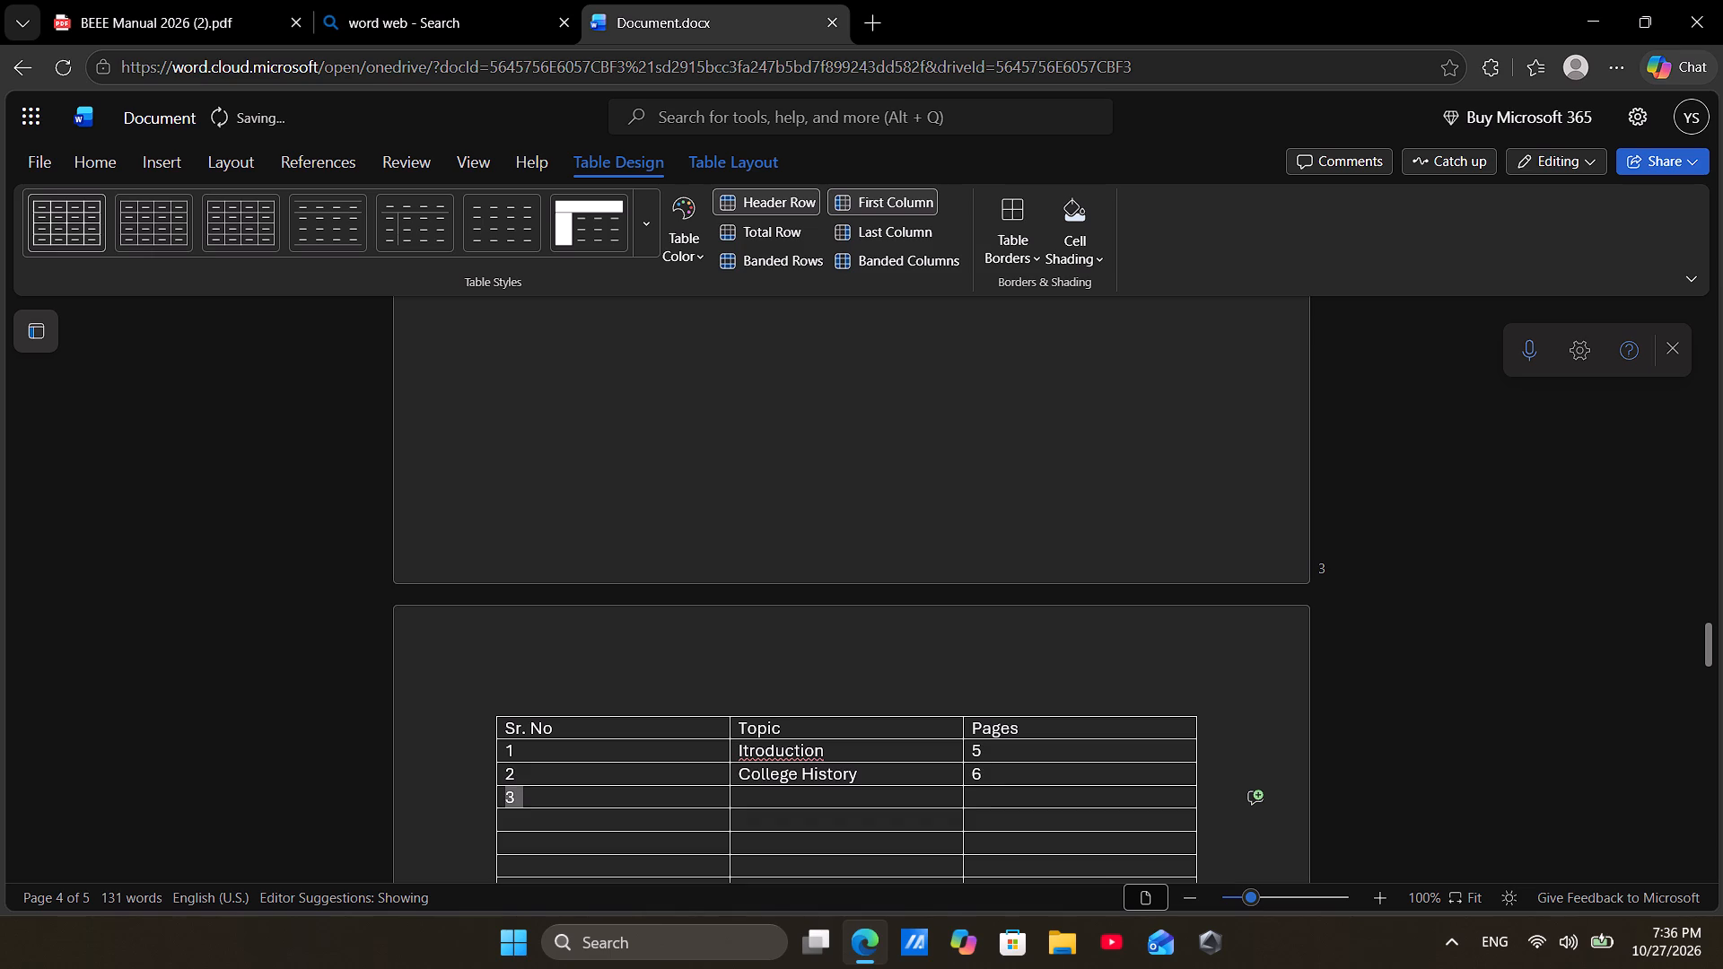
{"action": "key", "text": "Tab"}
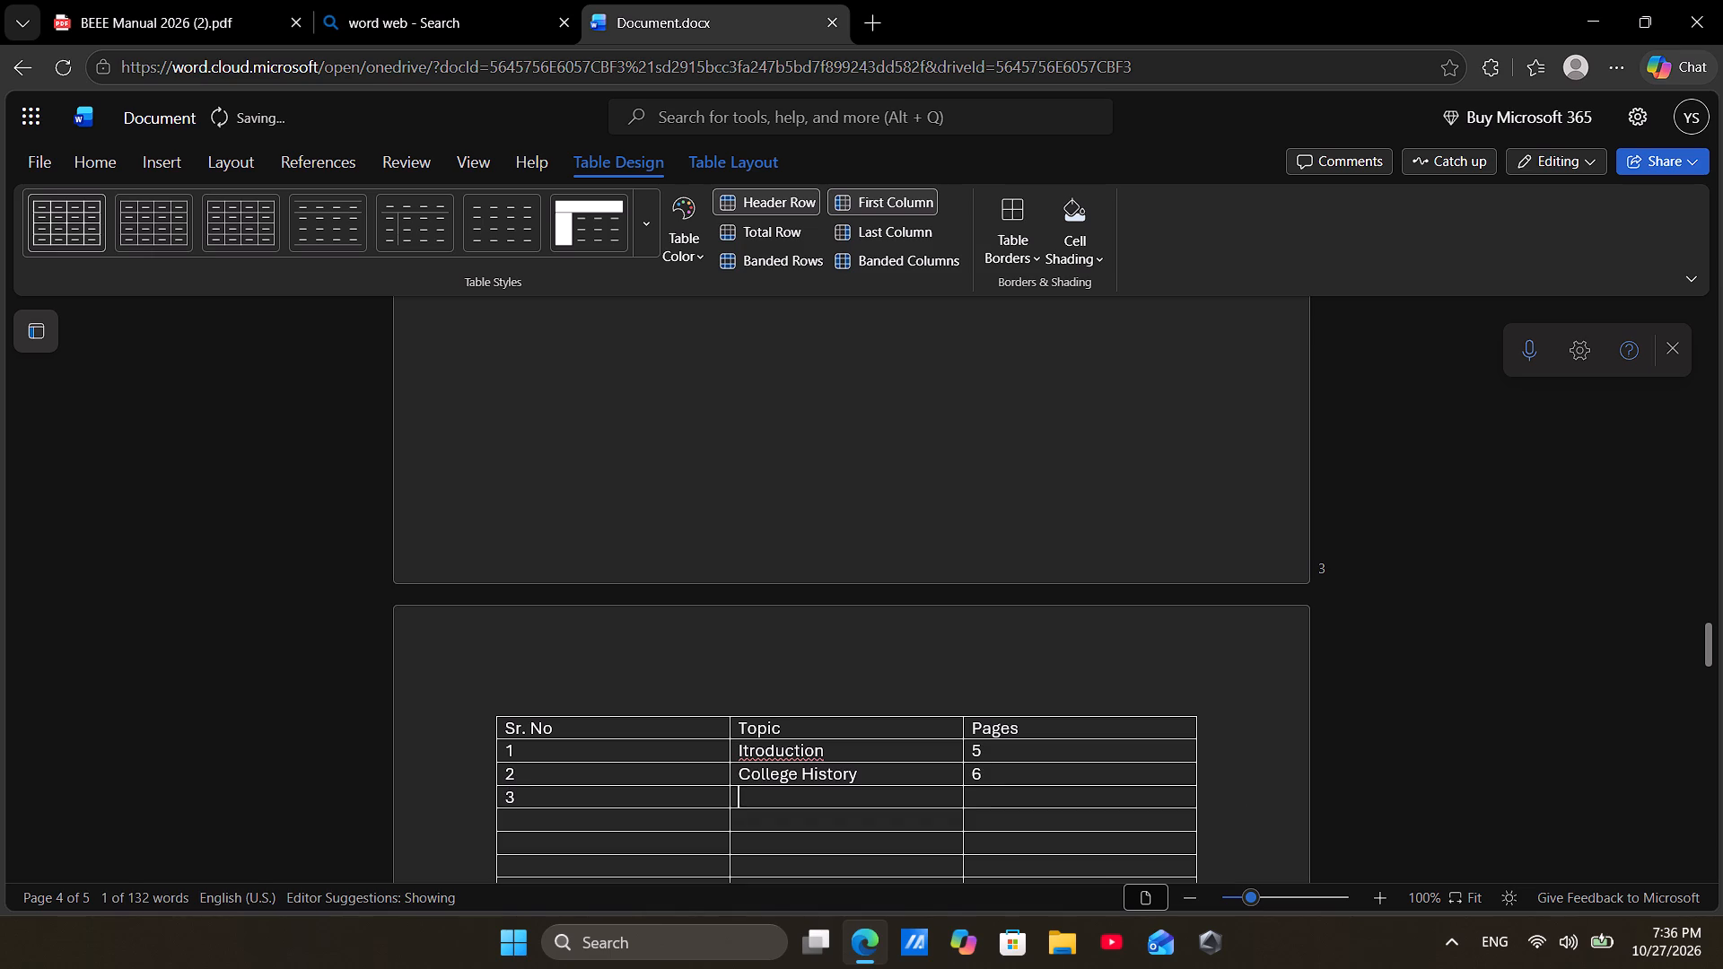
{"action": "key", "text": "shift+c"}
{"action": "type", "text": "ourd"}
{"action": "key", "text": "BackSpace"}
{"action": "type", "text": "se"}
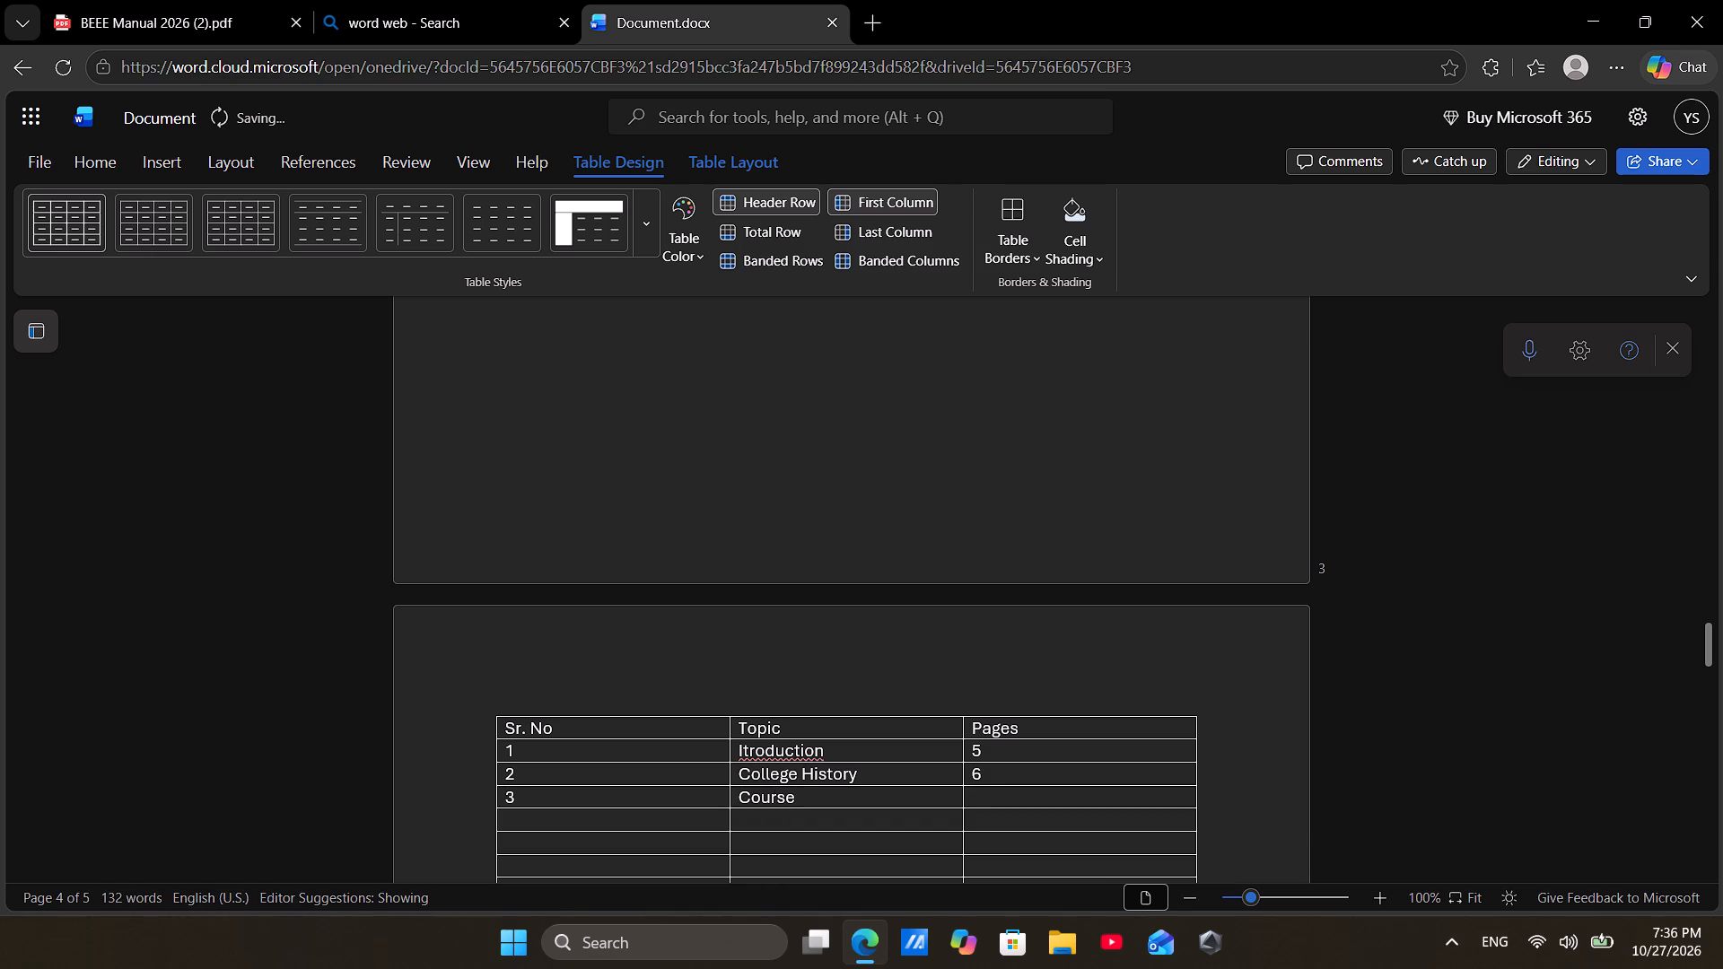
{"action": "key", "text": "space"}
{"action": "type", "text": "offered"}
{"action": "key", "text": "Tab"}
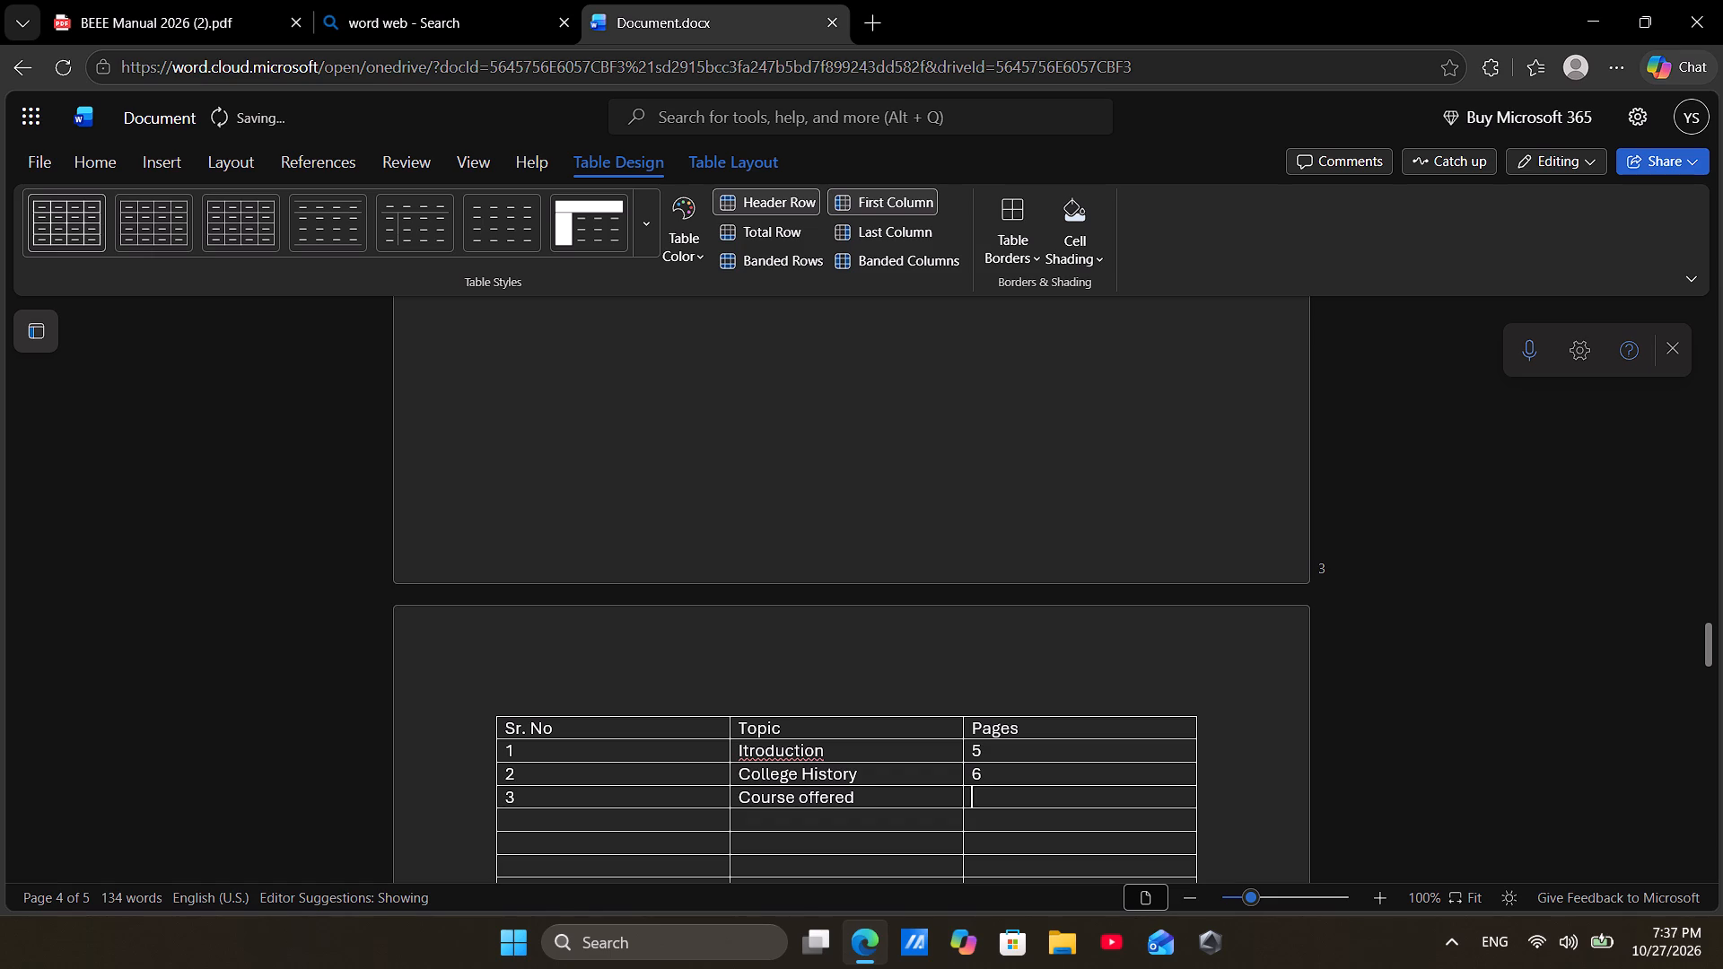
{"action": "key", "text": "7"}
Fill the row below number 3 with serial number 4, topic "Ifrastructure" and page 8.
{"action": "key", "text": "Tab"}
{"action": "key", "text": "4"}
{"action": "key", "text": "Tab"}
{"action": "type", "text": "Ifra"}
{"action": "key", "text": "BackSpace"}
{"action": "key", "text": "BackSpace"}
{"action": "key", "text": "BackSpace"}
{"action": "type", "text": "frastu"}
{"action": "key", "text": "BackSpace"}
{"action": "type", "text": "ructurre"}
{"action": "key", "text": "BackSpace"}
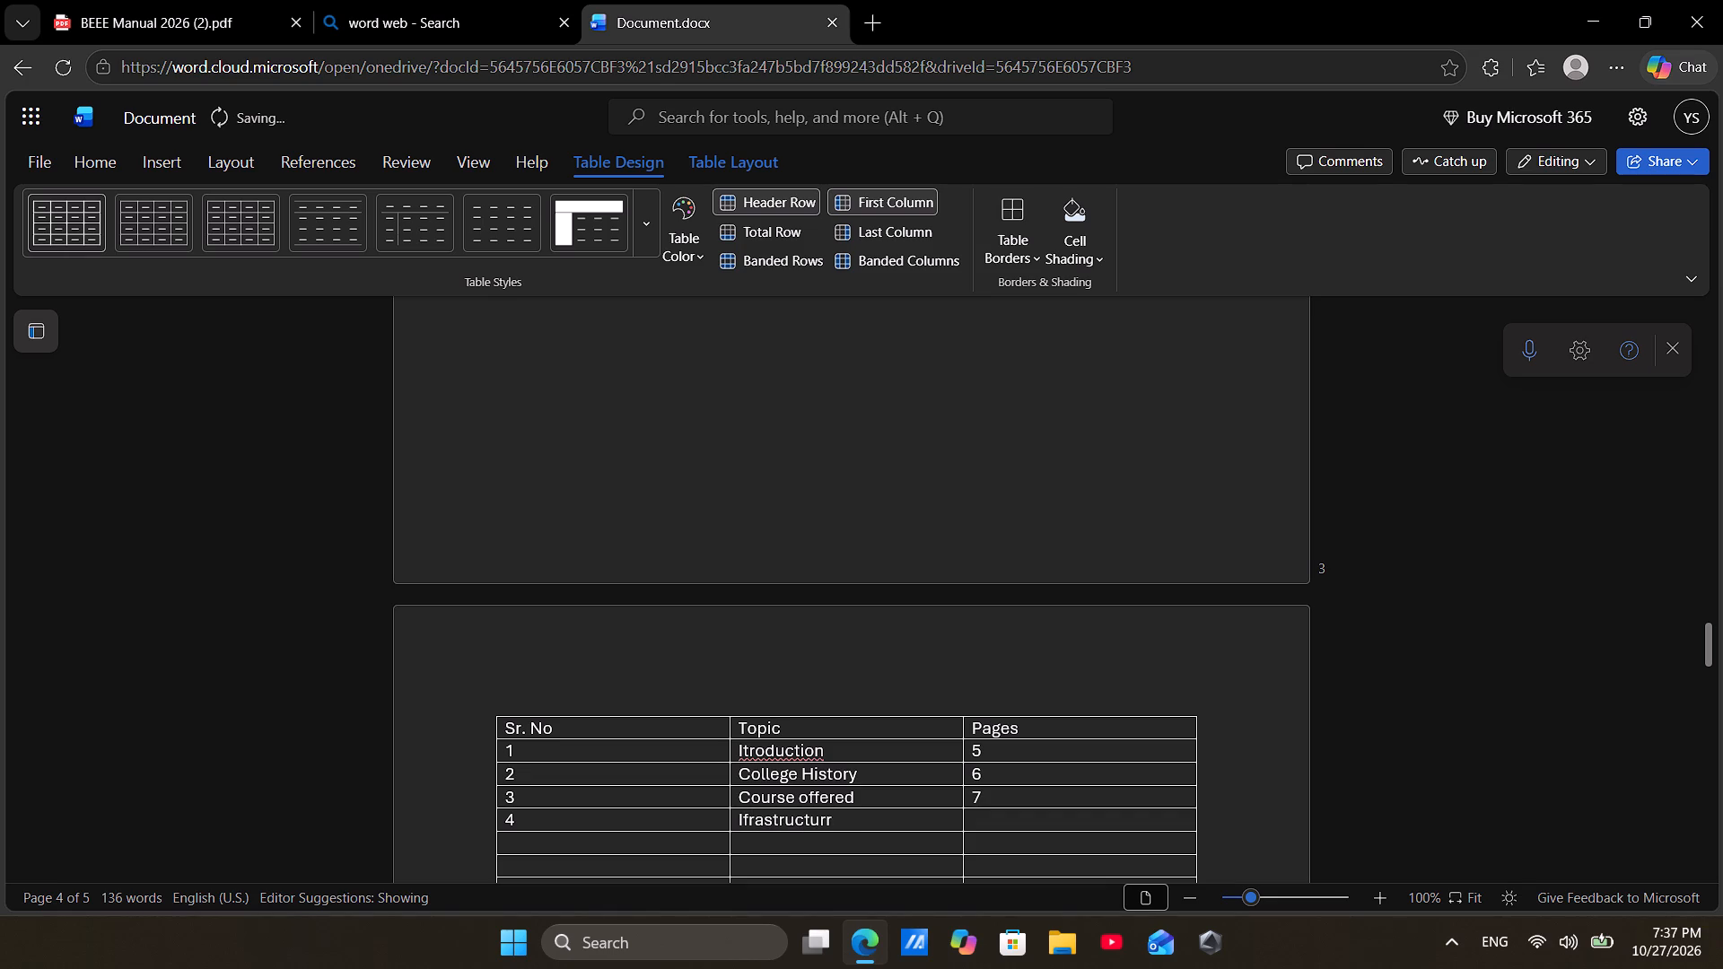
{"action": "key", "text": "BackSpace"}
{"action": "key", "text": "BackSpace"}
{"action": "type", "text": "e="}
{"action": "key", "text": "BackSpace"}
{"action": "key", "text": "BackSpace"}
{"action": "type", "text": "re"}
{"action": "key", "text": "Tab"}
{"action": "key", "text": "8"}
Fill the row below number 4 with serial number 5, topic "Student Stastics" and page 9.
{"action": "key", "text": "Tab"}
{"action": "key", "text": "5"}
{"action": "key", "text": "Tab"}
{"action": "type", "text": "Sudi"}
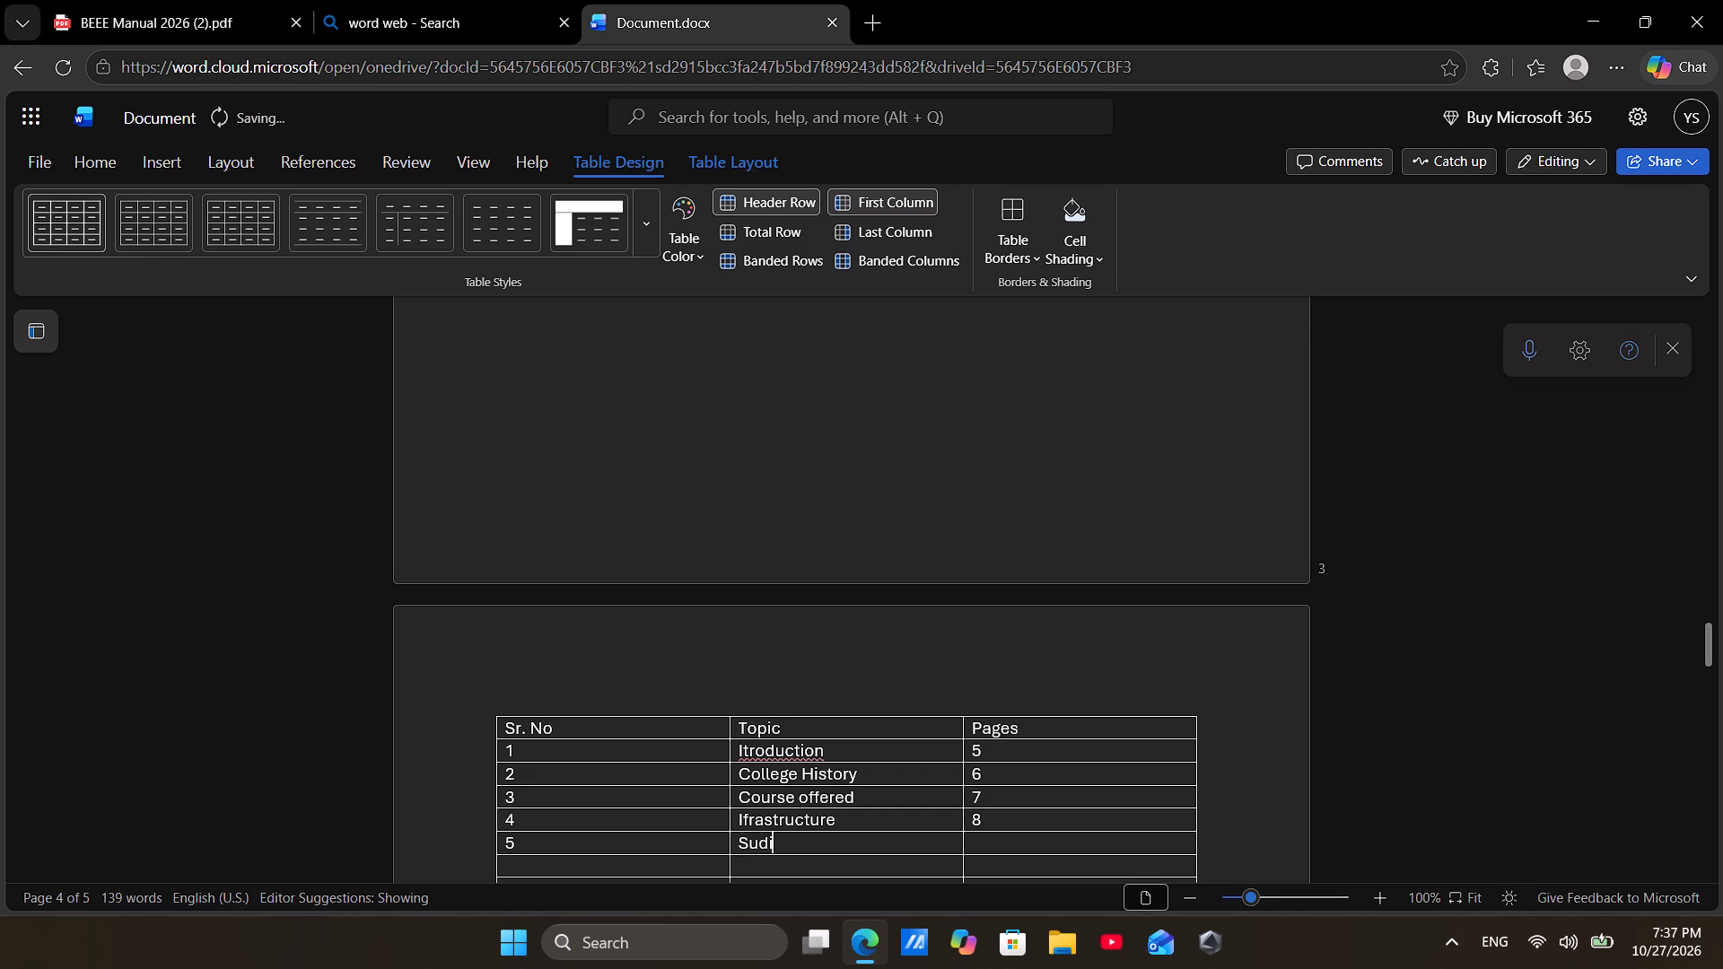
{"action": "key", "text": "BackSpace"}
{"action": "key", "text": "BackSpace"}
{"action": "key", "text": "BackSpace"}
{"action": "type", "text": "tudent"}
{"action": "key", "text": "space"}
{"action": "type", "text": "Stasti"}
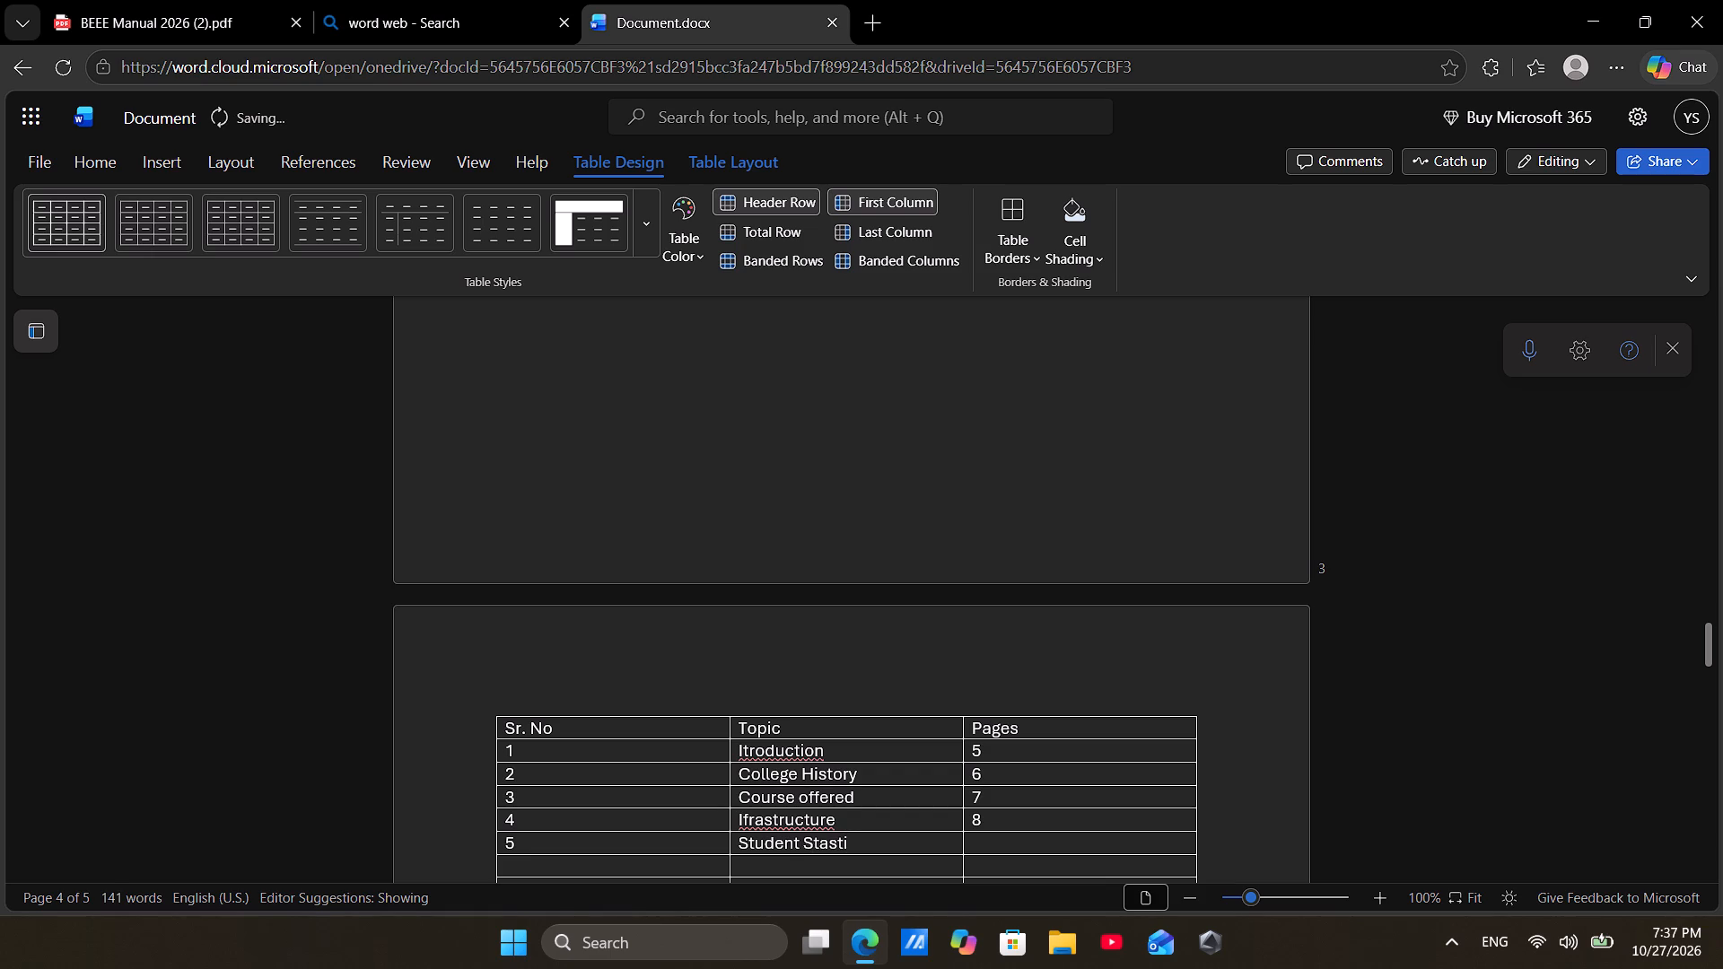
{"action": "type", "text": "cs"}
{"action": "key", "text": "Tab"}
{"action": "key", "text": "9"}
Enter serial number 6 and the topic "College Activities" in the row below number 5.
{"action": "key", "text": "Tab"}
{"action": "key", "text": "plus"}
{"action": "key", "text": "BackSpace"}
{"action": "key", "text": "6"}
{"action": "key", "text": "Tab"}
{"action": "type", "text": "Colle"}
{"action": "type", "text": "f=g="}
{"action": "key", "text": "BackSpace"}
{"action": "key", "text": "BackSpace"}
{"action": "key", "text": "BackSpace"}
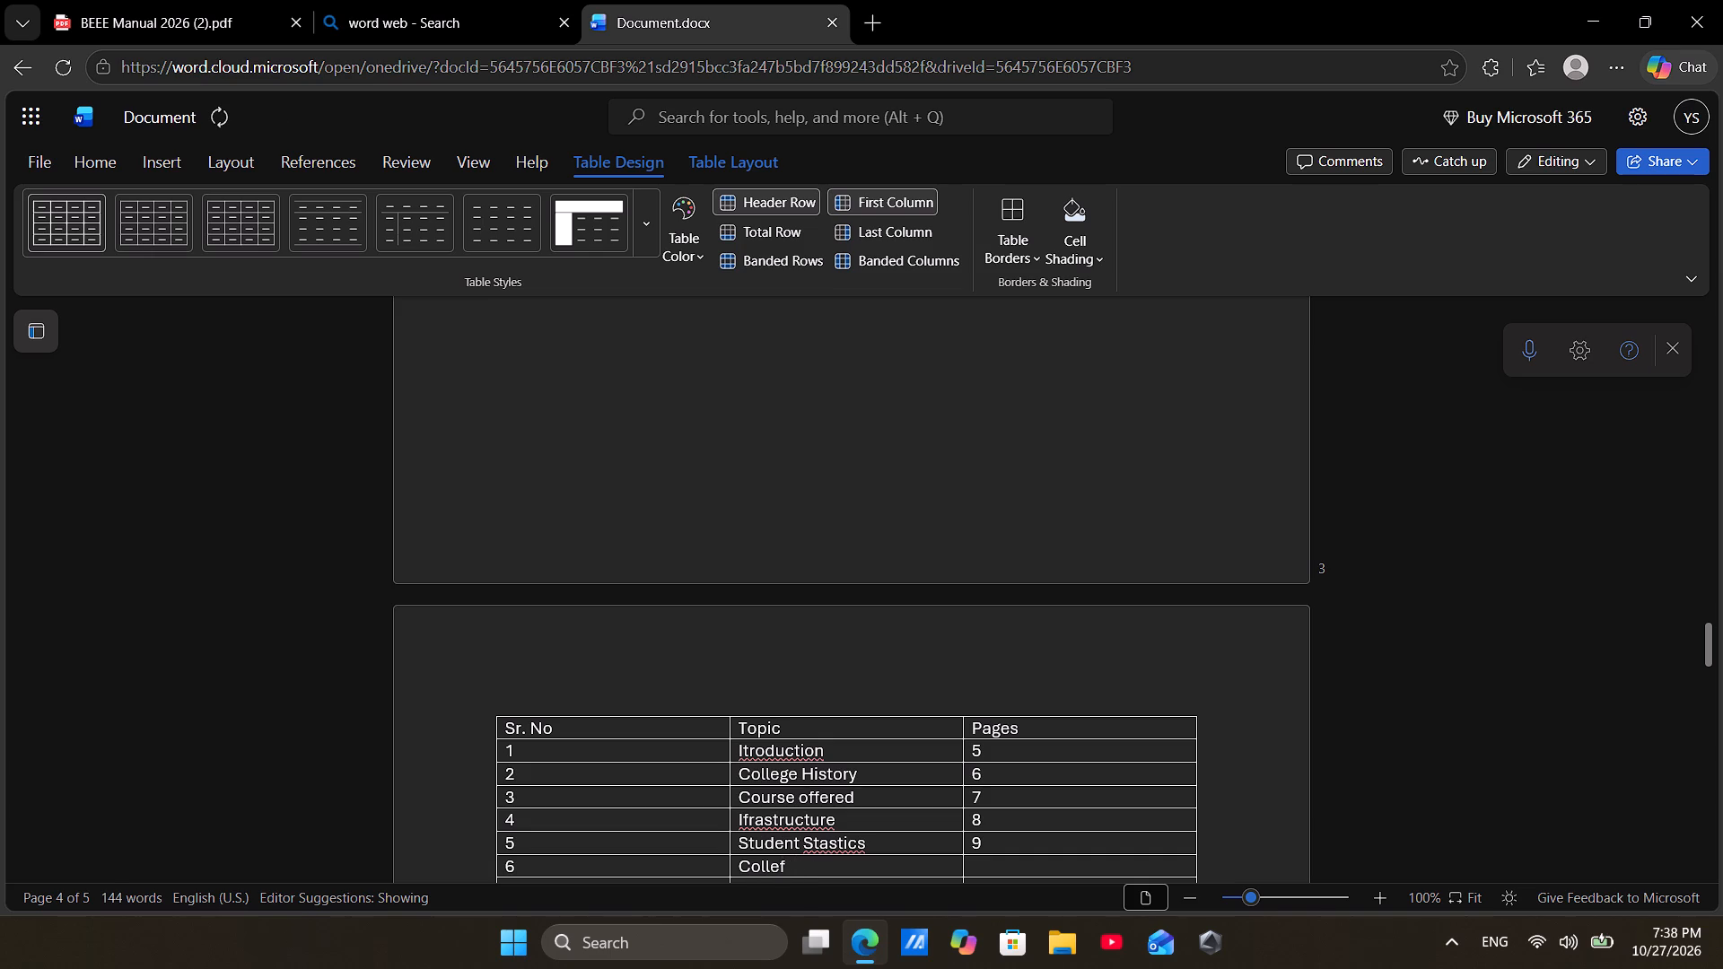
{"action": "key", "text": "BackSpace"}
{"action": "type", "text": "ge"}
{"action": "key", "text": "space"}
{"action": "type", "text": "Activ"}
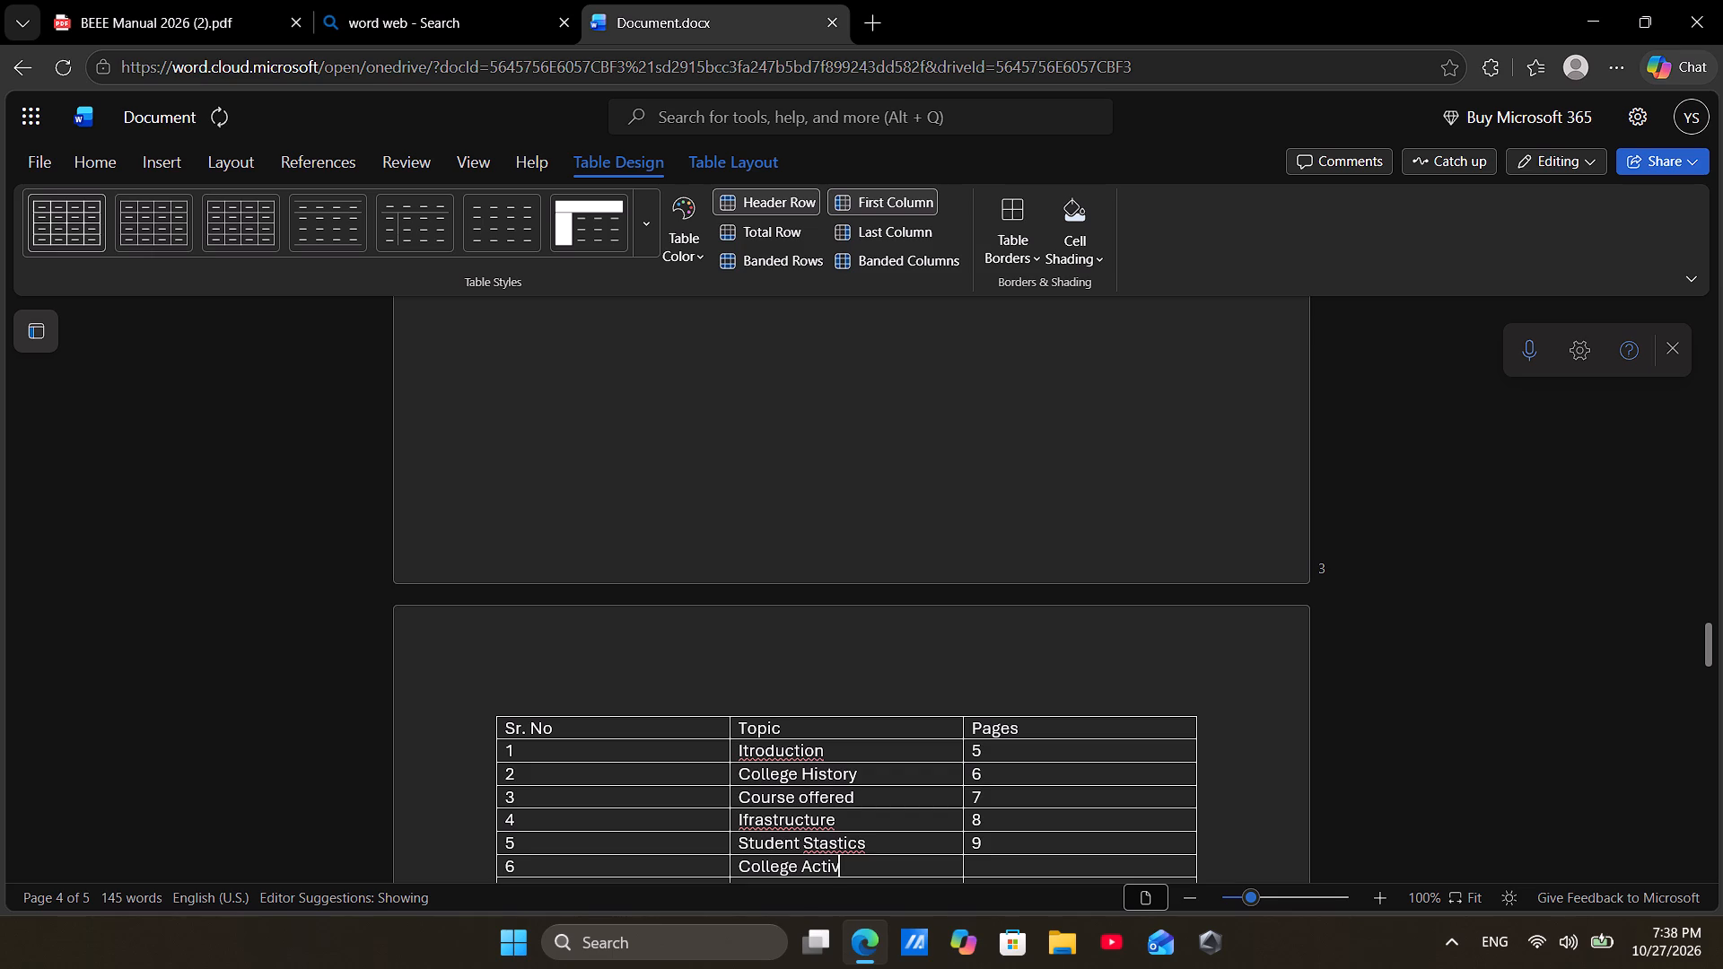
{"action": "key", "text": "i"}
{"action": "type", "text": "ties"}
Change the topic in row 5 of the contents table to "Student Statastics".
{"action": "left_click", "coordinate": [864, 840]}
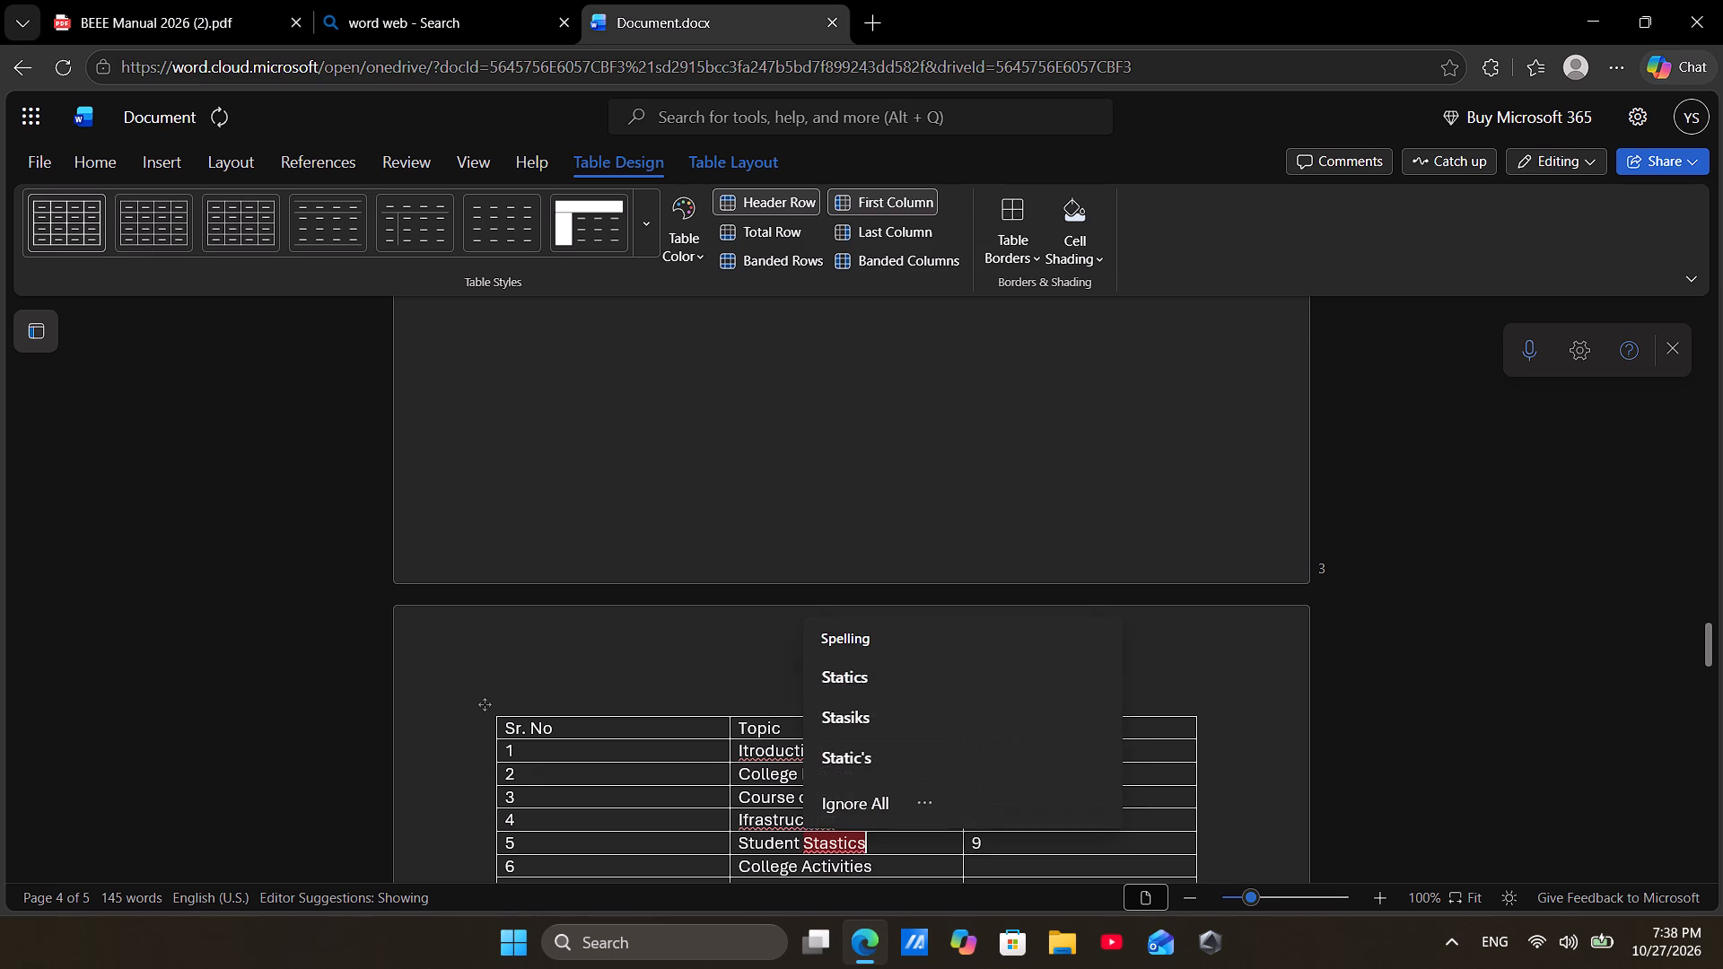
{"action": "left_click", "coordinate": [879, 845]}
{"action": "key", "text": "BackSpace"}
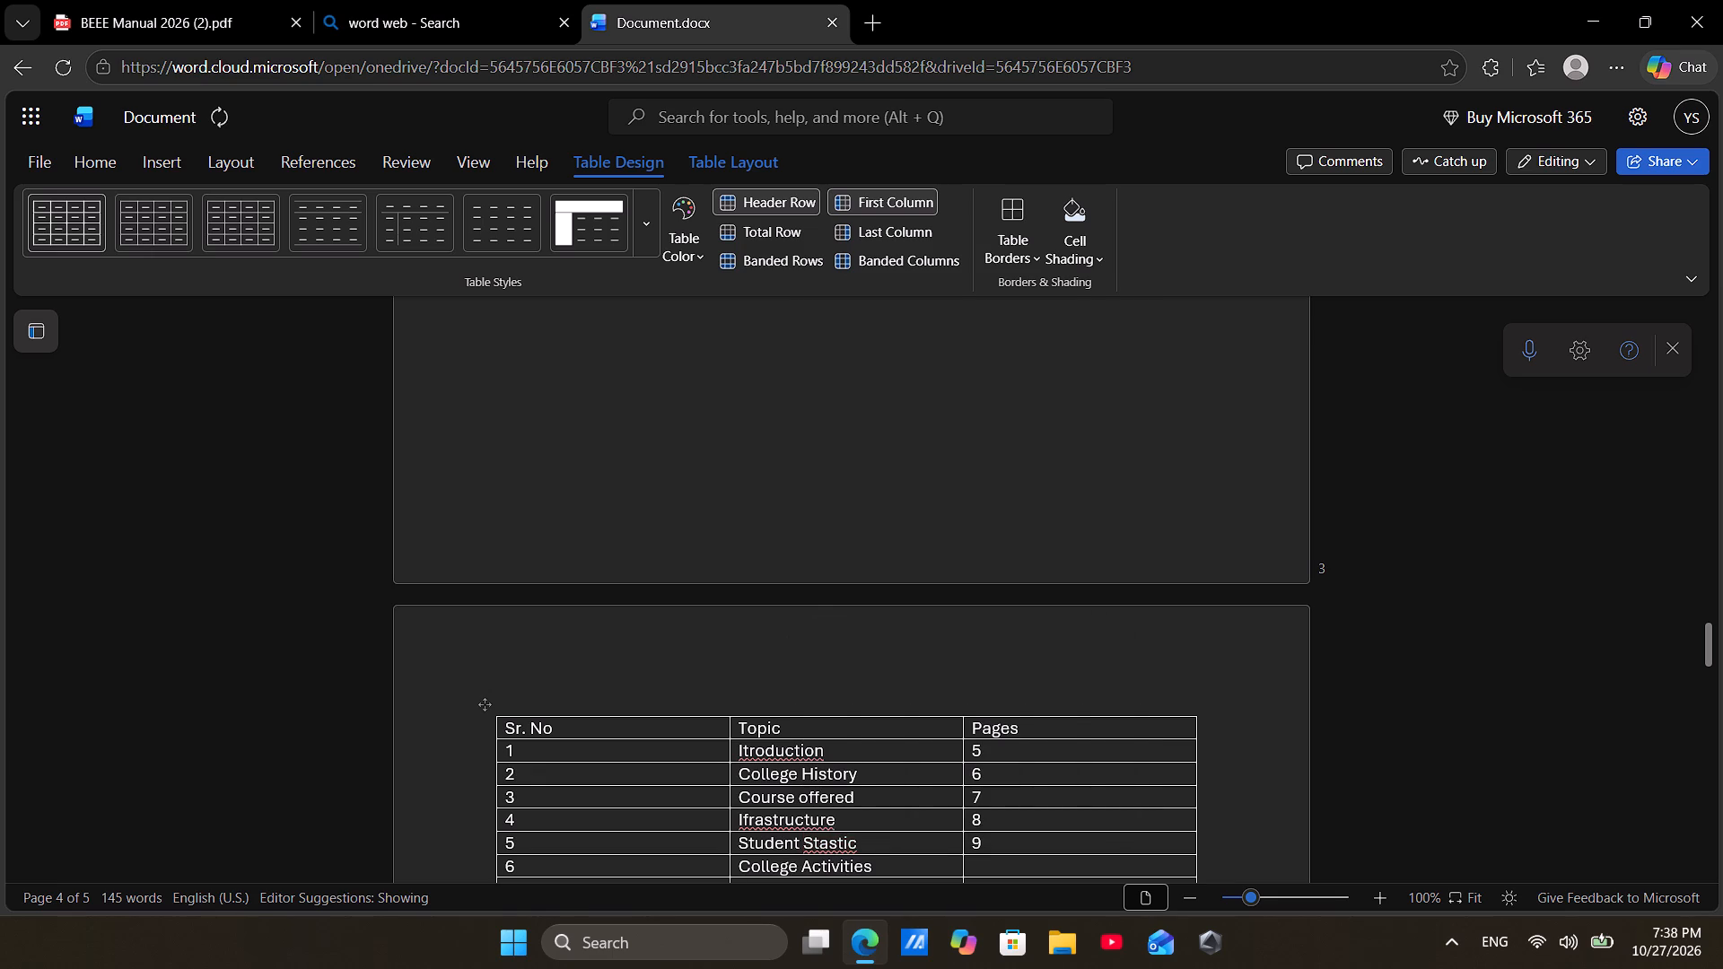
{"action": "key", "text": "BackSpace"}
{"action": "key", "text": "BackSpace"}
{"action": "key", "text": "BackSpace"}
{"action": "key", "text": "BackSpace"}
{"action": "type", "text": "tastics"}
{"action": "key", "text": "space"}
Enter page 10 for the "College Activities" row.
{"action": "key", "text": "Tab"}
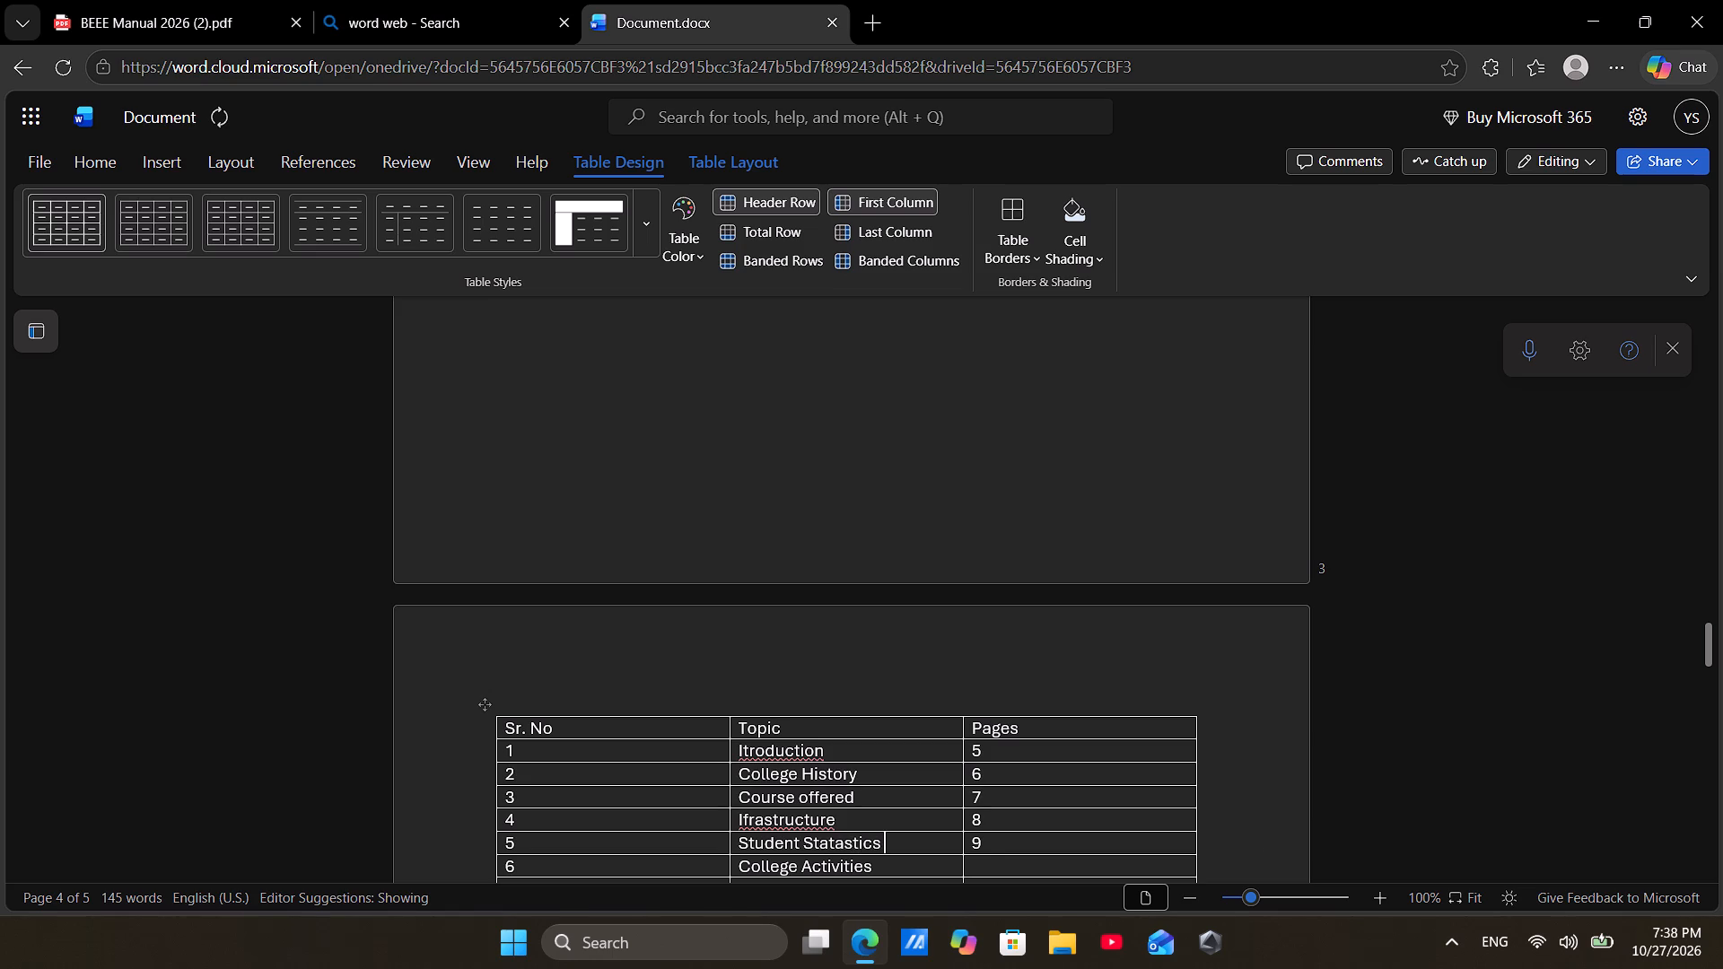
{"action": "key", "text": "Tab"}
{"action": "key", "text": "Tab"}
{"action": "key", "text": "Tab"}
{"action": "type", "text": "10"}
Fill the row below number 6 with serial number 7, topic "College Events" and page 11.
{"action": "key", "text": "Tab"}
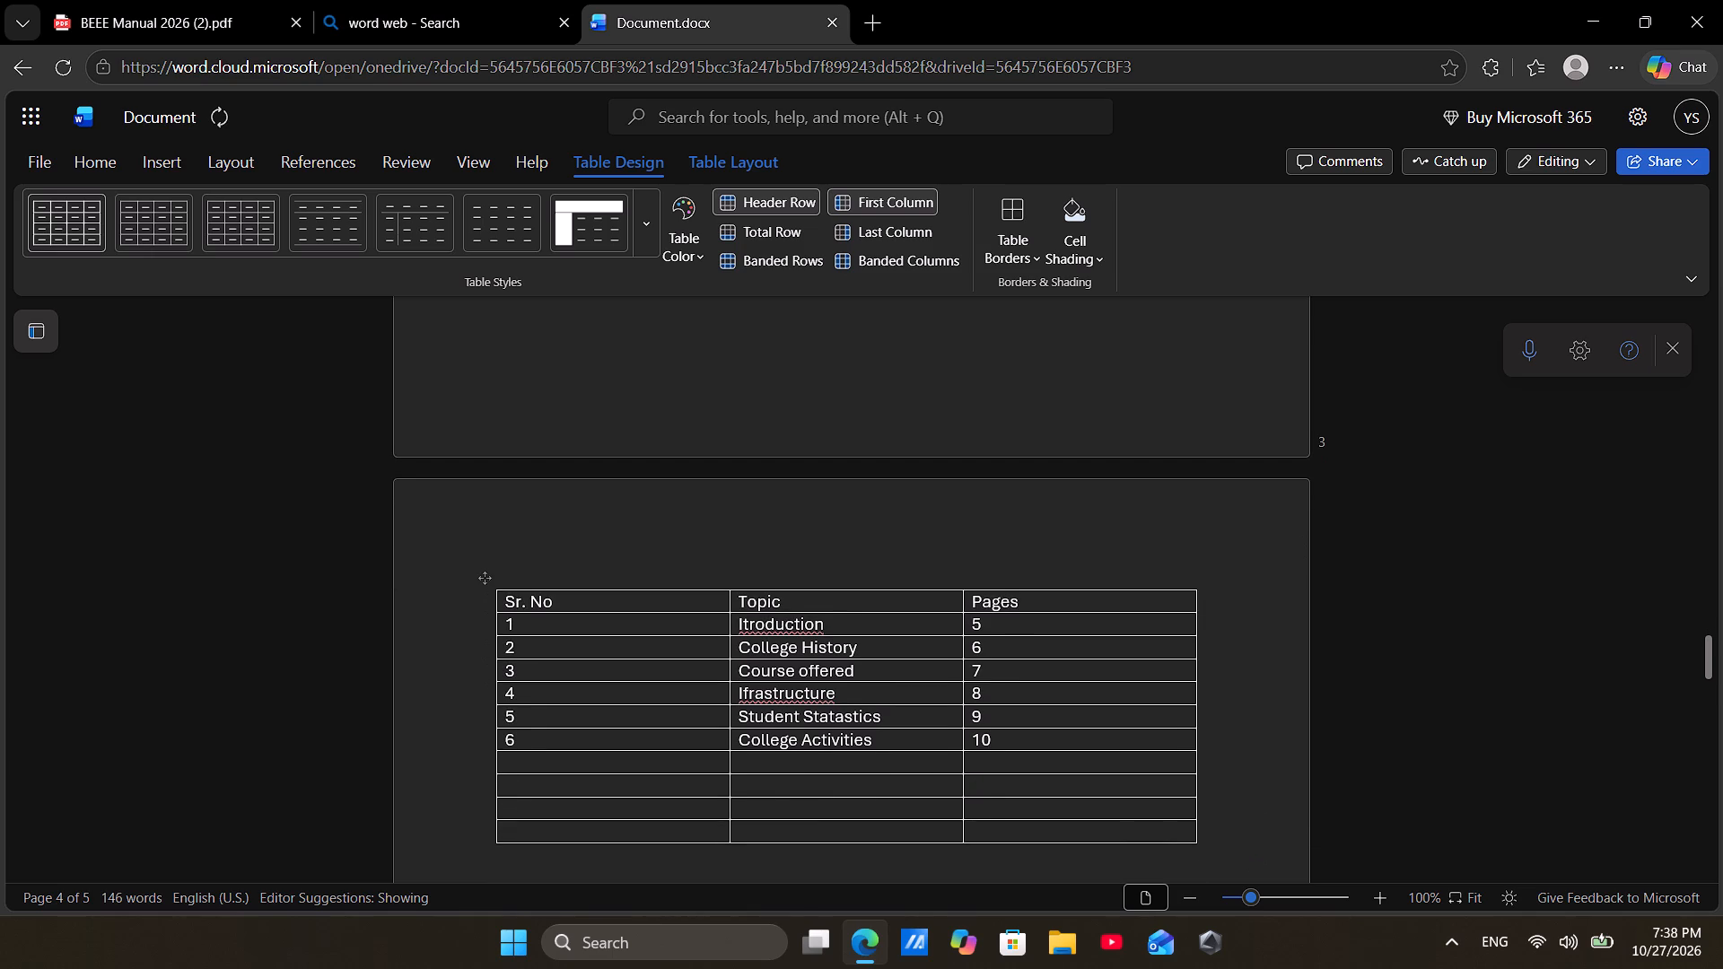
{"action": "key", "text": "7"}
{"action": "key", "text": "Tab"}
{"action": "key", "text": "shift+c"}
{"action": "type", "text": "ikkege=="}
{"action": "key", "text": "BackSpace"}
{"action": "key", "text": "BackSpace"}
{"action": "key", "text": "BackSpace"}
{"action": "key", "text": "BackSpace"}
{"action": "key", "text": "BackSpace"}
{"action": "key", "text": "BackSpace"}
{"action": "key", "text": "BackSpace"}
{"action": "key", "text": "BackSpace"}
{"action": "type", "text": "ollege"}
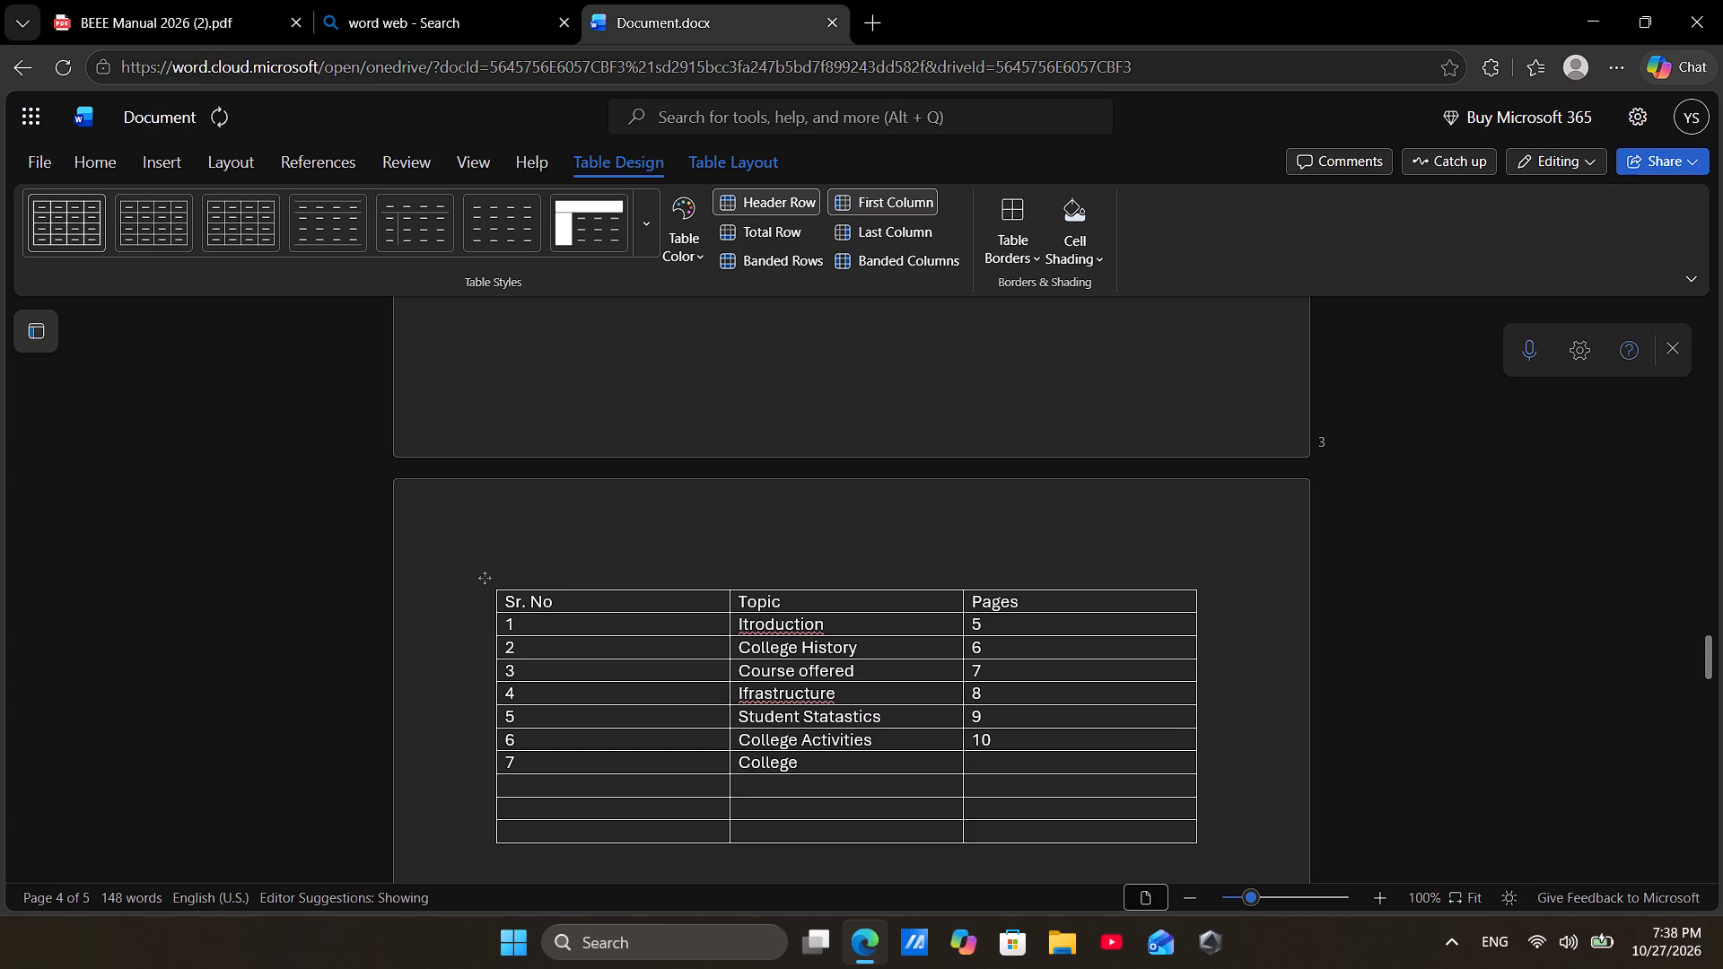
{"action": "key", "text": "space"}
{"action": "type", "text": "Events"}
{"action": "key", "text": "Tab"}
{"action": "type", "text": "11"}
Fill the row below number 7 with serial number 8, topic "Achievements" and page 12.
{"action": "key", "text": "Tab"}
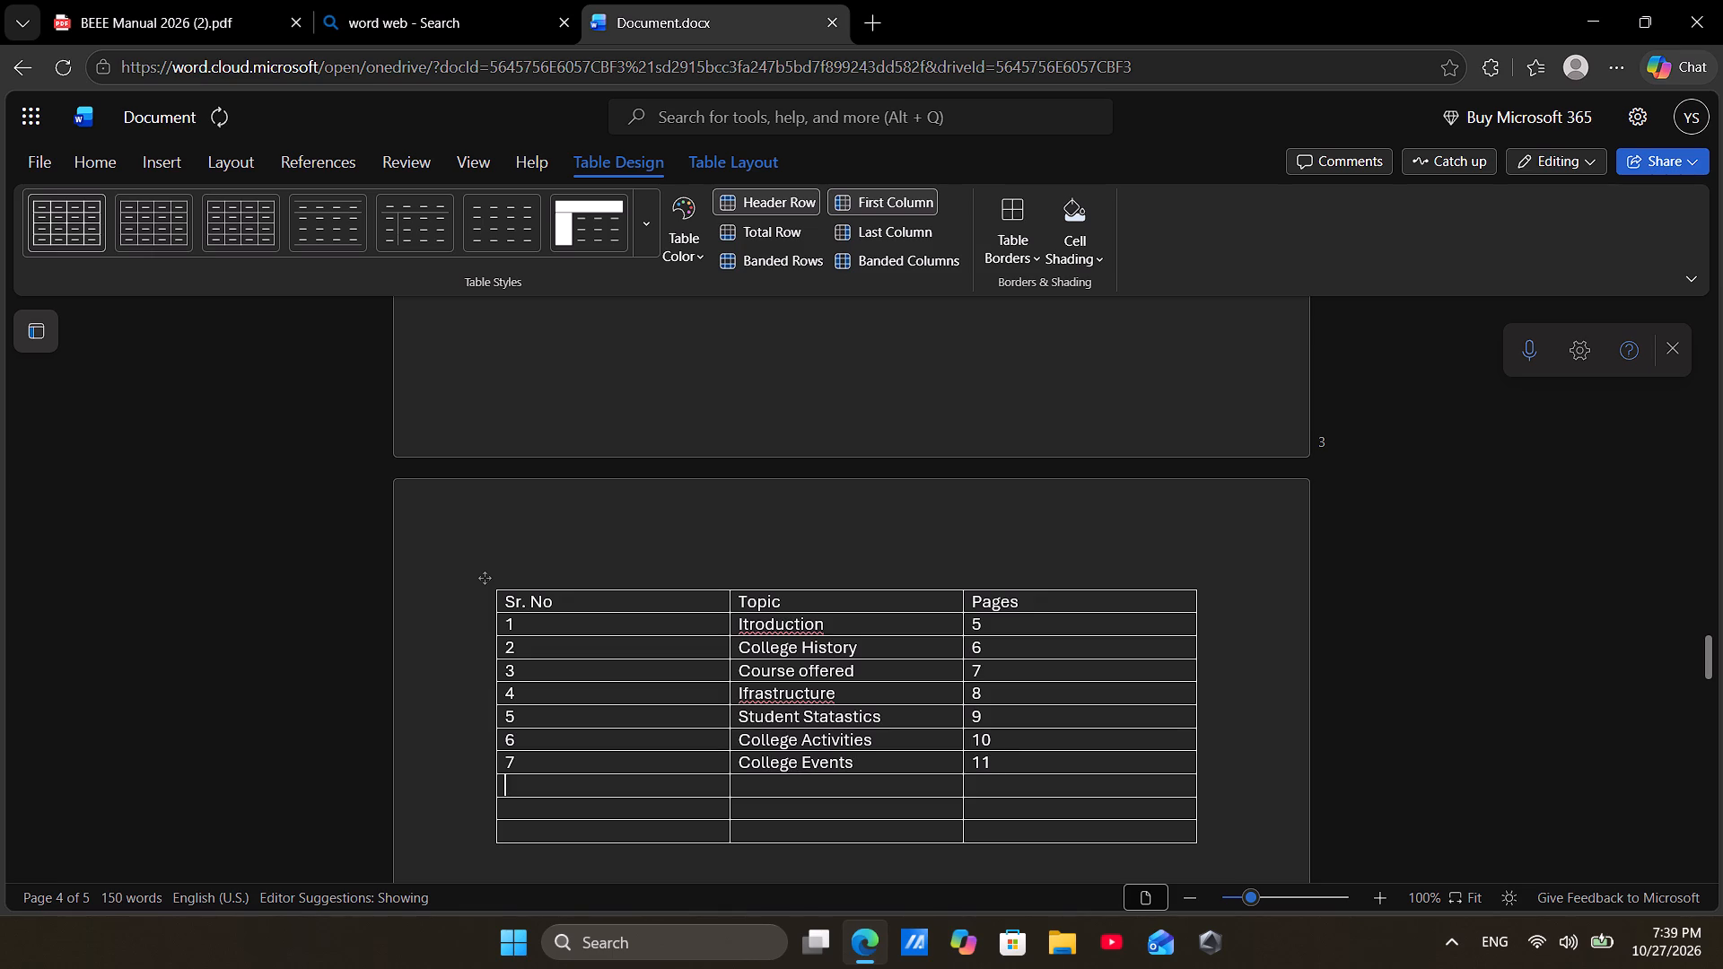
{"action": "key", "text": "8"}
{"action": "key", "text": "Tab"}
{"action": "type", "text": "Achievemnts"}
{"action": "key", "text": "BackSpace"}
{"action": "key", "text": "BackSpace"}
{"action": "key", "text": "BackSpace"}
{"action": "key", "text": "BackSpace"}
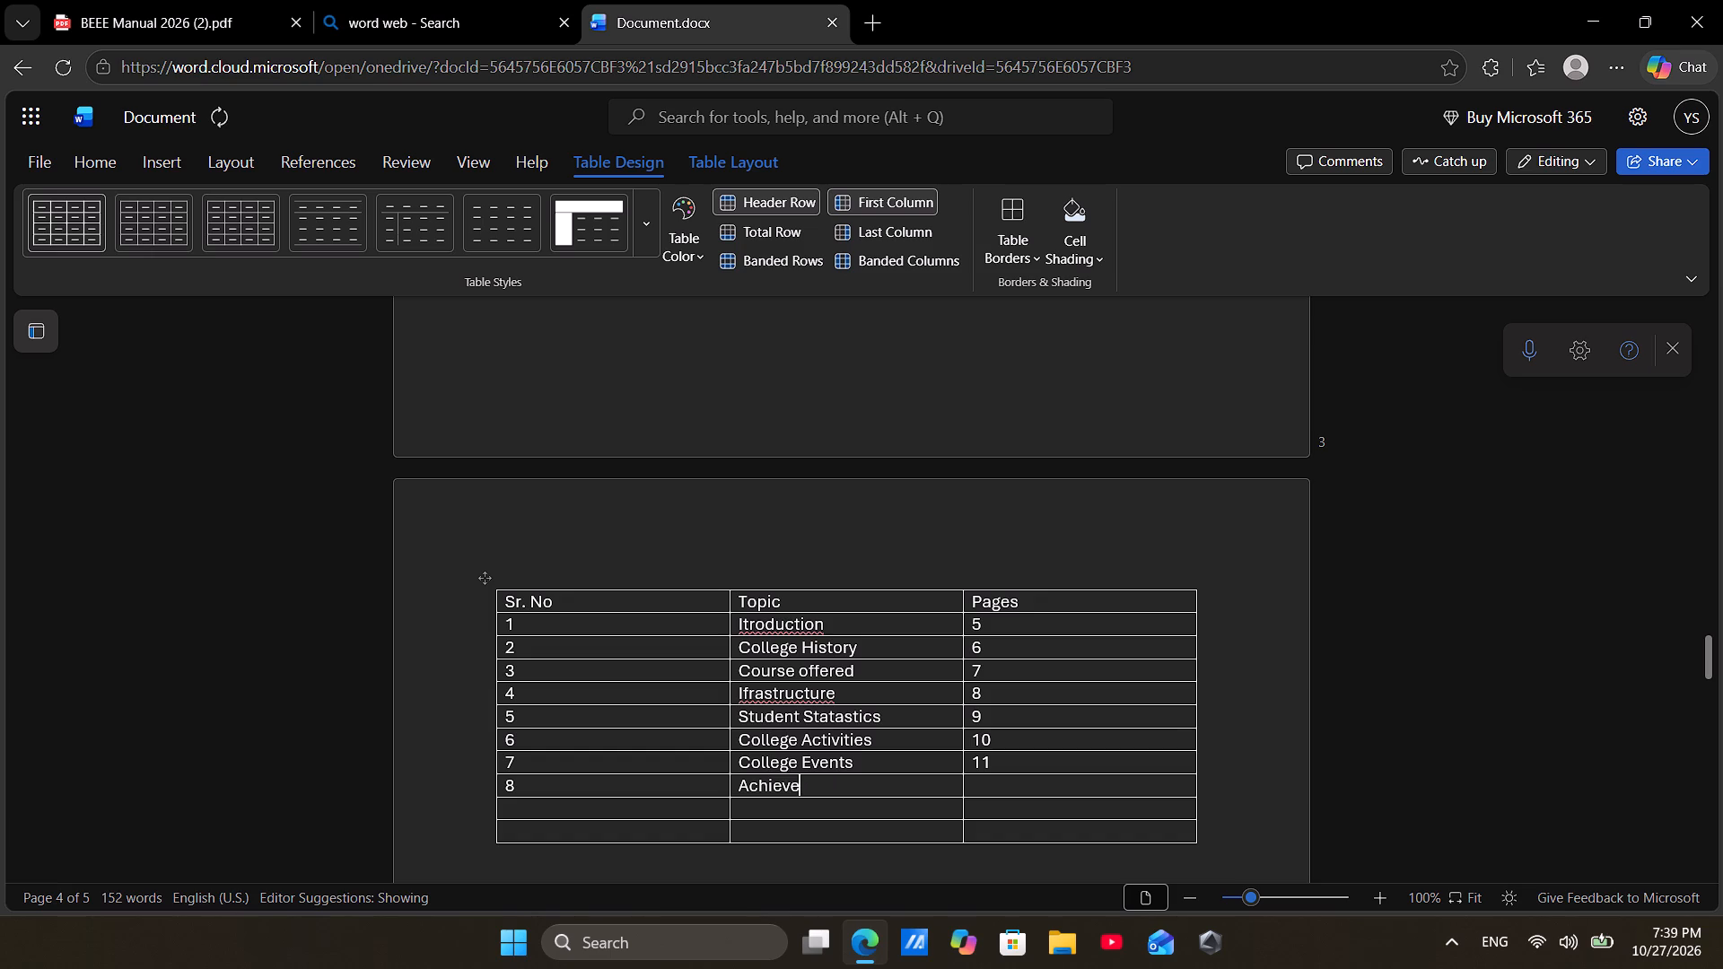
{"action": "type", "text": "ments"}
{"action": "key", "text": "Tab"}
{"action": "type", "text": "12"}
Fill the row below number 8 with serial number 9, topic "References" and page 13.
{"action": "key", "text": "Tab"}
{"action": "key", "text": "9"}
{"action": "key", "text": "Tab"}
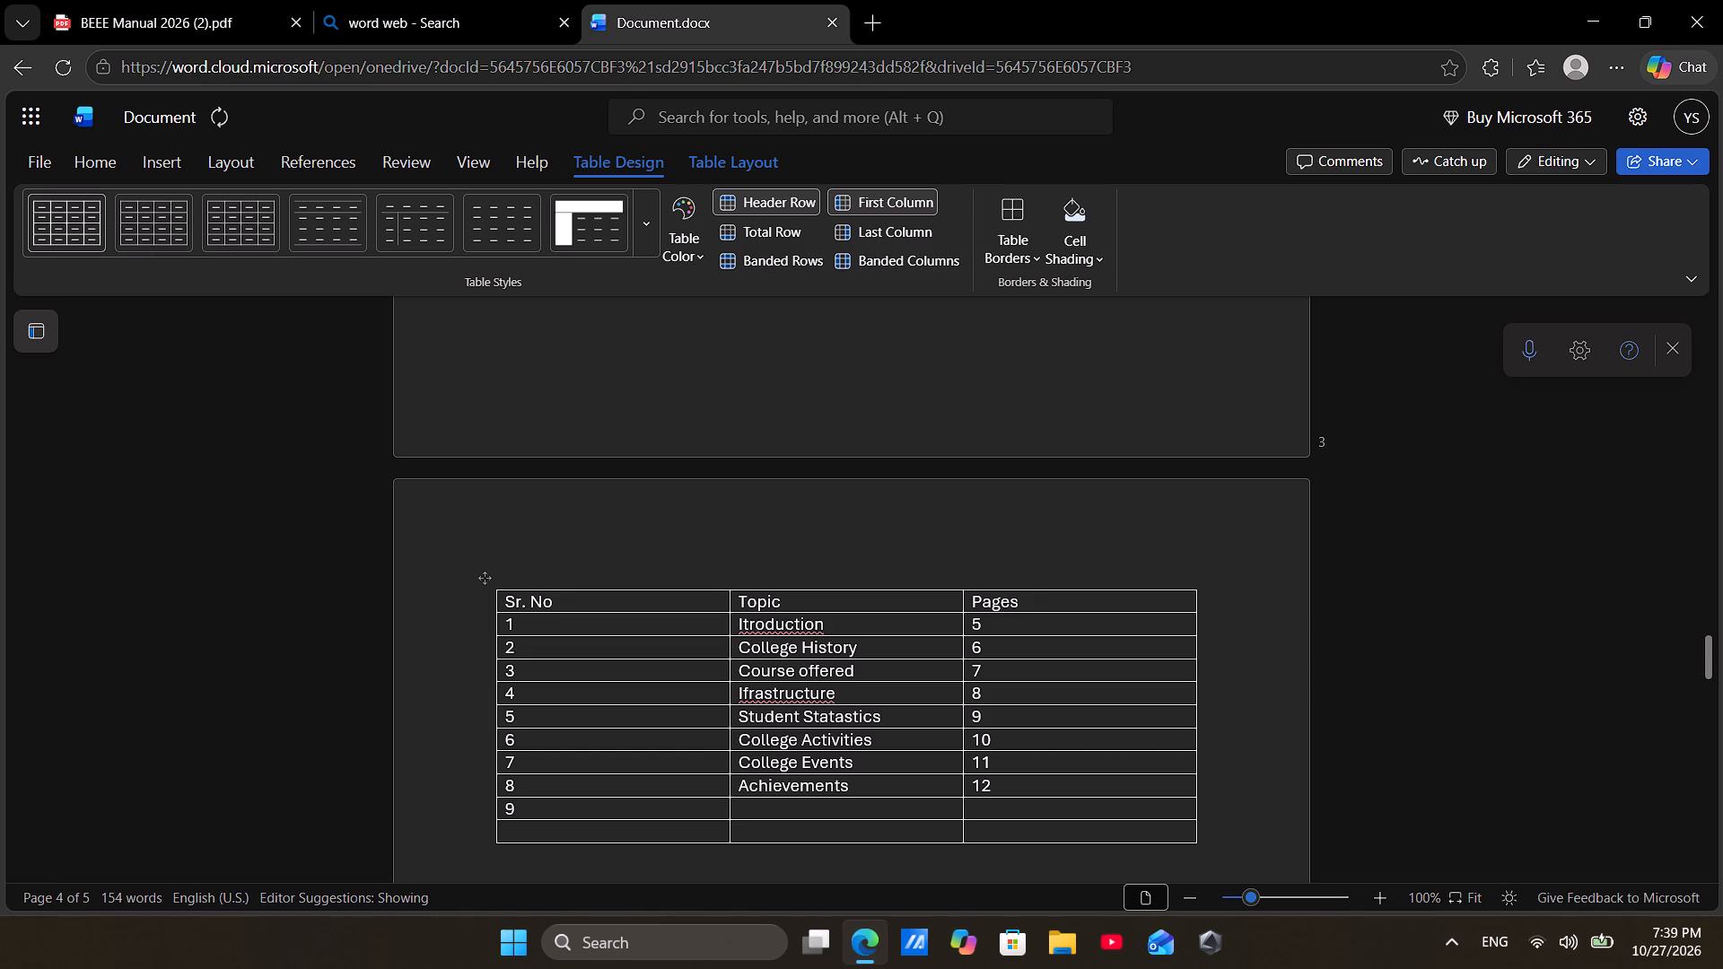
{"action": "type", "text": "Refer"}
{"action": "type", "text": "ences"}
{"action": "key", "text": "Tab"}
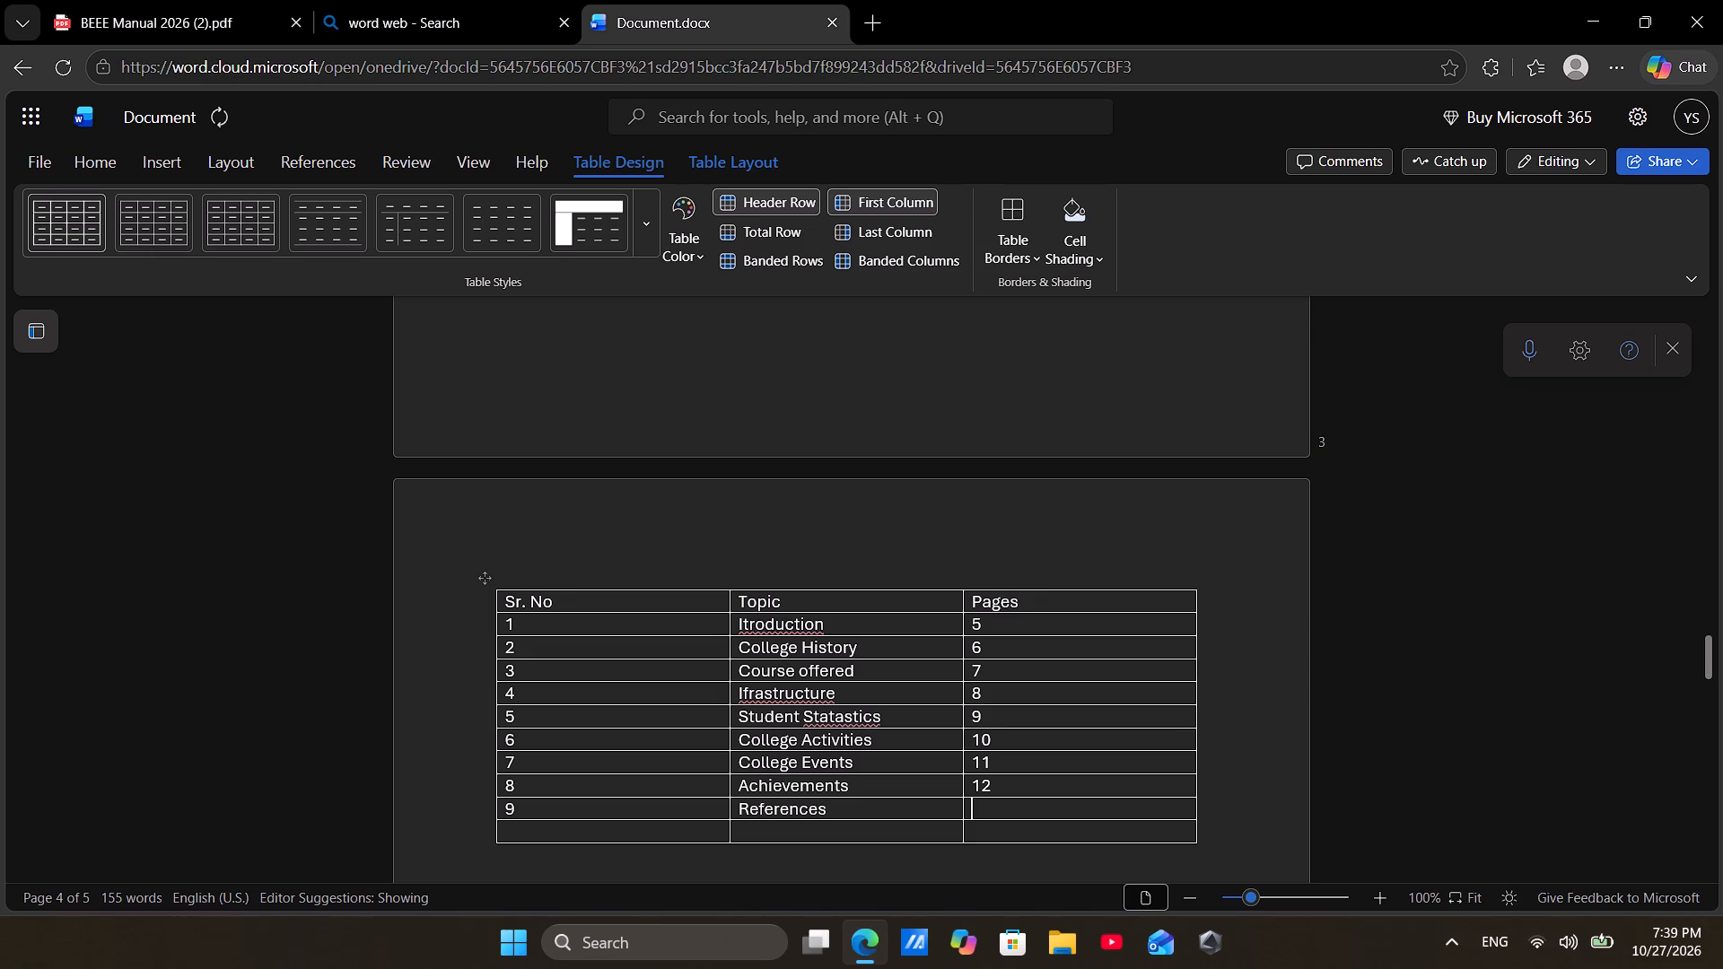
{"action": "type", "text": "13"}
Fill the last row of the contents table with serial number 10, topic "Conclusion" and page 14.
{"action": "key", "text": "Tab"}
{"action": "type", "text": "10"}
{"action": "key", "text": "Tab"}
{"action": "type", "text": "Conclusion"}
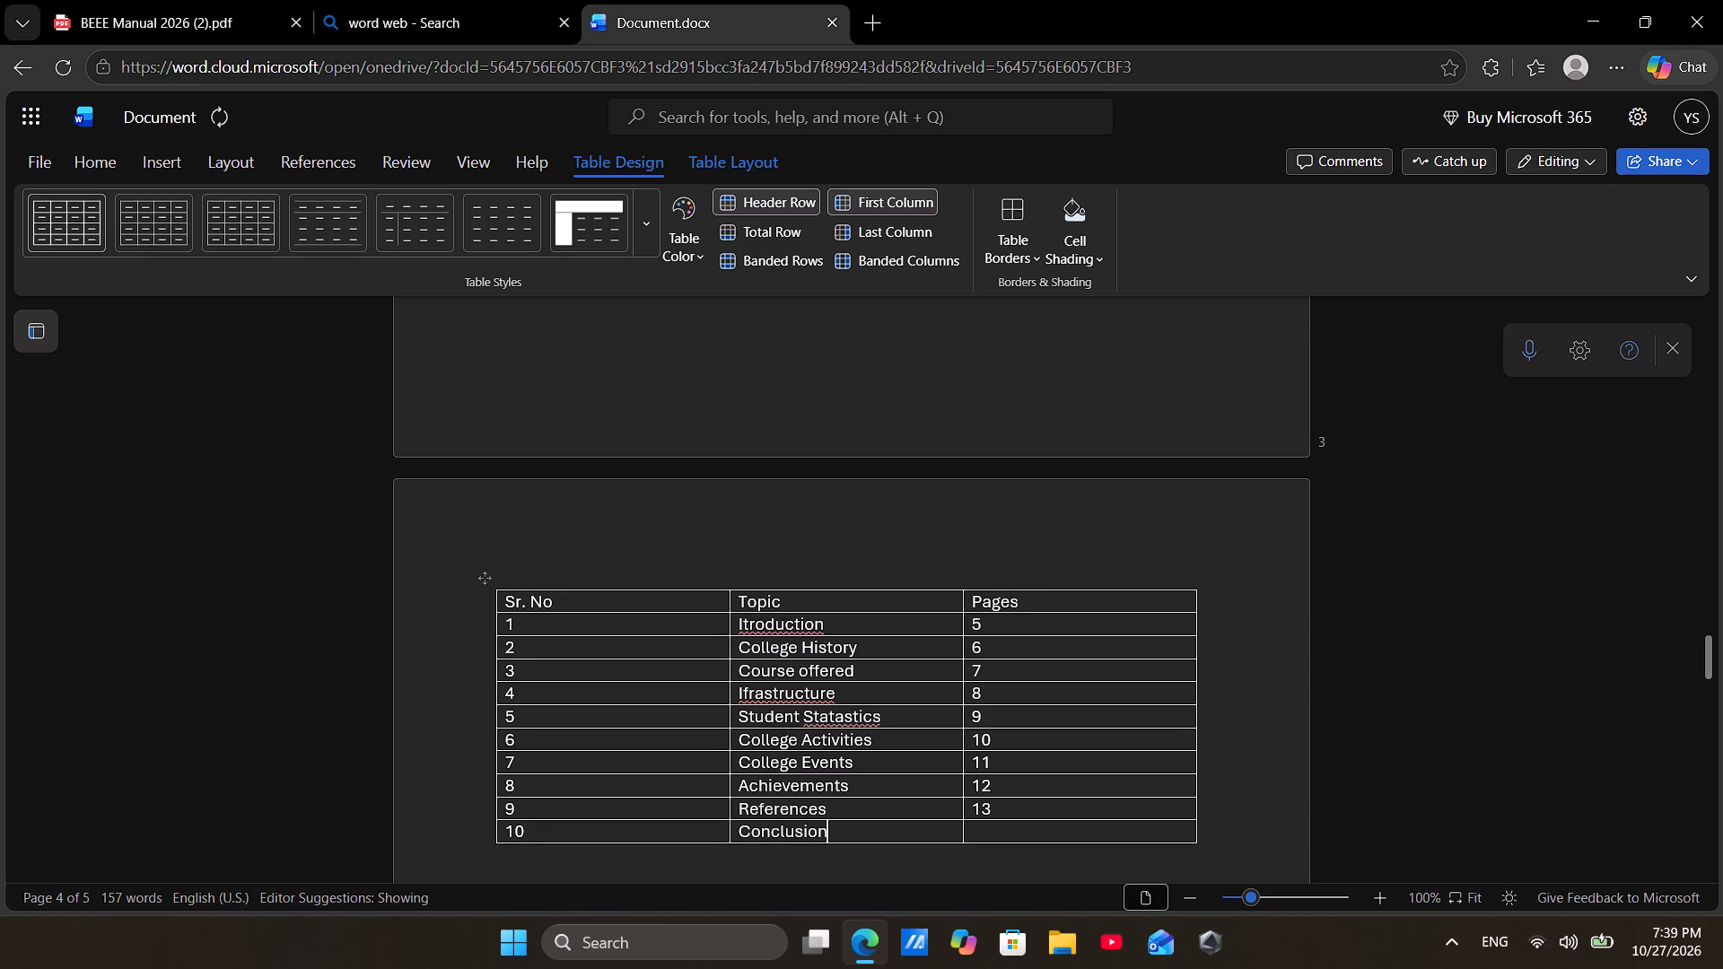
{"action": "key", "text": "Tab"}
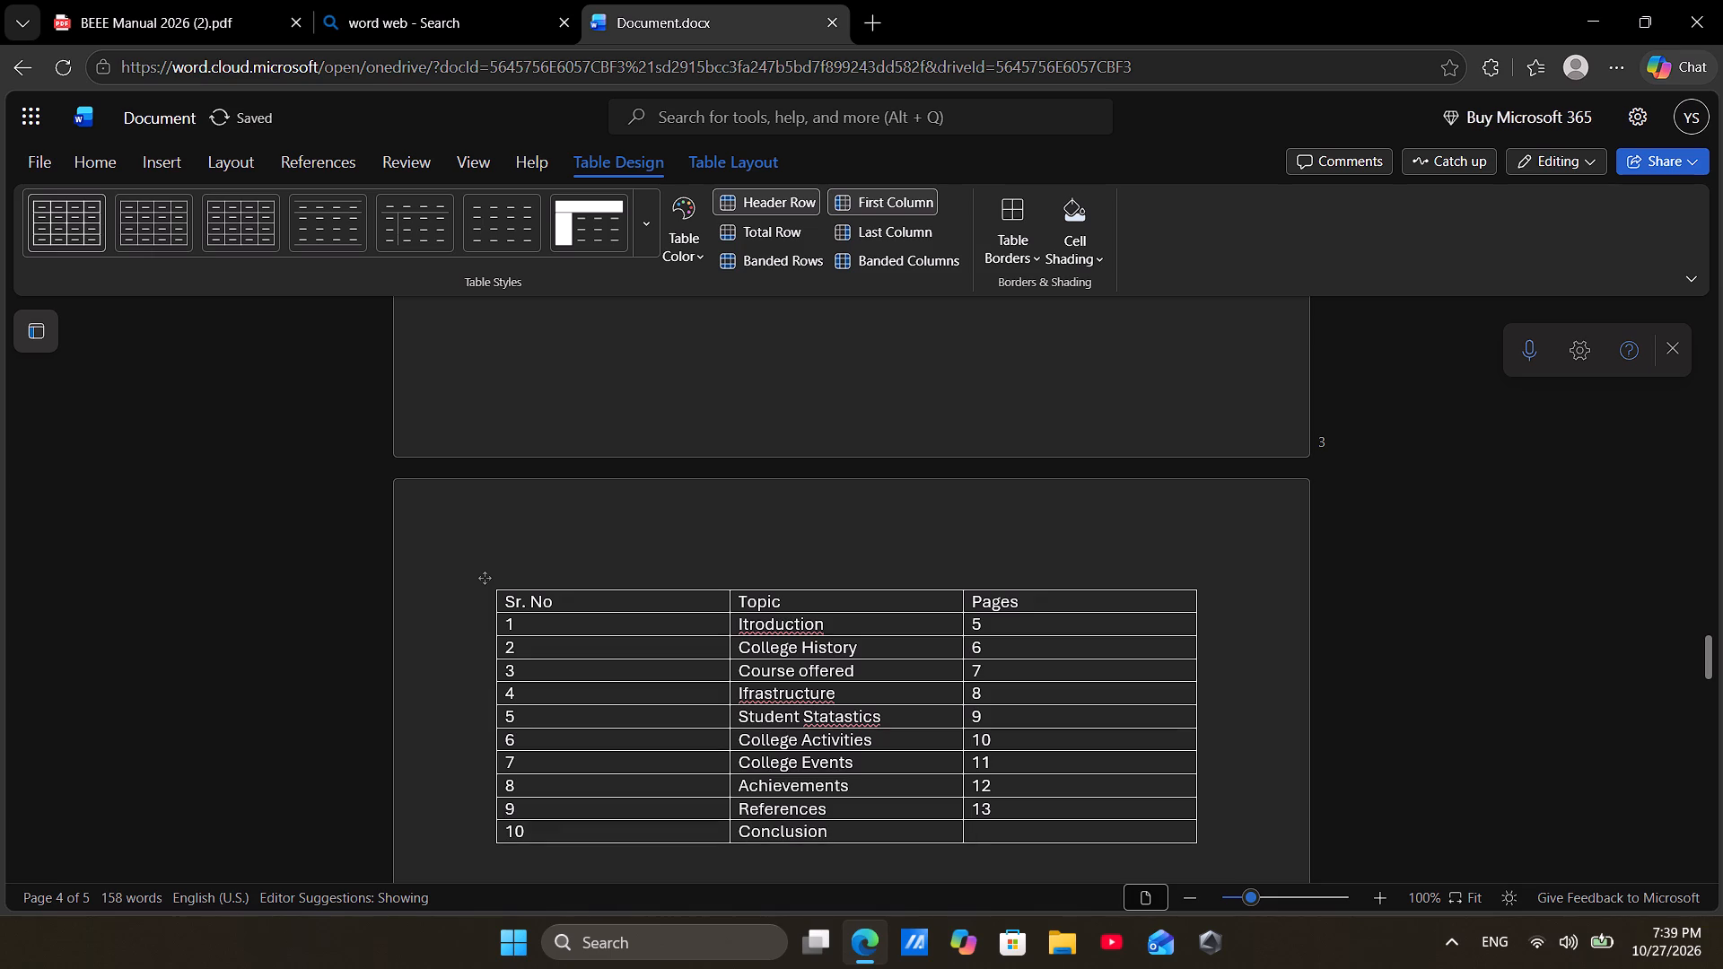
{"action": "type", "text": "14"}
Add a blank line under "Sr. No" in the header row of the contents table.
{"action": "key", "text": "Return"}
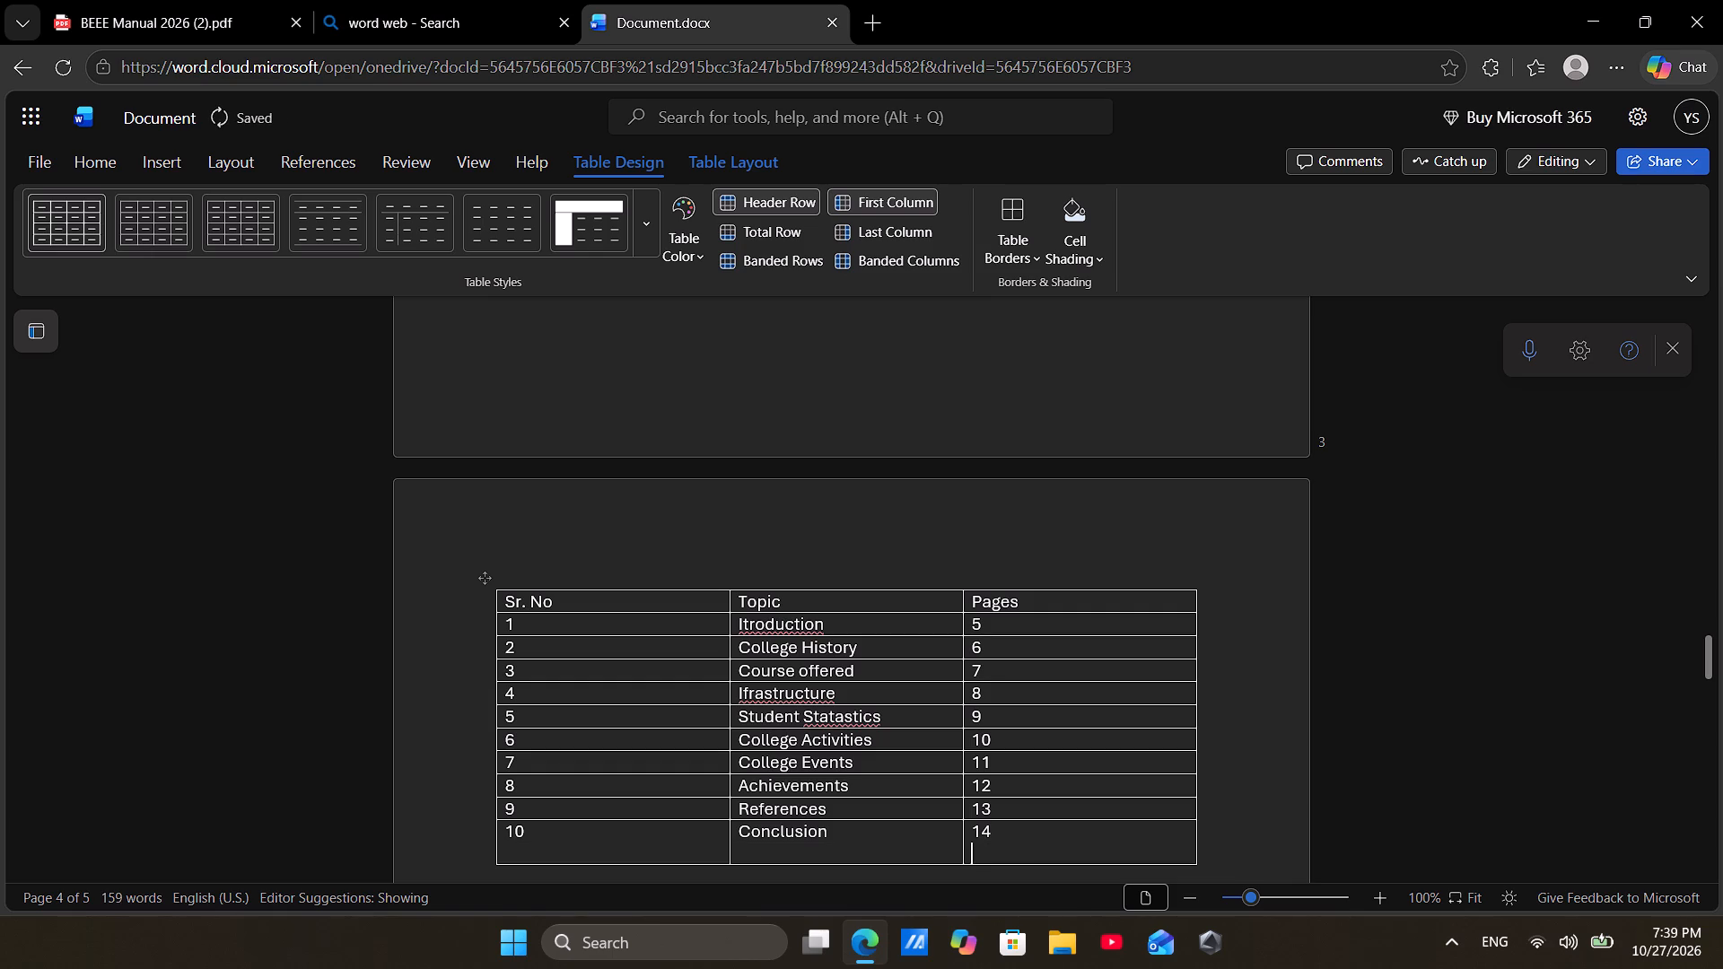
{"action": "key", "text": "BackSpace"}
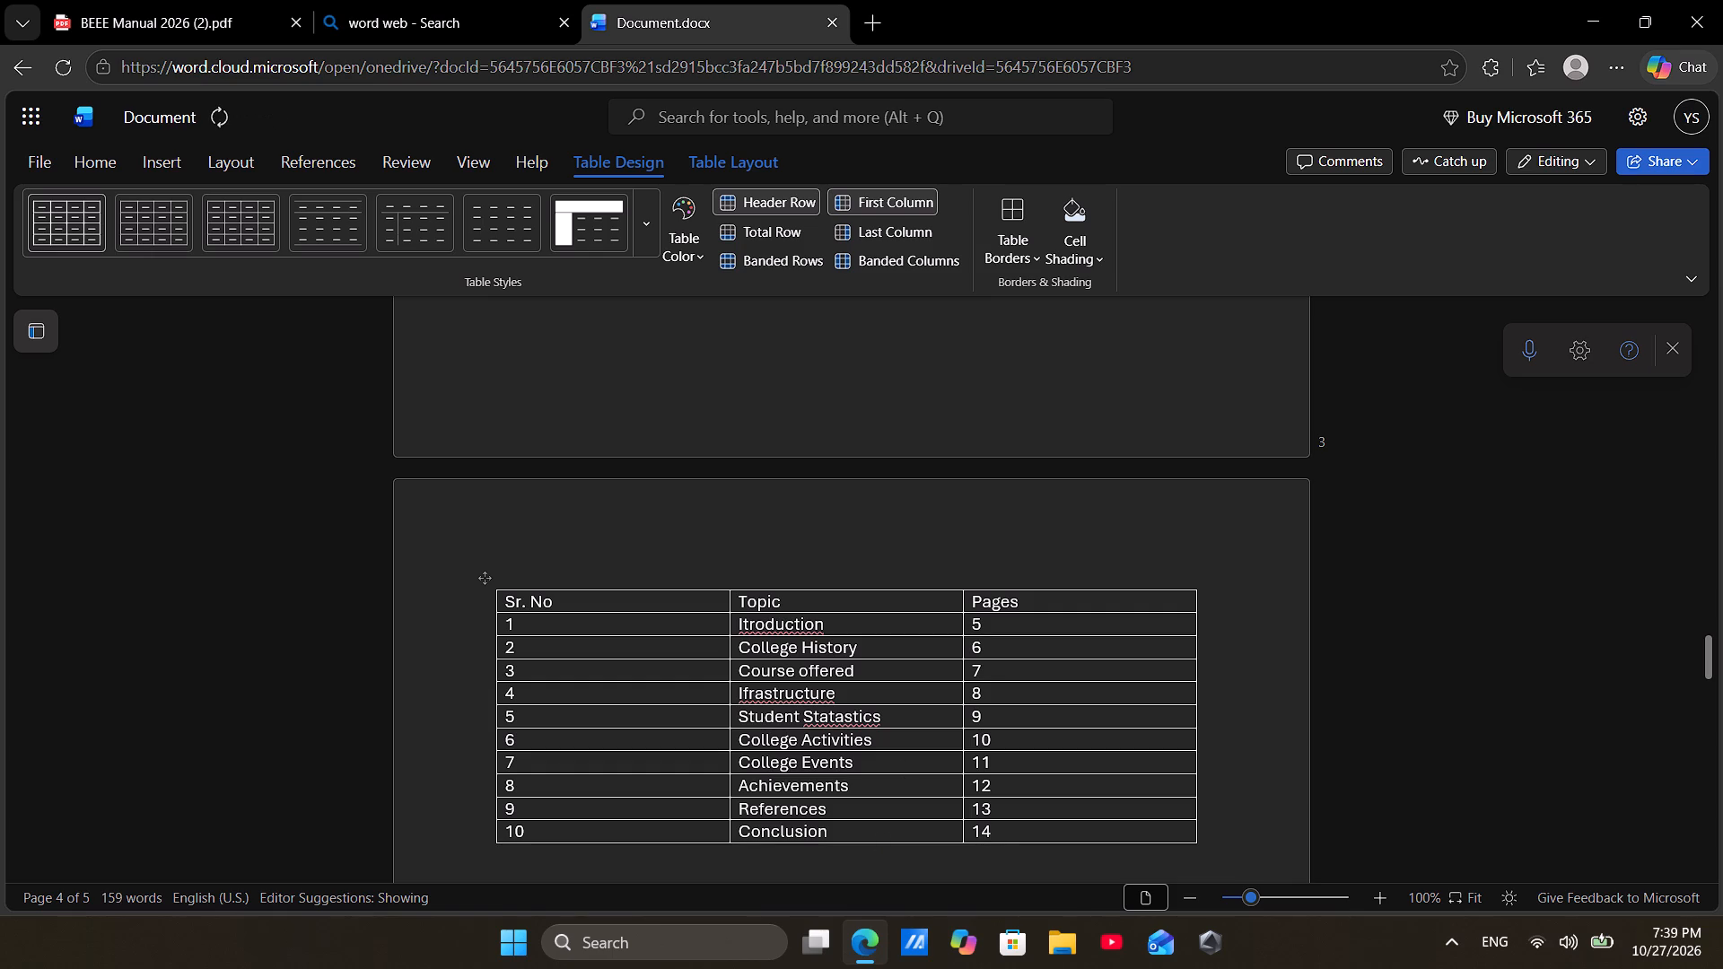
{"action": "left_click", "coordinate": [641, 602]}
{"action": "key", "text": "BackSpace"}
{"action": "key", "text": "Return"}
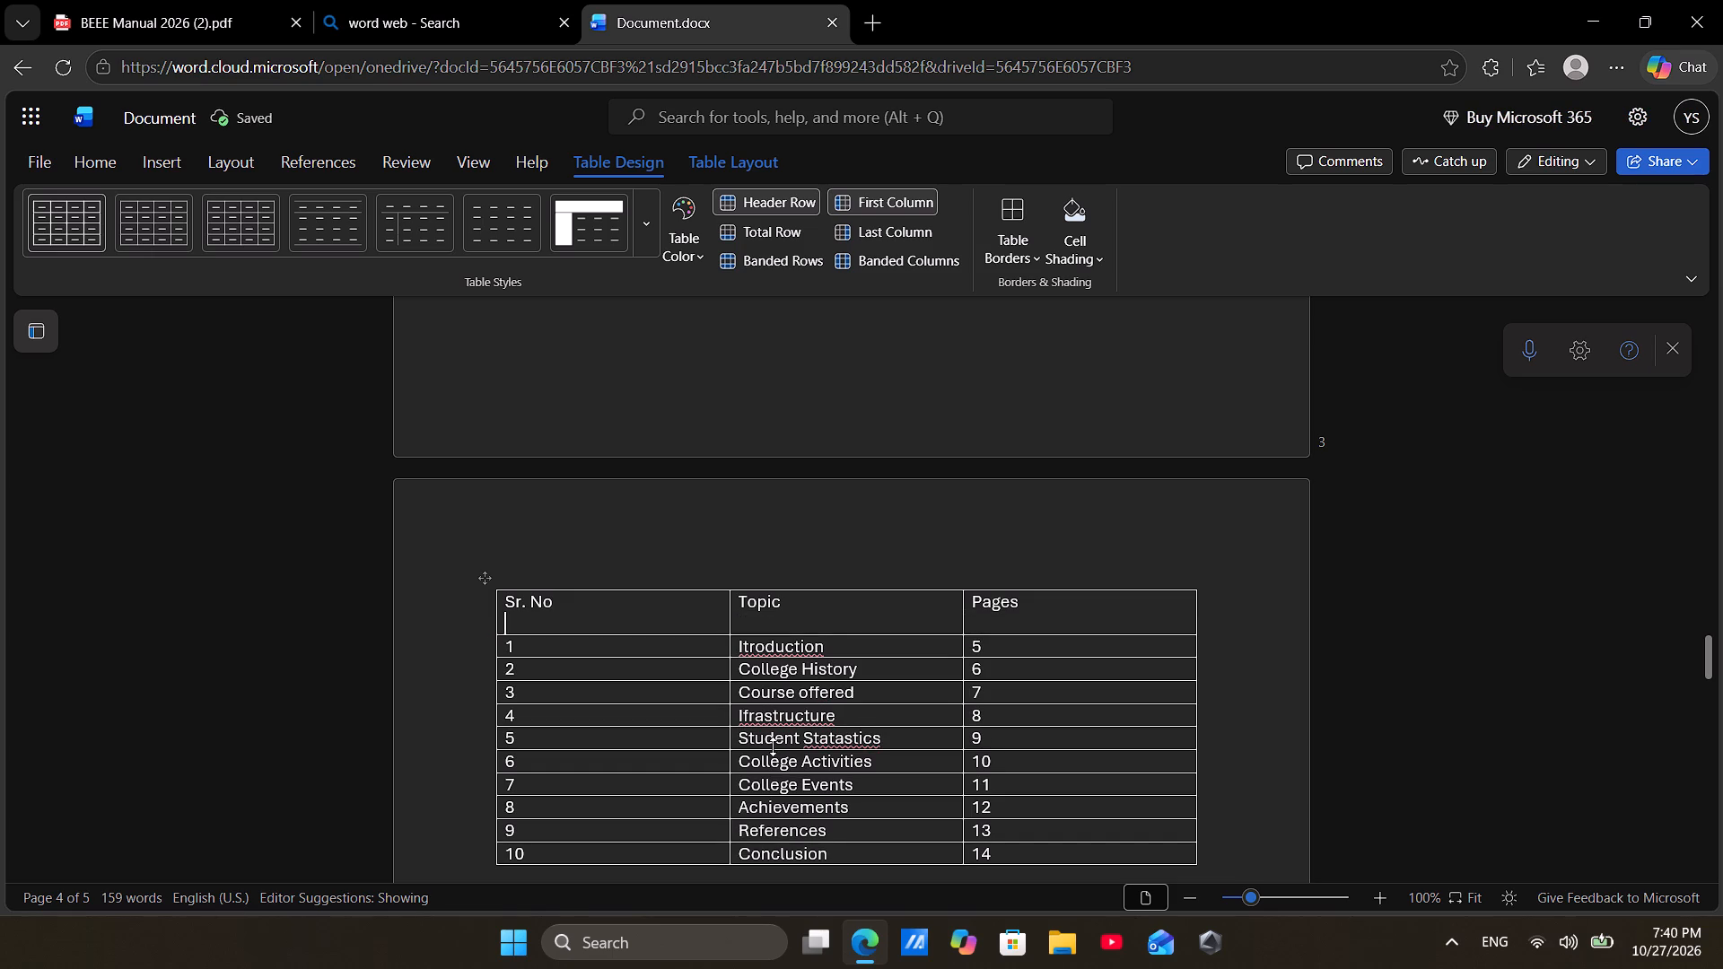
Delete the surplus blank lines at the top of the page after the contents table.
{"action": "key", "text": "Down"}
{"action": "key", "text": "Down"}
{"action": "key", "text": "Down"}
{"action": "key", "text": "Down"}
{"action": "key", "text": "Down"}
{"action": "key", "text": "Down"}
{"action": "key", "text": "Down"}
{"action": "key", "text": "Down"}
{"action": "key", "text": "Down"}
{"action": "key", "text": "Down"}
{"action": "key", "text": "Down"}
{"action": "key", "text": "Down"}
{"action": "key", "text": "Down"}
{"action": "key", "text": "Down"}
{"action": "key", "text": "Down"}
{"action": "key", "text": "Down"}
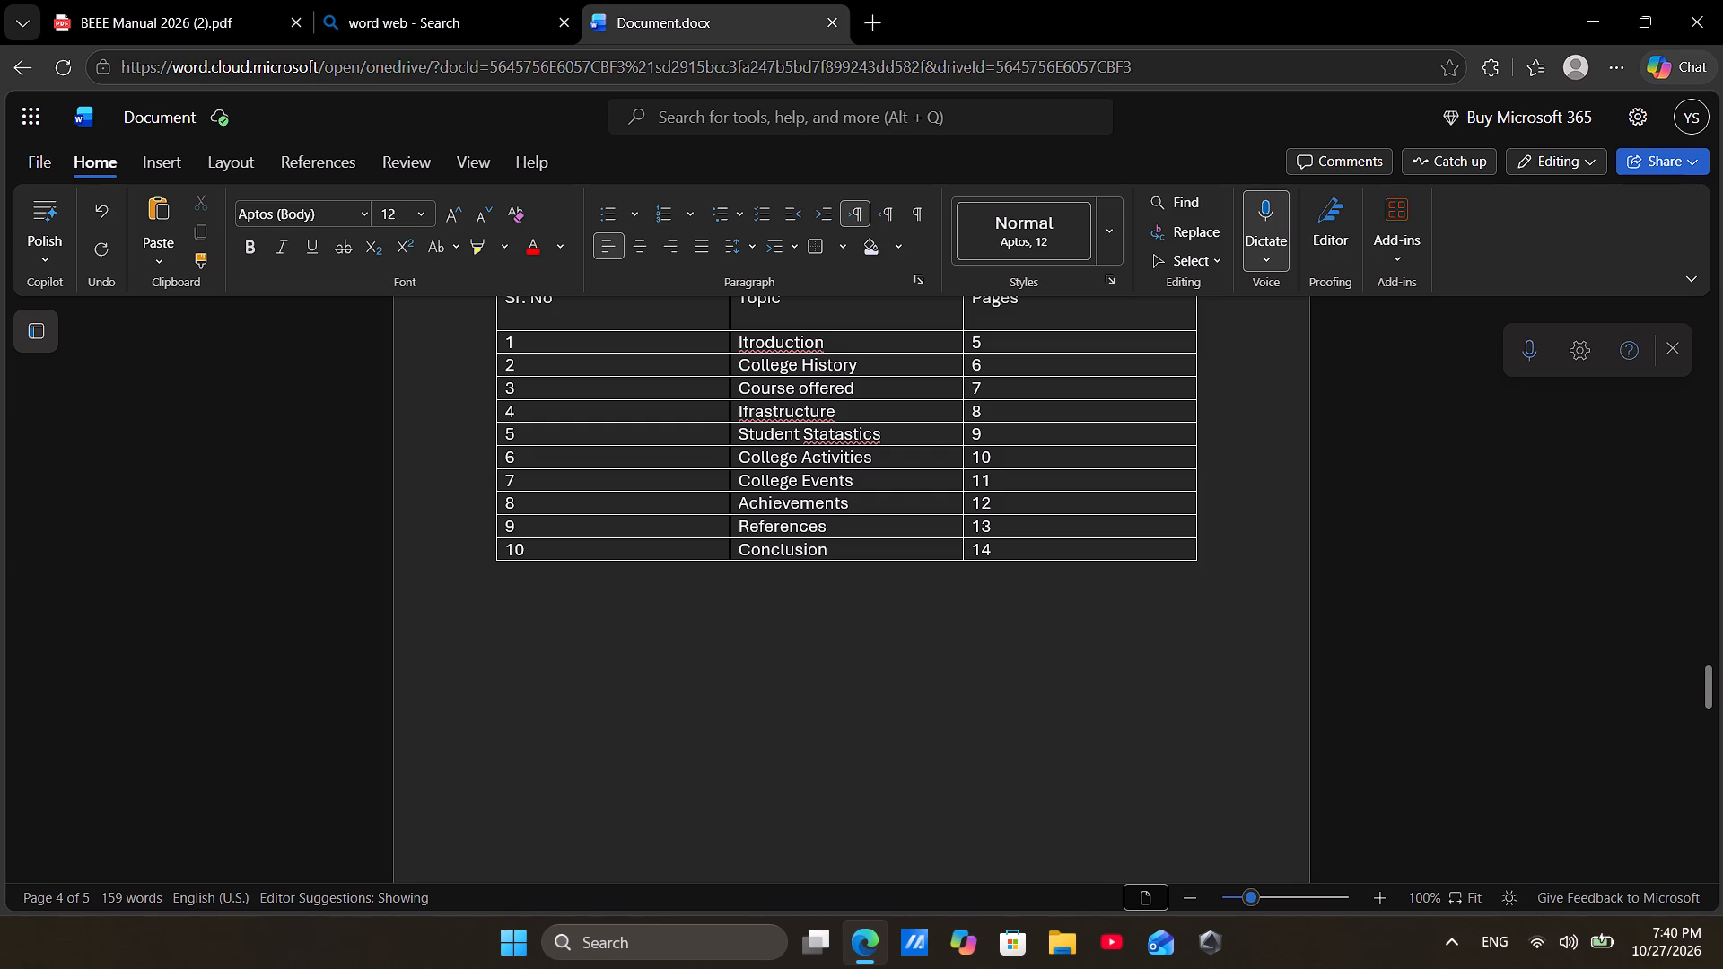
{"action": "key", "text": "Down"}
{"action": "key", "text": "Down"}
{"action": "key", "text": "Down"}
{"action": "key", "text": "Down"}
{"action": "key", "text": "Down"}
{"action": "key", "text": "Down"}
{"action": "key", "text": "Down"}
{"action": "key", "text": "Down"}
{"action": "key", "text": "Down"}
{"action": "key", "text": "Down"}
{"action": "key", "text": "Down"}
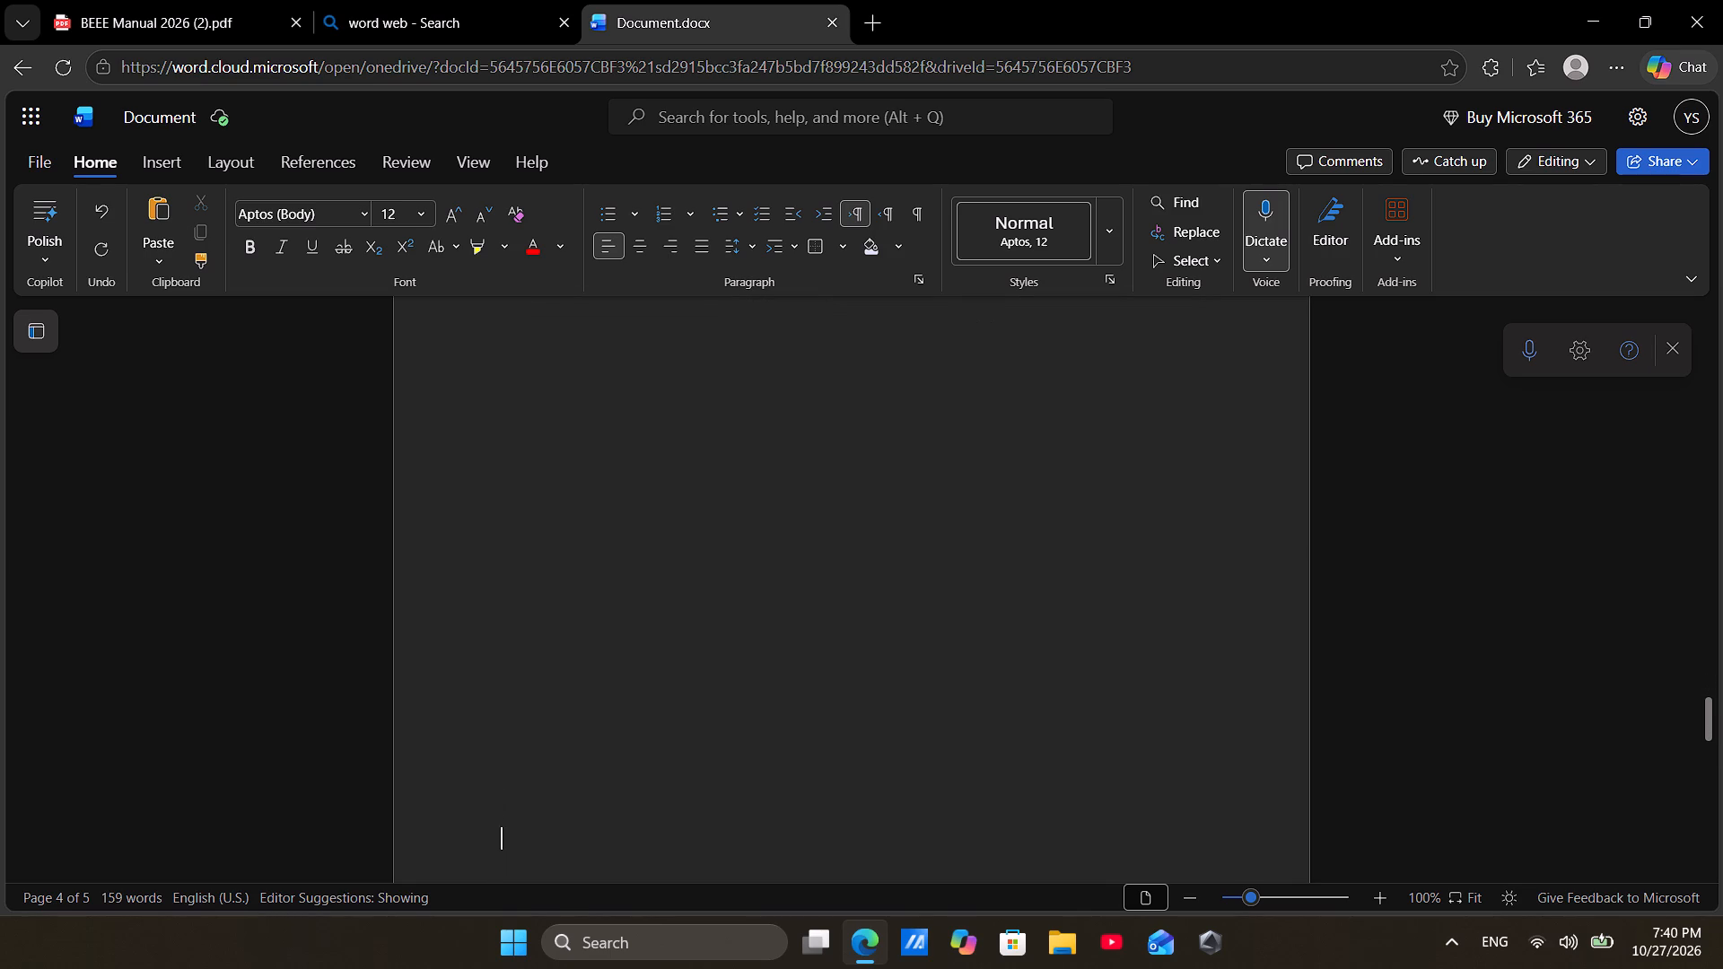
{"action": "key", "text": "Down"}
{"action": "key", "text": "Down"}
{"action": "key", "text": "Down"}
{"action": "key", "text": "Down"}
{"action": "key", "text": "Return"}
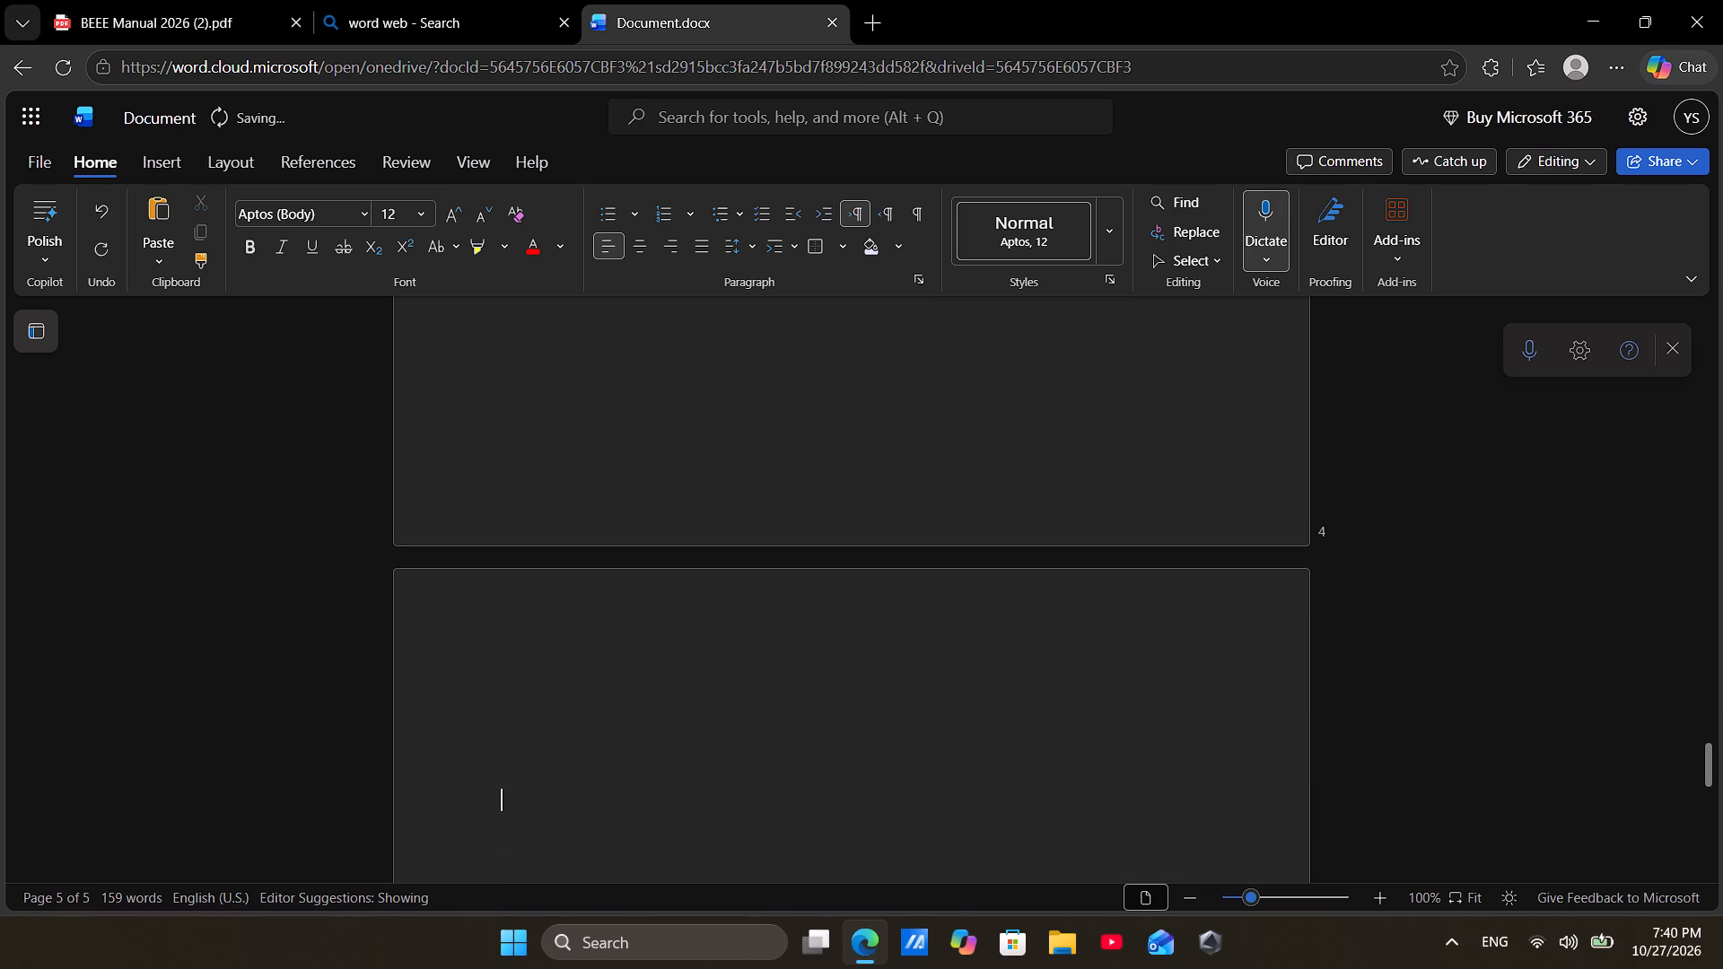
{"action": "key", "text": "BackSpace"}
{"action": "key", "text": "BackSpace"}
{"action": "key", "text": "BackSpace"}
{"action": "key", "text": "BackSpace"}
Enter the heading "INTRODUCTION" at the top of page 5 and start a body line with one blank line between.
{"action": "key", "text": "Down"}
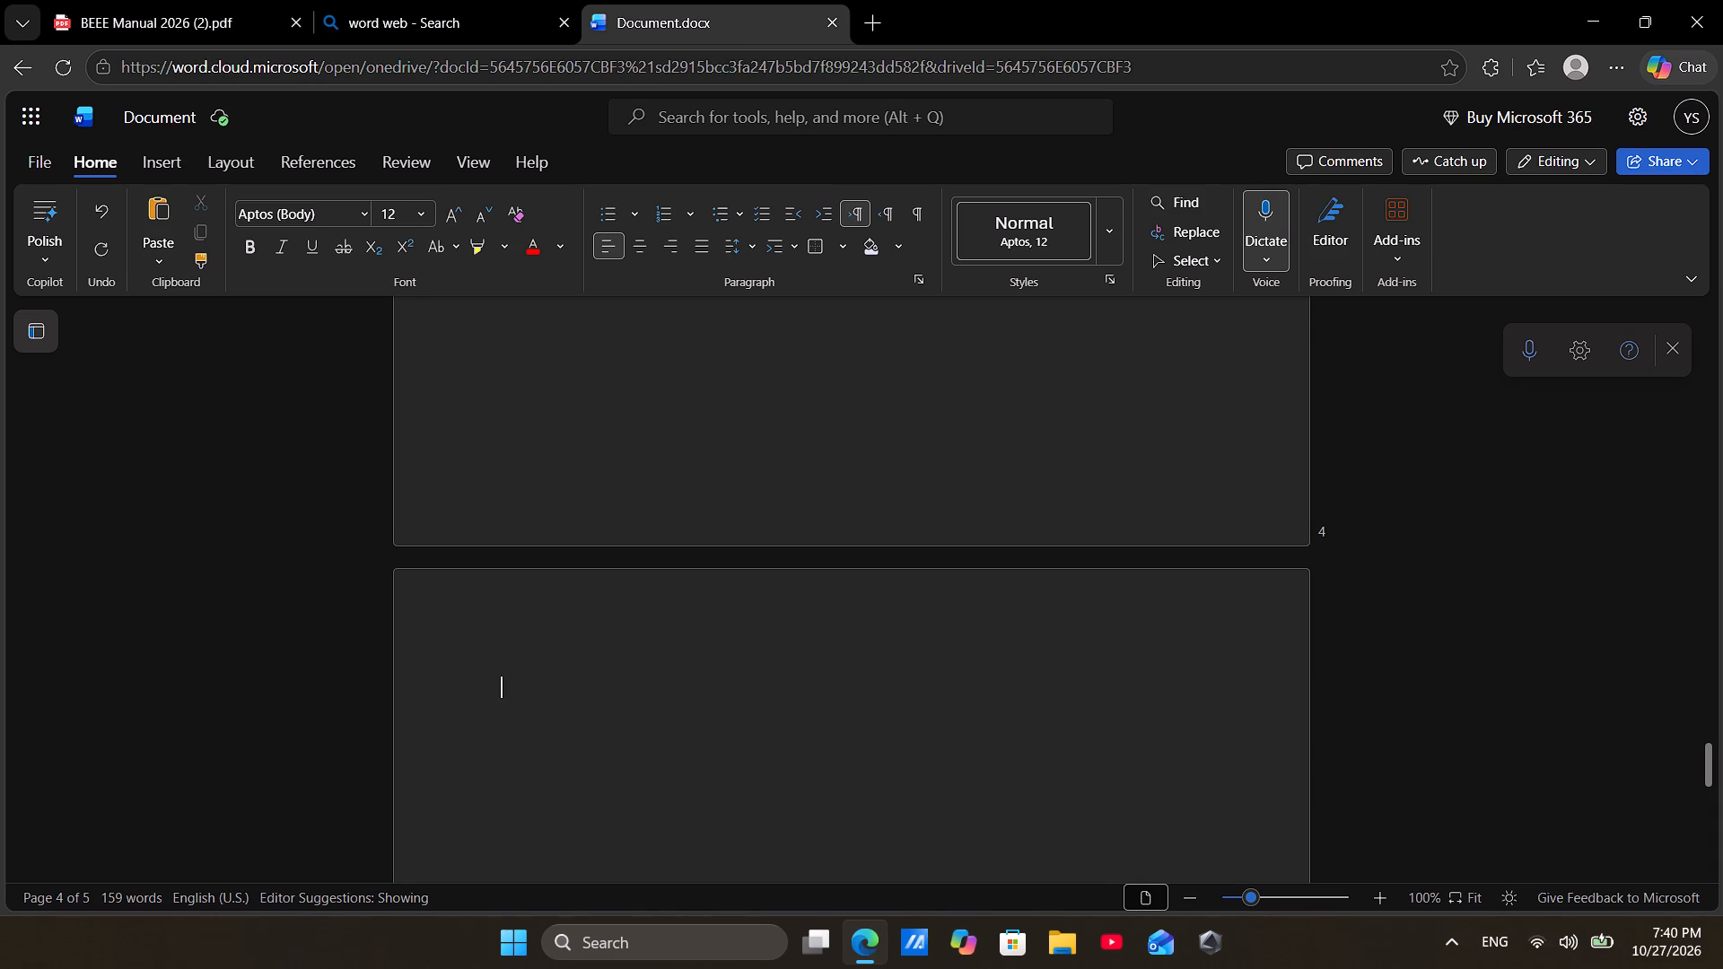
{"action": "type", "text": "INN"}
{"action": "key", "text": "BackSpace"}
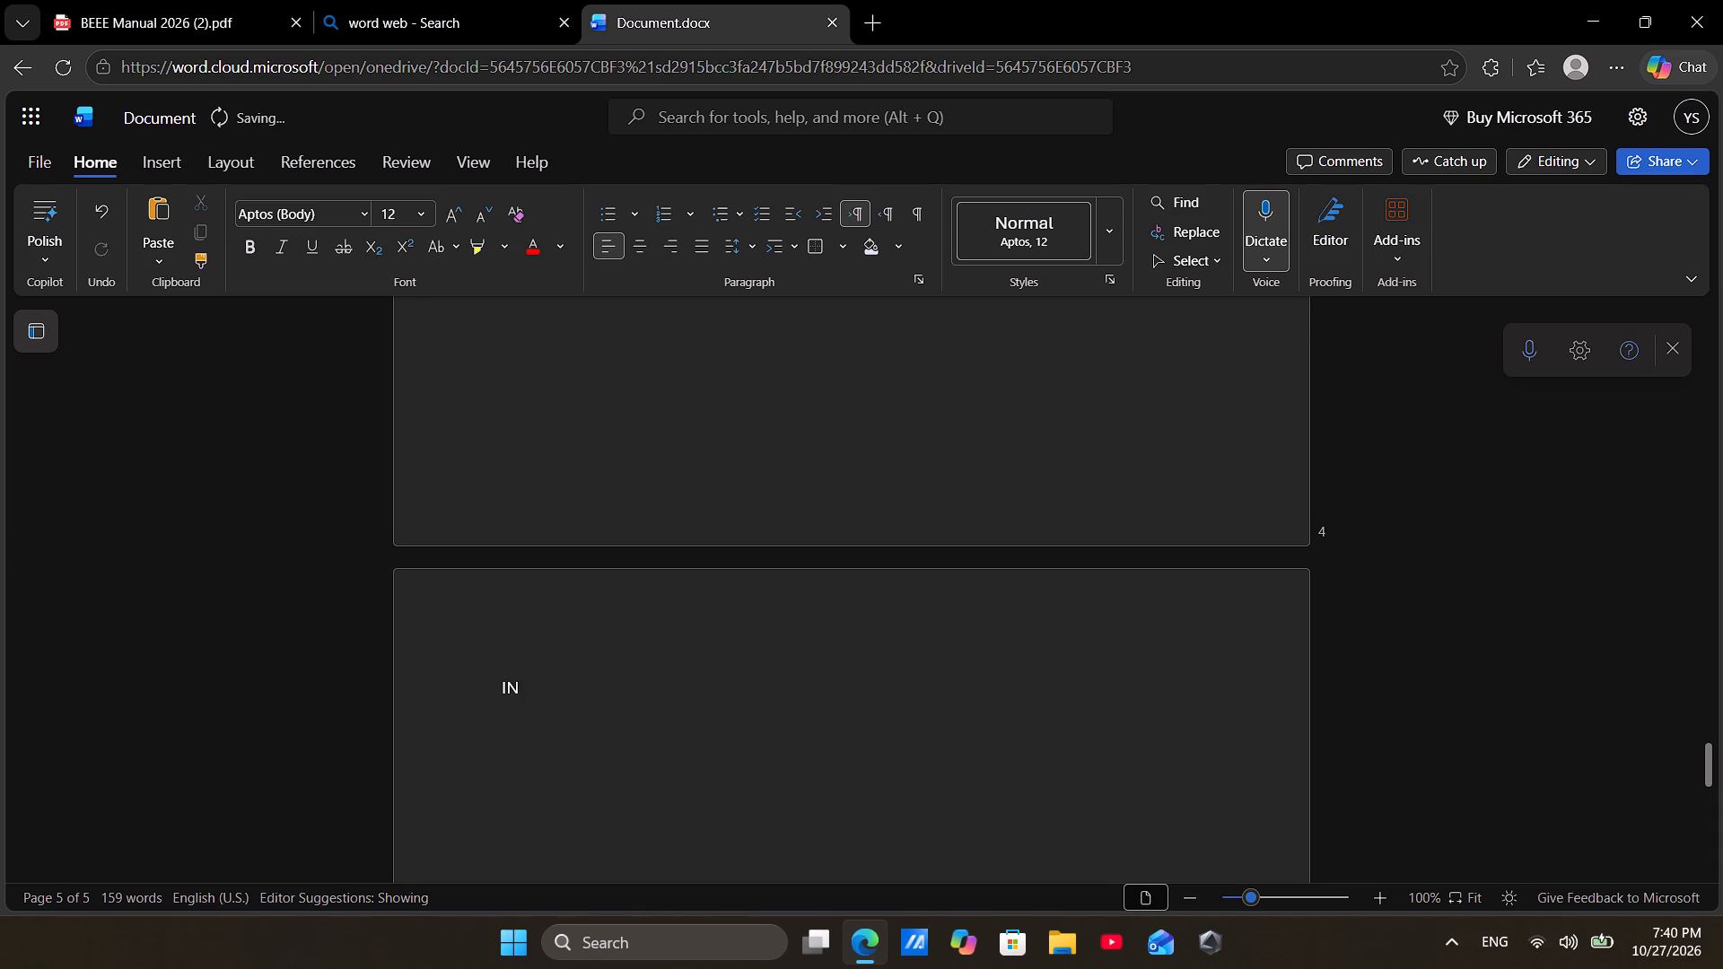
{"action": "type", "text": "TRODUCTIONN"}
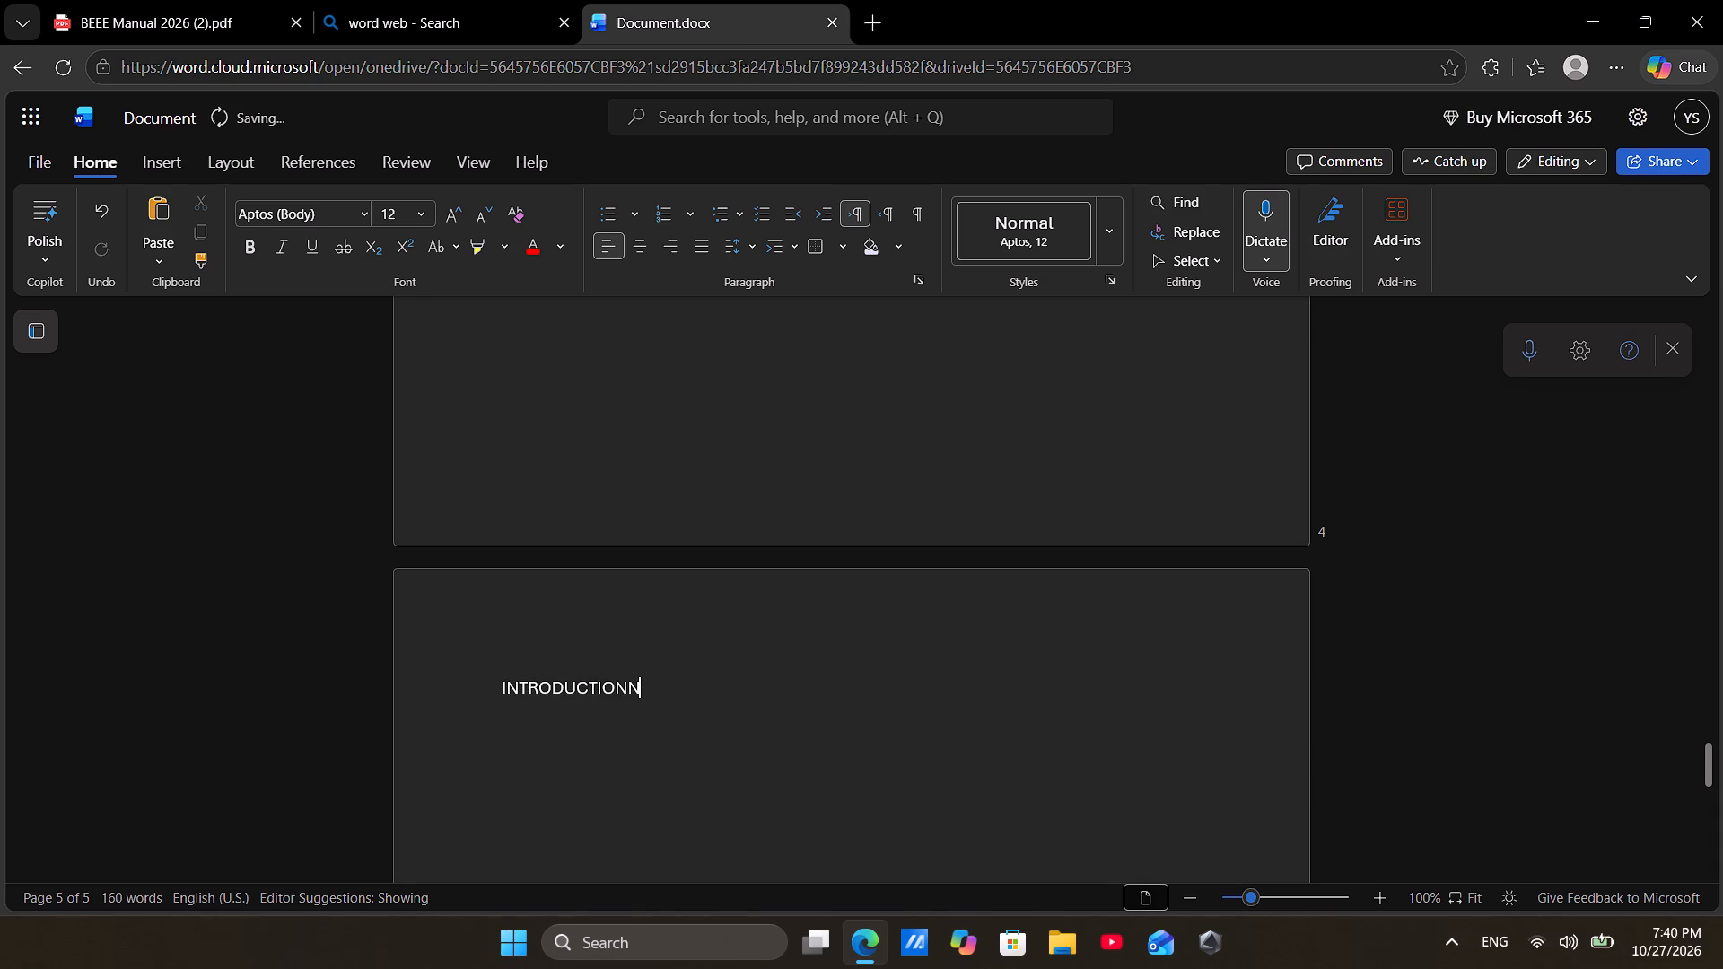
{"action": "key", "text": "BackSpace"}
{"action": "key", "text": "Return"}
{"action": "key", "text": "Return"}
Indent the body line below the INTRODUCTION heading with seven spaces.
{"action": "key", "text": "space"}
{"action": "key", "text": "space"}
{"action": "key", "text": "space"}
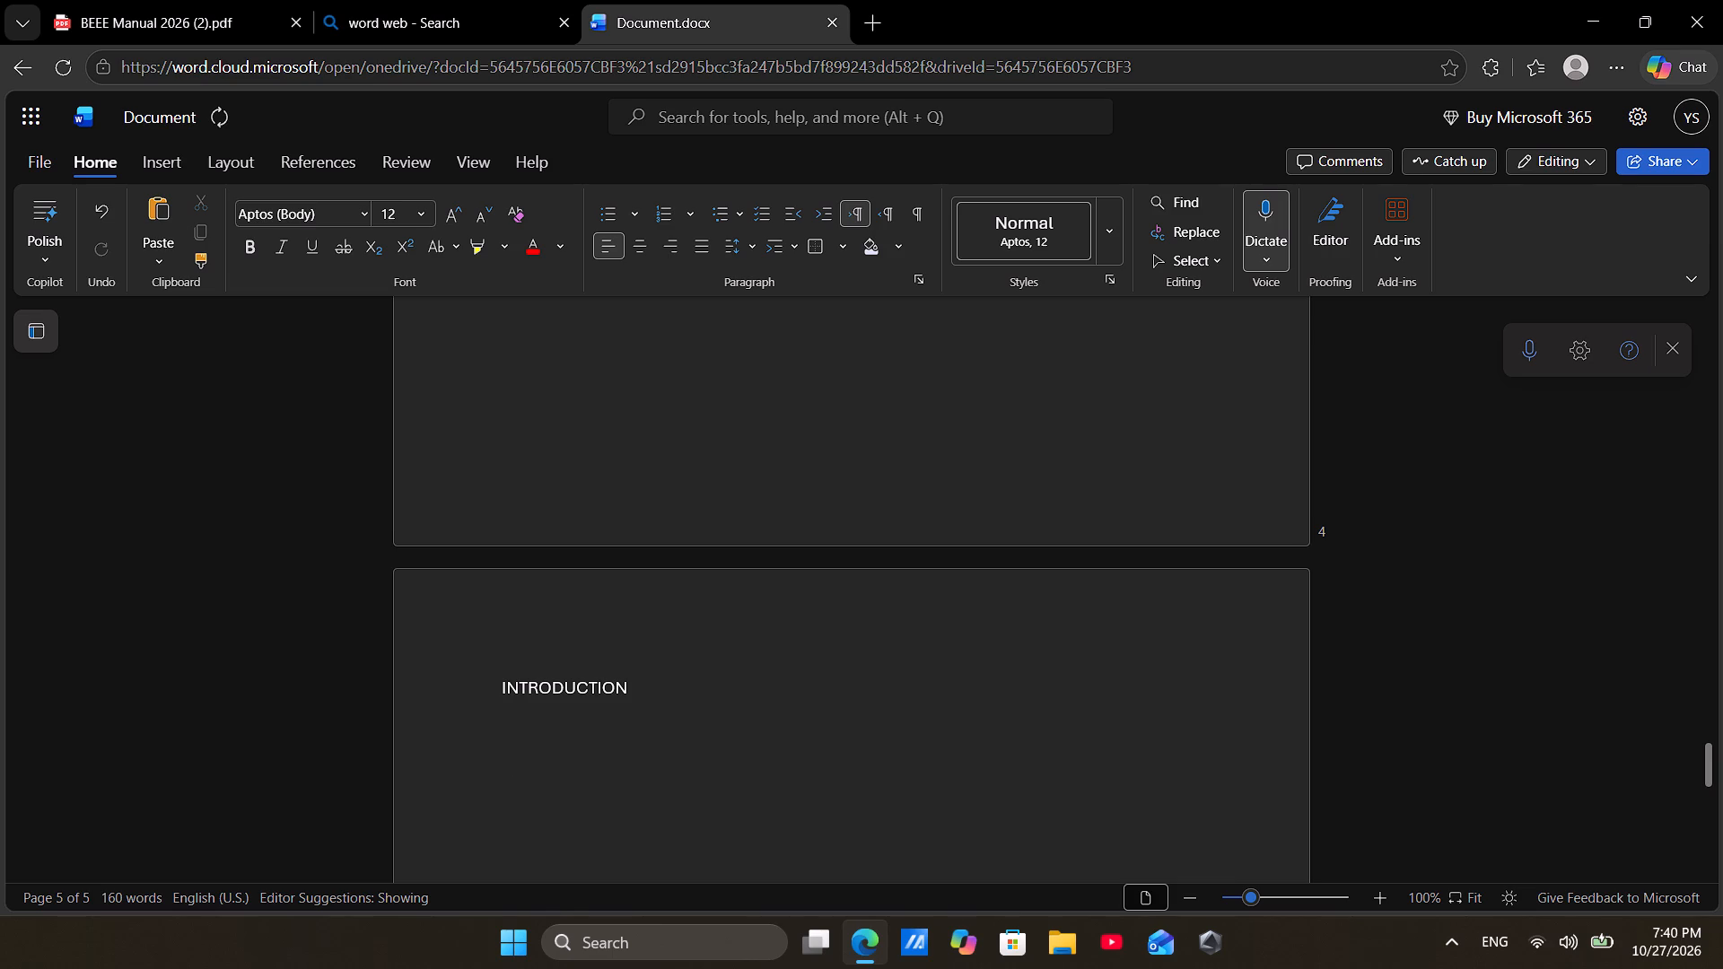
{"action": "key", "text": "space"}
{"action": "key", "text": "space"}
{"action": "key", "text": "space"}
{"action": "key", "text": "space"}
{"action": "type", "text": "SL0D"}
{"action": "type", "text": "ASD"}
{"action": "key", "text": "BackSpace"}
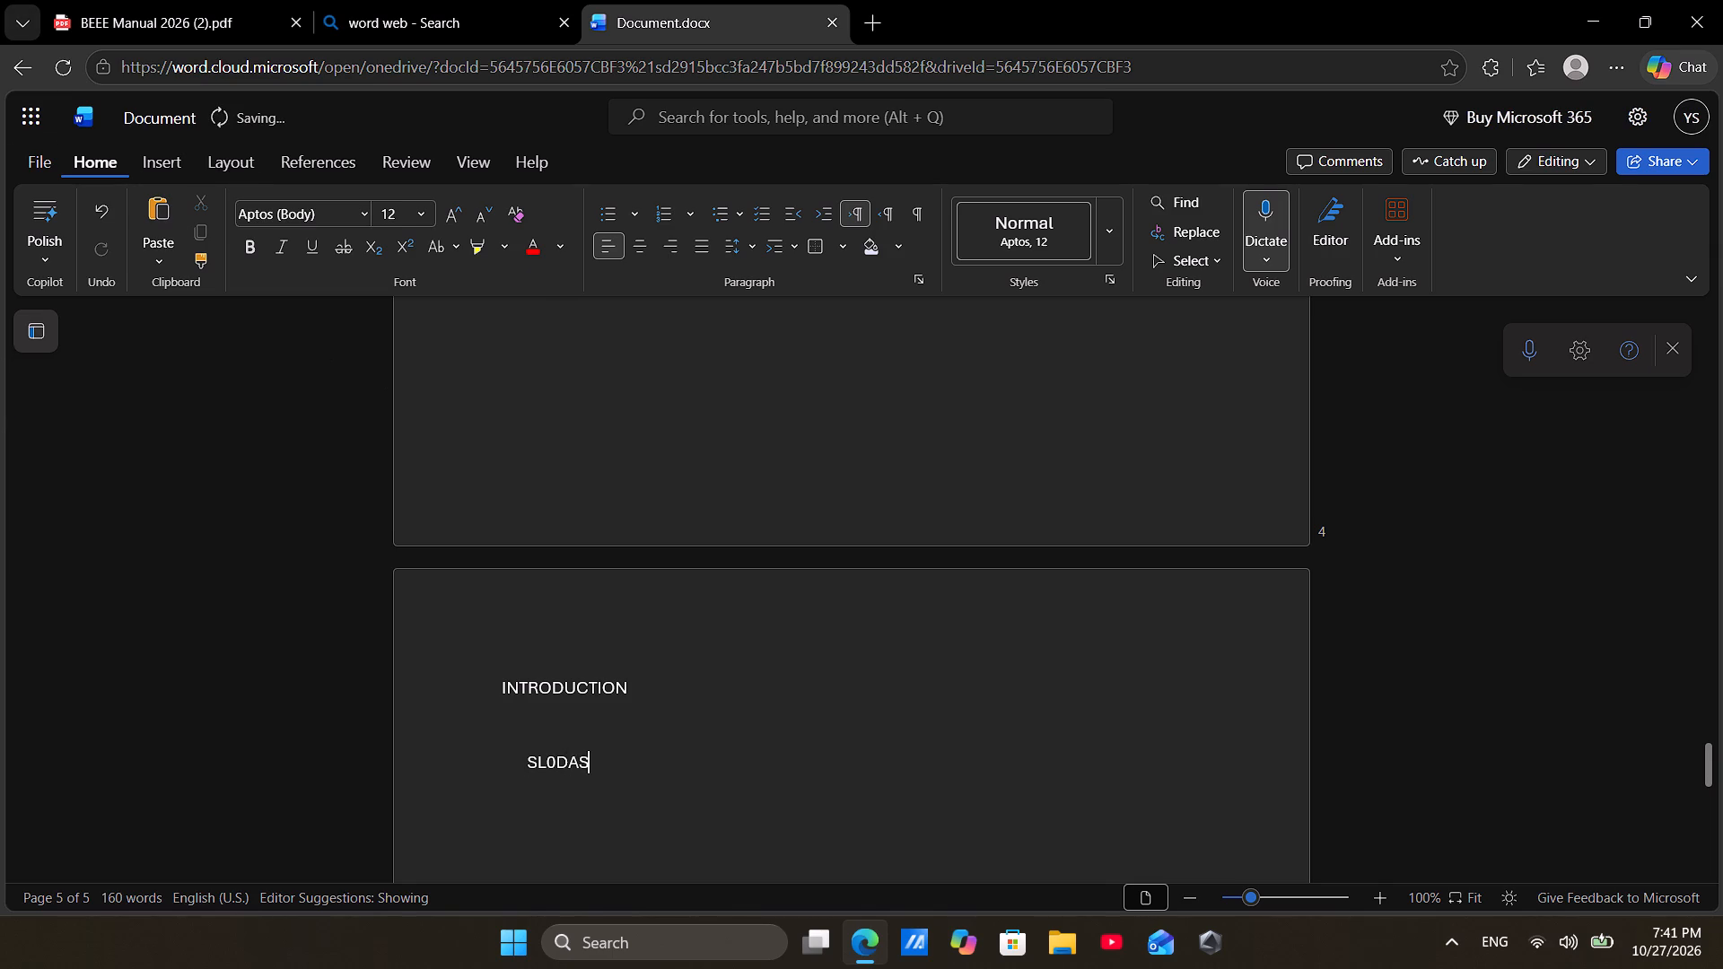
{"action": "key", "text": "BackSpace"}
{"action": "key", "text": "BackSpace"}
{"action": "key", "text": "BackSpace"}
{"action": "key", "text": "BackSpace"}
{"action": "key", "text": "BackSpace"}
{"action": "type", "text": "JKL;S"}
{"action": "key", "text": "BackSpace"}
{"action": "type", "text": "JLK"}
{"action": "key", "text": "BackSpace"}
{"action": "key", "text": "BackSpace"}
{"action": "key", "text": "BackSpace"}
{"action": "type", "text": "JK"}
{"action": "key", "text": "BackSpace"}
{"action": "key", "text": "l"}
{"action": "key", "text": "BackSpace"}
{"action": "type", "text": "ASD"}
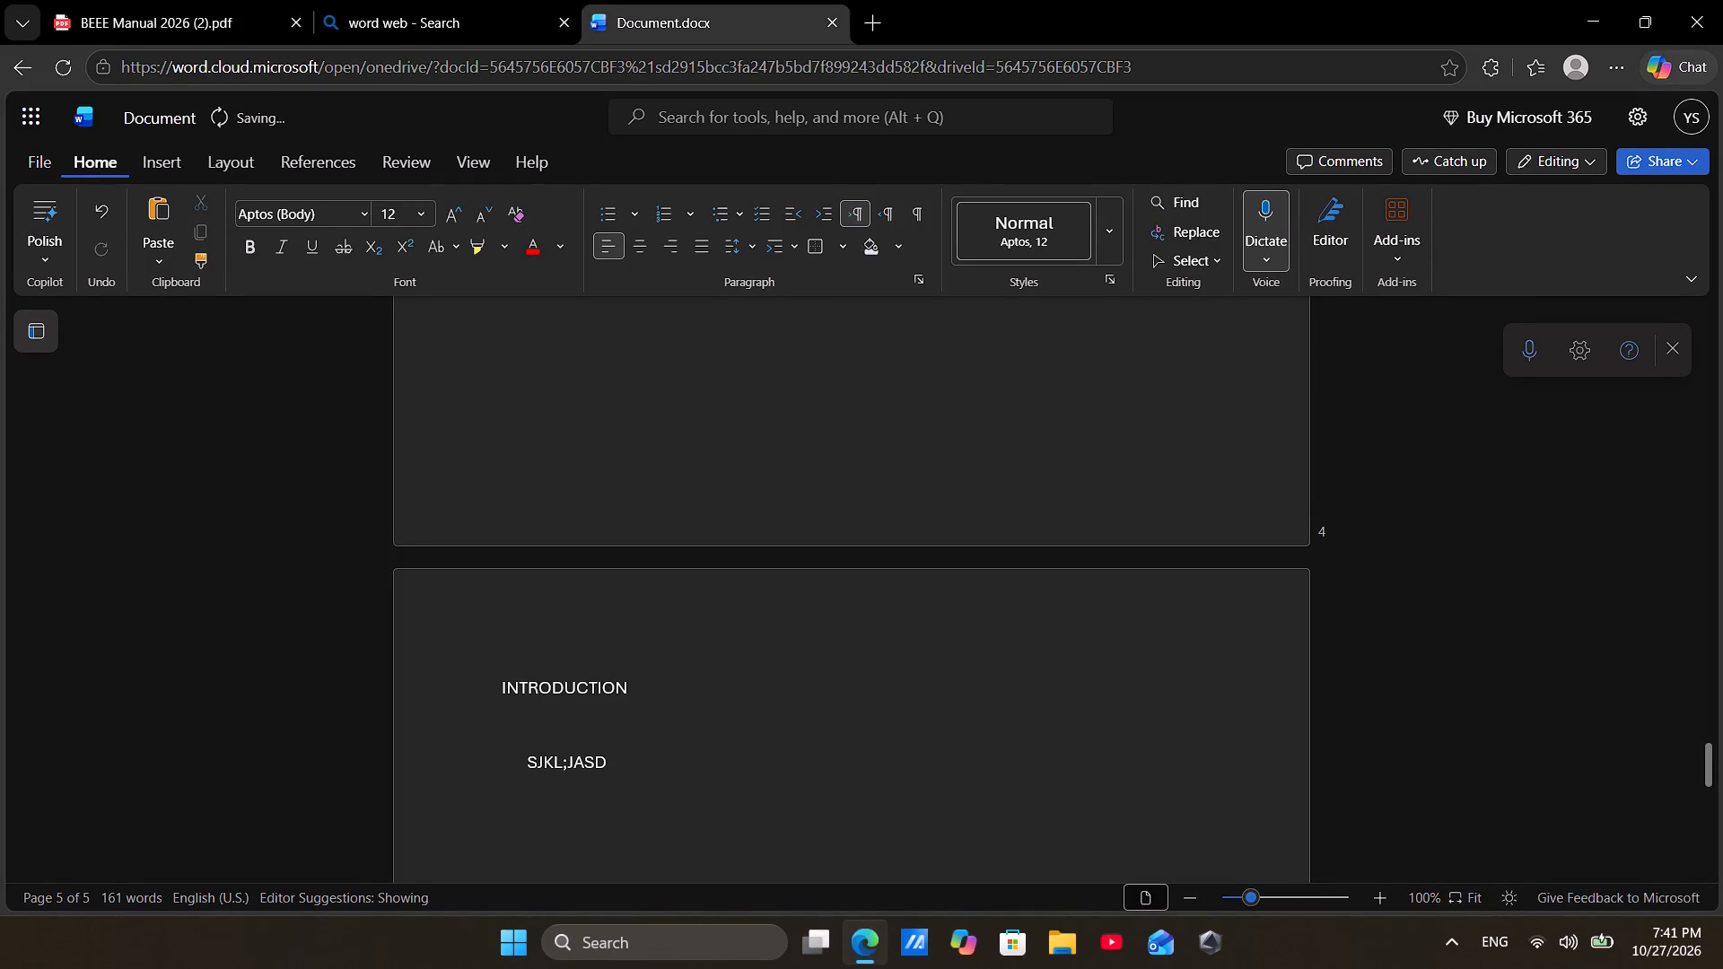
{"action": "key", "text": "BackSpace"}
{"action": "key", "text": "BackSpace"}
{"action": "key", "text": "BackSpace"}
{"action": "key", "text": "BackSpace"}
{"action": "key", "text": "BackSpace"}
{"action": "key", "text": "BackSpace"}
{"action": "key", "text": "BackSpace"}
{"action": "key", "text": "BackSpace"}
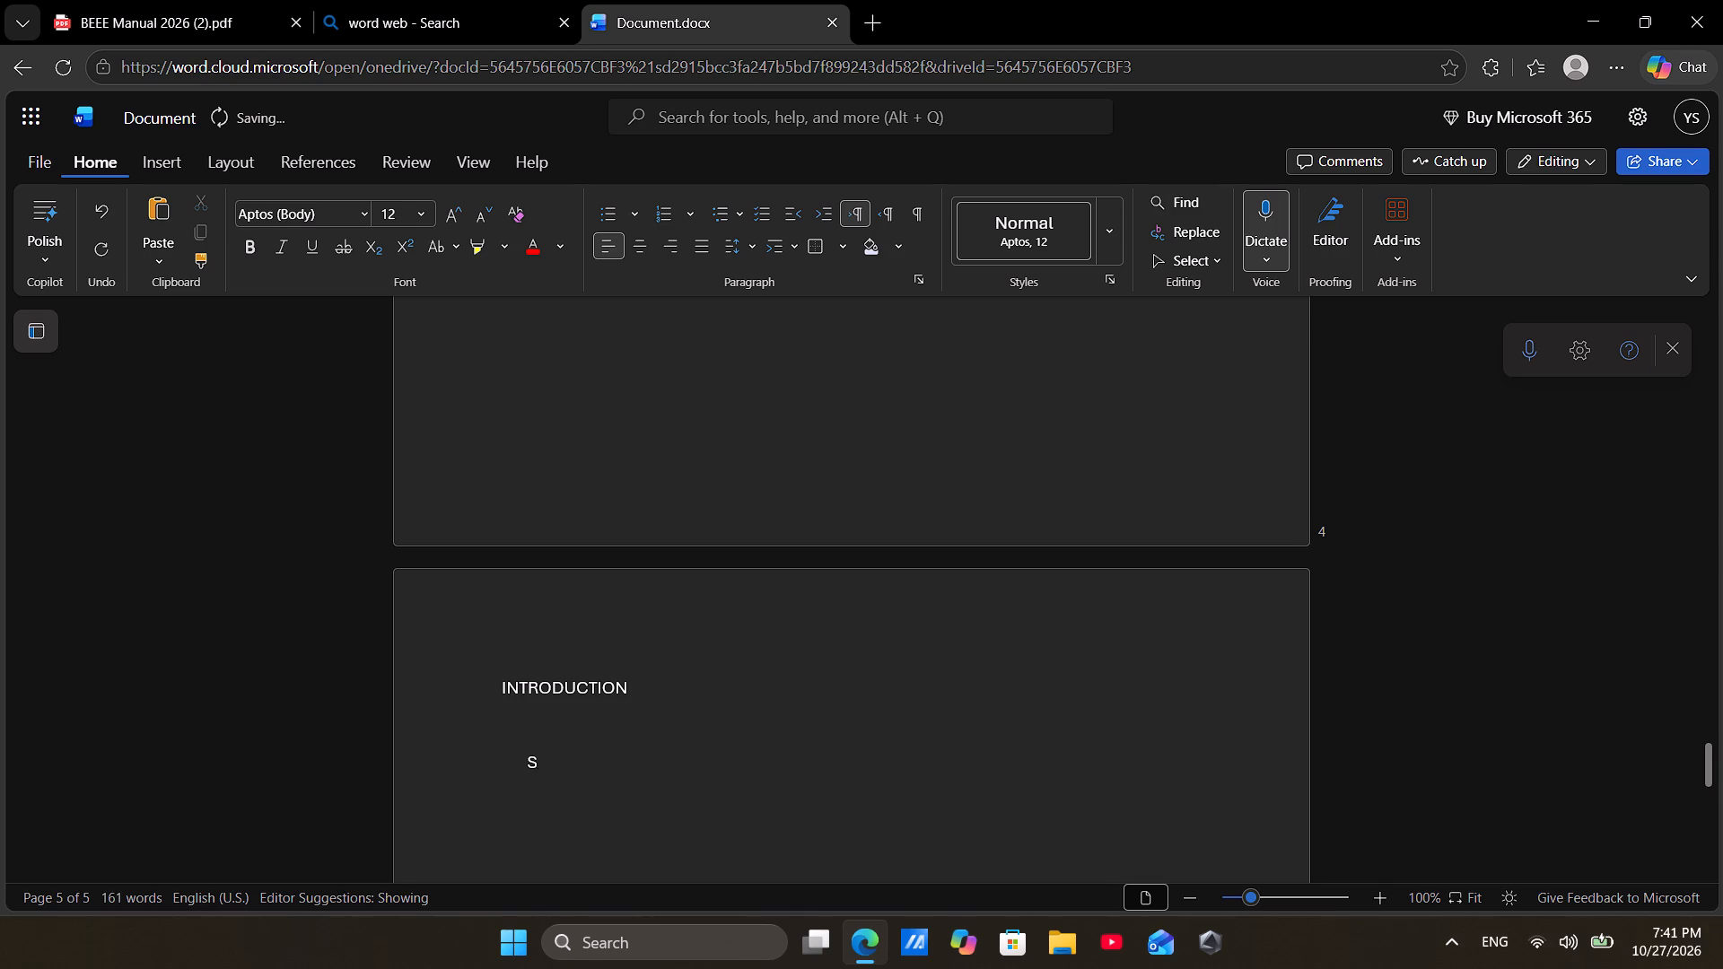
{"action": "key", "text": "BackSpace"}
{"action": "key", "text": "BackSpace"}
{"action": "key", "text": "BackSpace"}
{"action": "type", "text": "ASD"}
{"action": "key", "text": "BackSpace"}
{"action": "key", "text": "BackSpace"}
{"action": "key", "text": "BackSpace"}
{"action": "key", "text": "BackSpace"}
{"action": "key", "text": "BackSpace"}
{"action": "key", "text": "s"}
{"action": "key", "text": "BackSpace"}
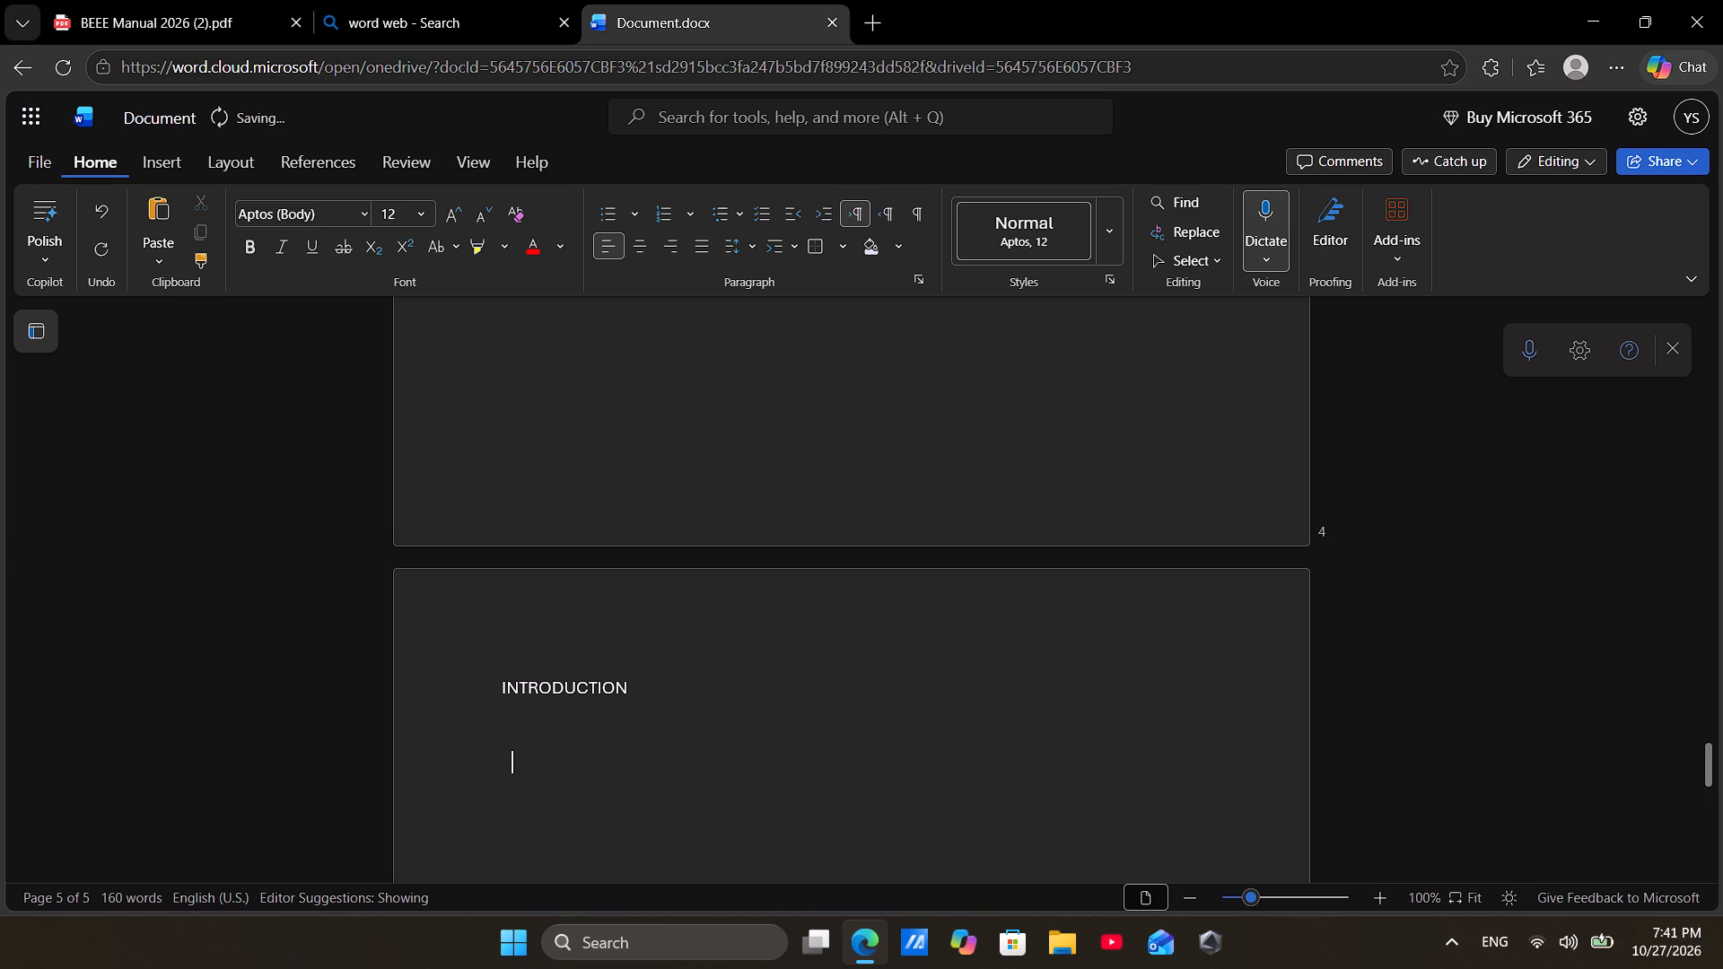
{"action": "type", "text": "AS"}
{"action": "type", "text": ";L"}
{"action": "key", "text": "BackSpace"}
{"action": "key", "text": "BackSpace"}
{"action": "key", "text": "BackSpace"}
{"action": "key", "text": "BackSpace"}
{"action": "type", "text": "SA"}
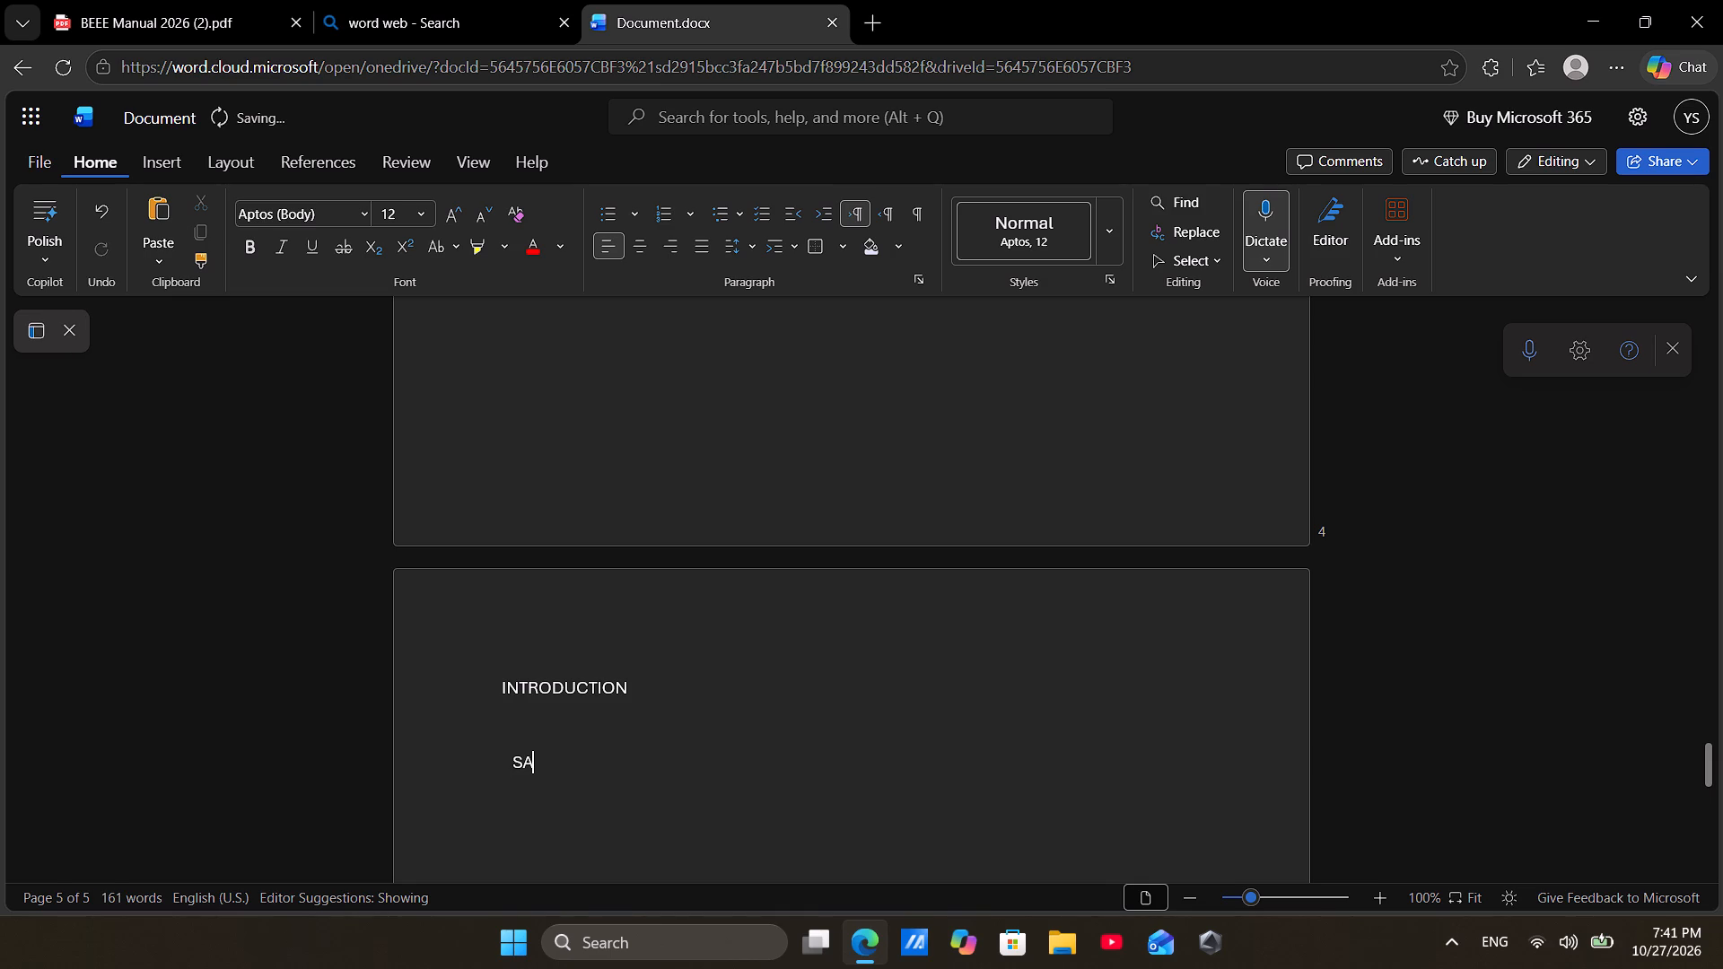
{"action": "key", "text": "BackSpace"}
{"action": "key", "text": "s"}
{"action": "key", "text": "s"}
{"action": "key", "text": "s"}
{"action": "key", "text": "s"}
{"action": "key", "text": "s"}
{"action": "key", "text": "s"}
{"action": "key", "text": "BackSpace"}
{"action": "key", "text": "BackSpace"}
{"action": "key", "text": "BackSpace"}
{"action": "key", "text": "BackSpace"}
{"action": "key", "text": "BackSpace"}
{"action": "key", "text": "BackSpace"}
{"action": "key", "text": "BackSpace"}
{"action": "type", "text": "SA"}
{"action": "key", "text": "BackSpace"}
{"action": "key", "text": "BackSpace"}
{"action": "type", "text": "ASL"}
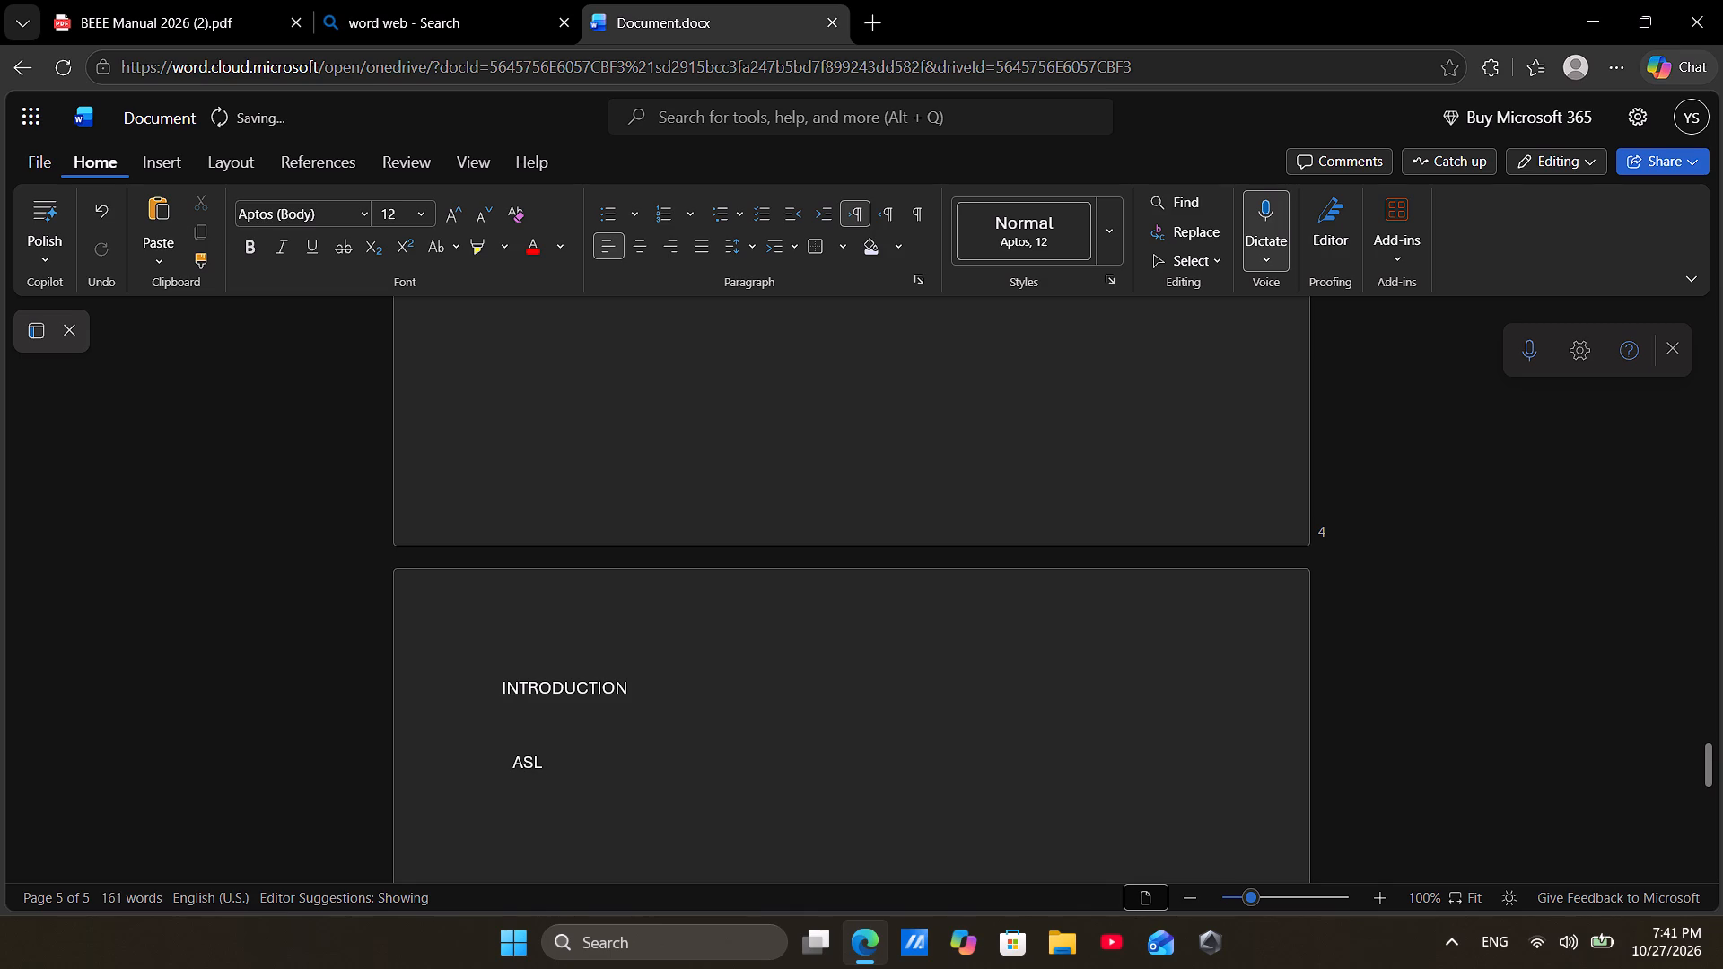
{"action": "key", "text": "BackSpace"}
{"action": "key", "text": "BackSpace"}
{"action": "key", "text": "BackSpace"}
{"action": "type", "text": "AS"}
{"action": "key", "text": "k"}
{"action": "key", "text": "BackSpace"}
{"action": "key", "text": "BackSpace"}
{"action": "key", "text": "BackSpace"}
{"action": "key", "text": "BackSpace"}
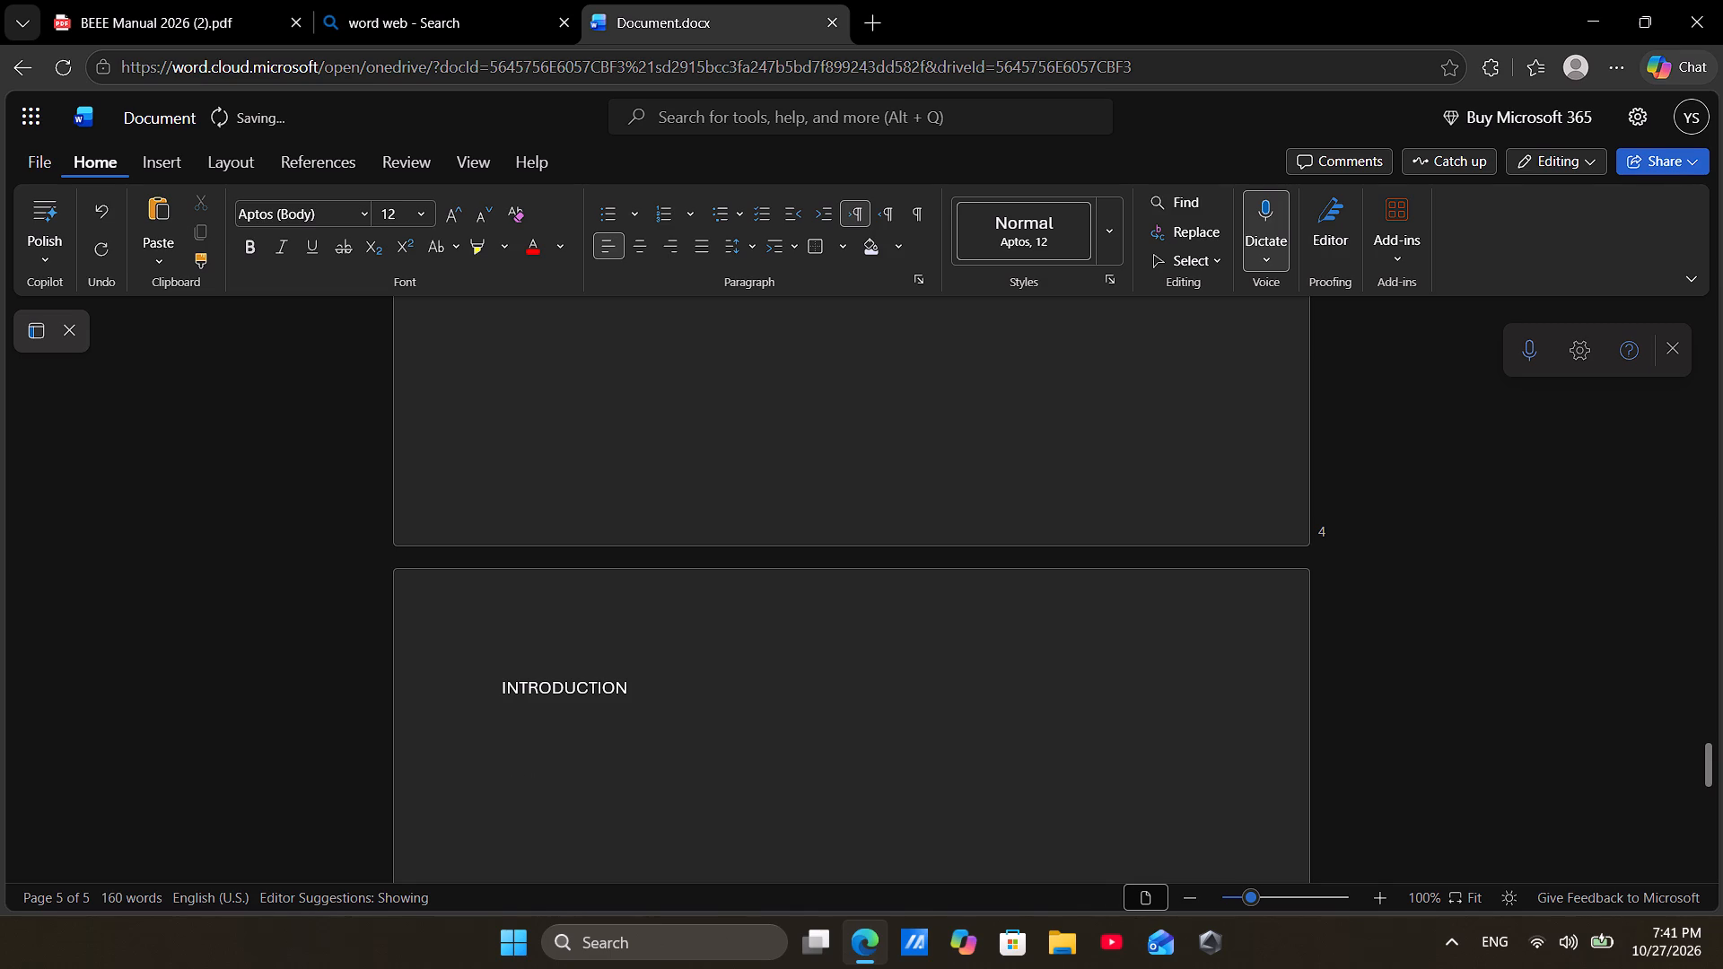
Enter 0 on the indented body line below the INTRODUCTION heading and set its font size to 72.
{"action": "key", "text": "0"}
{"action": "right_click", "coordinate": [977, 714]}
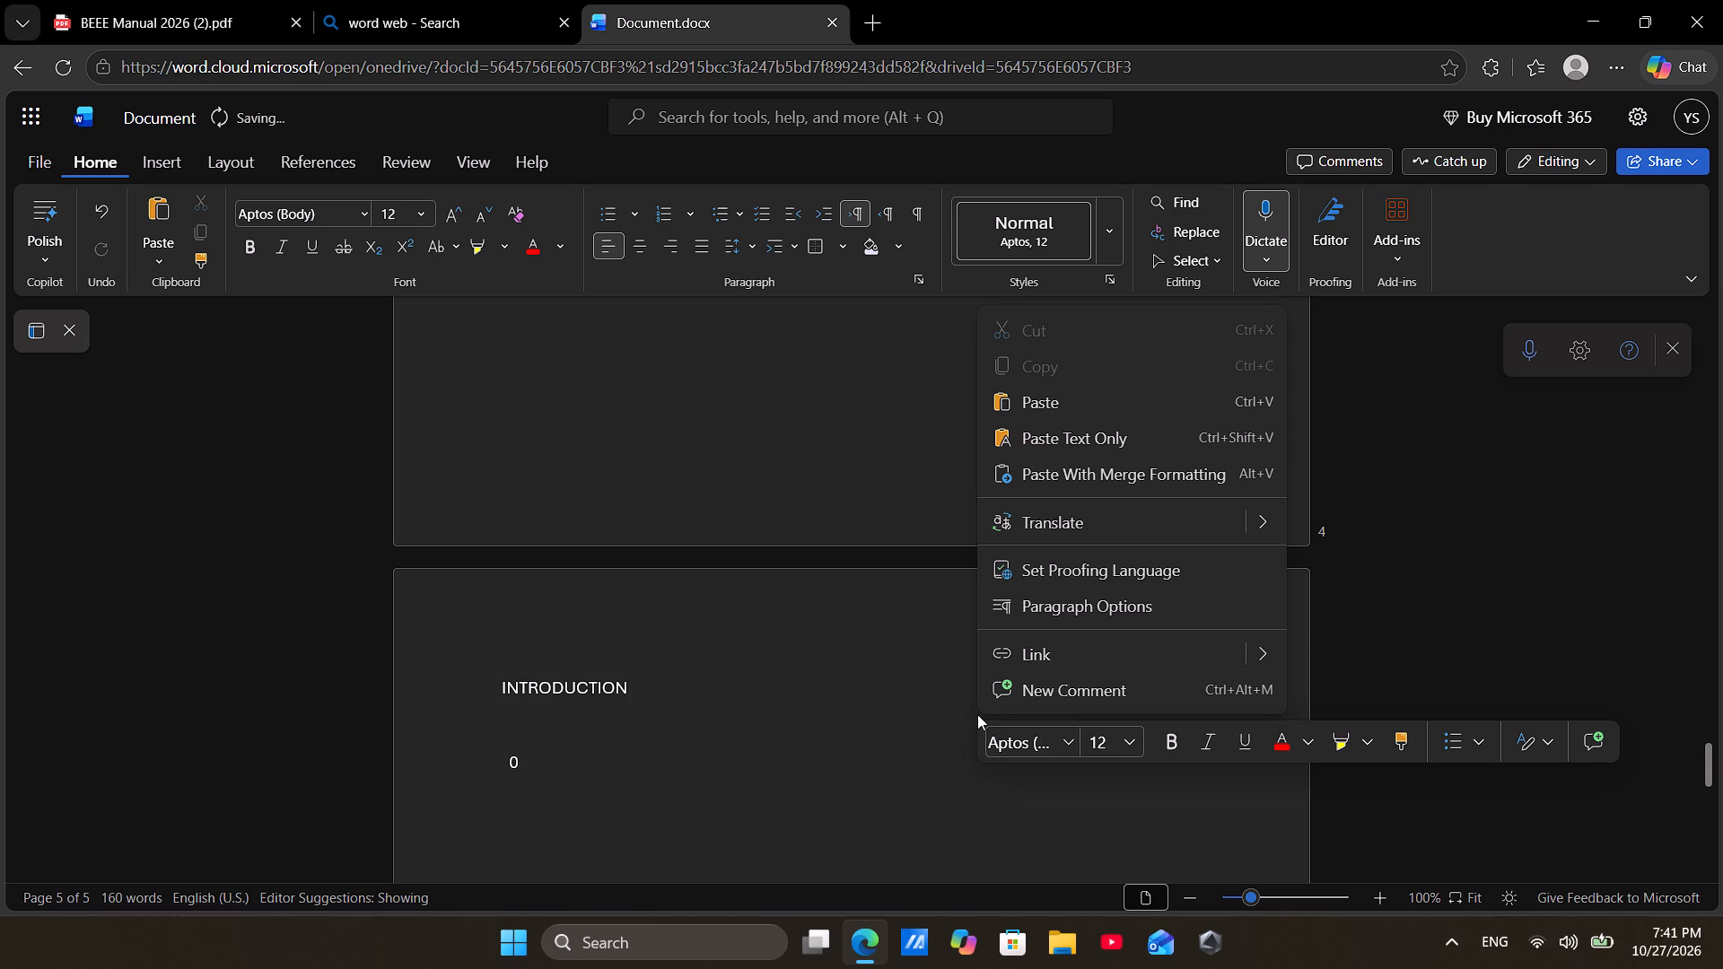
{"action": "left_click", "coordinate": [730, 749]}
{"action": "left_click", "coordinate": [520, 766]}
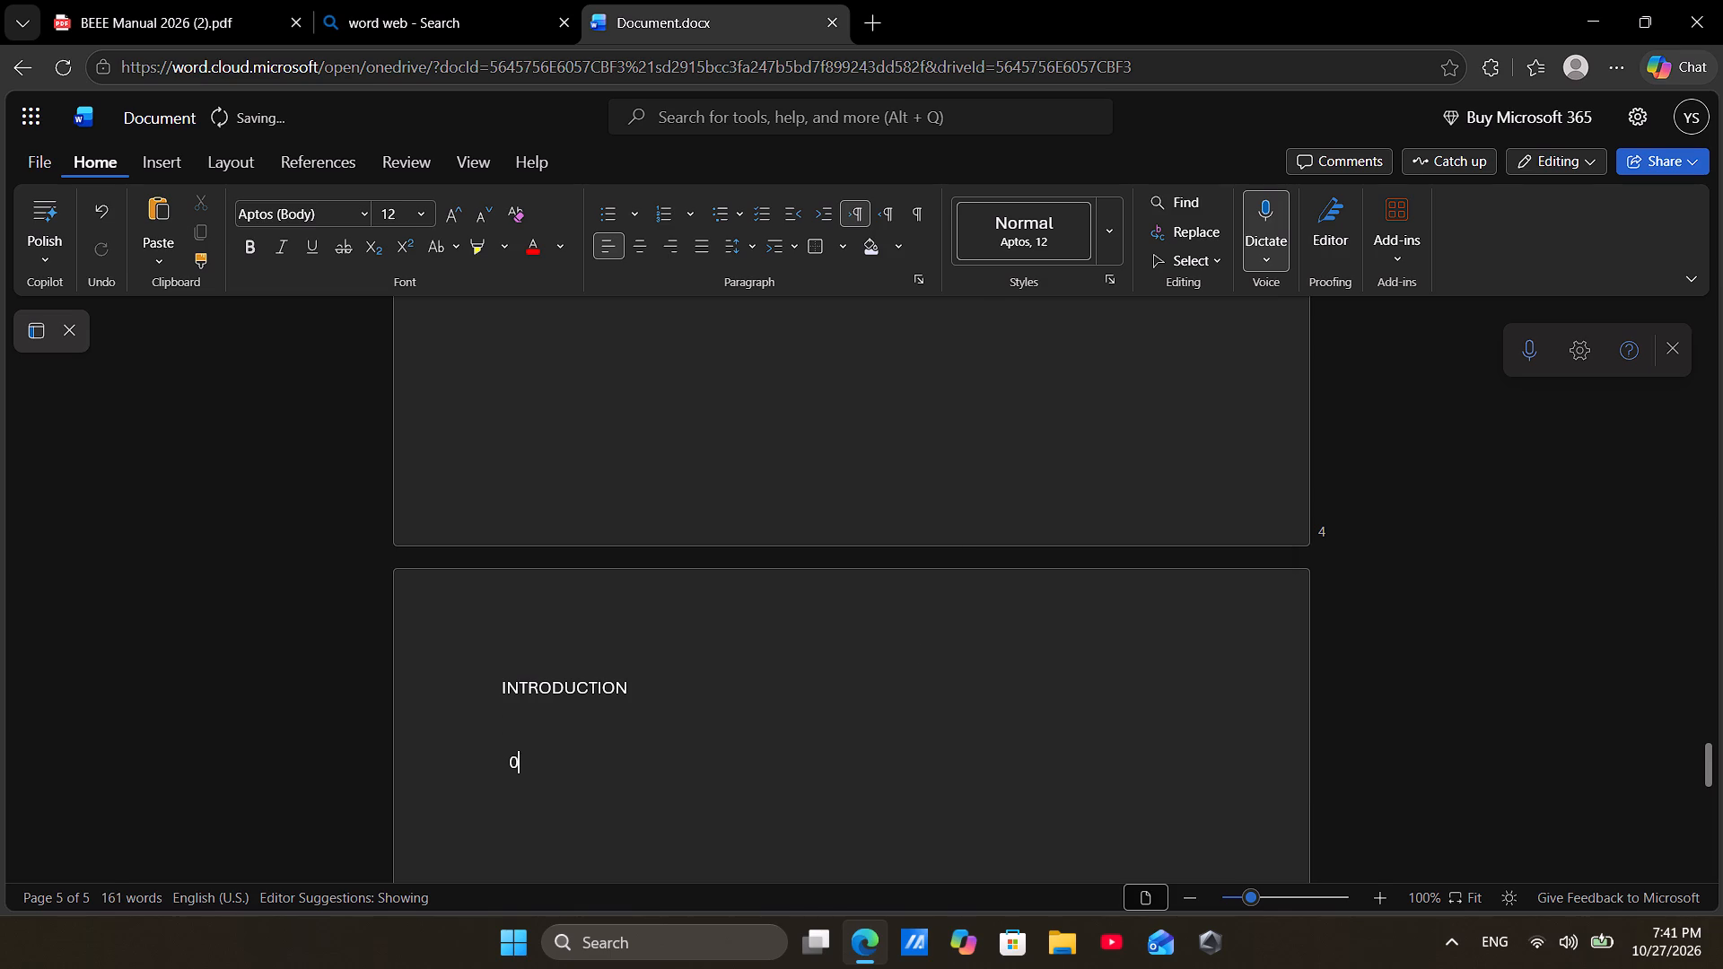
{"action": "left_click_drag", "start_coordinate": [520, 766], "coordinate": [496, 765]}
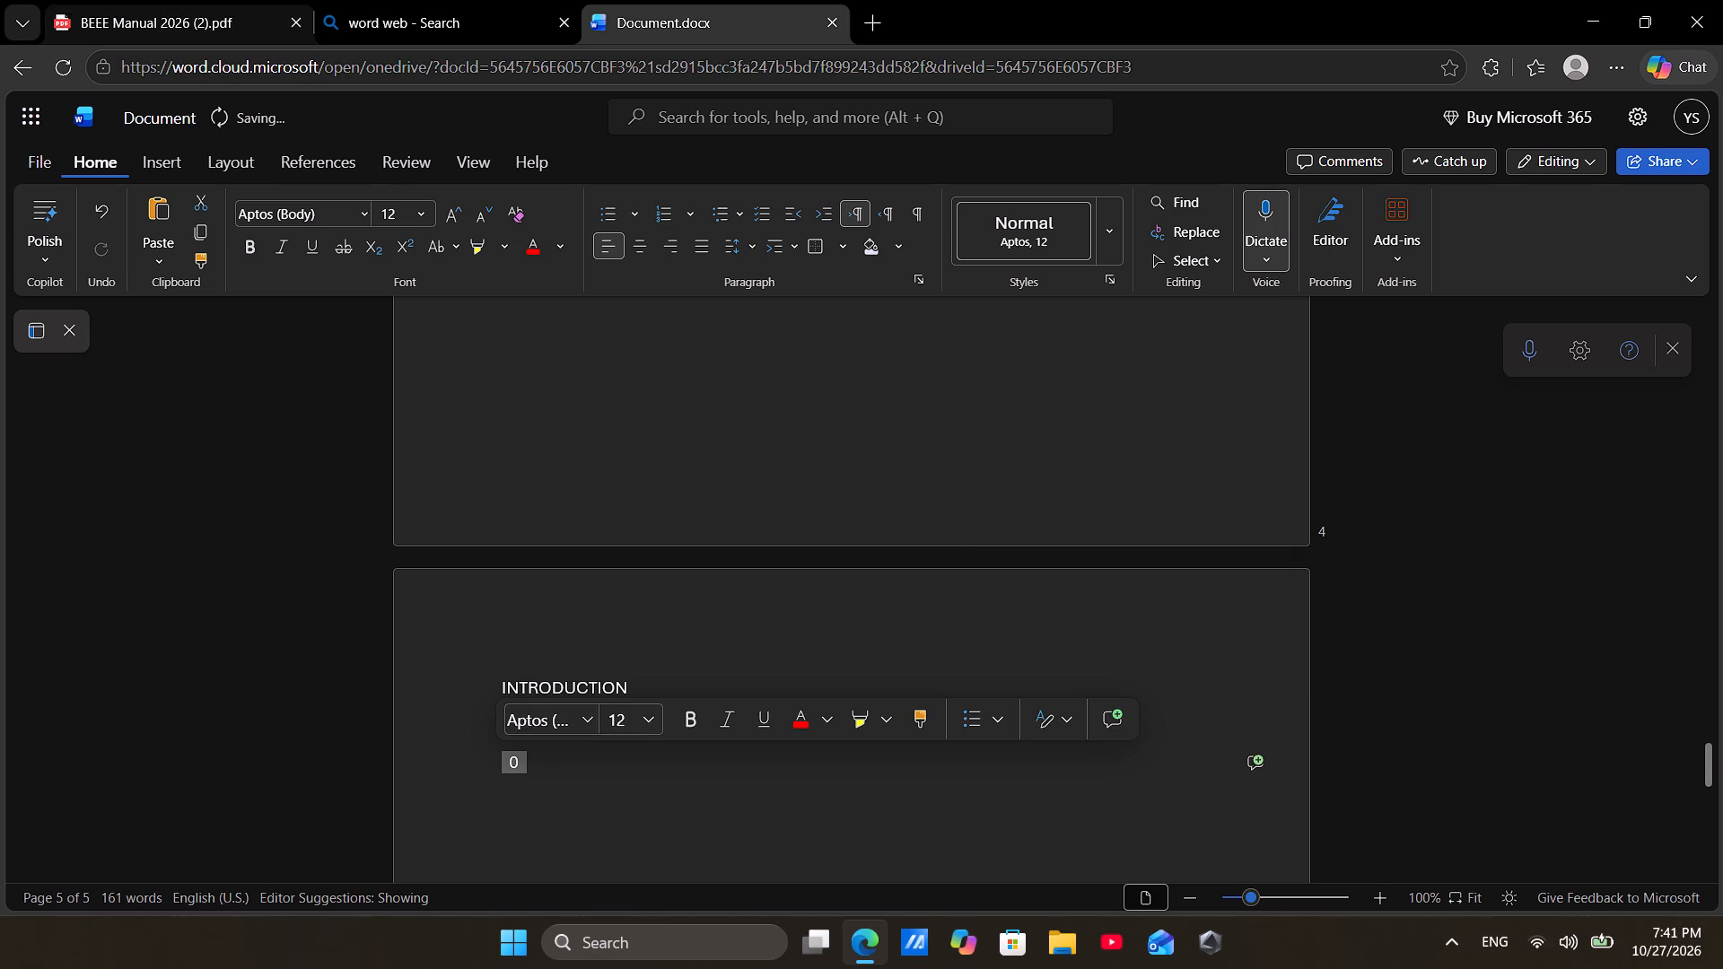
{"action": "left_click", "coordinate": [424, 206]}
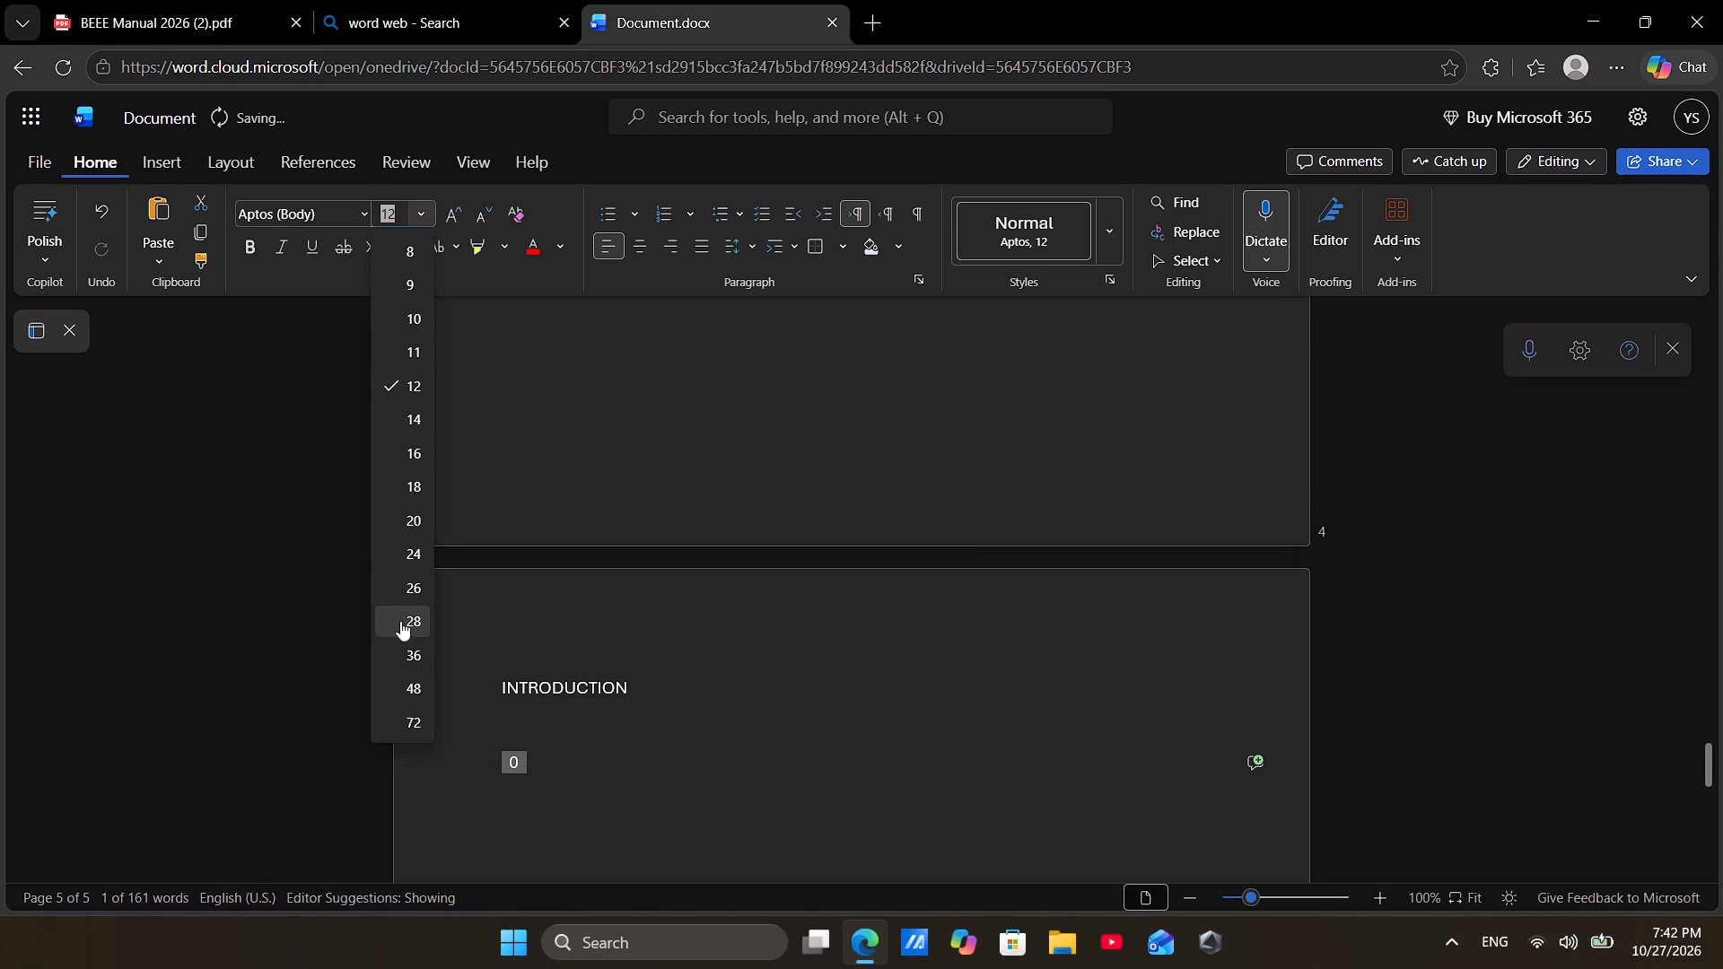
{"action": "left_click", "coordinate": [409, 711]}
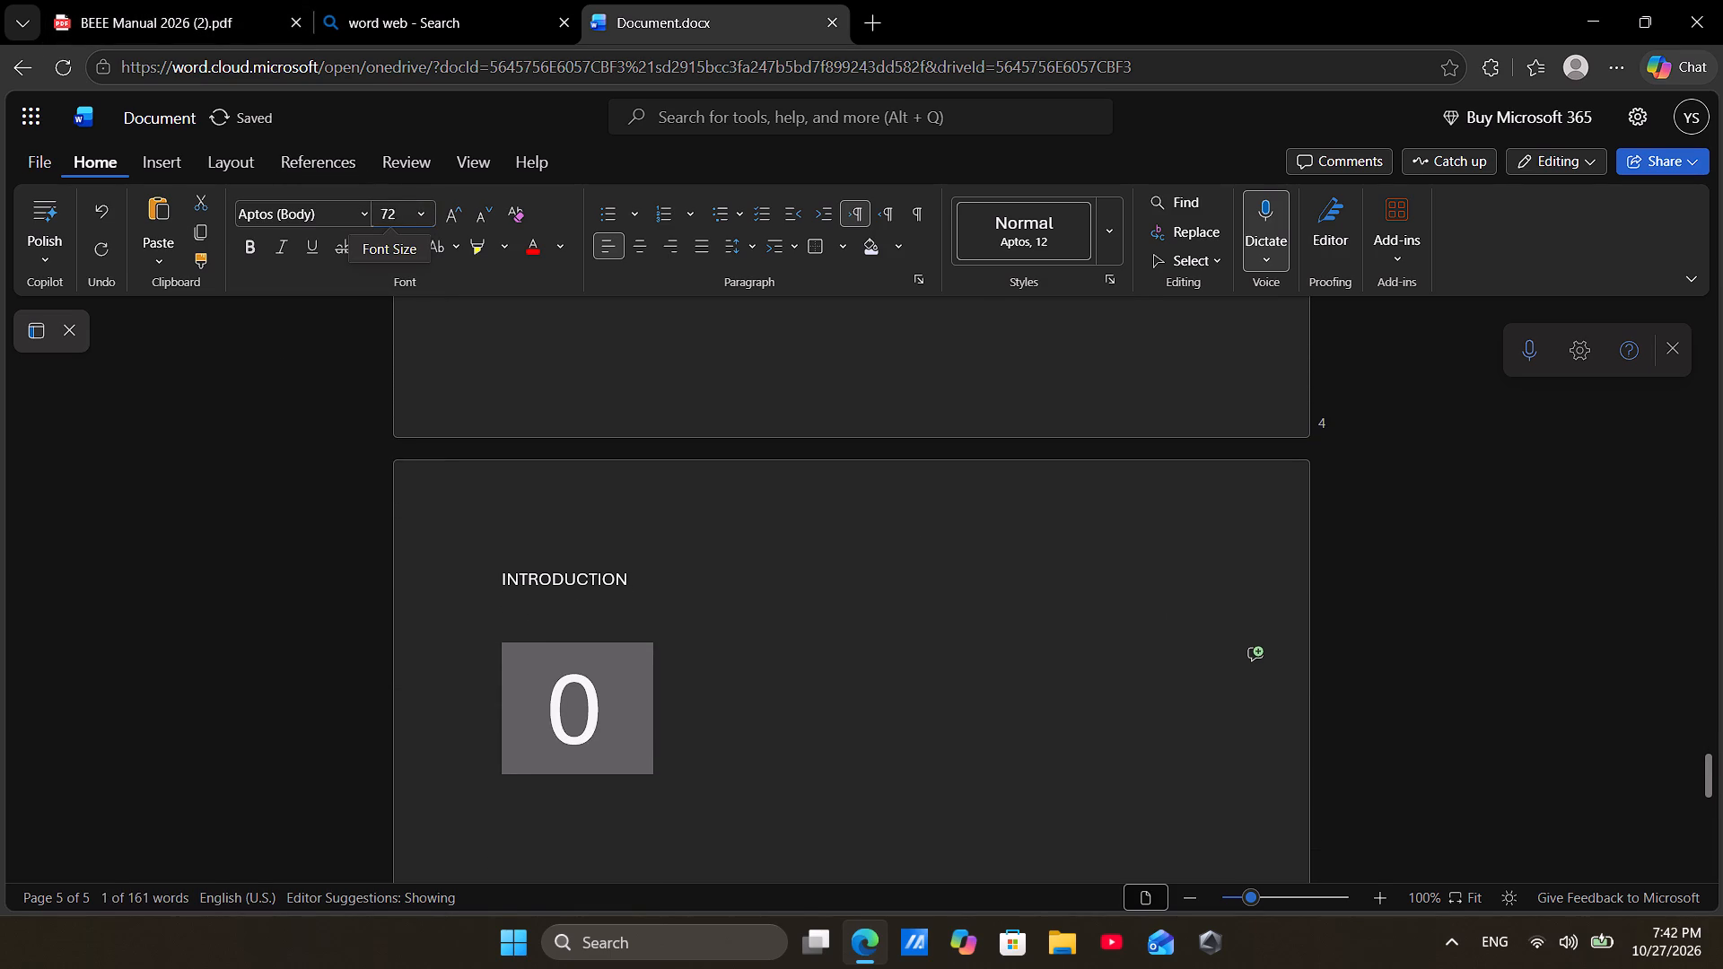
{"action": "left_click", "coordinate": [771, 718]}
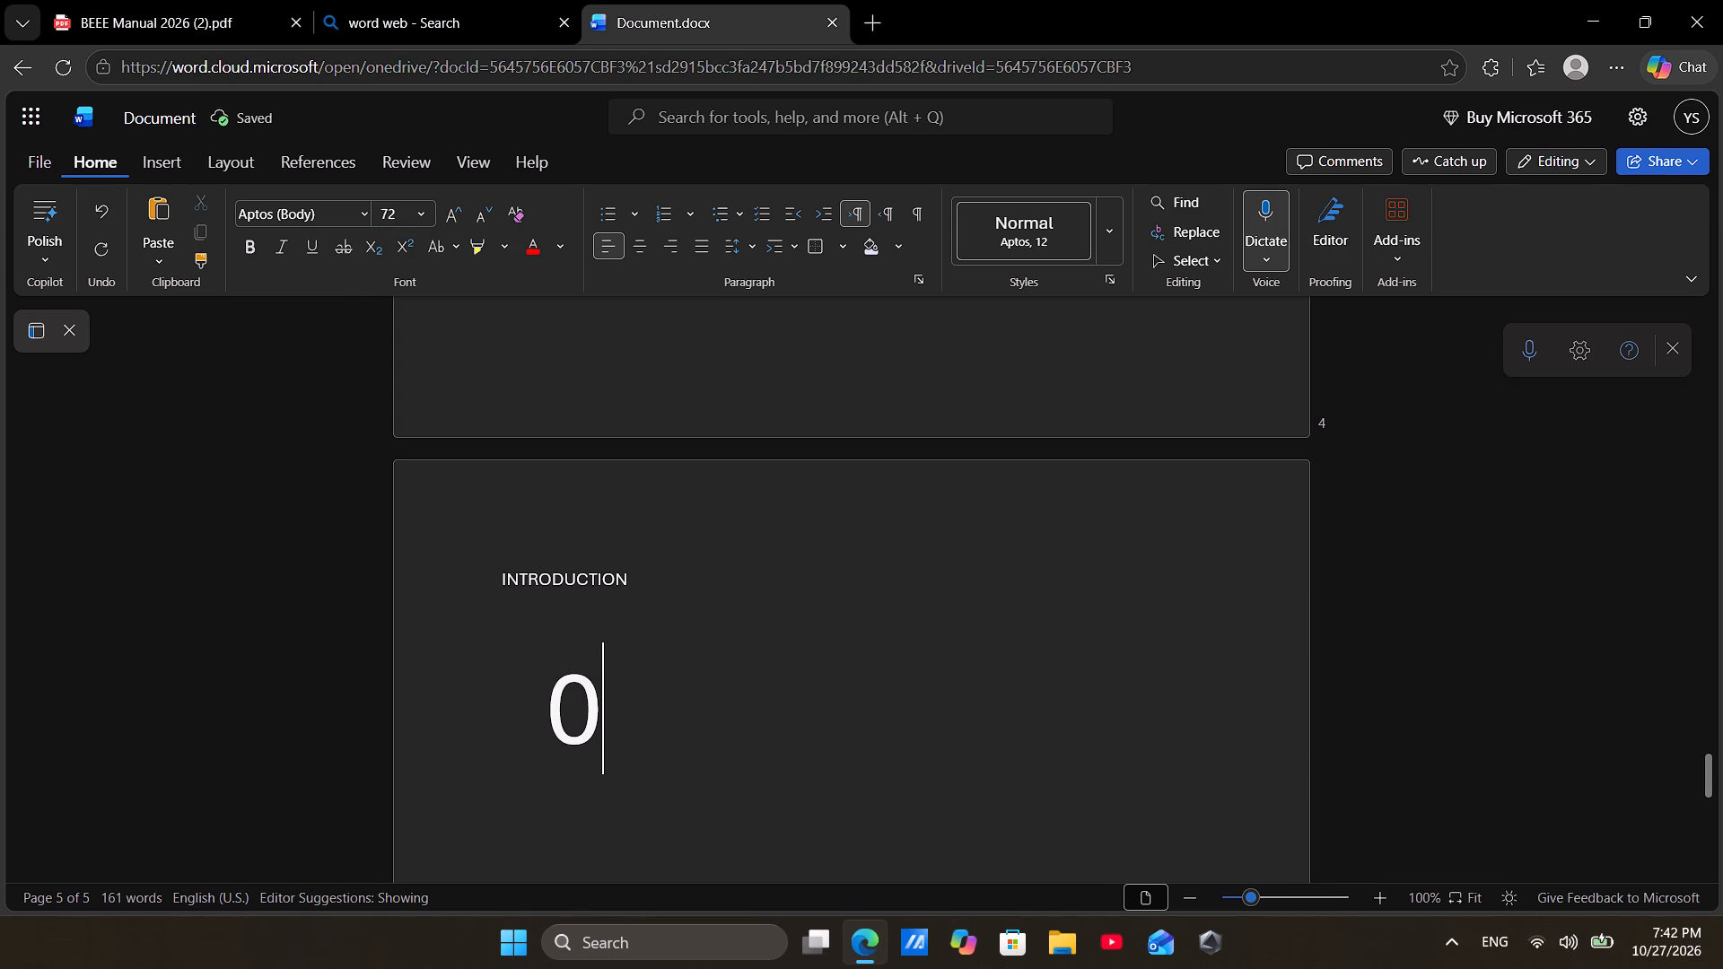
{"action": "left_click", "coordinate": [669, 732]}
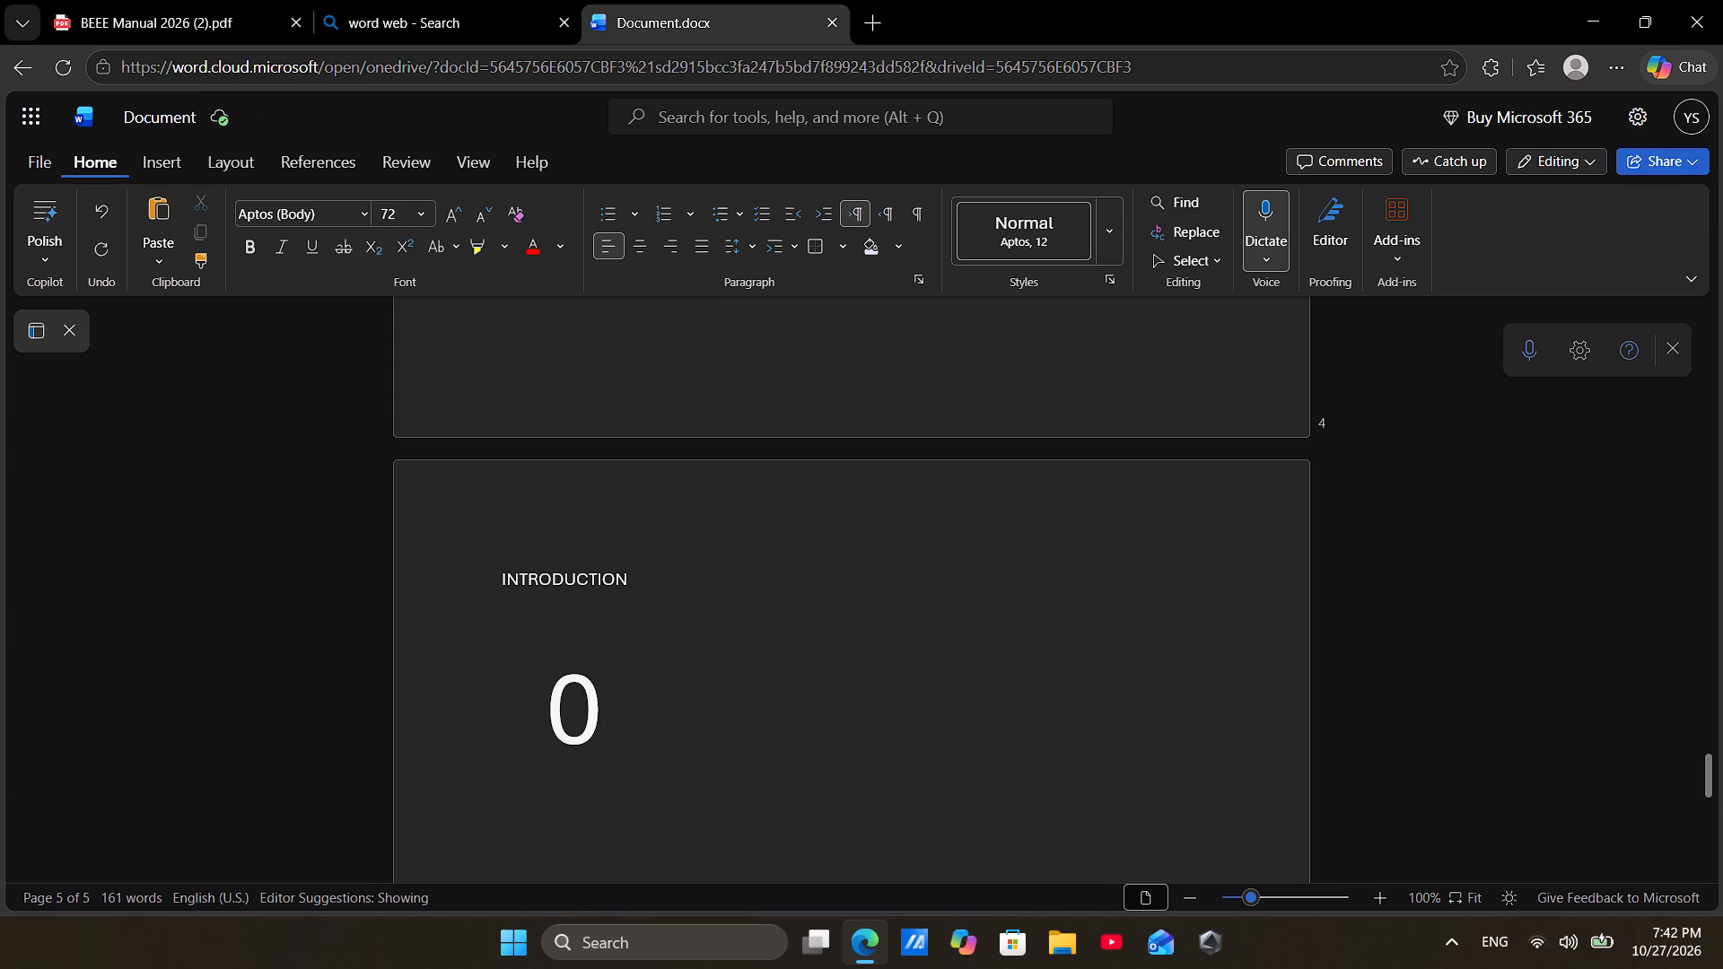
Start a new line below the large 0 and leave it empty.
{"action": "key", "text": "Return"}
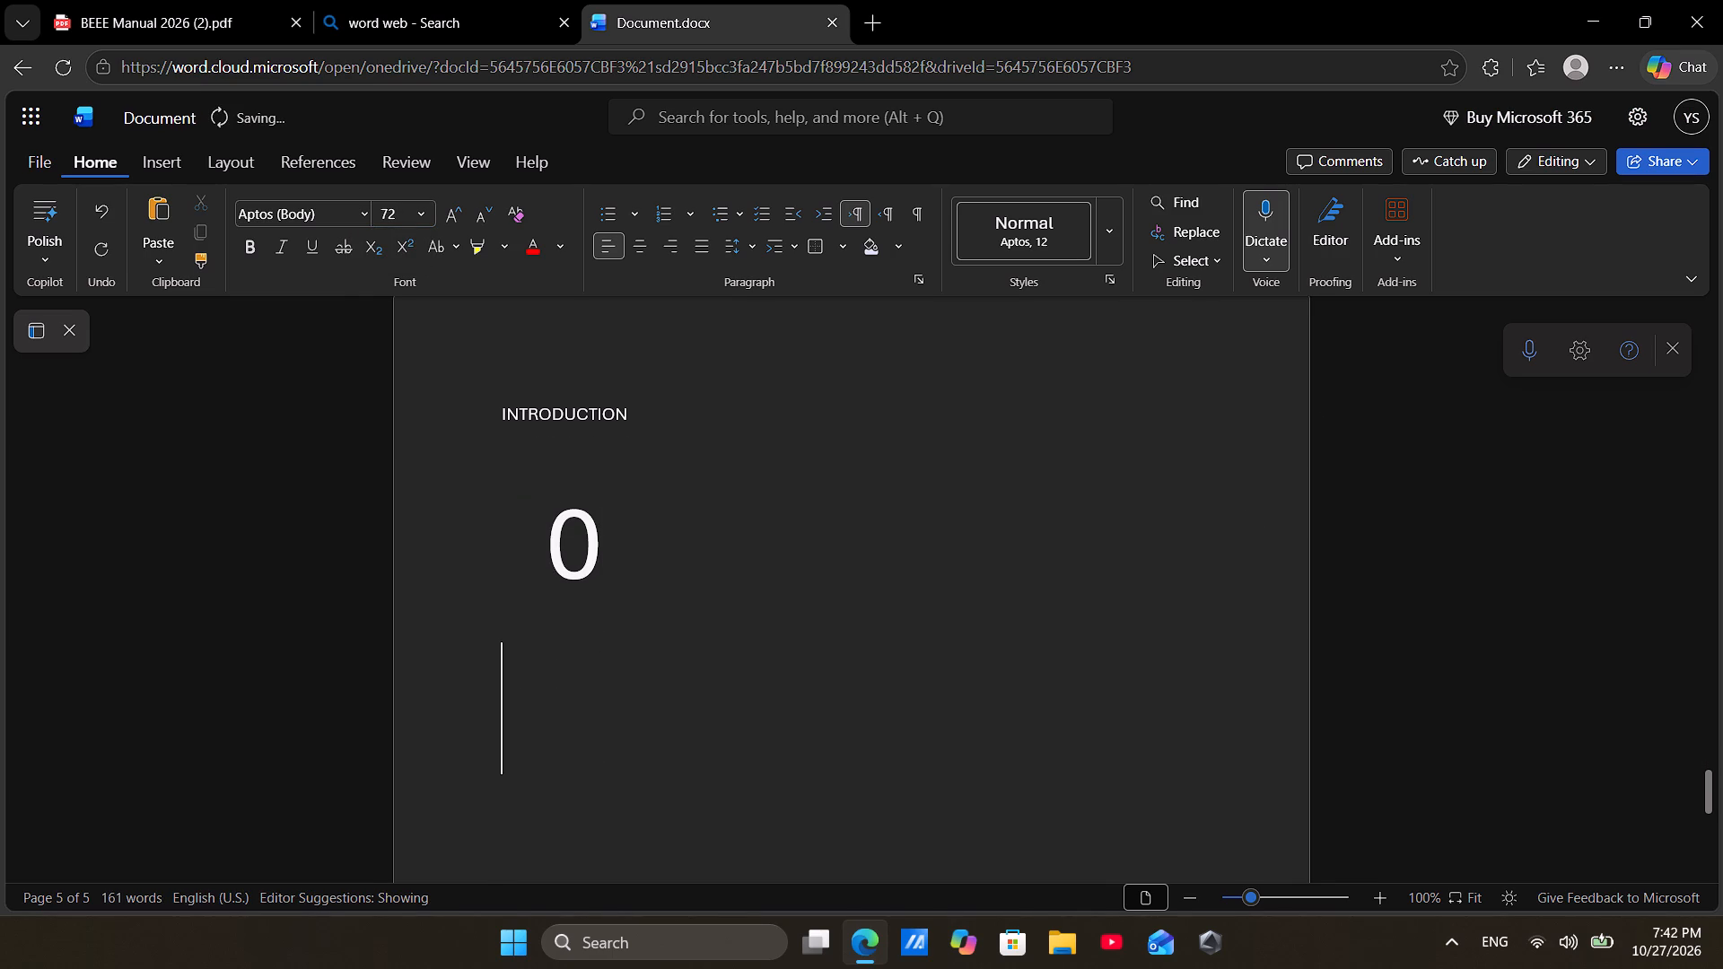
{"action": "type", "text": "uR"}
{"action": "key", "text": "BackSpace"}
{"action": "key", "text": "BackSpace"}
Set the font size to 8 on the blank line between the INTRODUCTION heading and the 0.
{"action": "left_click", "coordinate": [415, 220]}
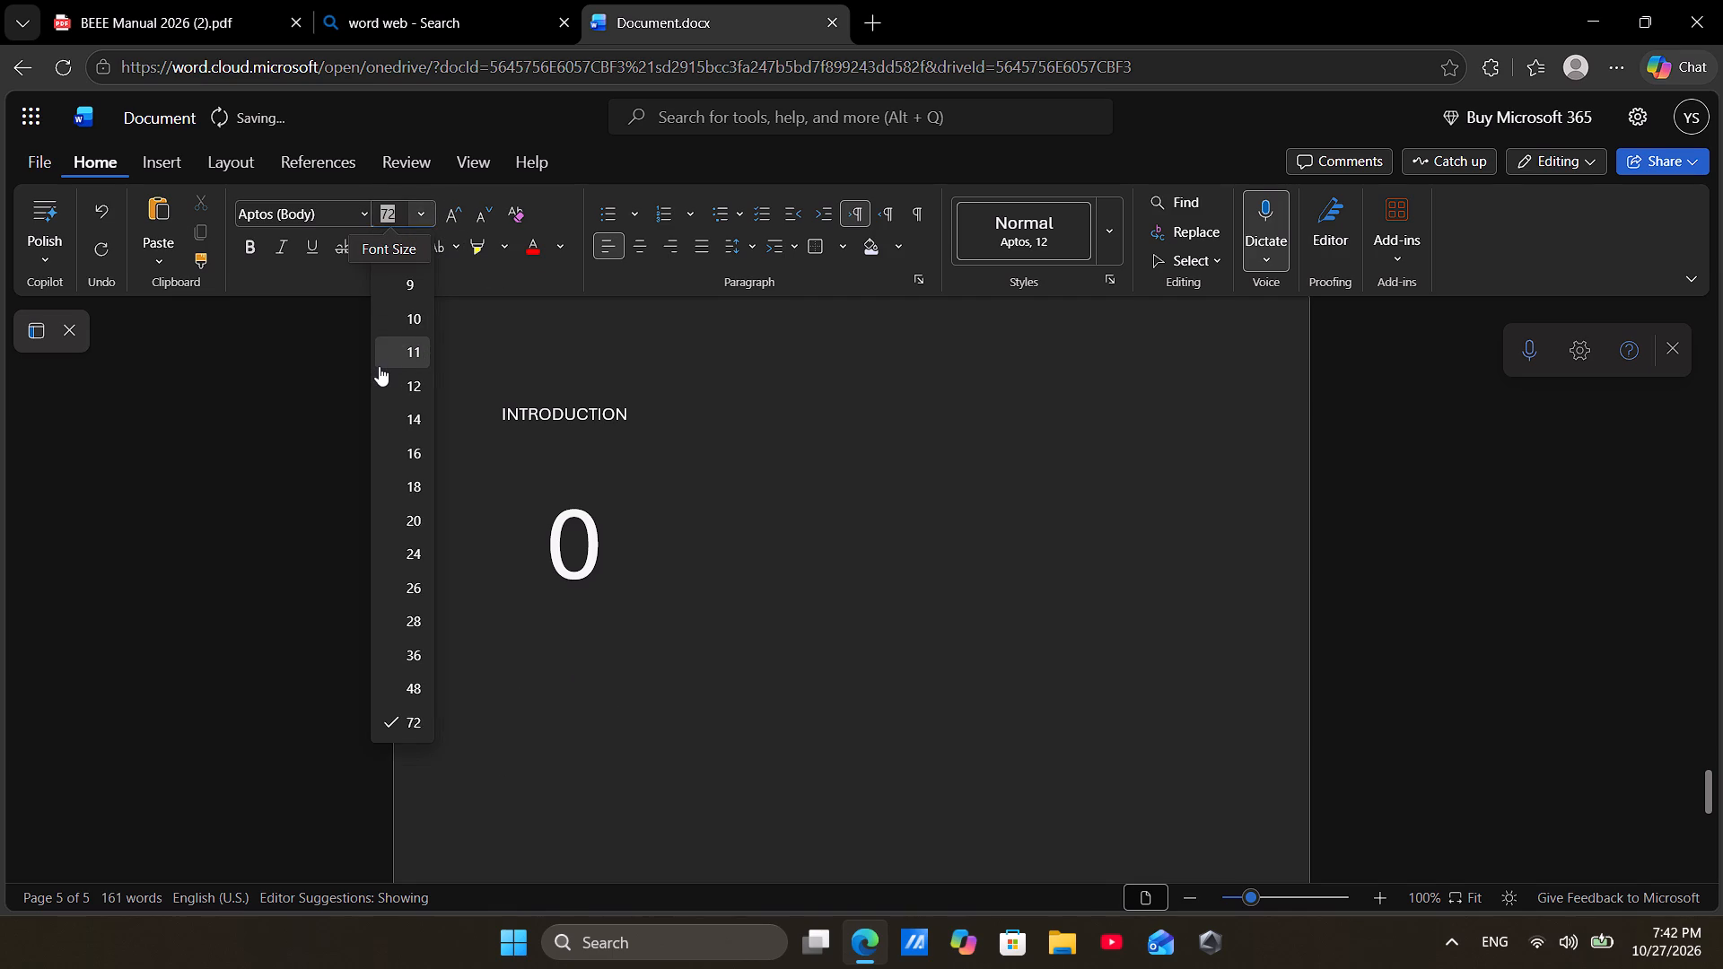
{"action": "key", "text": "Up"}
{"action": "key", "text": "Up"}
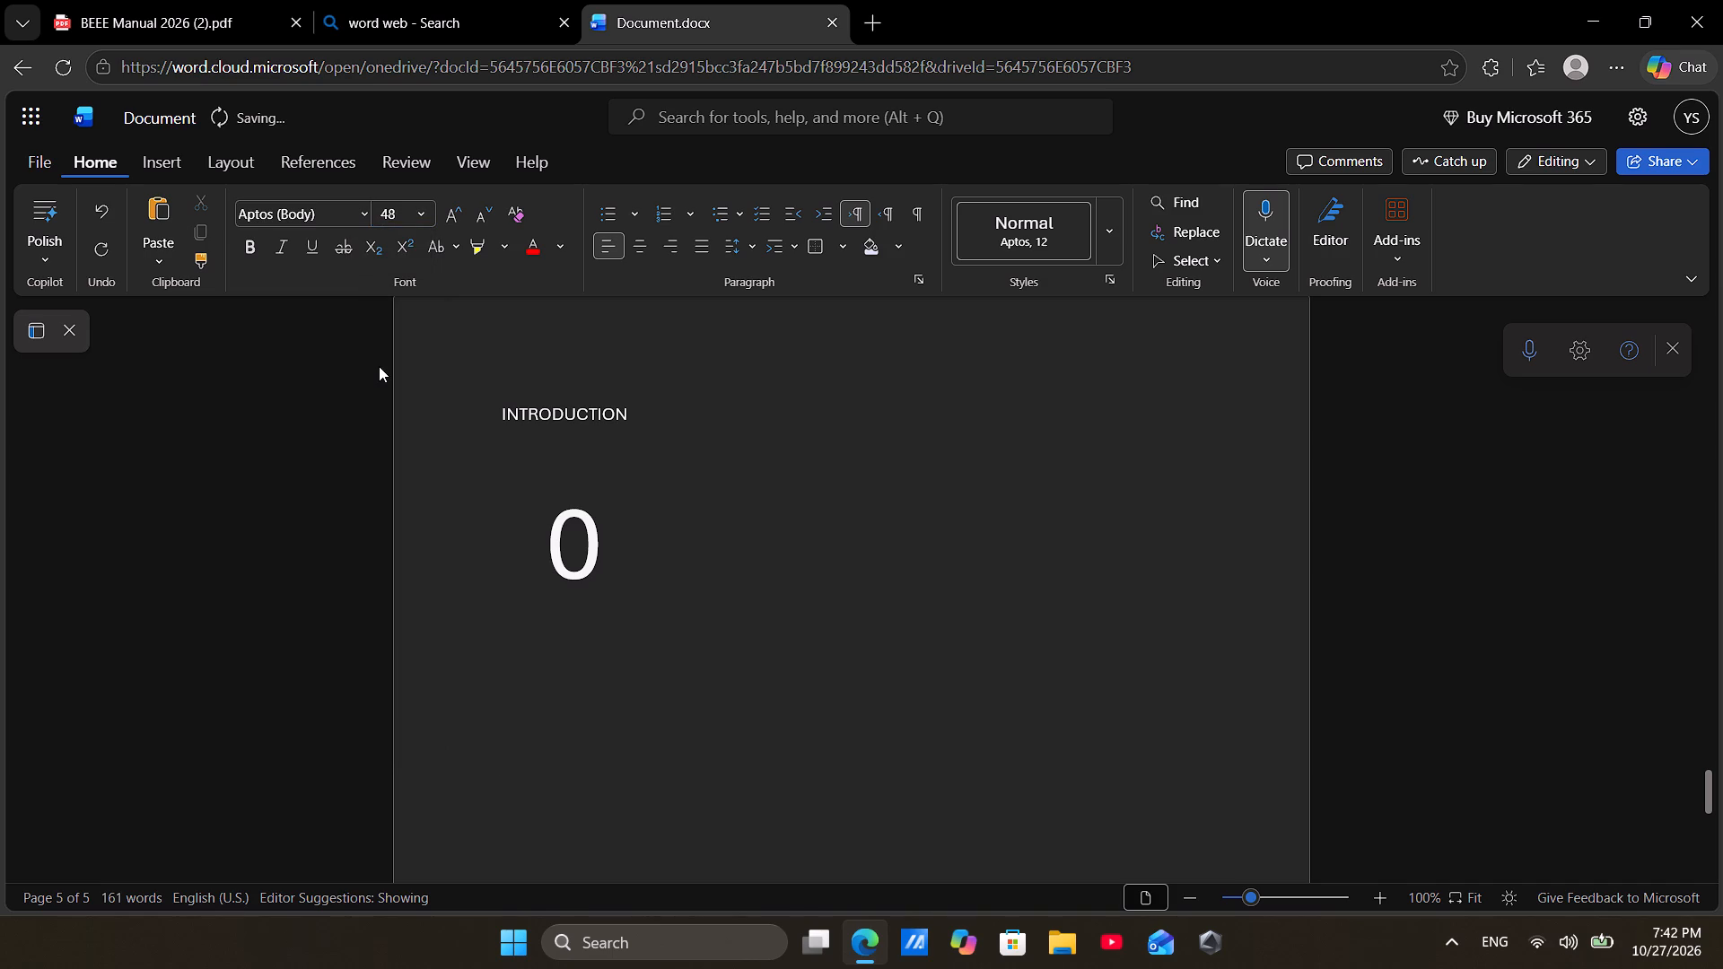
{"action": "left_click", "coordinate": [413, 216]}
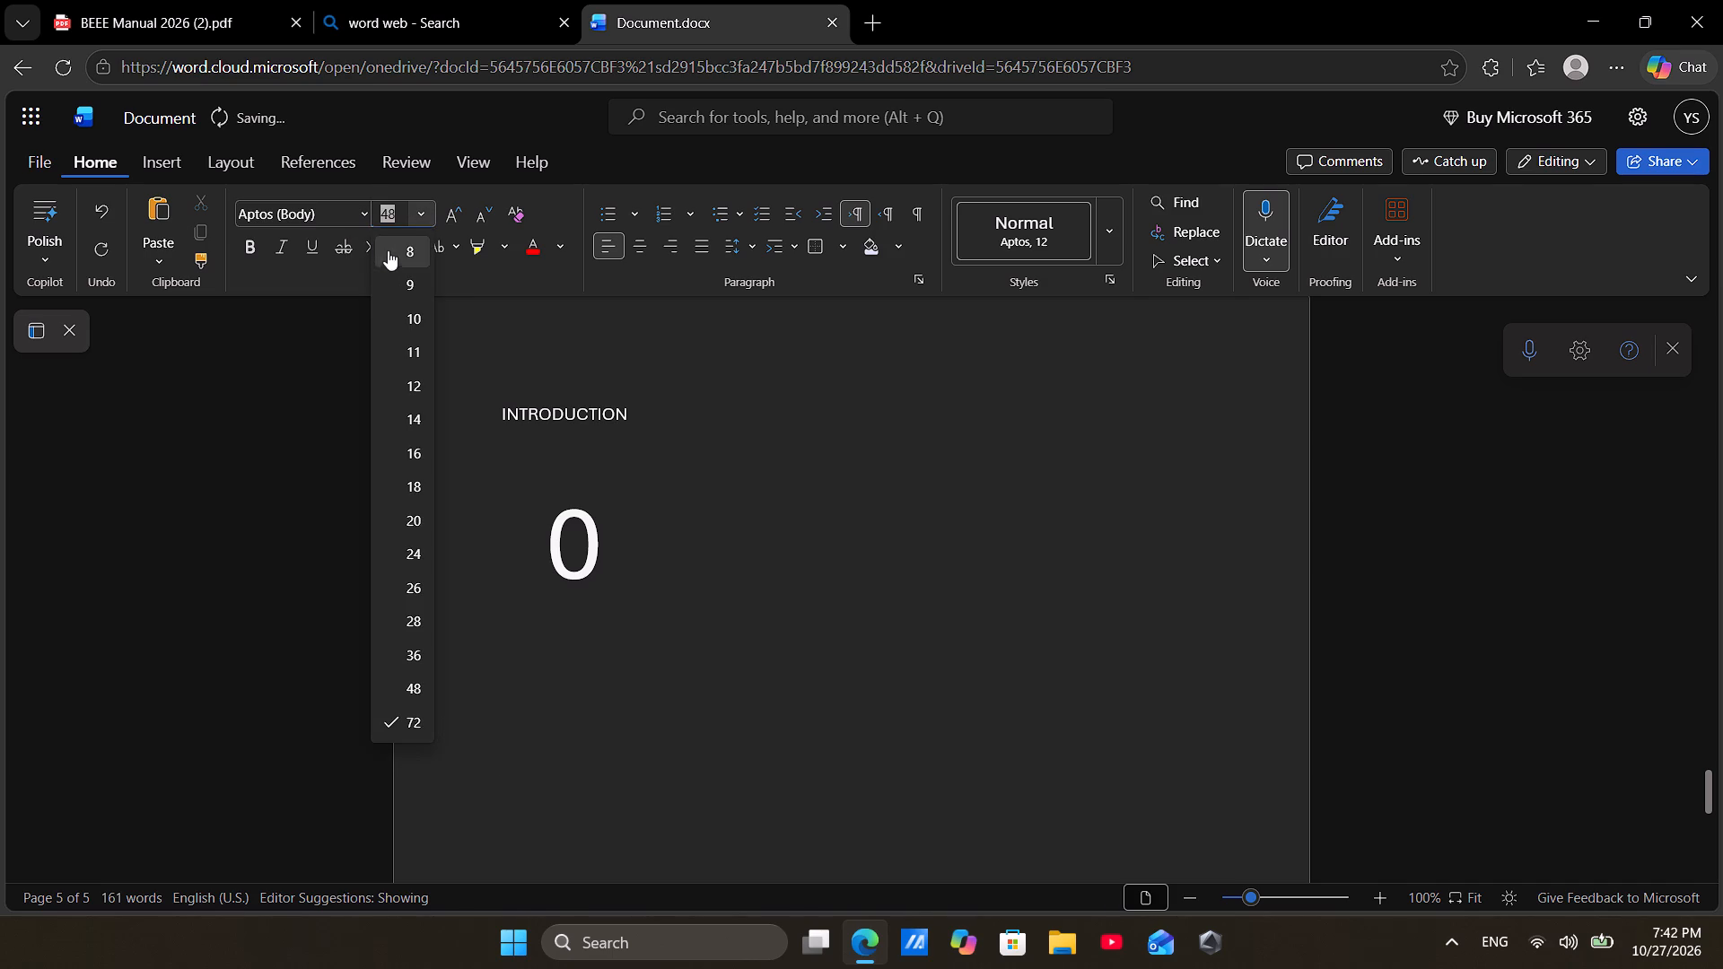
{"action": "left_click", "coordinate": [420, 259]}
{"action": "left_click", "coordinate": [543, 607]}
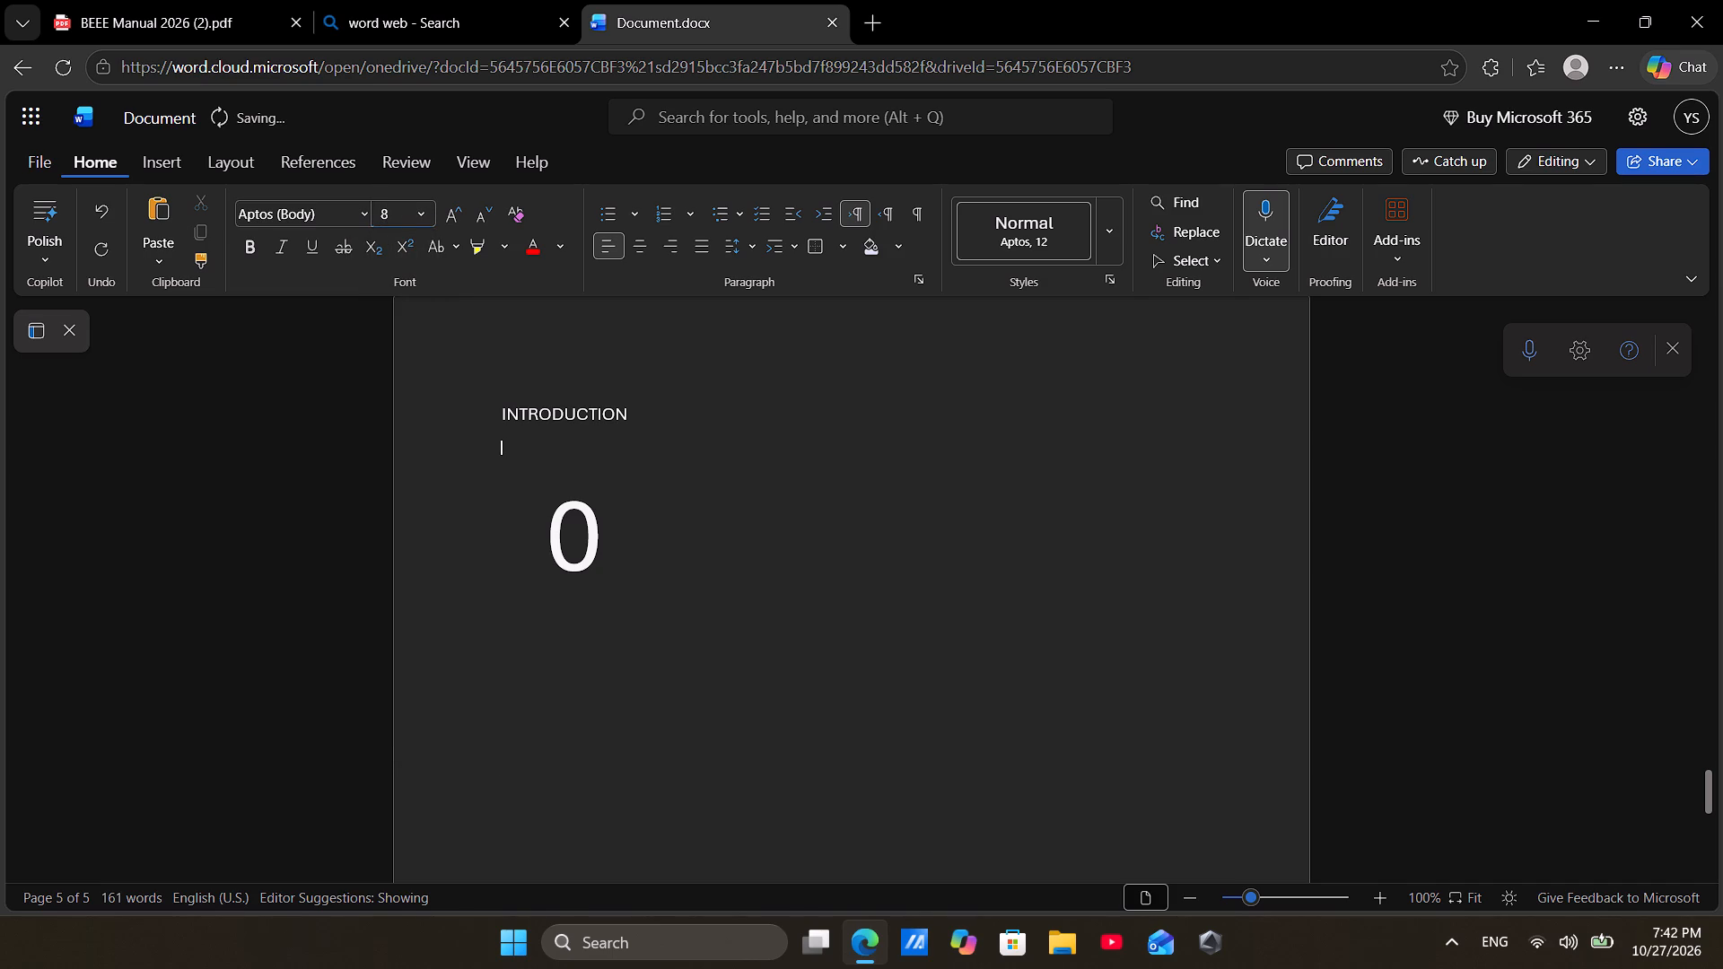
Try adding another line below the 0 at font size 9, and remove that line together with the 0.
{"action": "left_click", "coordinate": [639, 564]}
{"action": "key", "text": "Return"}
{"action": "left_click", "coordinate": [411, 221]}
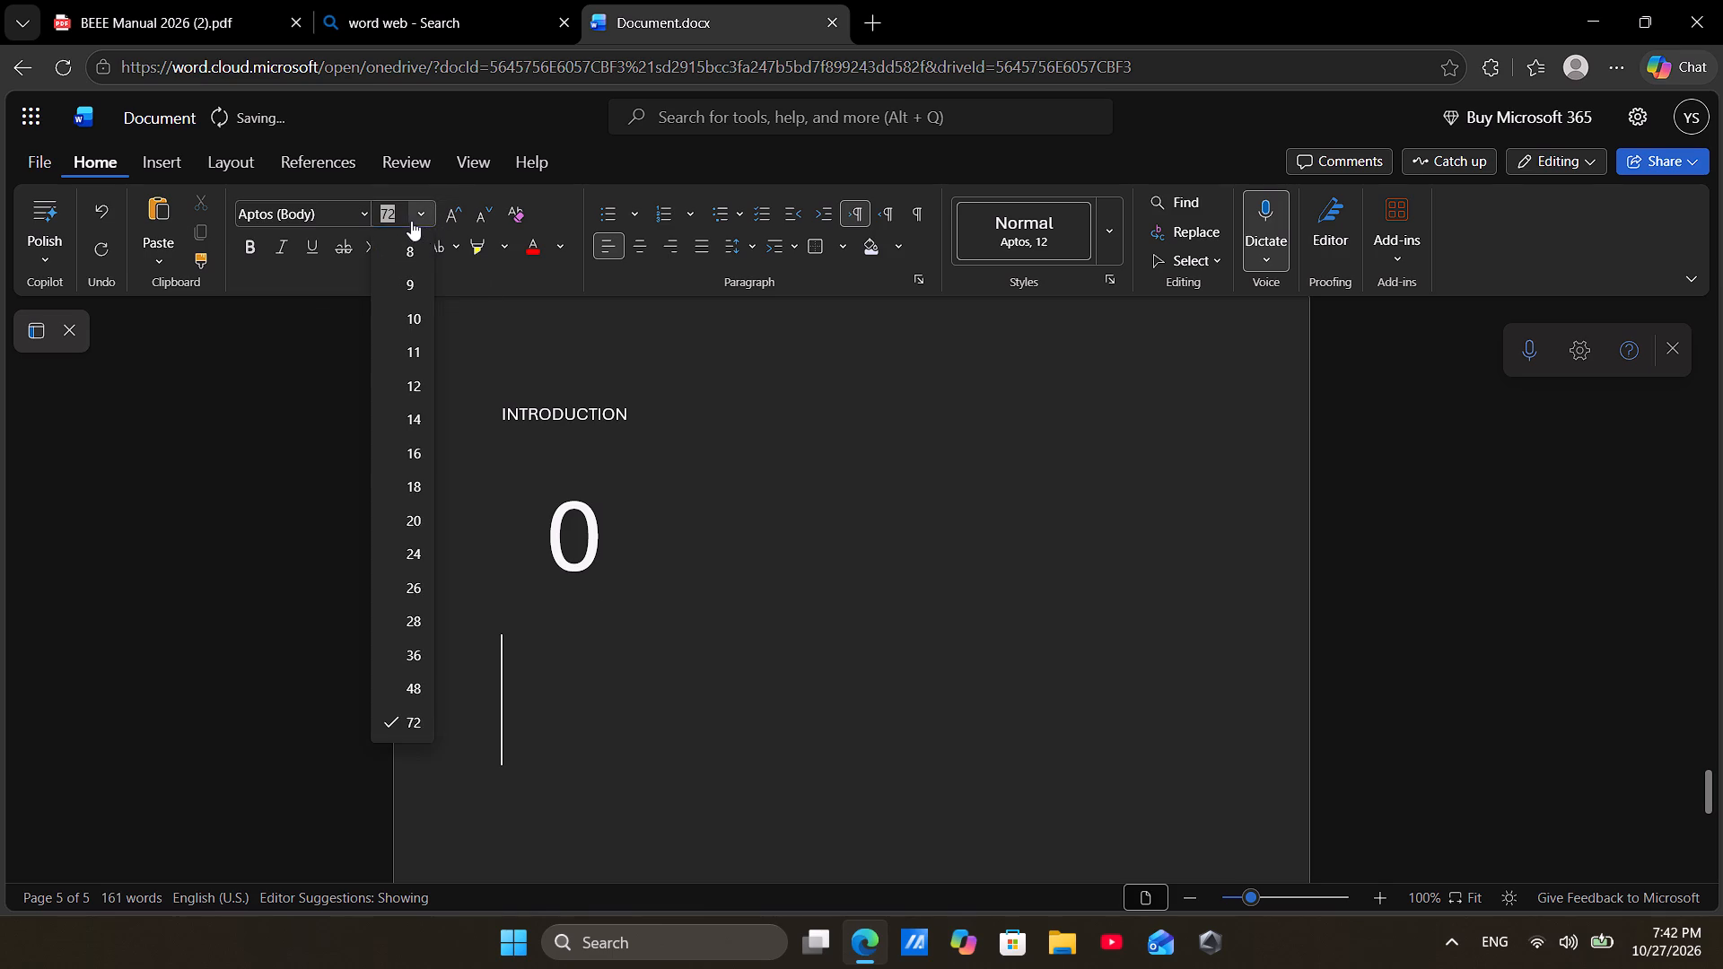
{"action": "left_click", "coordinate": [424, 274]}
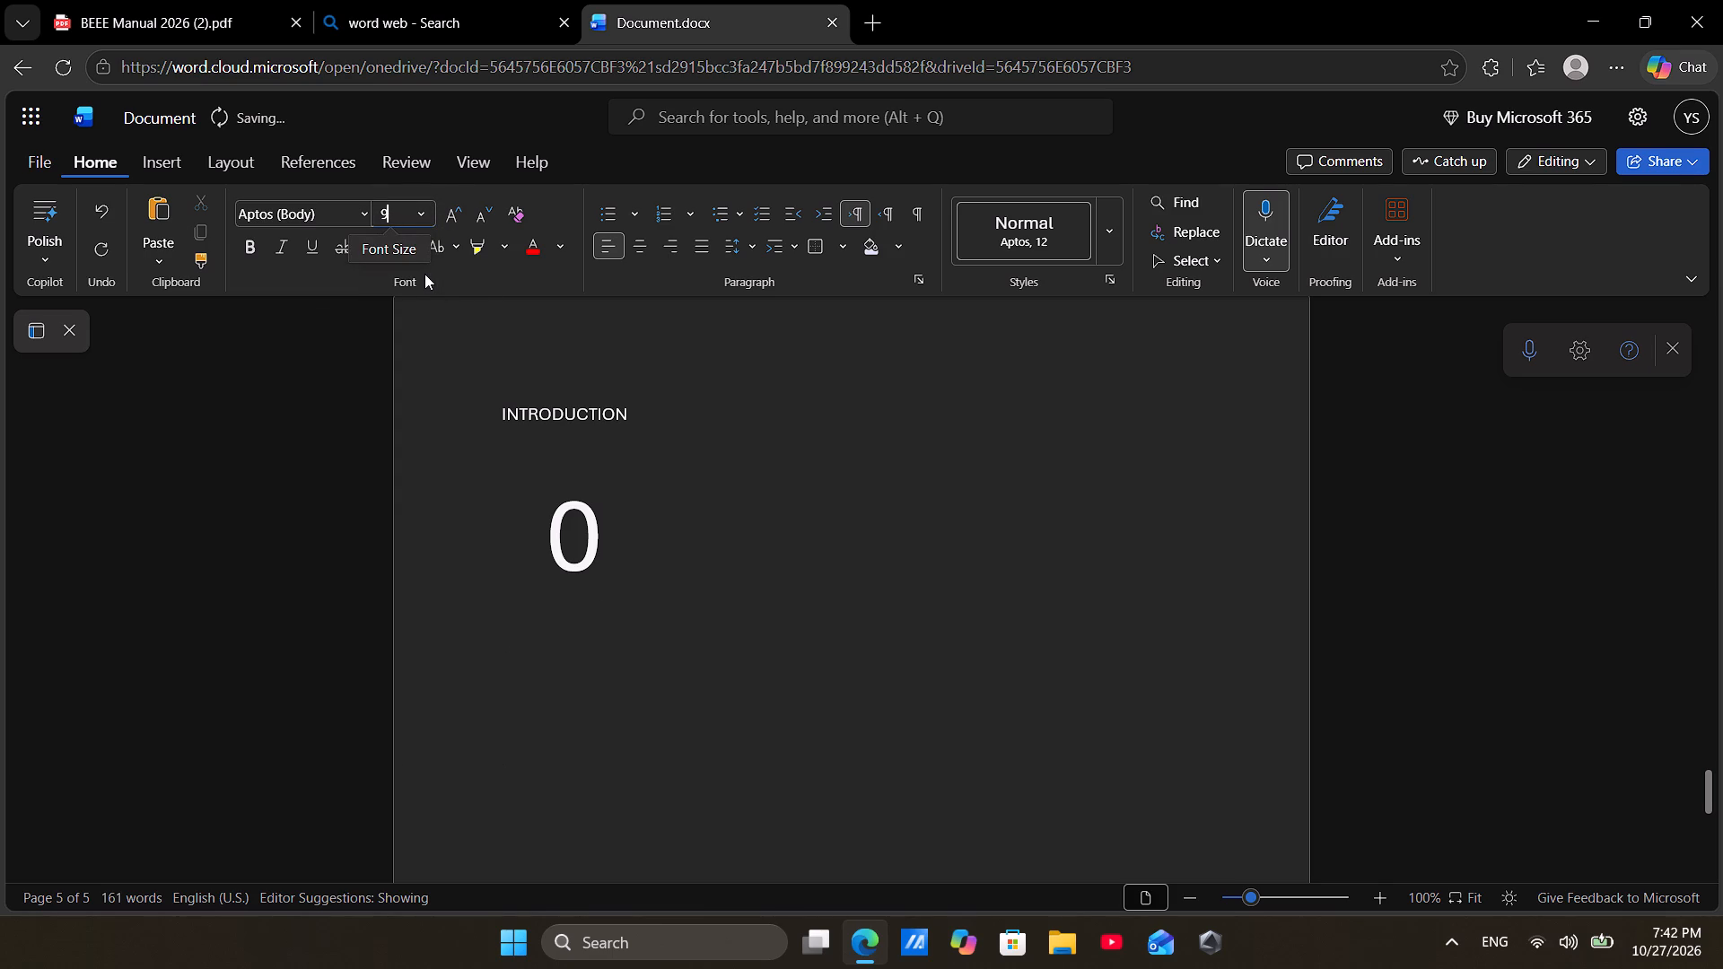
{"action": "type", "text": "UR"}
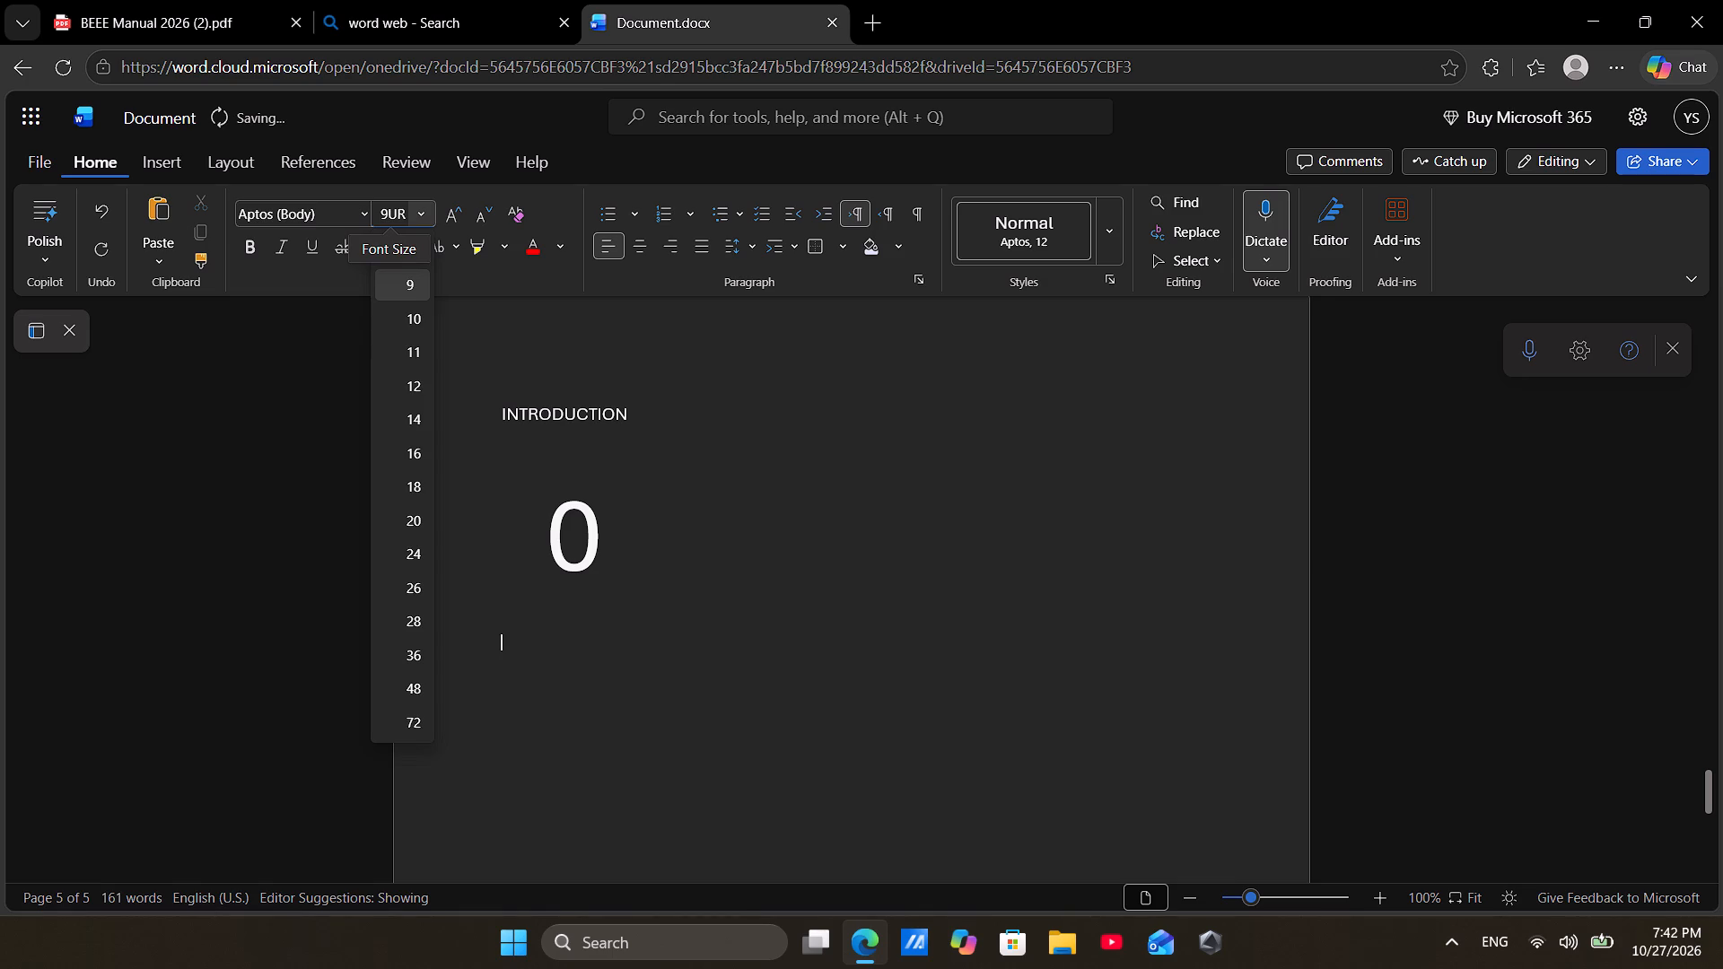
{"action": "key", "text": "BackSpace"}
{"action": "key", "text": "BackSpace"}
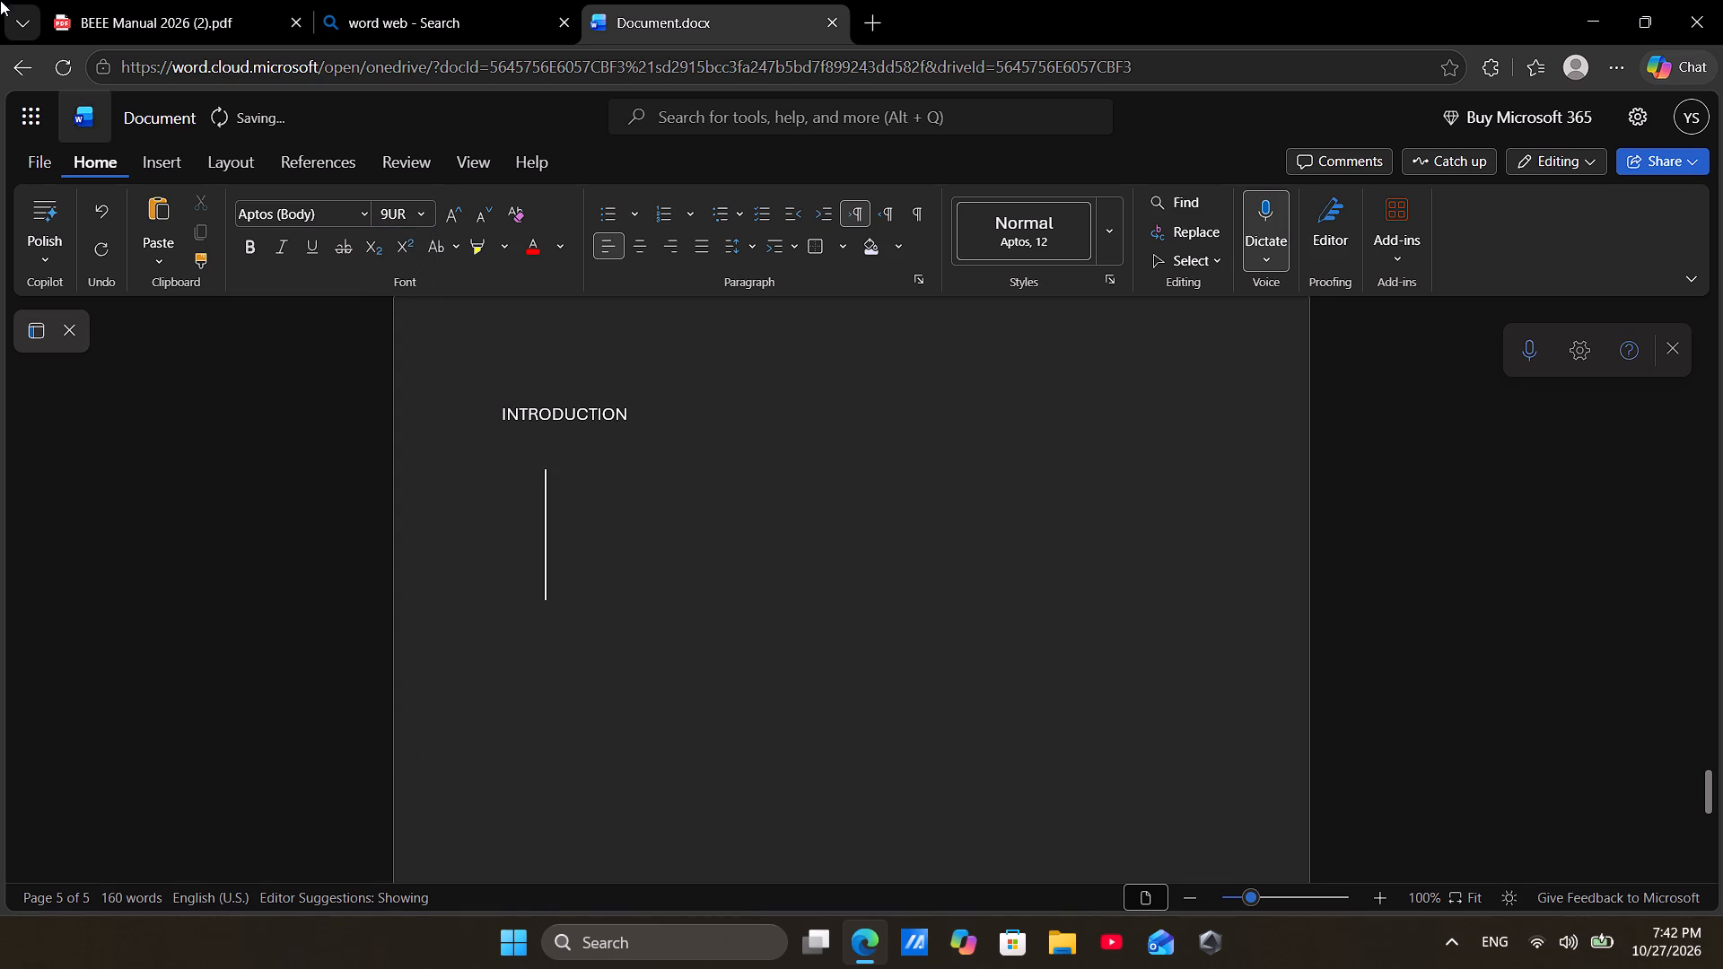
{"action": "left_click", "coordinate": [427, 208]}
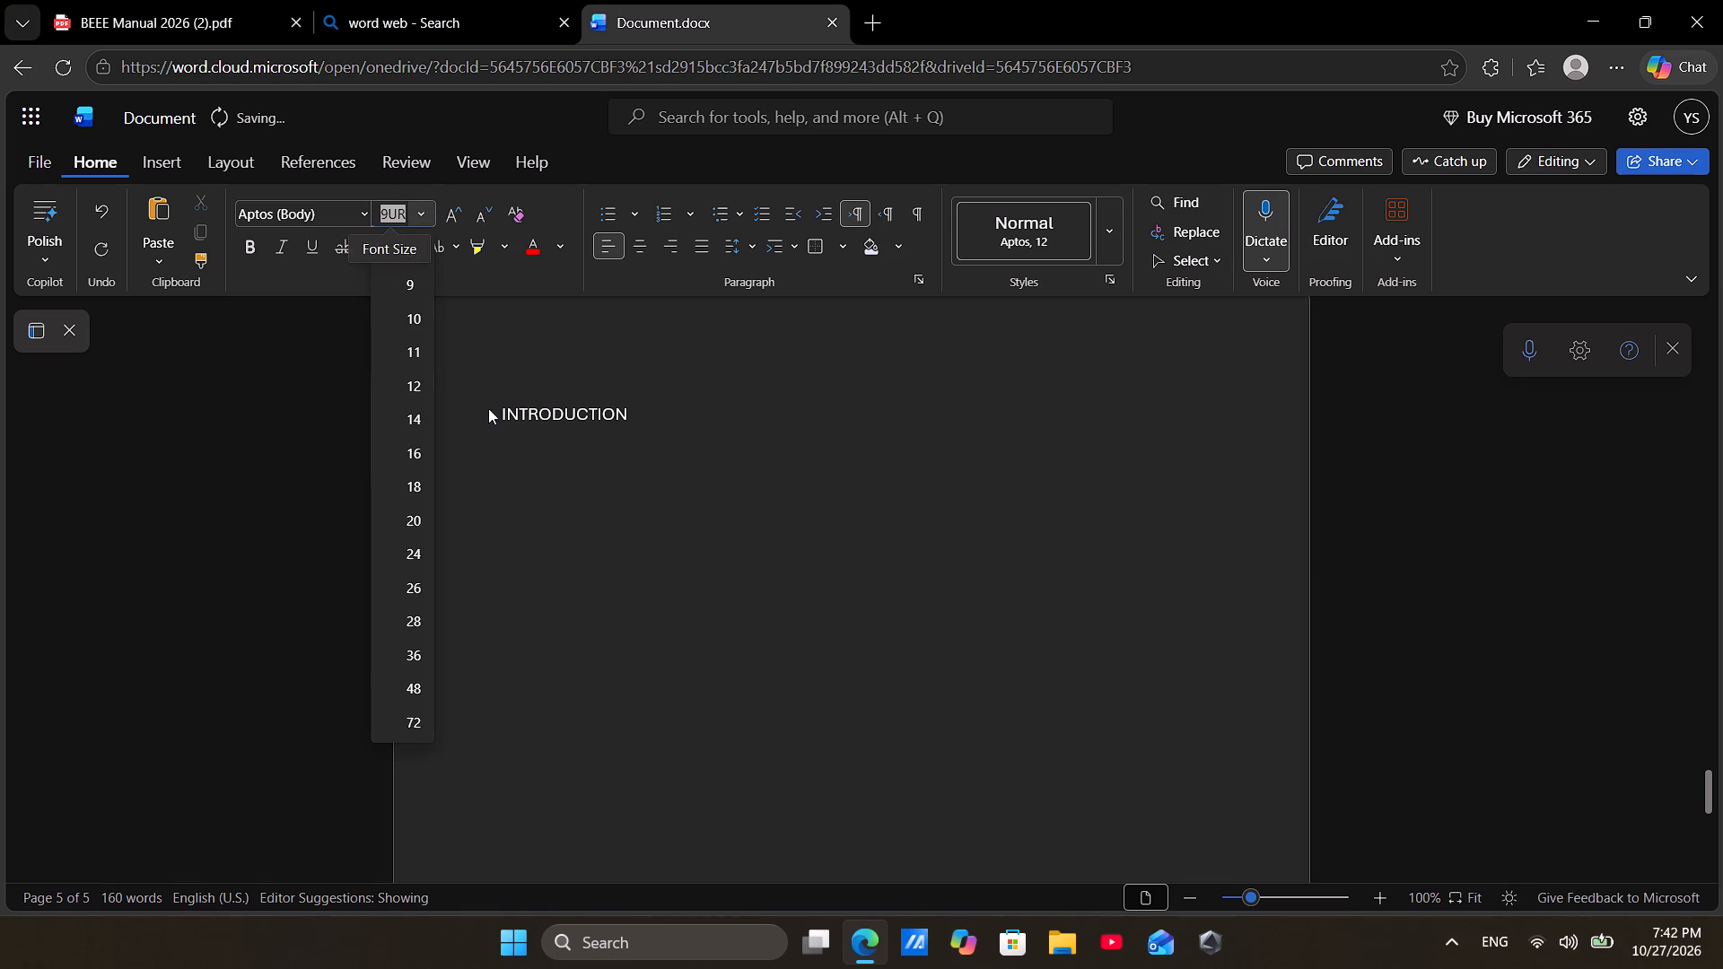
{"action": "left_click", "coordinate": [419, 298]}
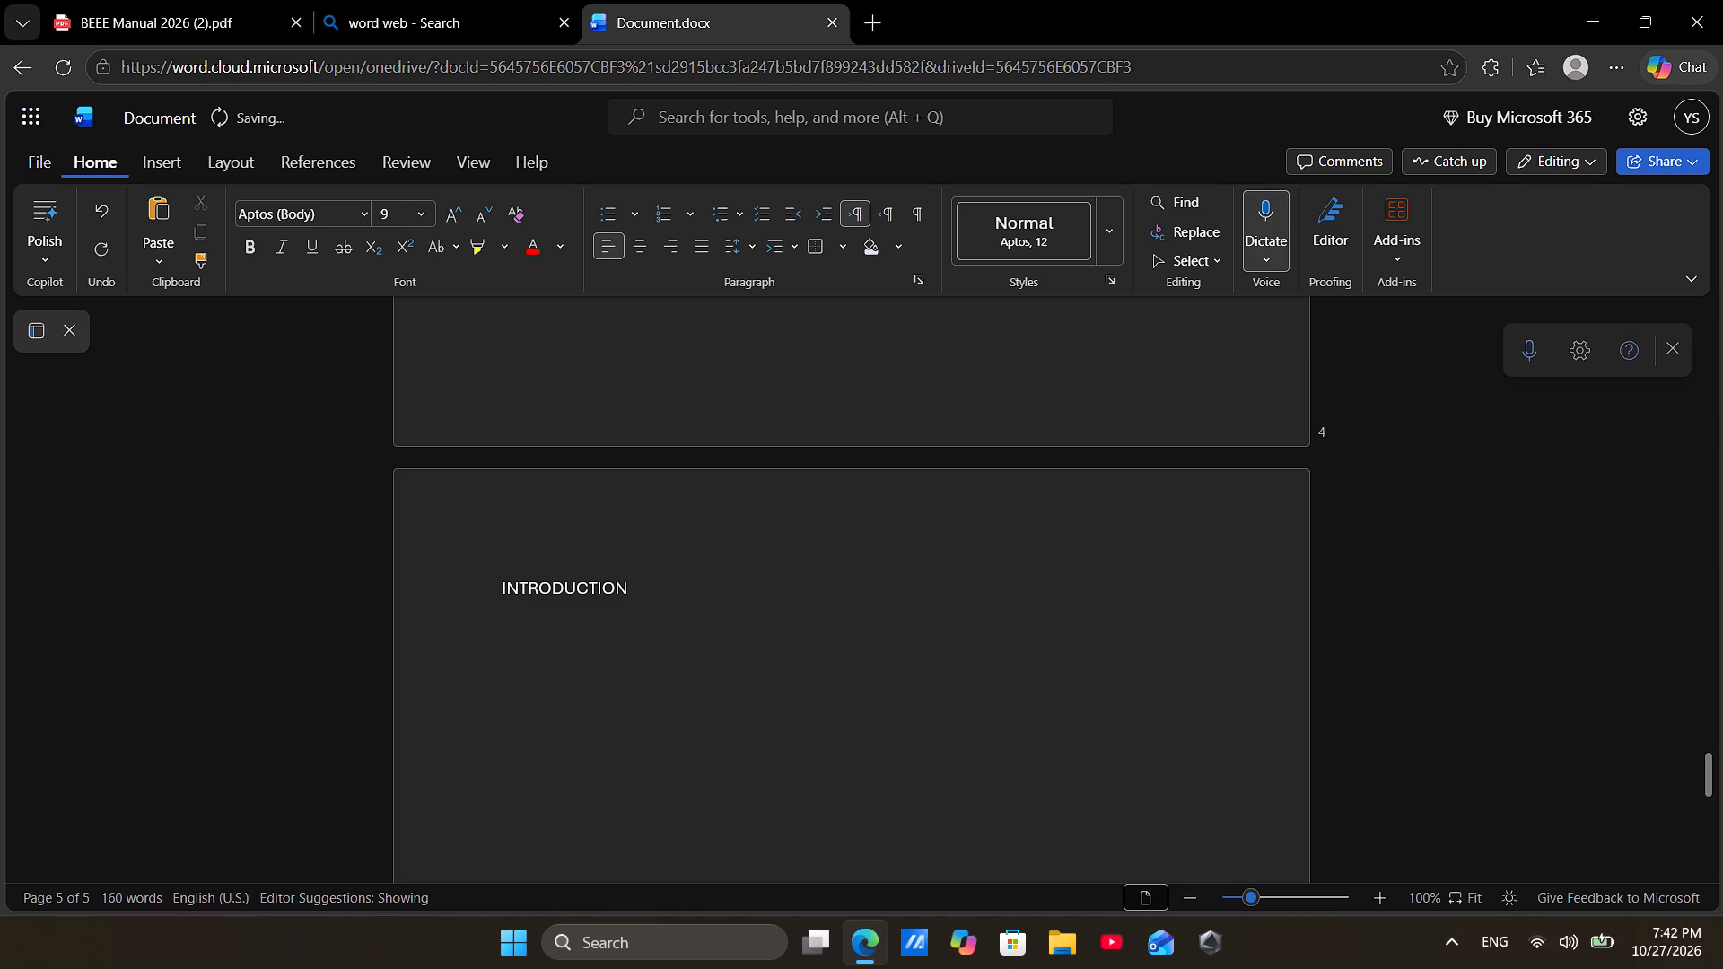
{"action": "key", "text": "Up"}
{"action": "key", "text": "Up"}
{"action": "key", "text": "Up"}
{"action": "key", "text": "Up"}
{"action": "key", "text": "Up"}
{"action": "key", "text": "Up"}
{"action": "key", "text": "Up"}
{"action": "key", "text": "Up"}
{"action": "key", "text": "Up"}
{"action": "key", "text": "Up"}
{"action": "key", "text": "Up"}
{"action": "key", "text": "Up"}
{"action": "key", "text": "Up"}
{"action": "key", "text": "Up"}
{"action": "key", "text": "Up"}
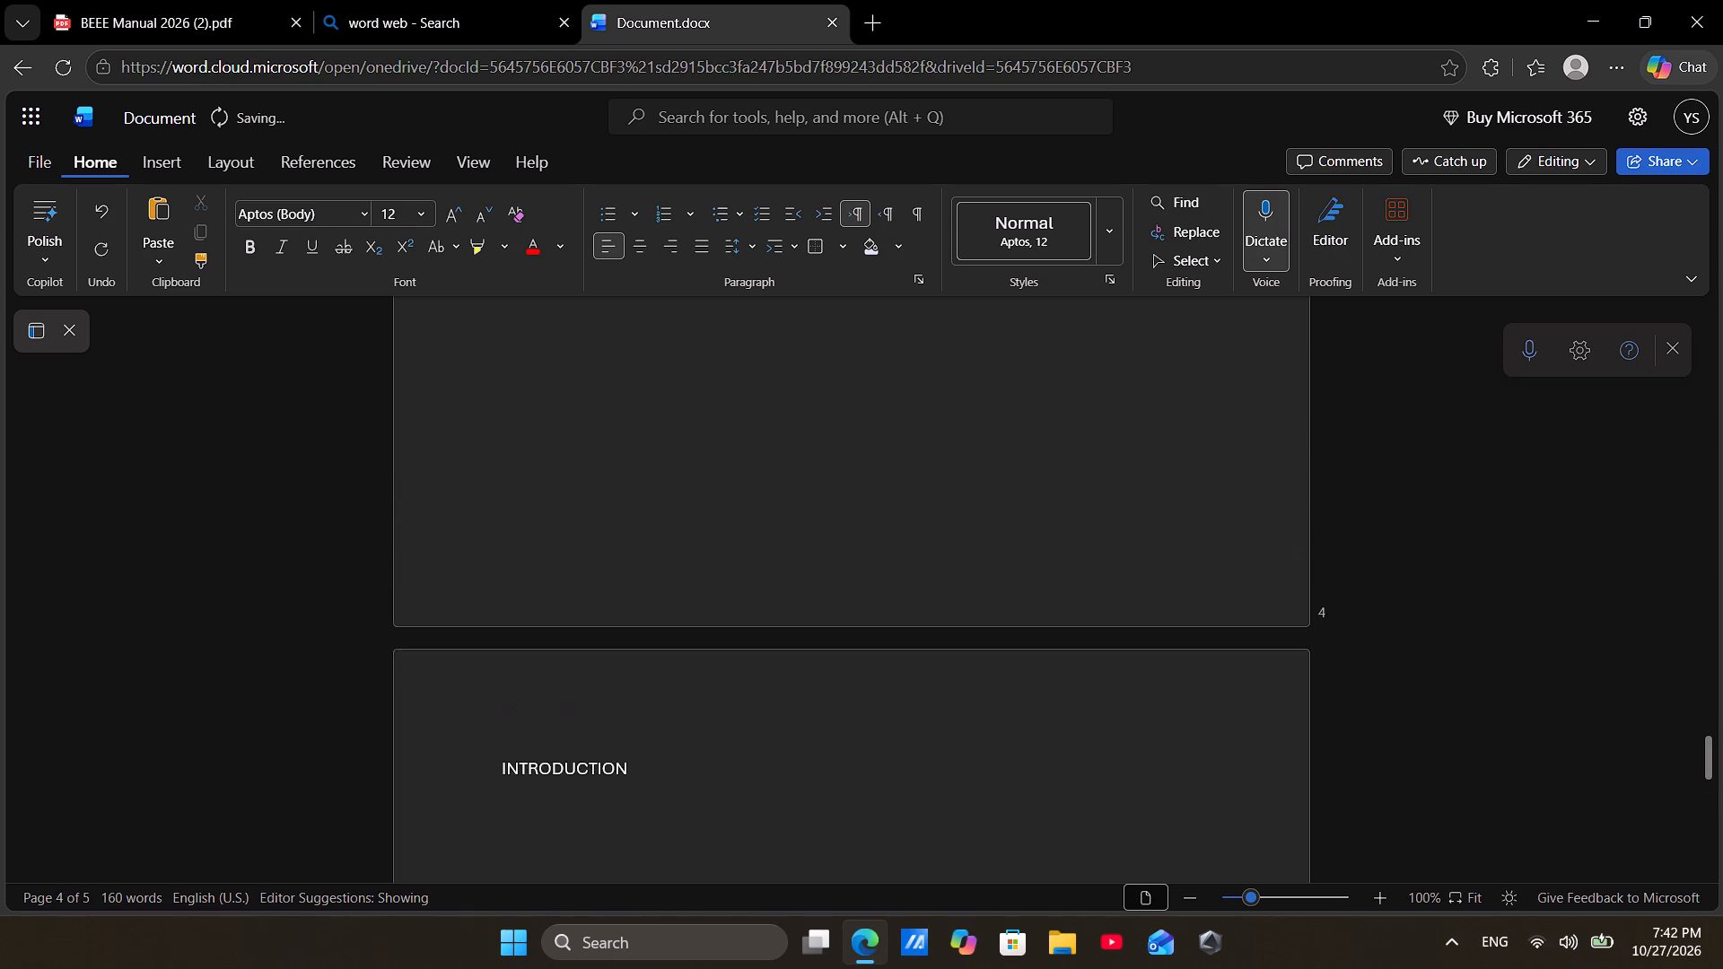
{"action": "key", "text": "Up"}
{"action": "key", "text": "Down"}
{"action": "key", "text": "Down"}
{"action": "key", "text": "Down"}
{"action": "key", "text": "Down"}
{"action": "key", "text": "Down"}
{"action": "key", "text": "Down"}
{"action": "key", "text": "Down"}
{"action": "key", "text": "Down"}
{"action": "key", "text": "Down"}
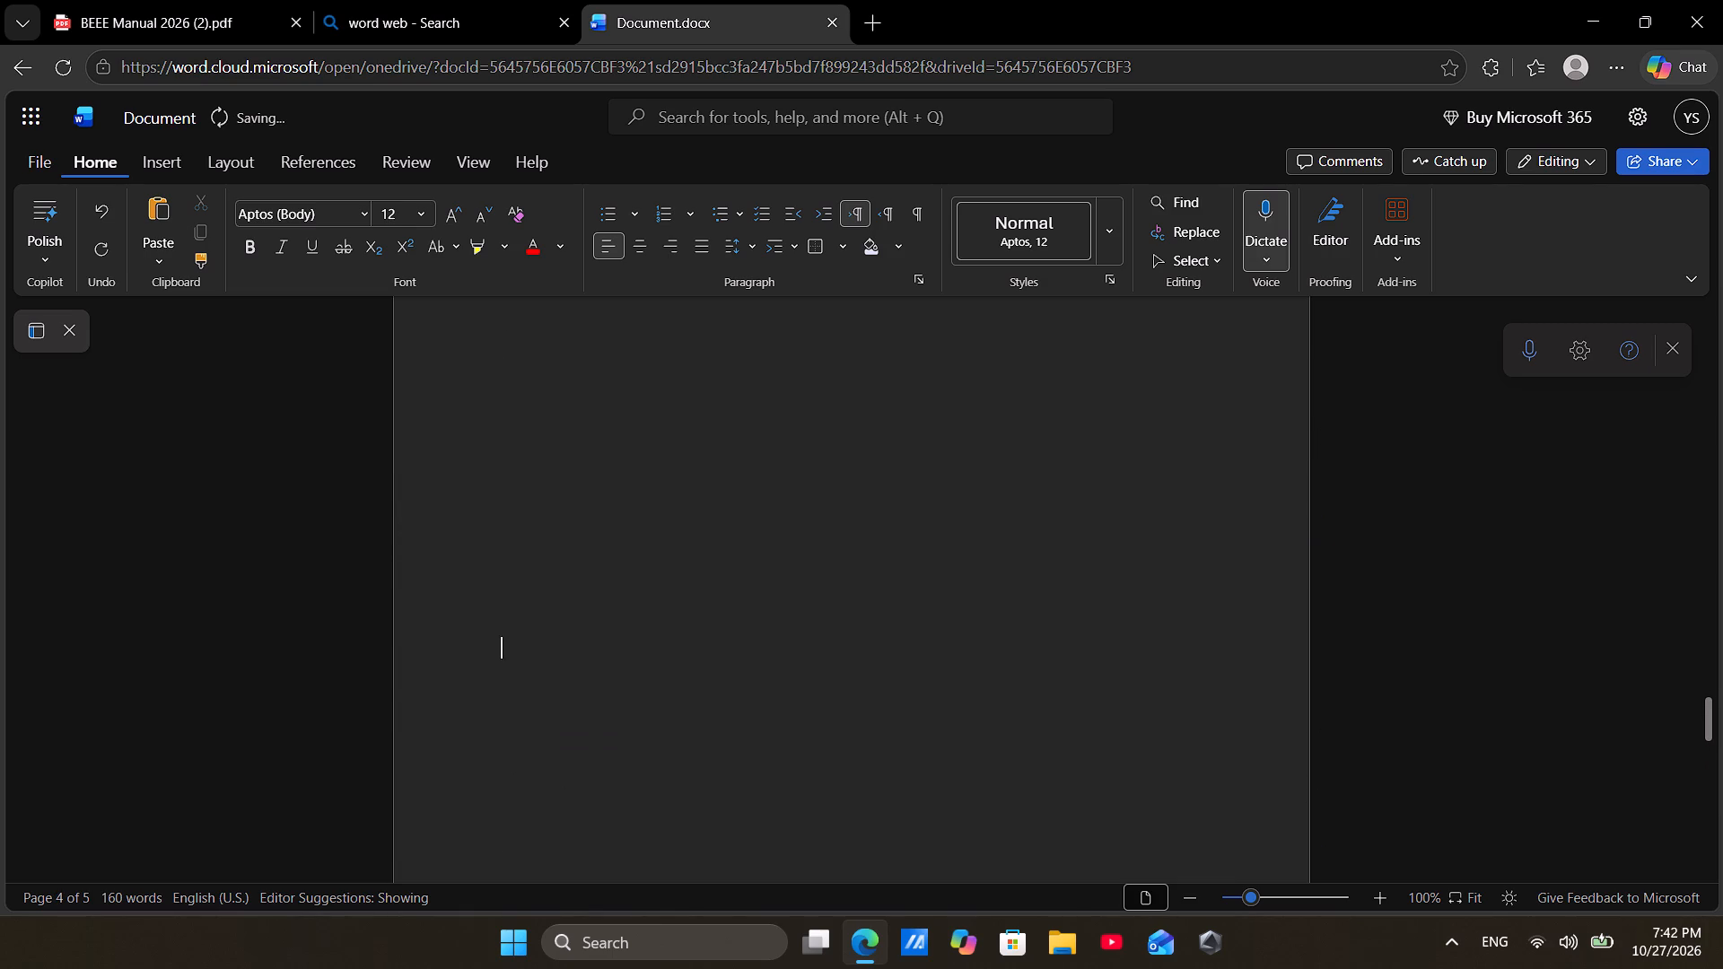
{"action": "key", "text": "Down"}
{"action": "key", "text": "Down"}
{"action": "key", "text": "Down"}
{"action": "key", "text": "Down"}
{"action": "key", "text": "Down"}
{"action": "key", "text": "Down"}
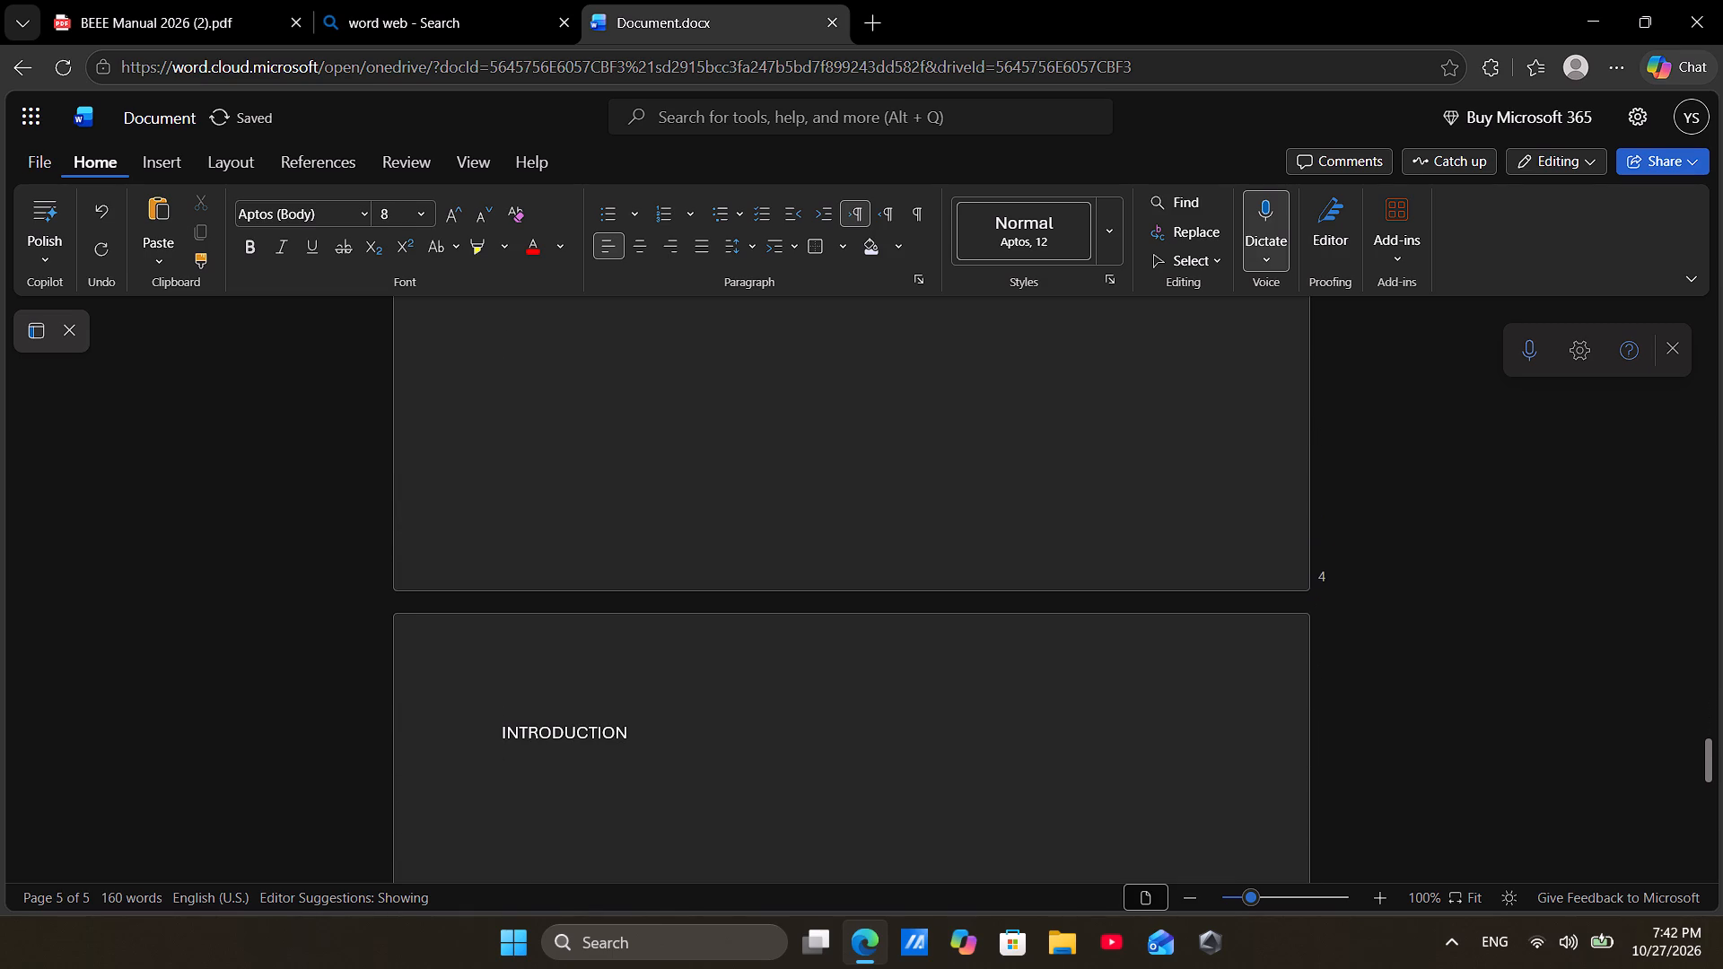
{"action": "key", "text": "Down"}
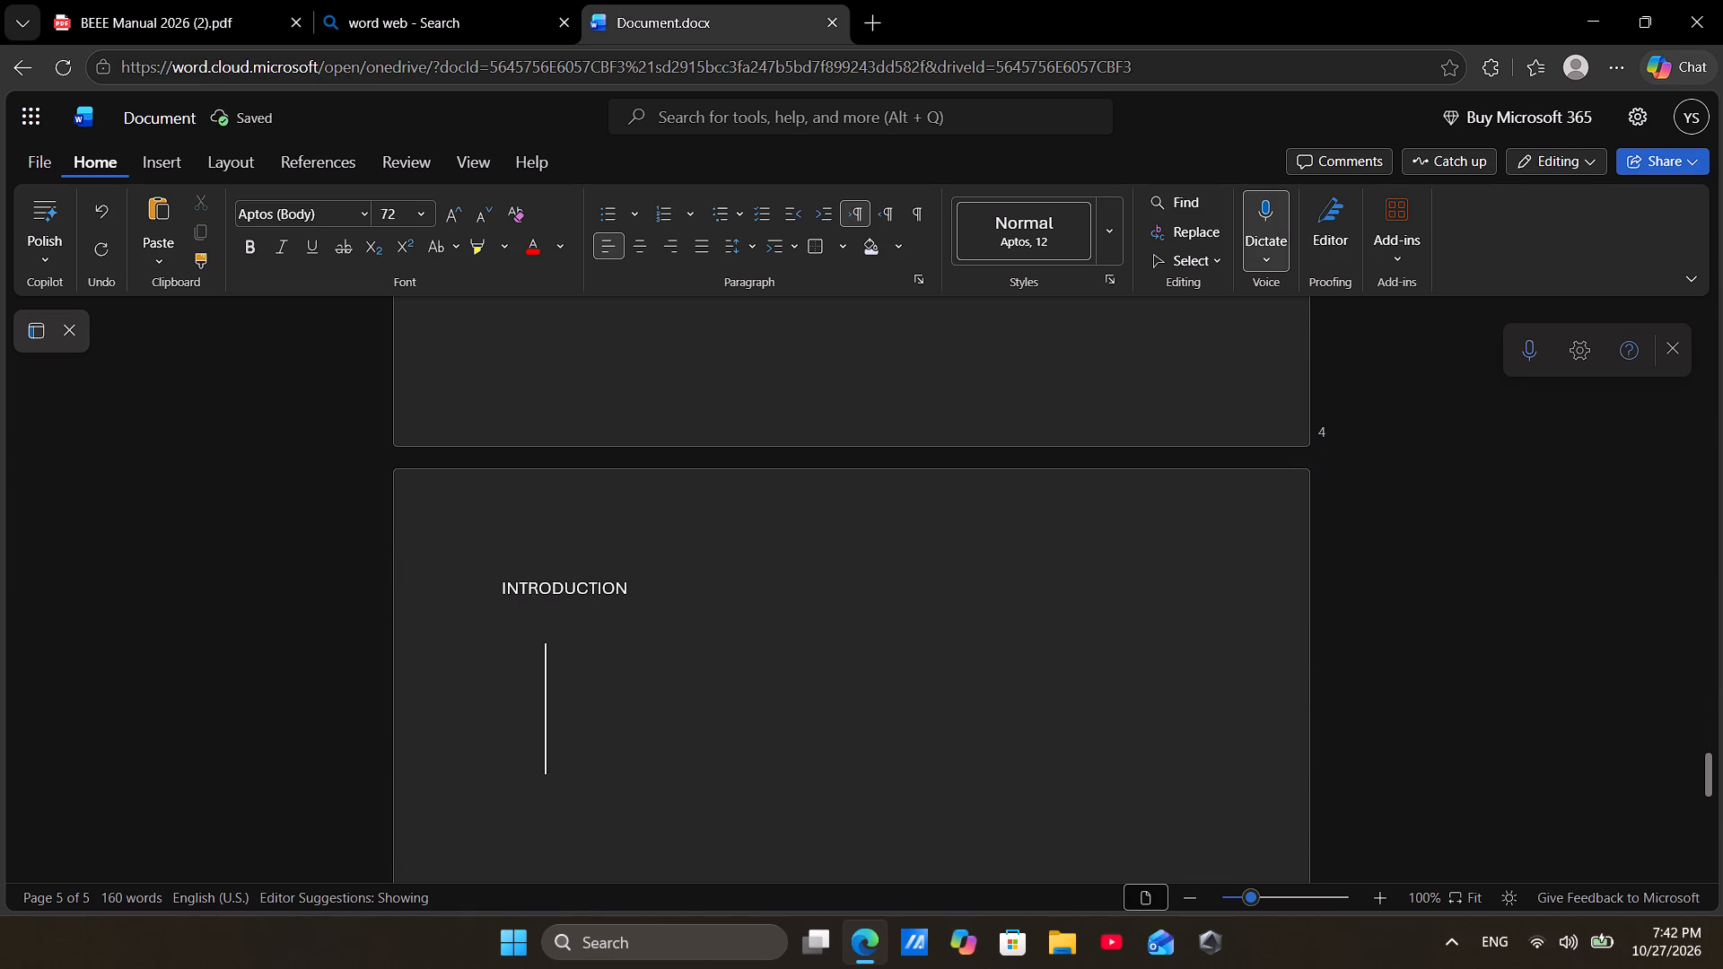
Re-enter 0 on the indented line below the heading and try font size 9 for text following it.
{"action": "key", "text": "0"}
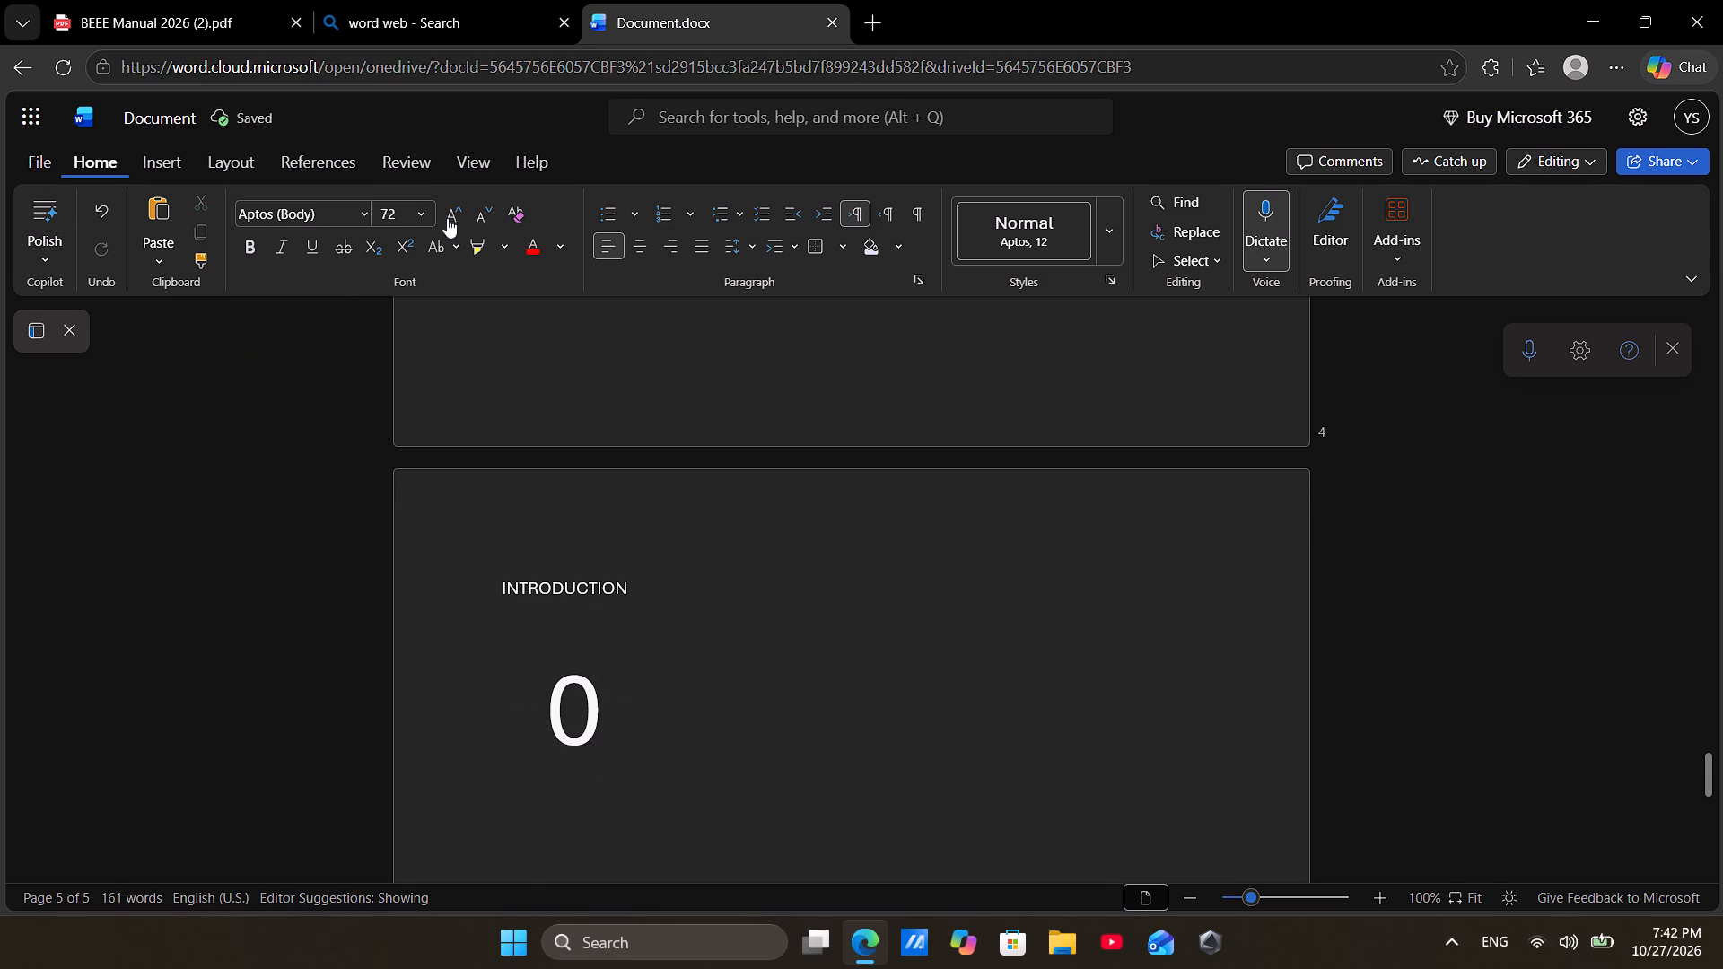
{"action": "left_click", "coordinate": [416, 218]}
{"action": "left_click", "coordinate": [414, 275]}
{"action": "left_click", "coordinate": [751, 687]}
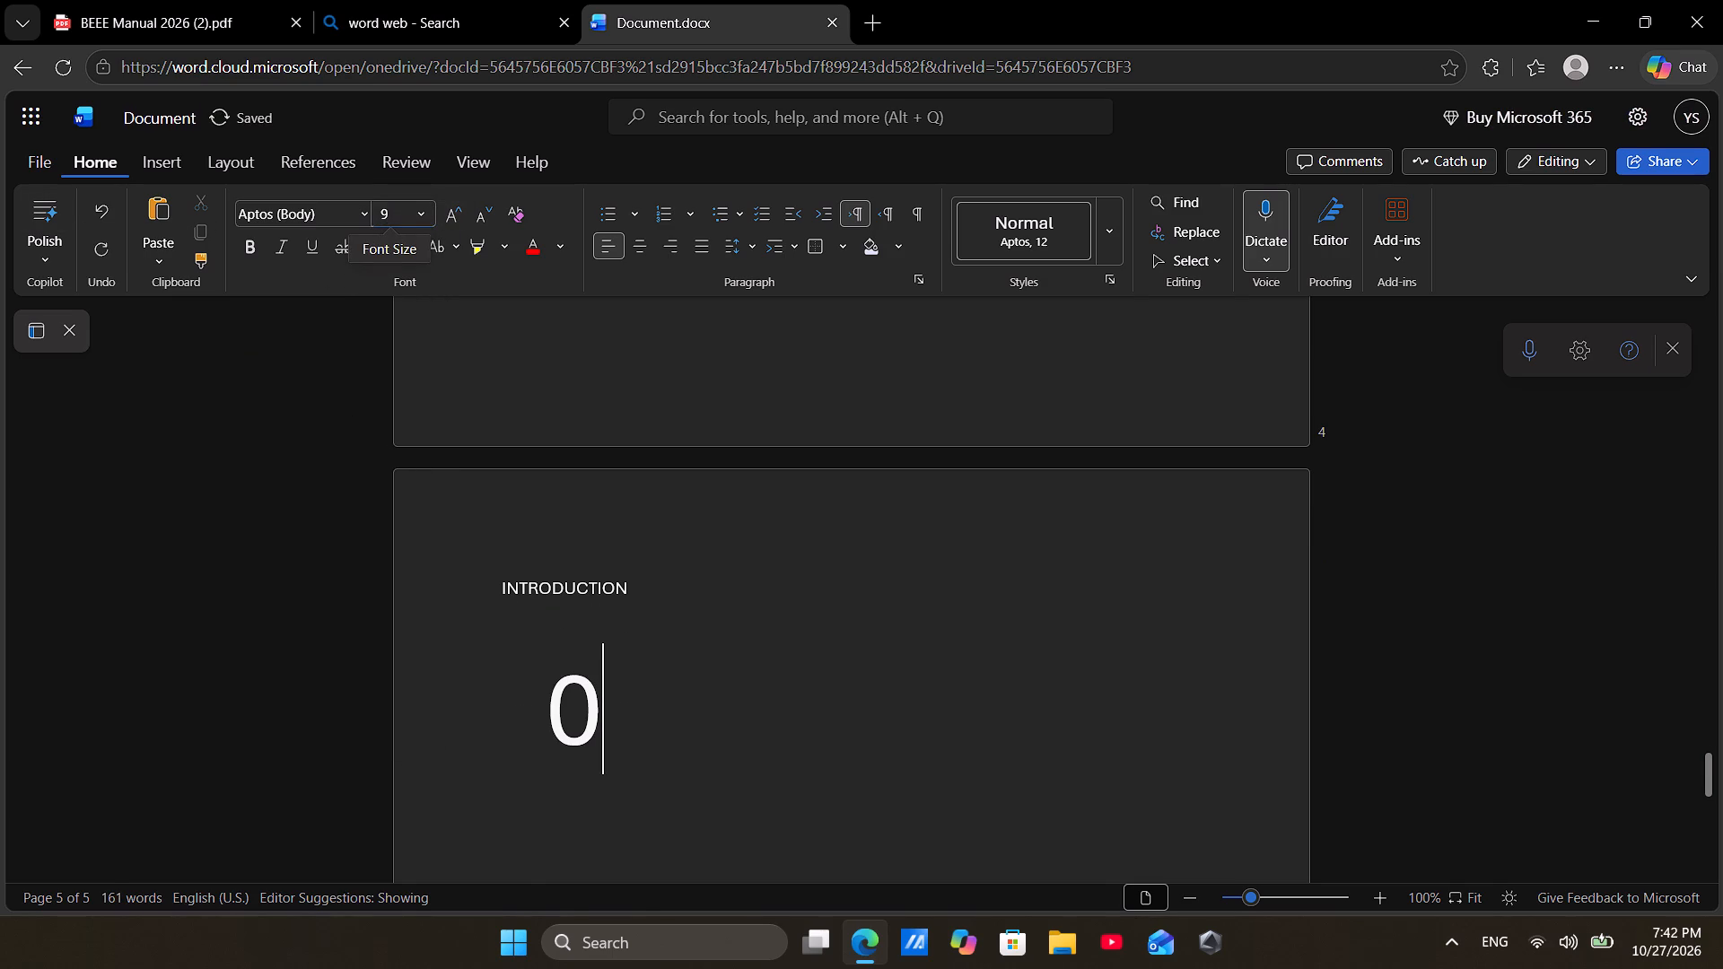
{"action": "left_click", "coordinate": [750, 759]}
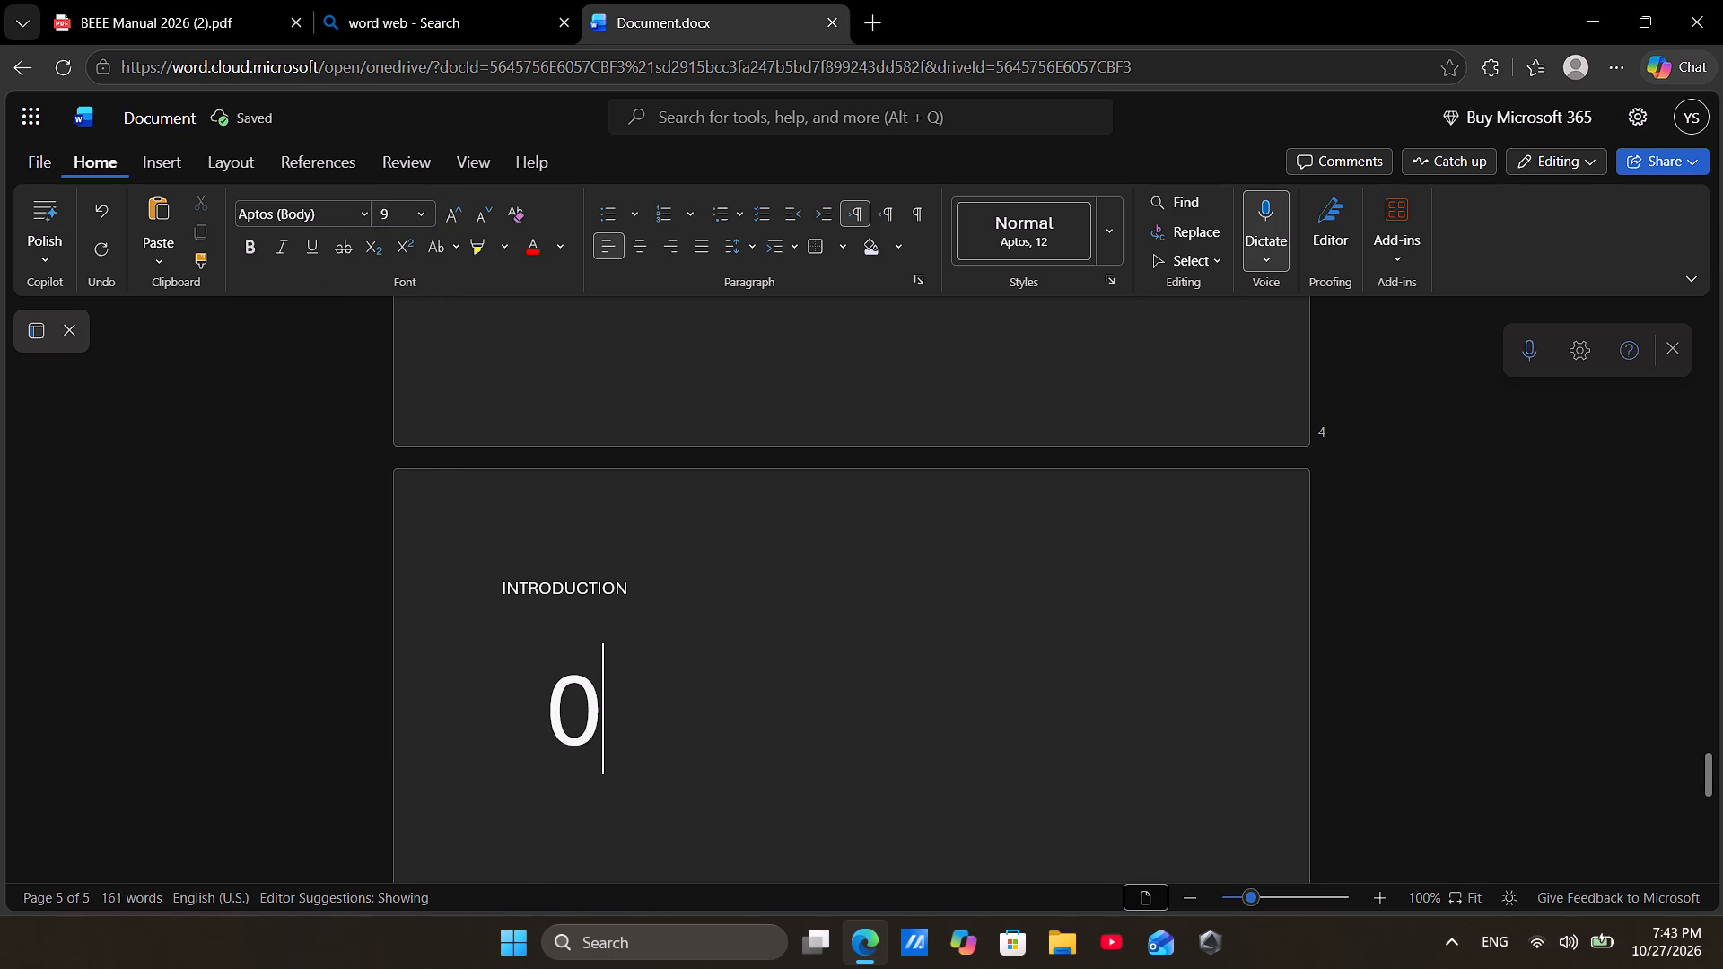
Set the font size of the empty line below the large 0 to 9.
{"action": "left_click", "coordinate": [534, 821]}
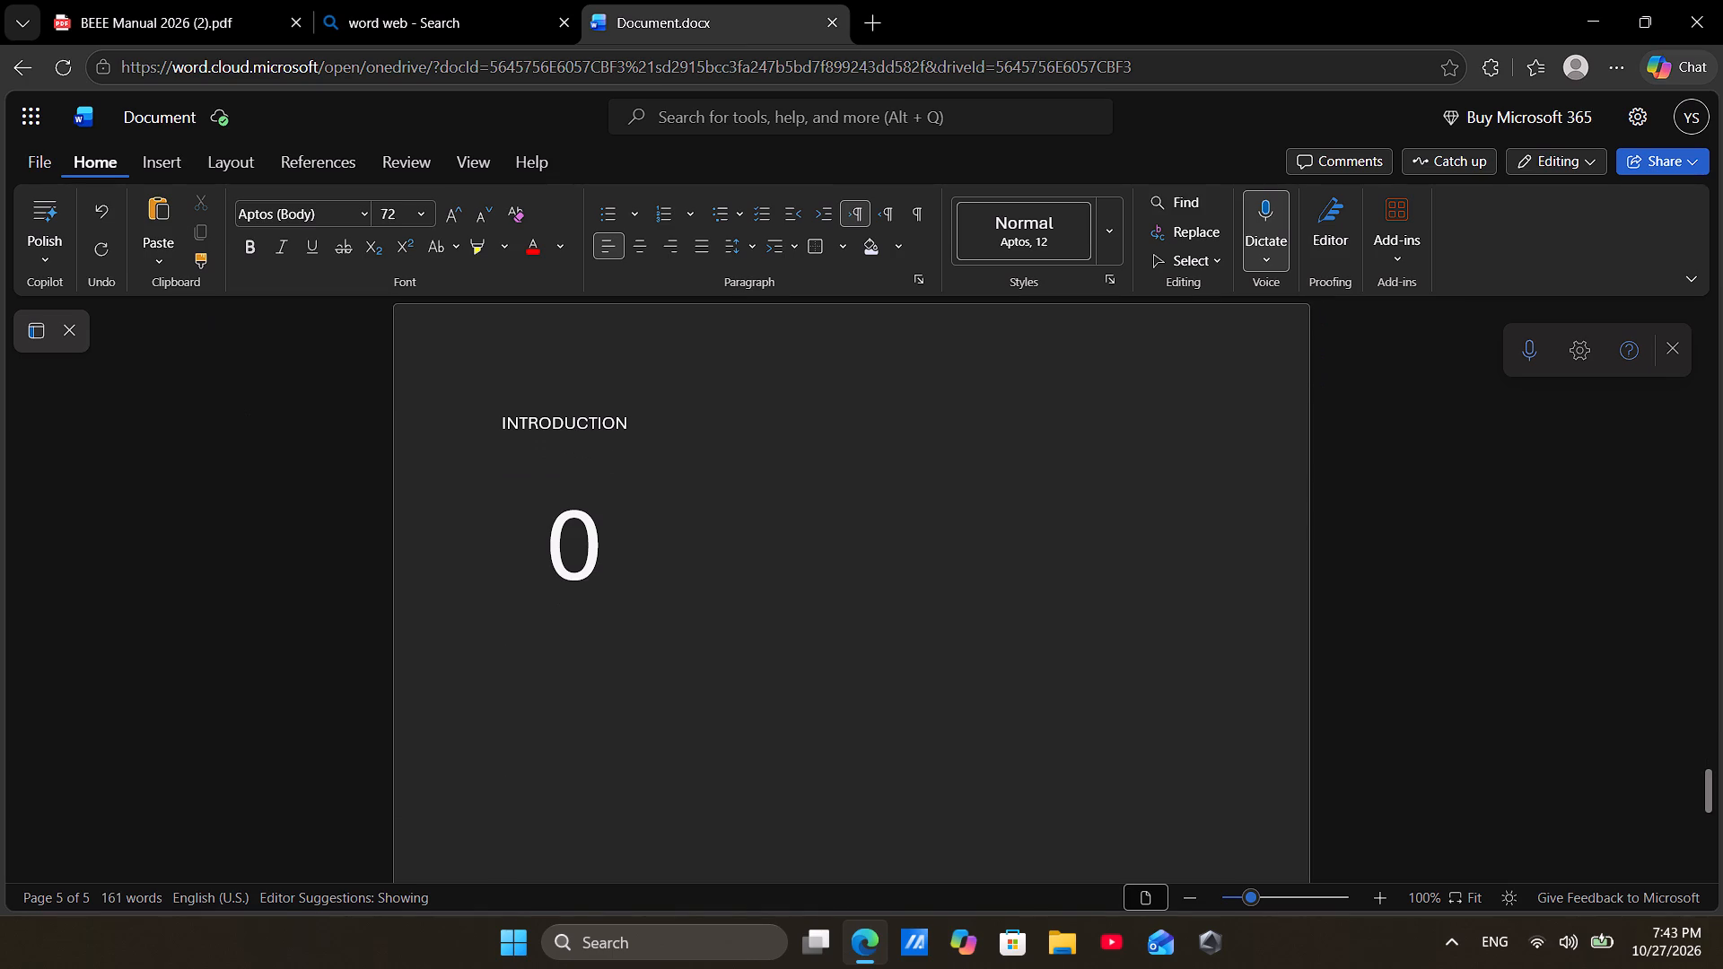
{"action": "left_click", "coordinate": [415, 215]}
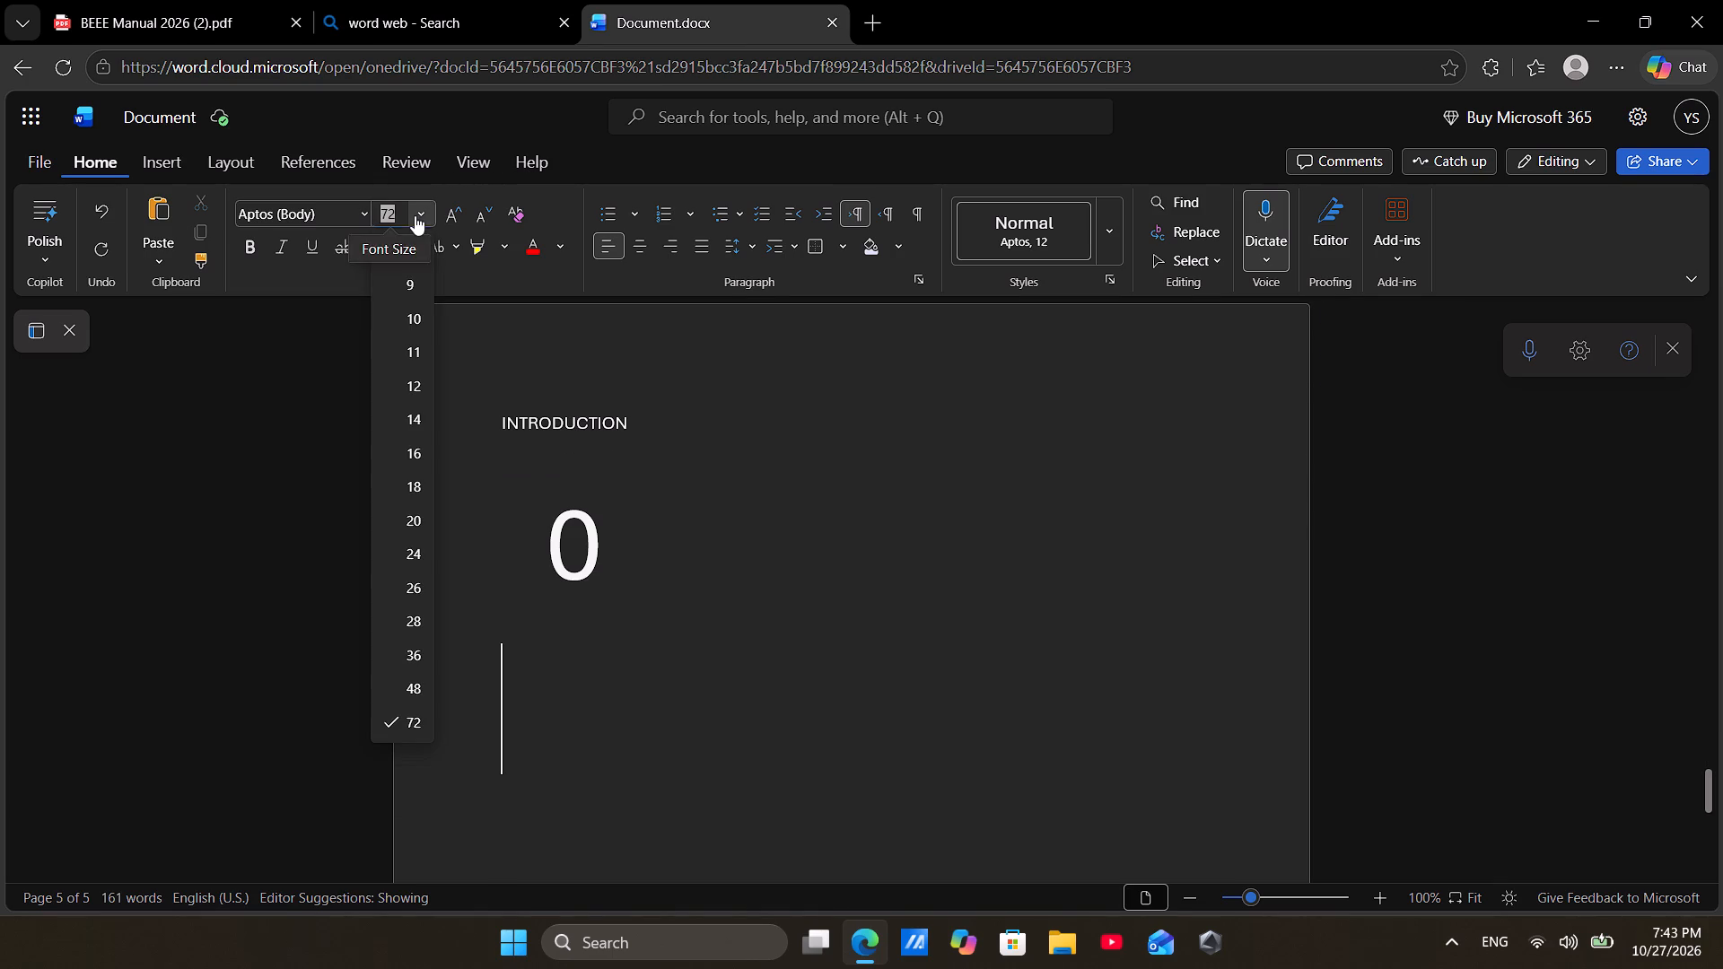
{"action": "left_click", "coordinate": [402, 272]}
{"action": "key", "text": "a"}
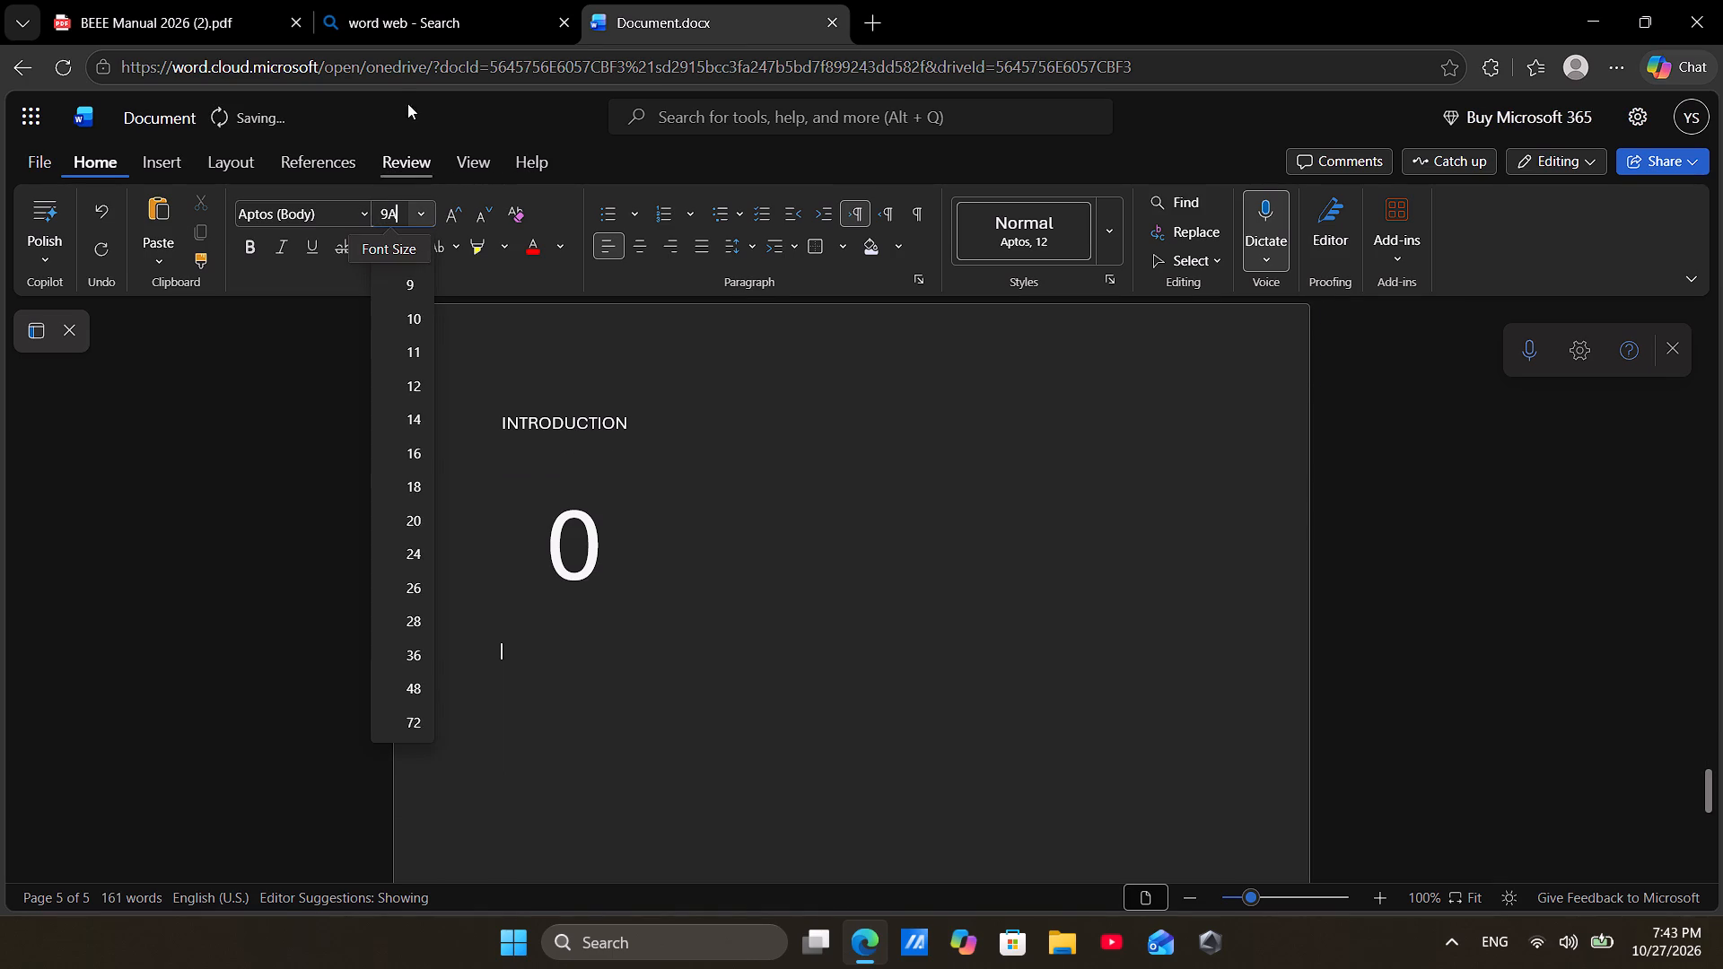
{"action": "key", "text": "BackSpace"}
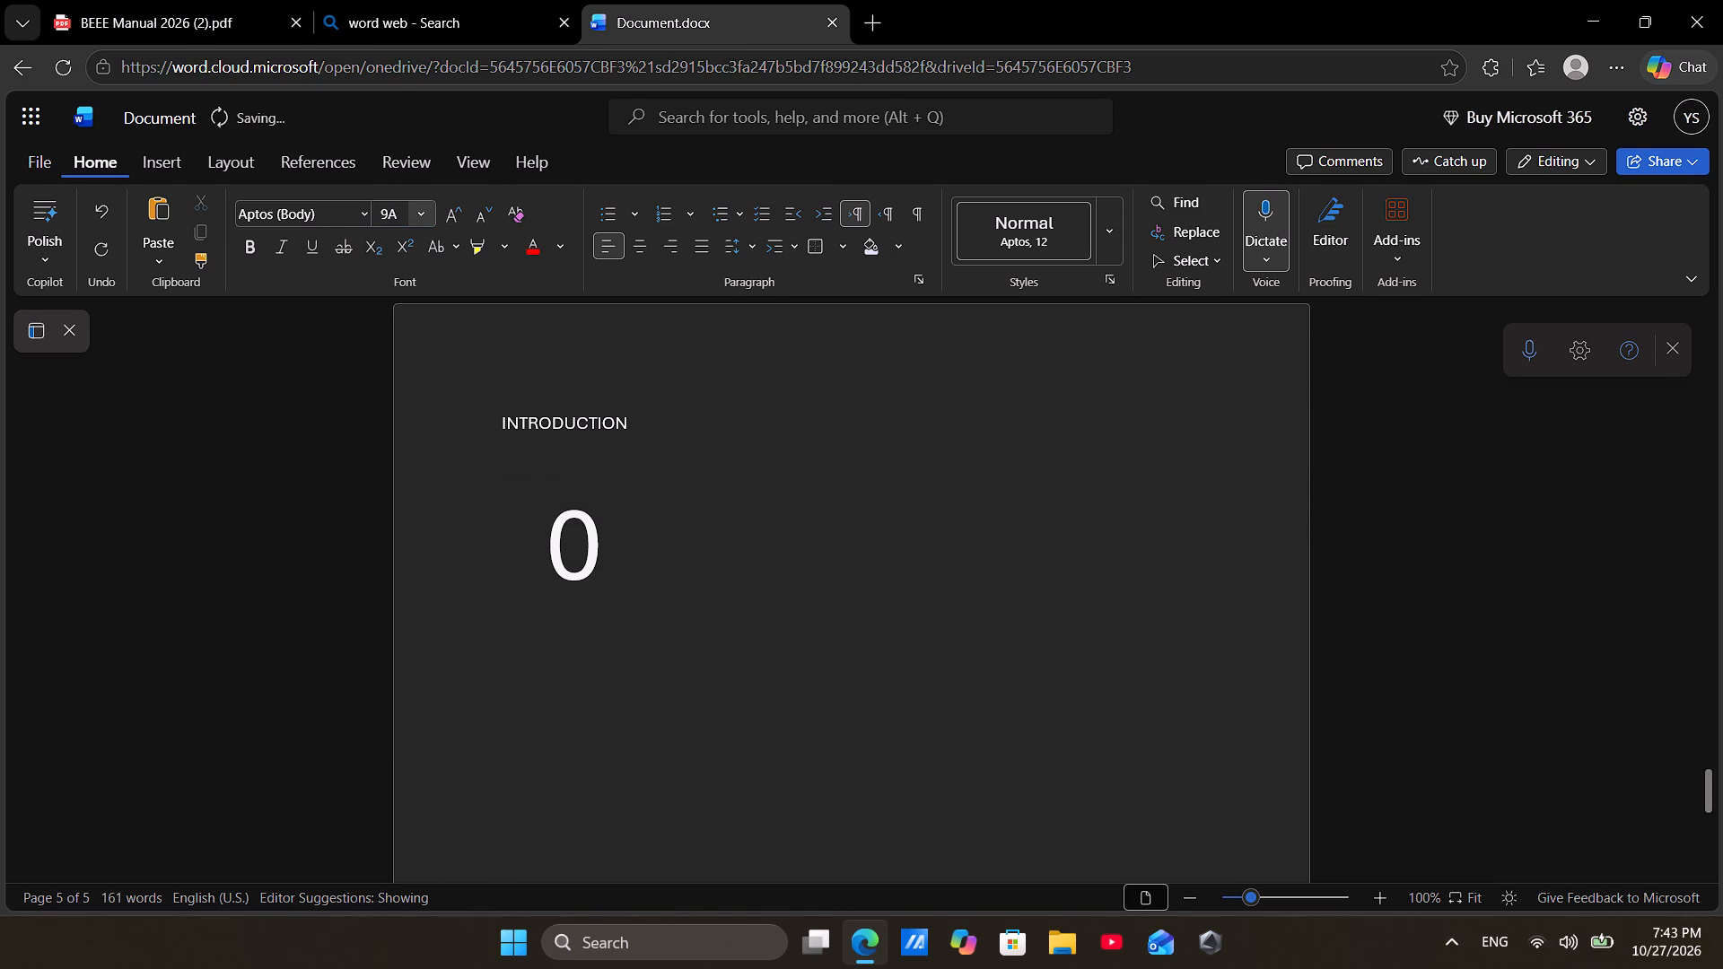
{"action": "left_click", "coordinate": [405, 214]}
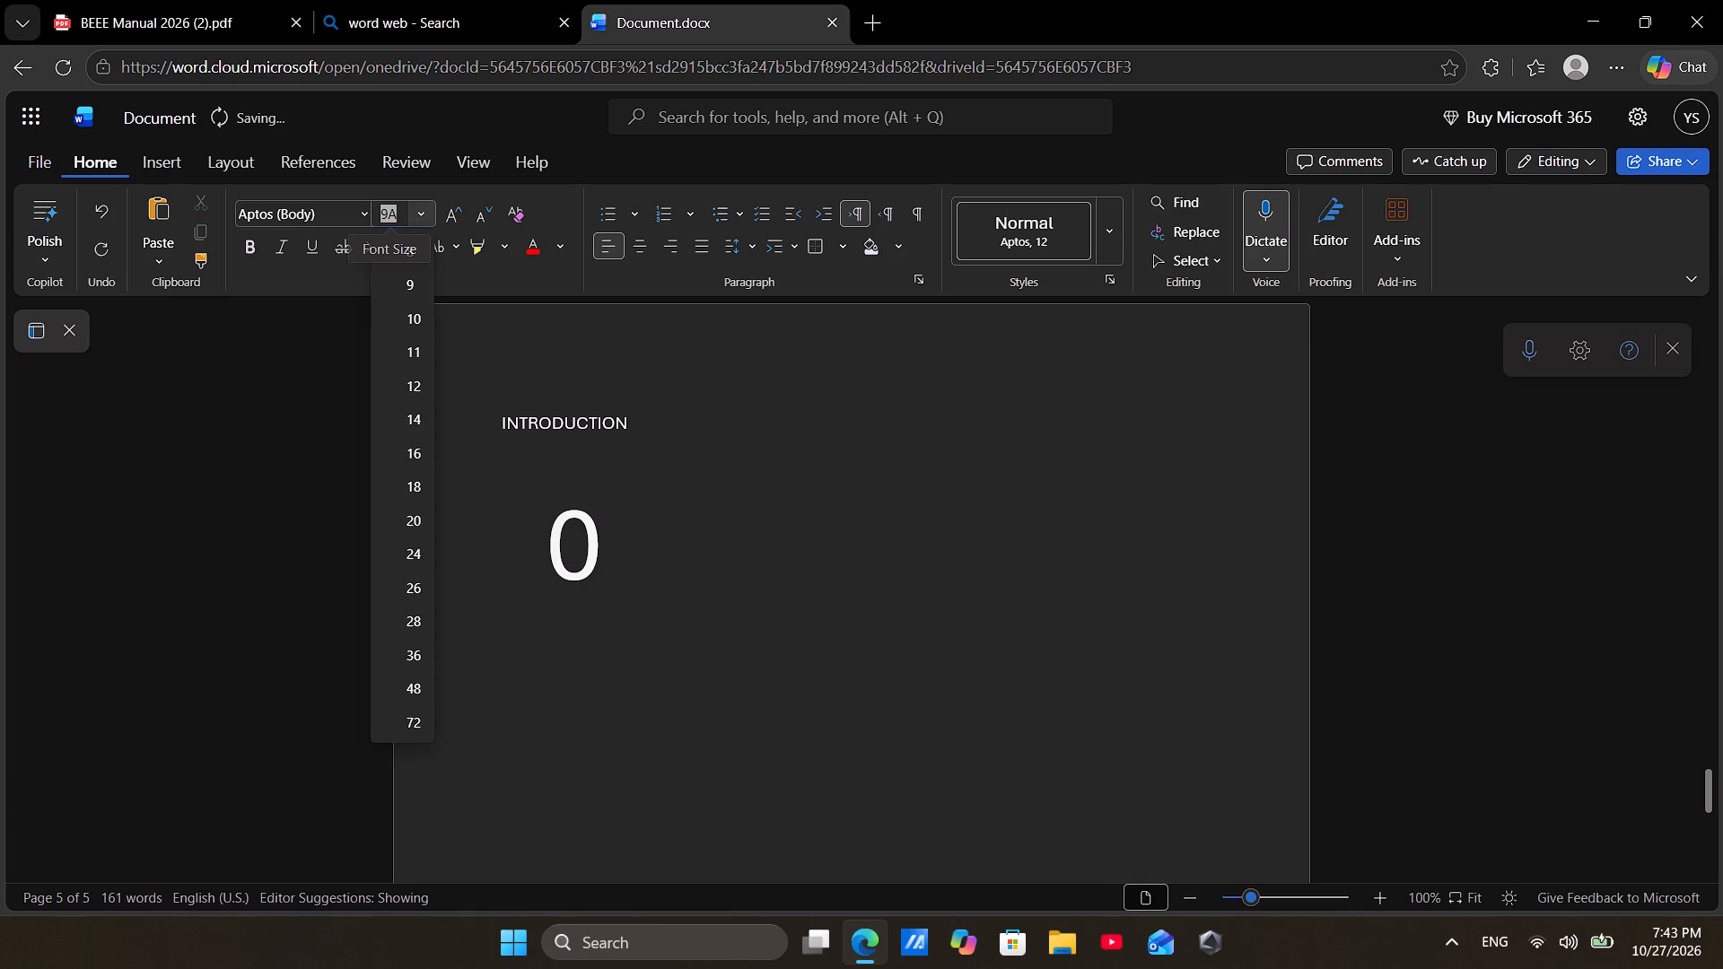
{"action": "key", "text": "BackSpace"}
{"action": "key", "text": "9"}
{"action": "left_click", "coordinate": [218, 525]}
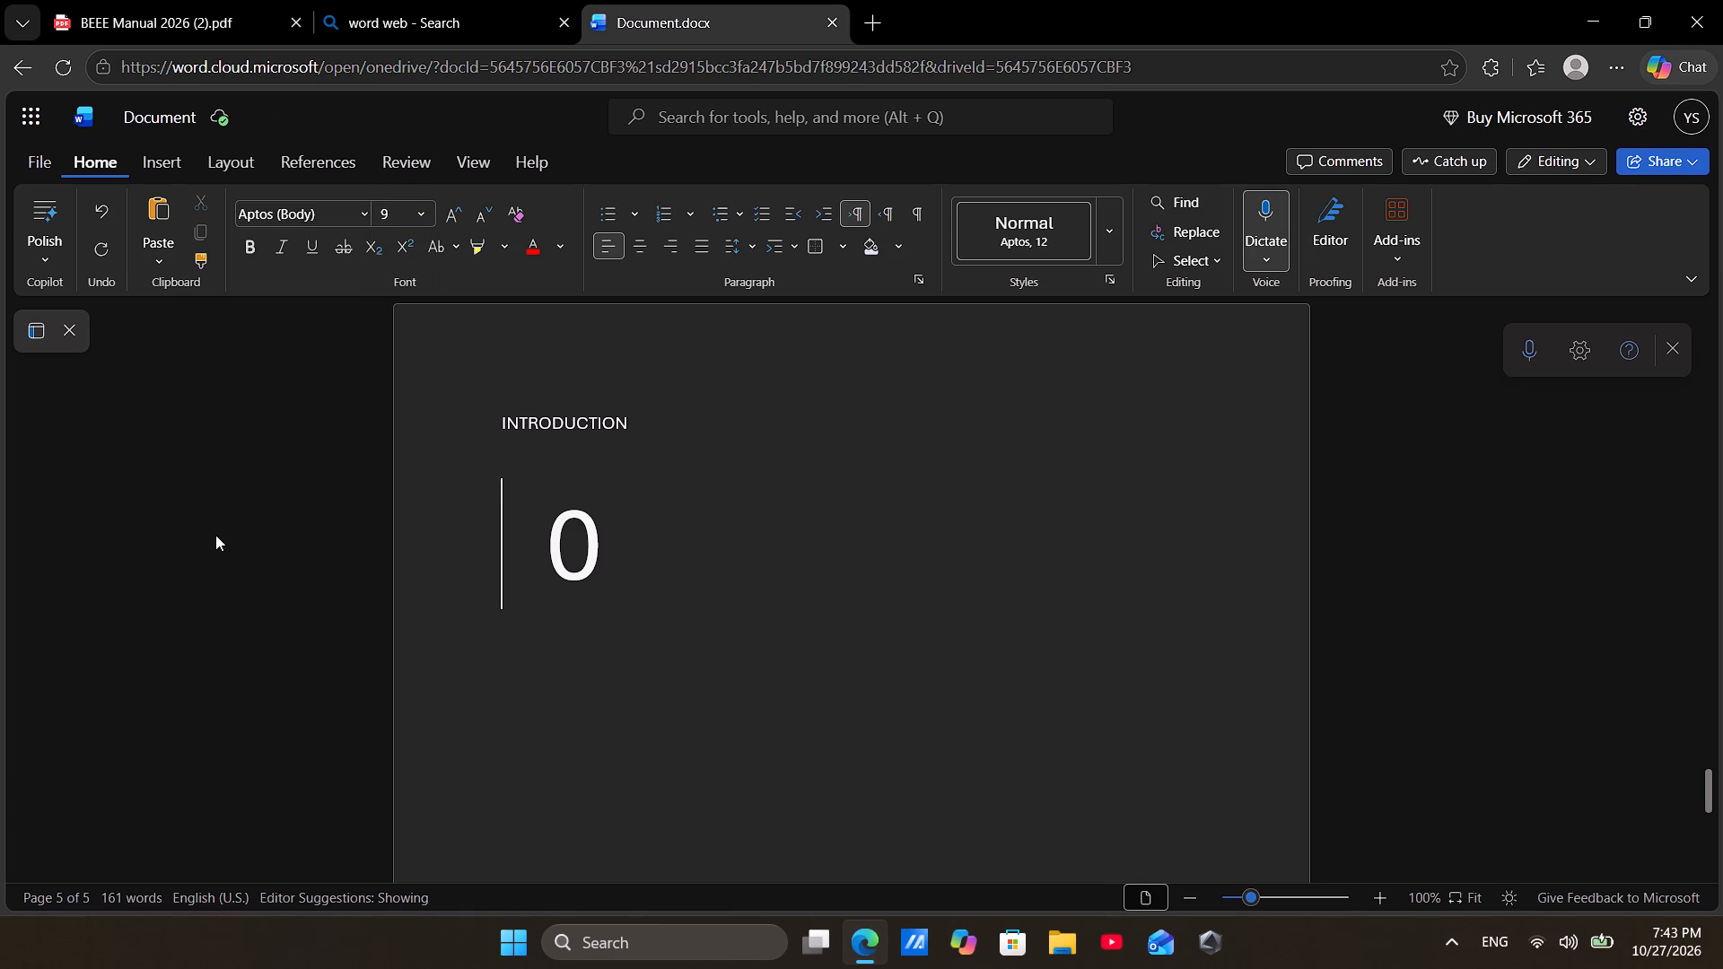
{"action": "left_click", "coordinate": [544, 664]}
Begin the Introduction paragraph below the large 0 with "Ur college is an istitution dedicated".
{"action": "type", "text": "uR"}
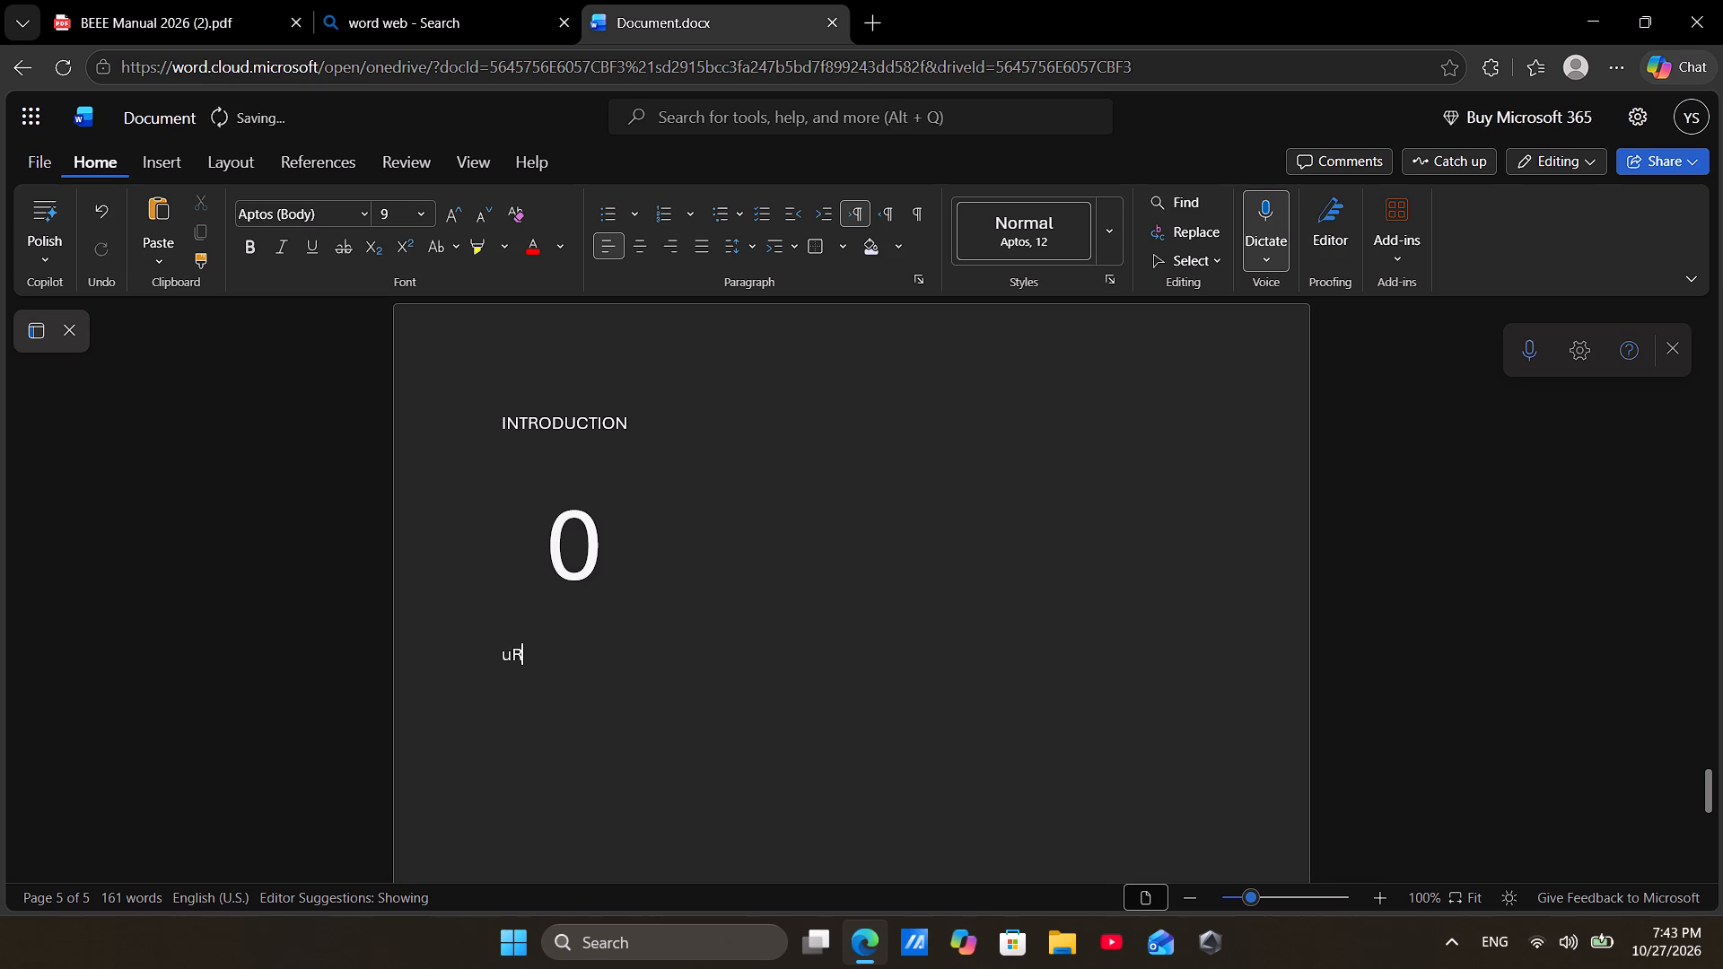
{"action": "key", "text": "BackSpace"}
{"action": "type", "text": "r"}
{"action": "key", "text": "space"}
{"action": "type", "text": "college"}
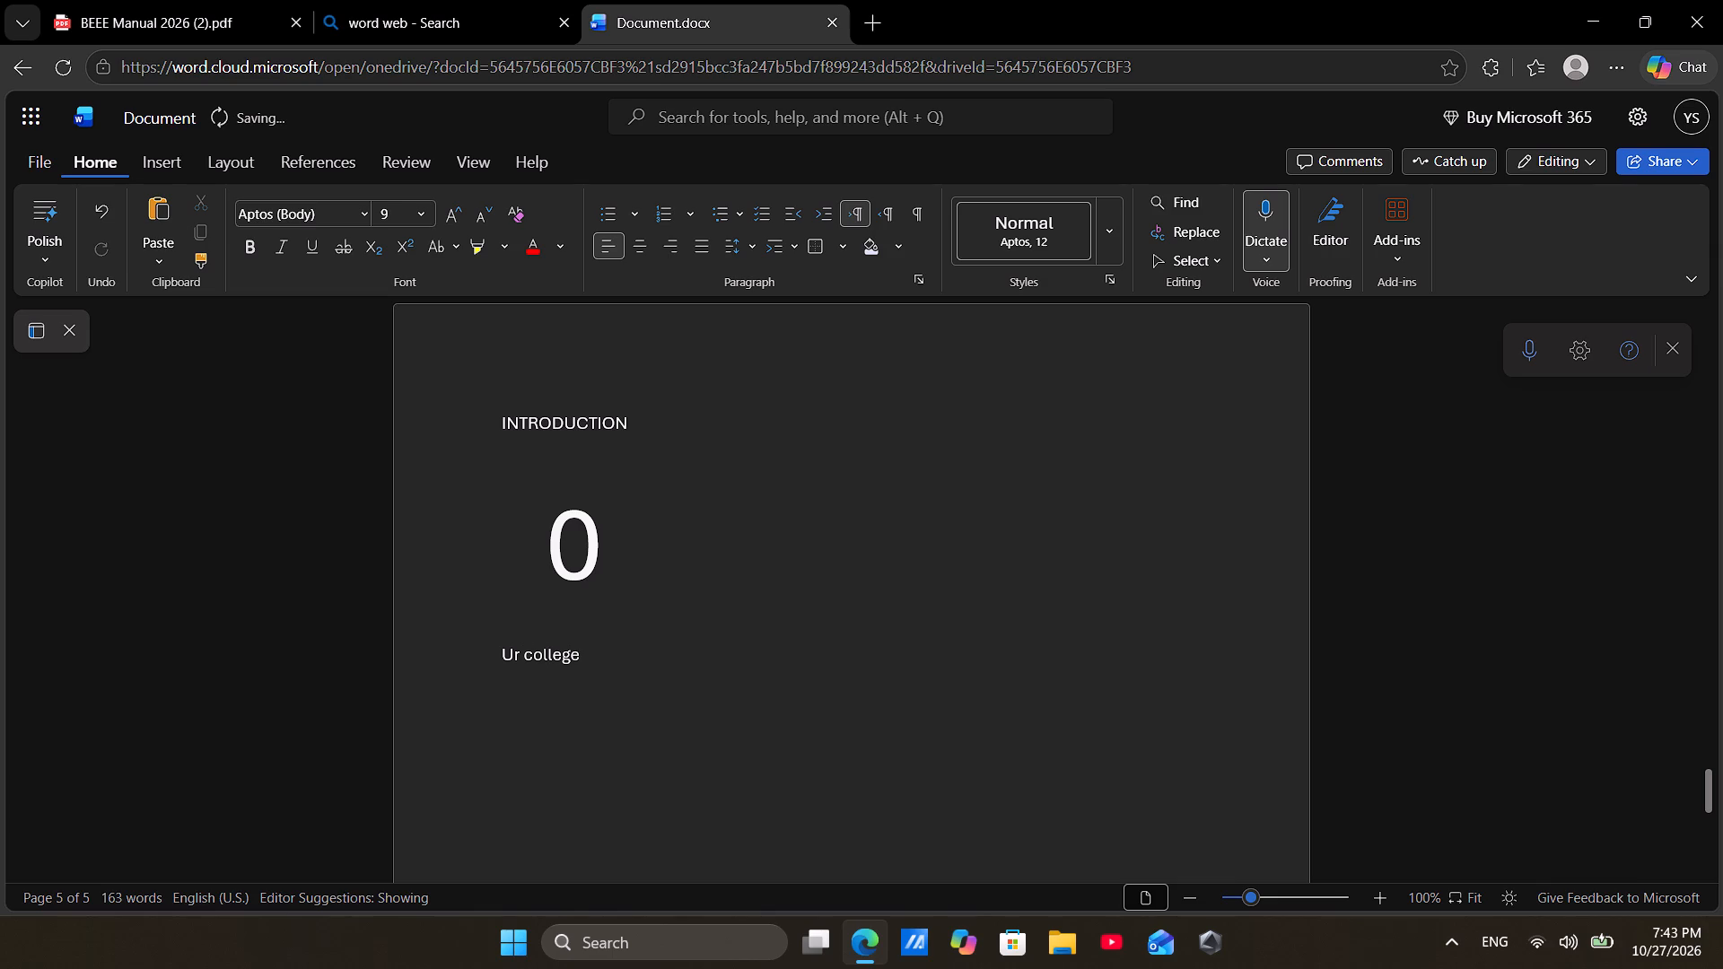
{"action": "key", "text": "space"}
{"action": "type", "text": "is an"}
{"action": "key", "text": "space"}
{"action": "type", "text": "istitution"}
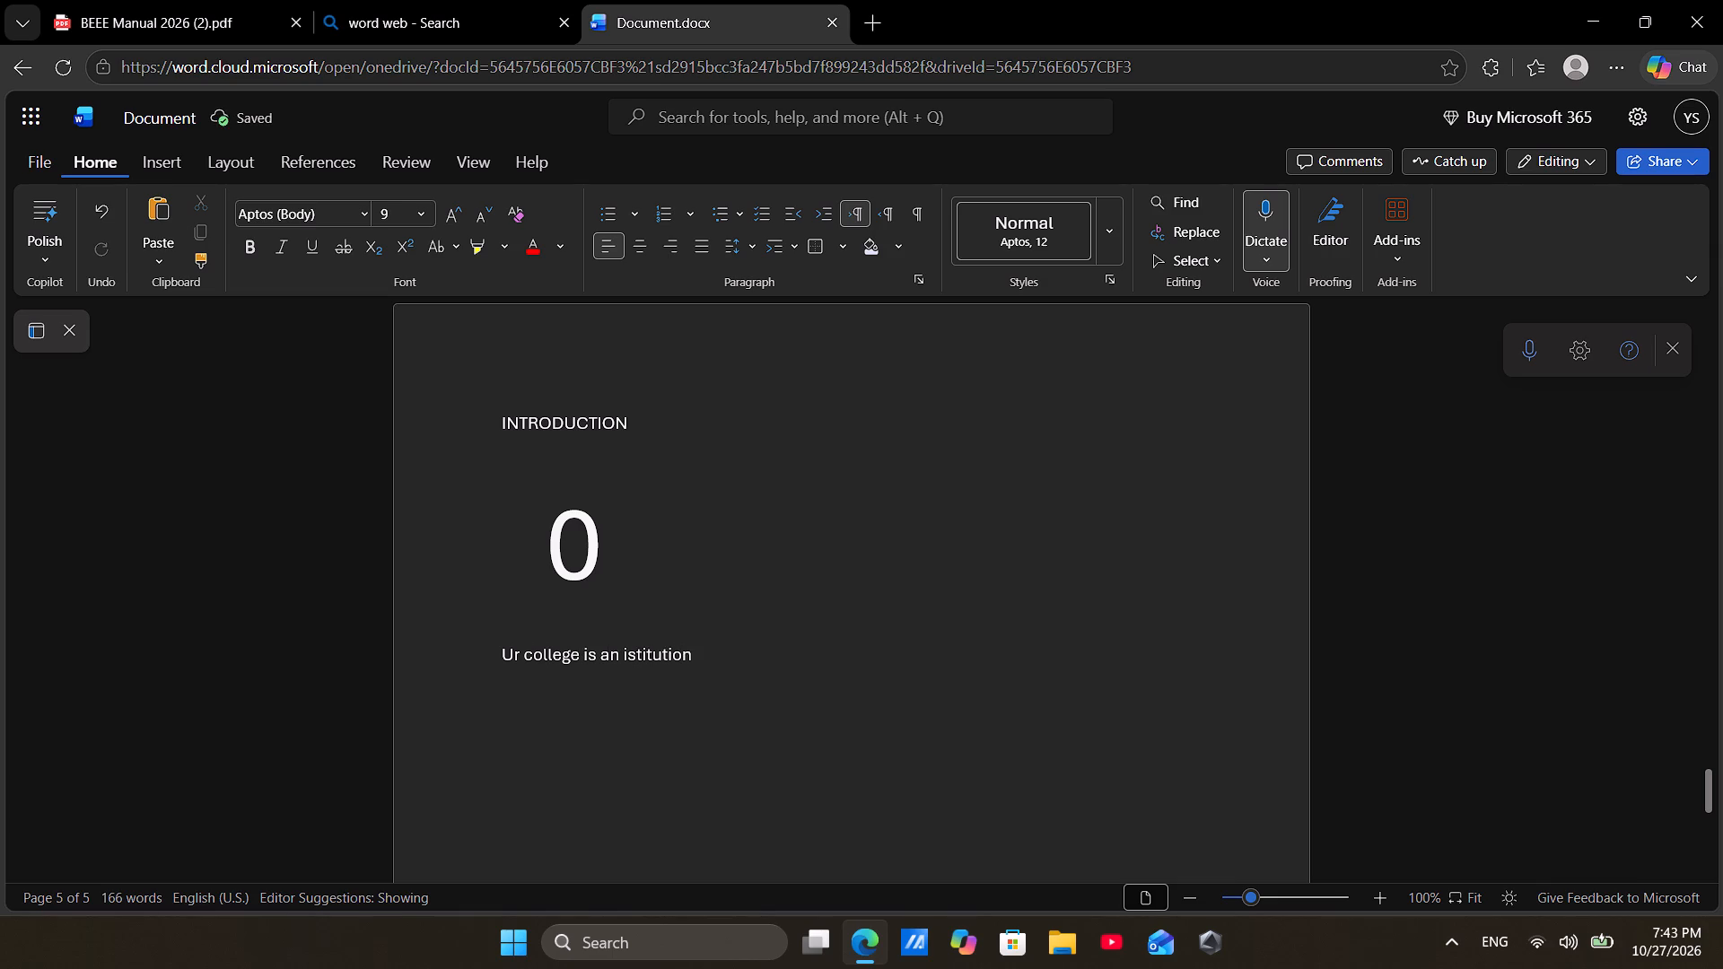
{"action": "key", "text": "space"}
{"action": "type", "text": "de"}
{"action": "type", "text": "dicar"}
{"action": "key", "text": "BackSpace"}
{"action": "type", "text": "ted"}
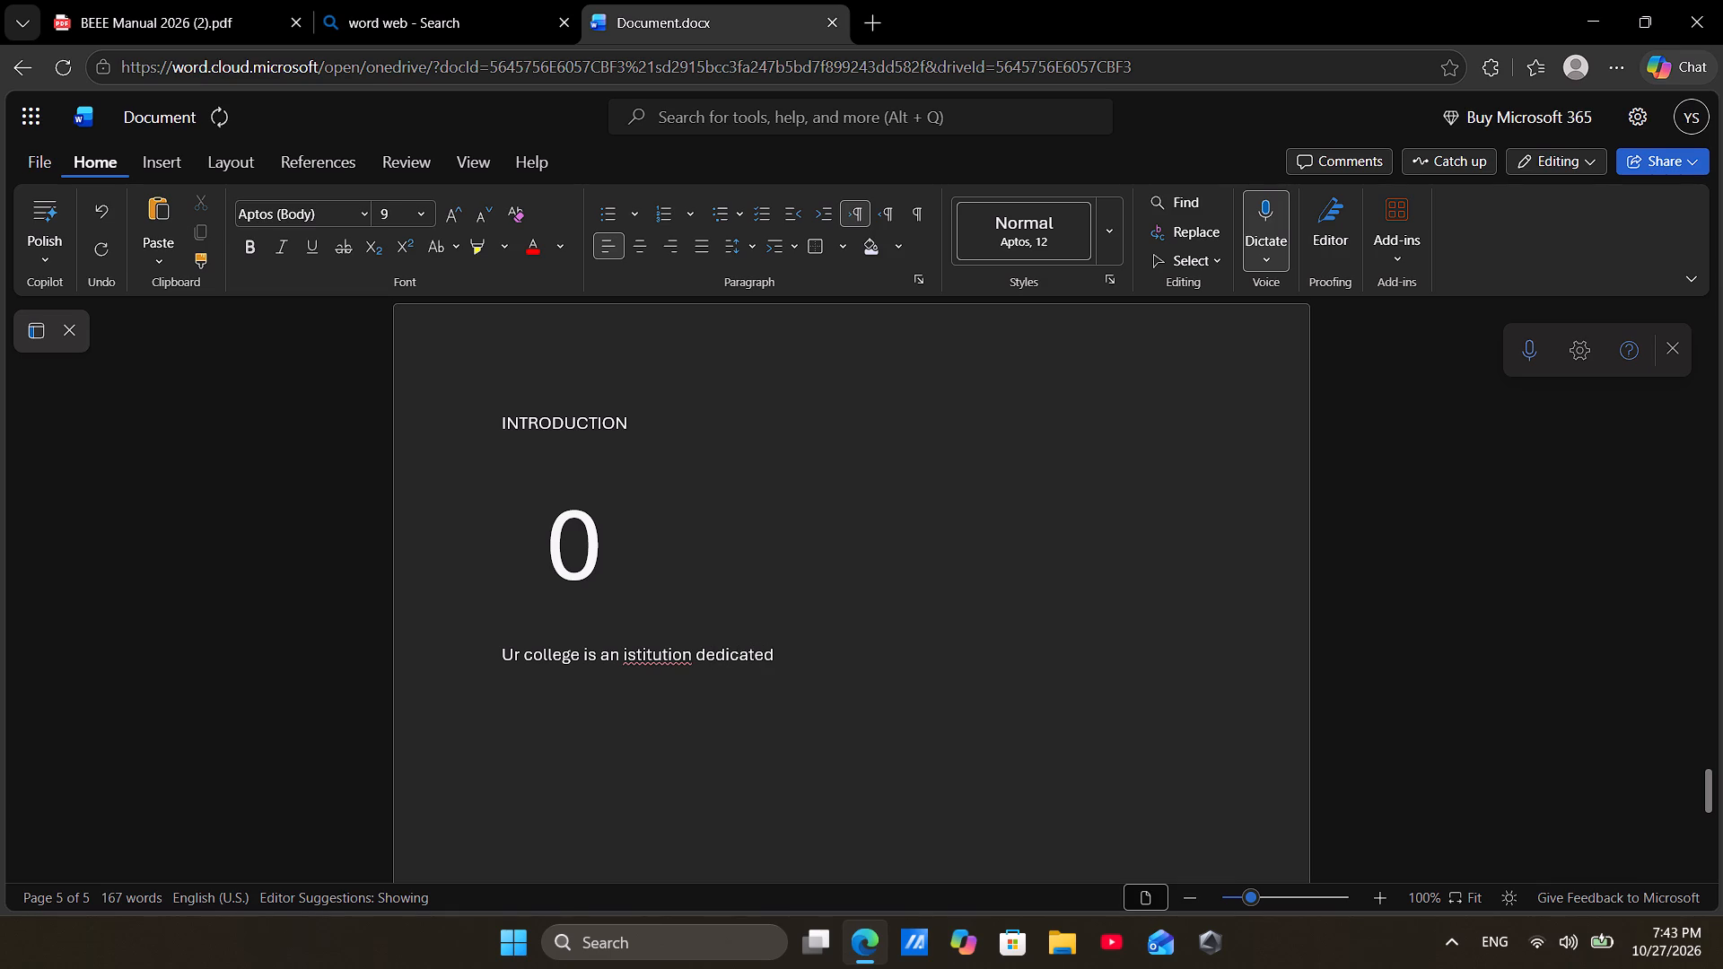
Continue the sentence with "to academic excellence skill developement".
{"action": "key", "text": "space"}
{"action": "type", "text": "to academic"}
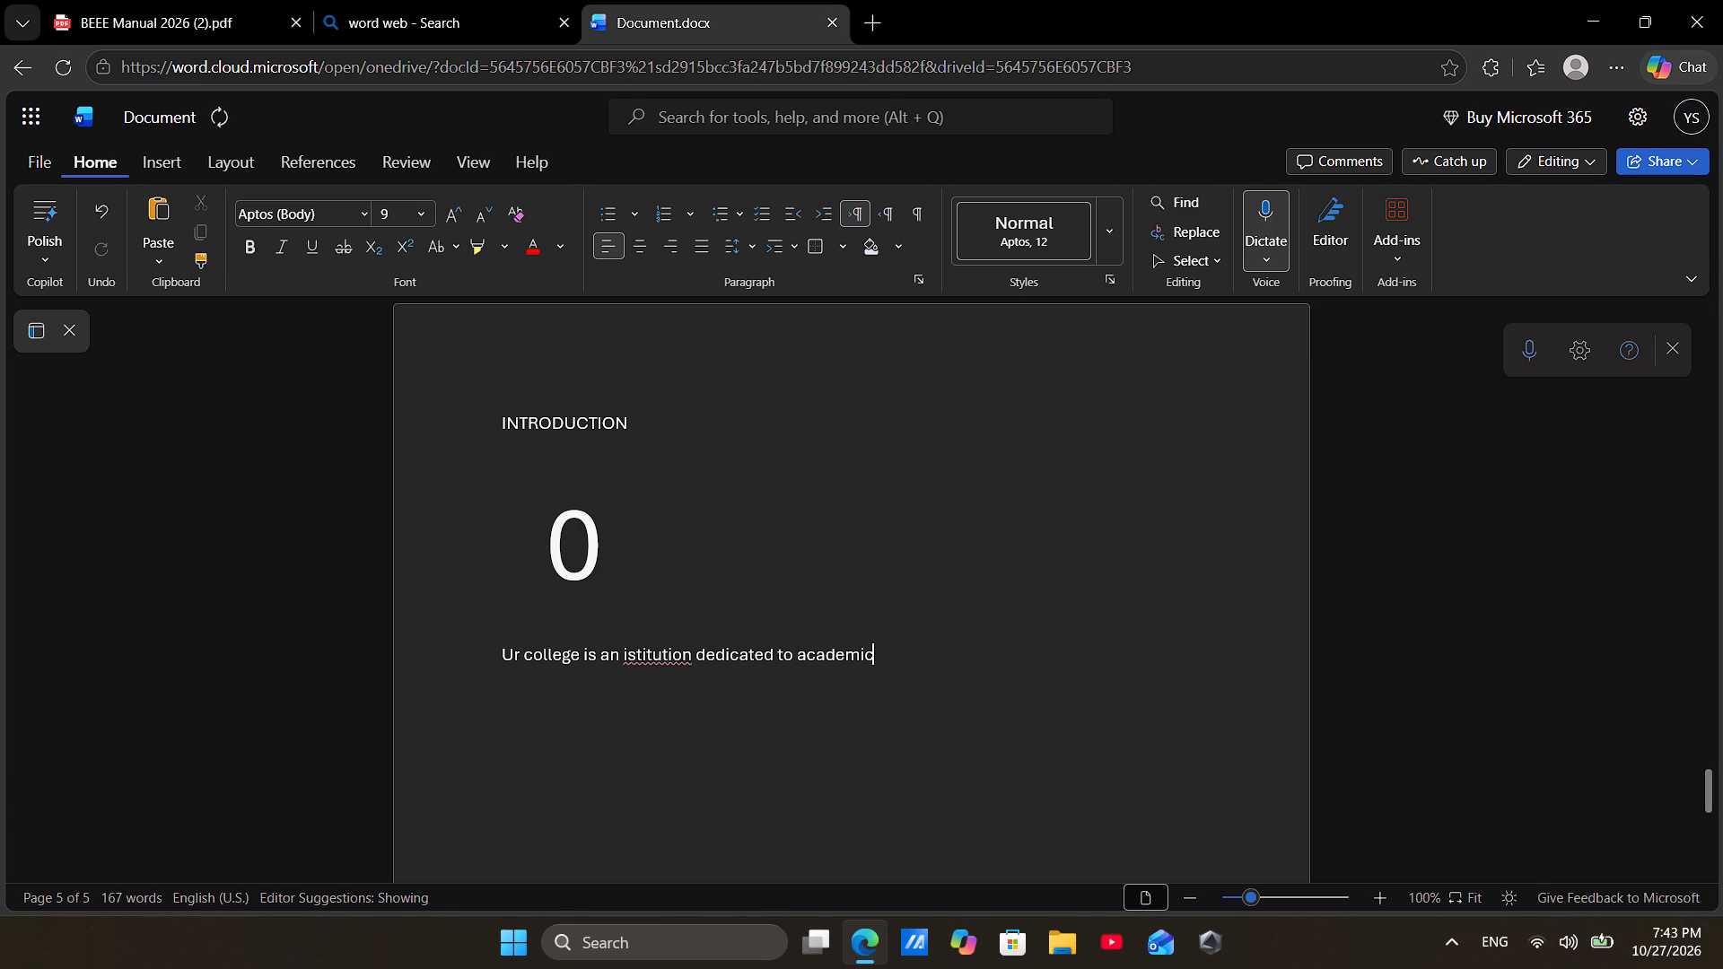
{"action": "key", "text": "space"}
{"action": "type", "text": "e"}
{"action": "key", "text": "x"}
{"action": "type", "text": "ce"}
{"action": "type", "text": "llence"}
{"action": "key", "text": "space"}
{"action": "type", "text": "skill"}
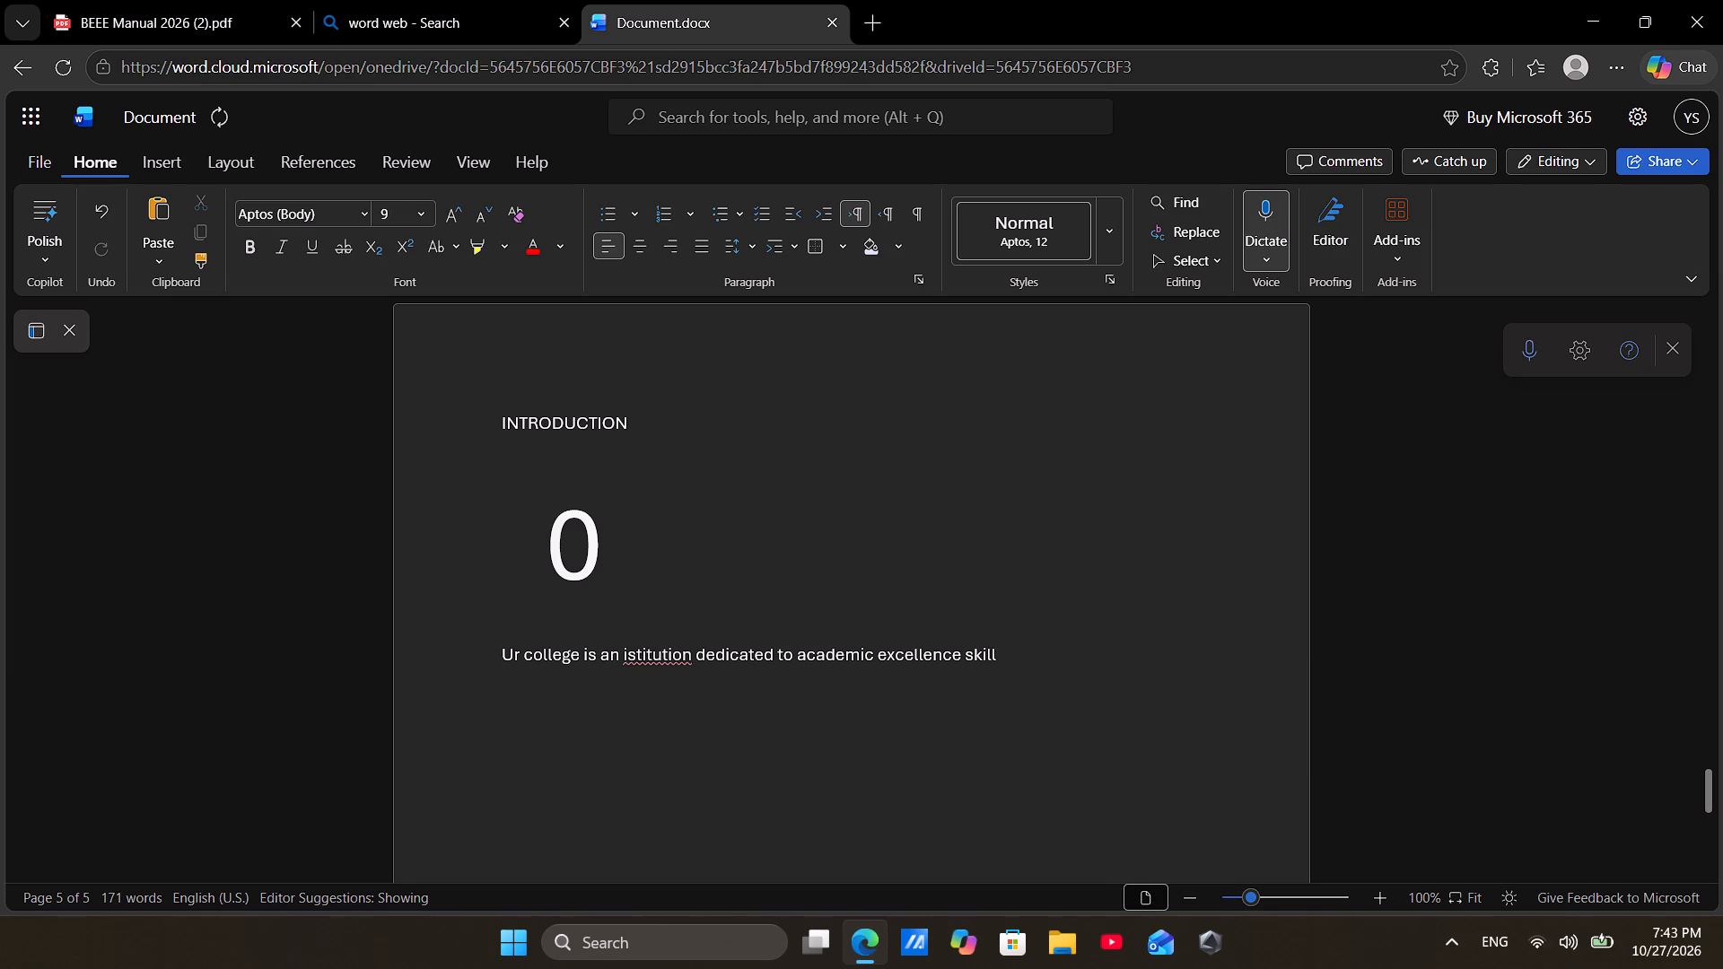
{"action": "key", "text": "space"}
{"action": "type", "text": "c"}
{"action": "key", "text": "BackSpace"}
{"action": "type", "text": "deve"}
{"action": "key", "text": "l"}
{"action": "type", "text": "opement"}
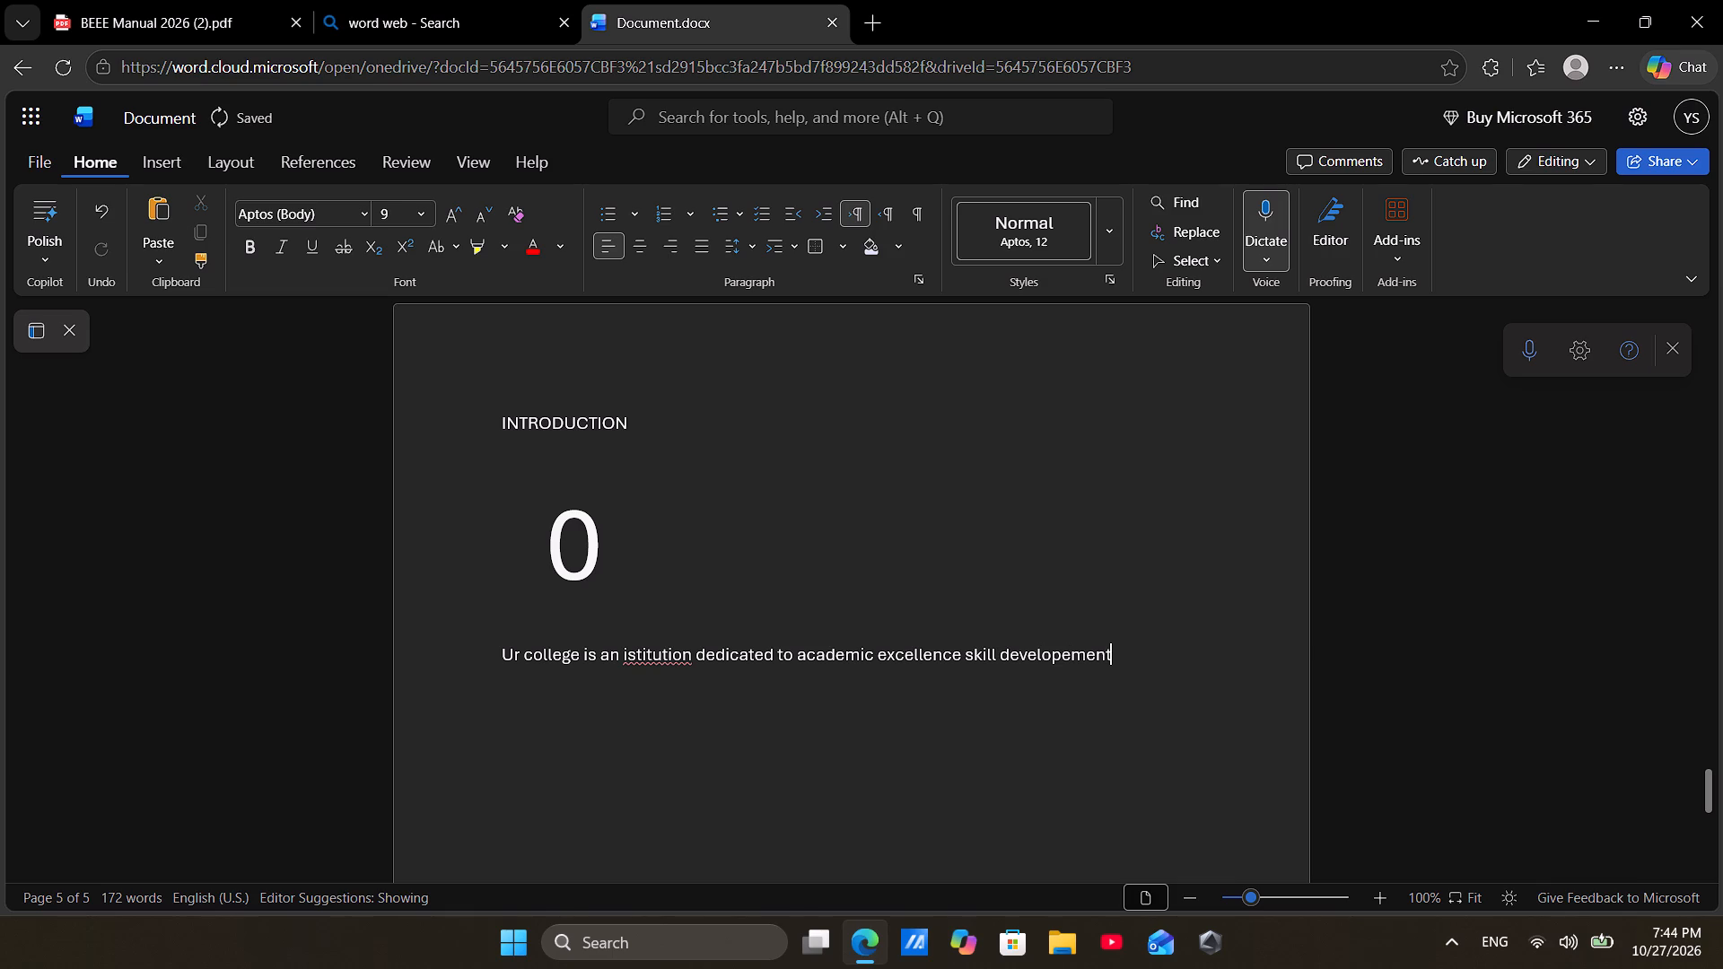
{"action": "key", "text": "space"}
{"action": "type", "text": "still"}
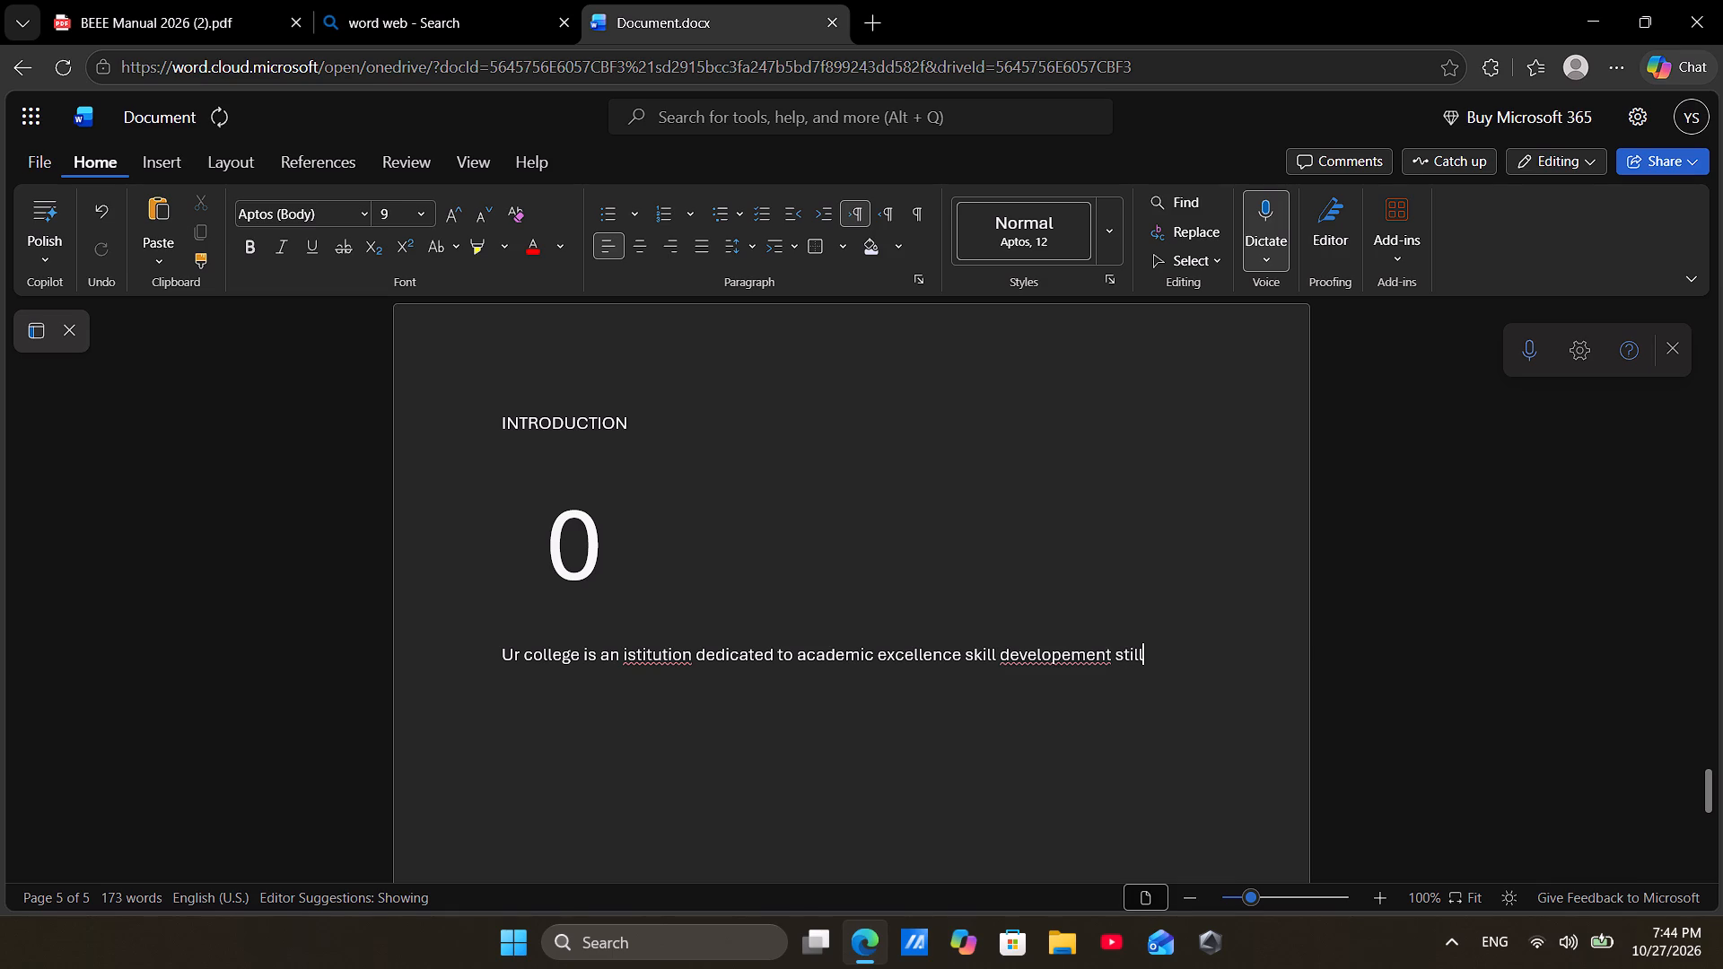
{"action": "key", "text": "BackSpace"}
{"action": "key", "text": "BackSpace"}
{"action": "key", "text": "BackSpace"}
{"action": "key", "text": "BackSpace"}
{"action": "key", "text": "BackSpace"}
Complete the paragraph's first sentence with "and overall student growth.".
{"action": "type", "text": "and overall"}
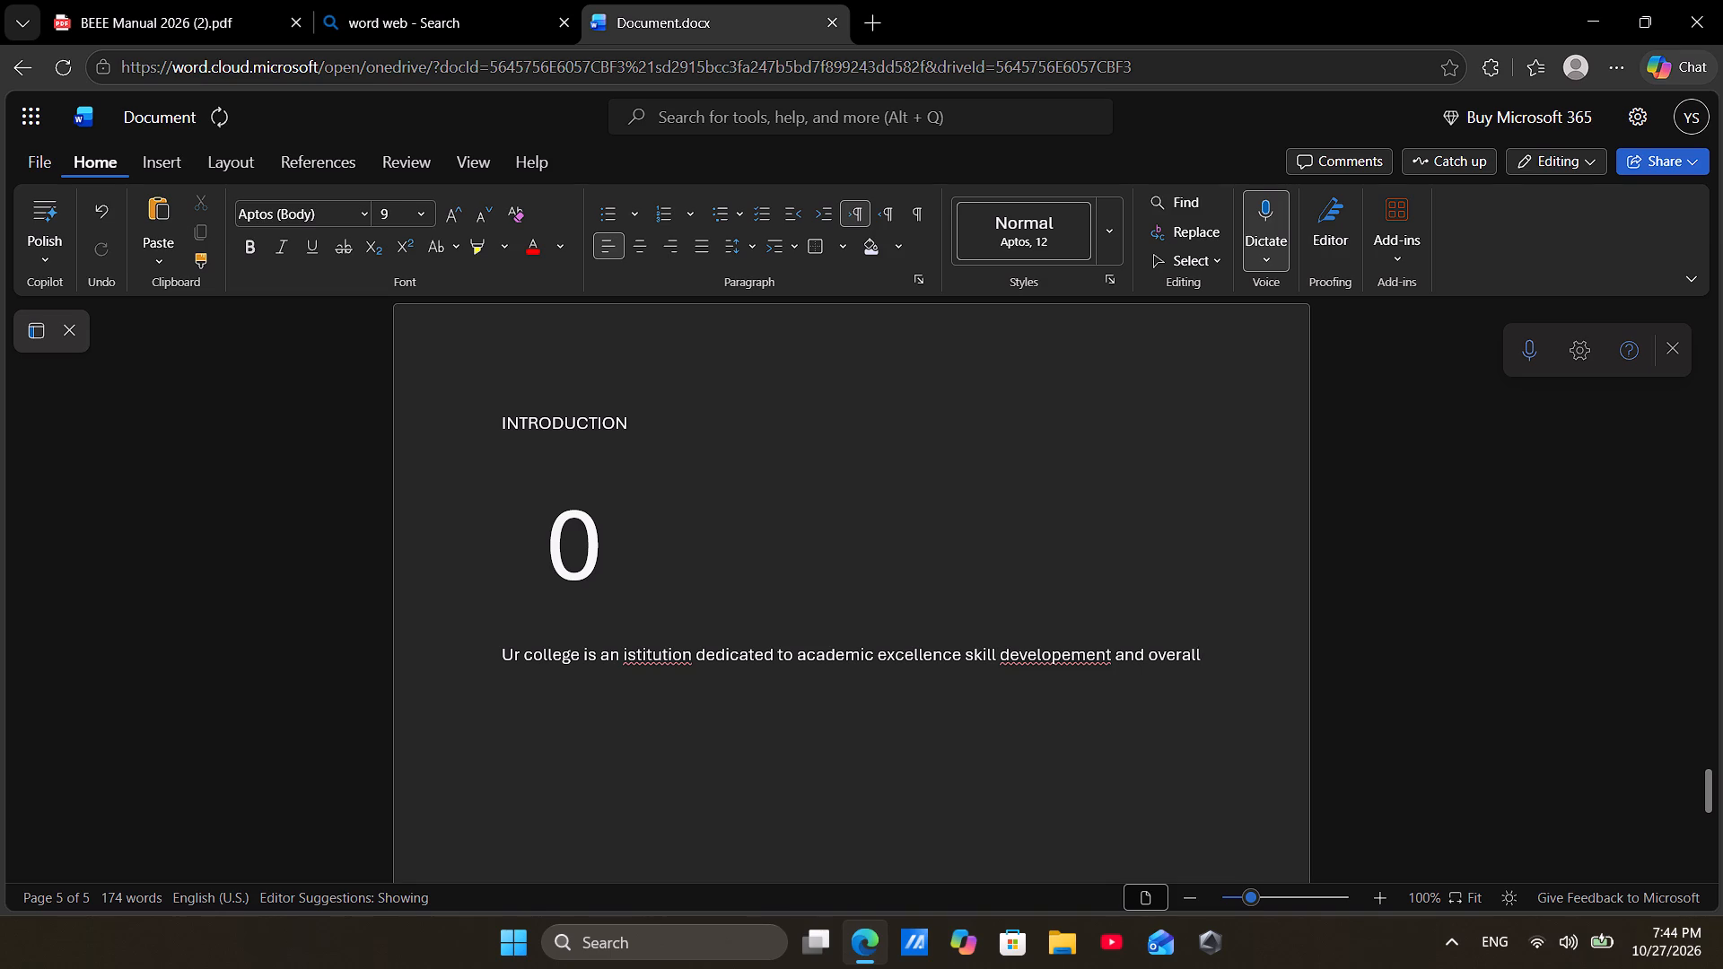
{"action": "key", "text": "space"}
{"action": "type", "text": "student"}
{"action": "key", "text": "space"}
{"action": "type", "text": "gr"}
{"action": "type", "text": "wo"}
{"action": "key", "text": "BackSpace"}
{"action": "key", "text": "BackSpace"}
{"action": "type", "text": "owth"}
{"action": "type", "text": "."}
Add the second sentence "It provides opportunities." to the Introduction paragraph.
{"action": "key", "text": "space"}
{"action": "type", "text": "It"}
{"action": "key", "text": "space"}
{"action": "type", "text": "provide"}
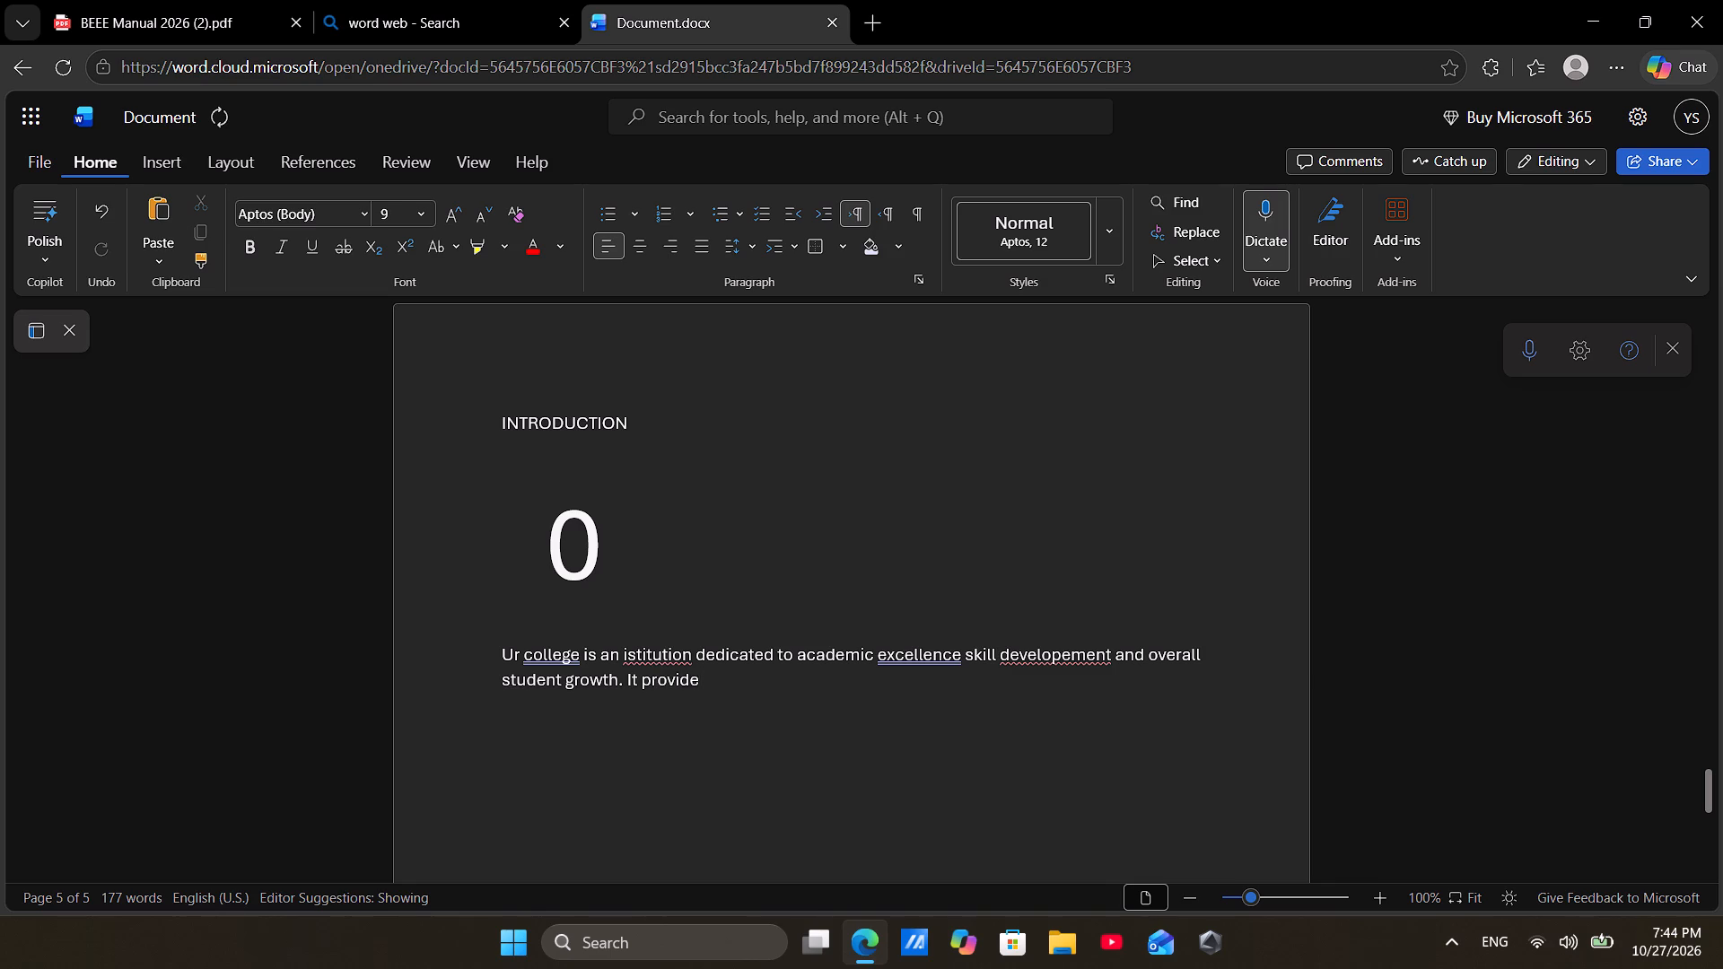
{"action": "type", "text": "s opportunities"}
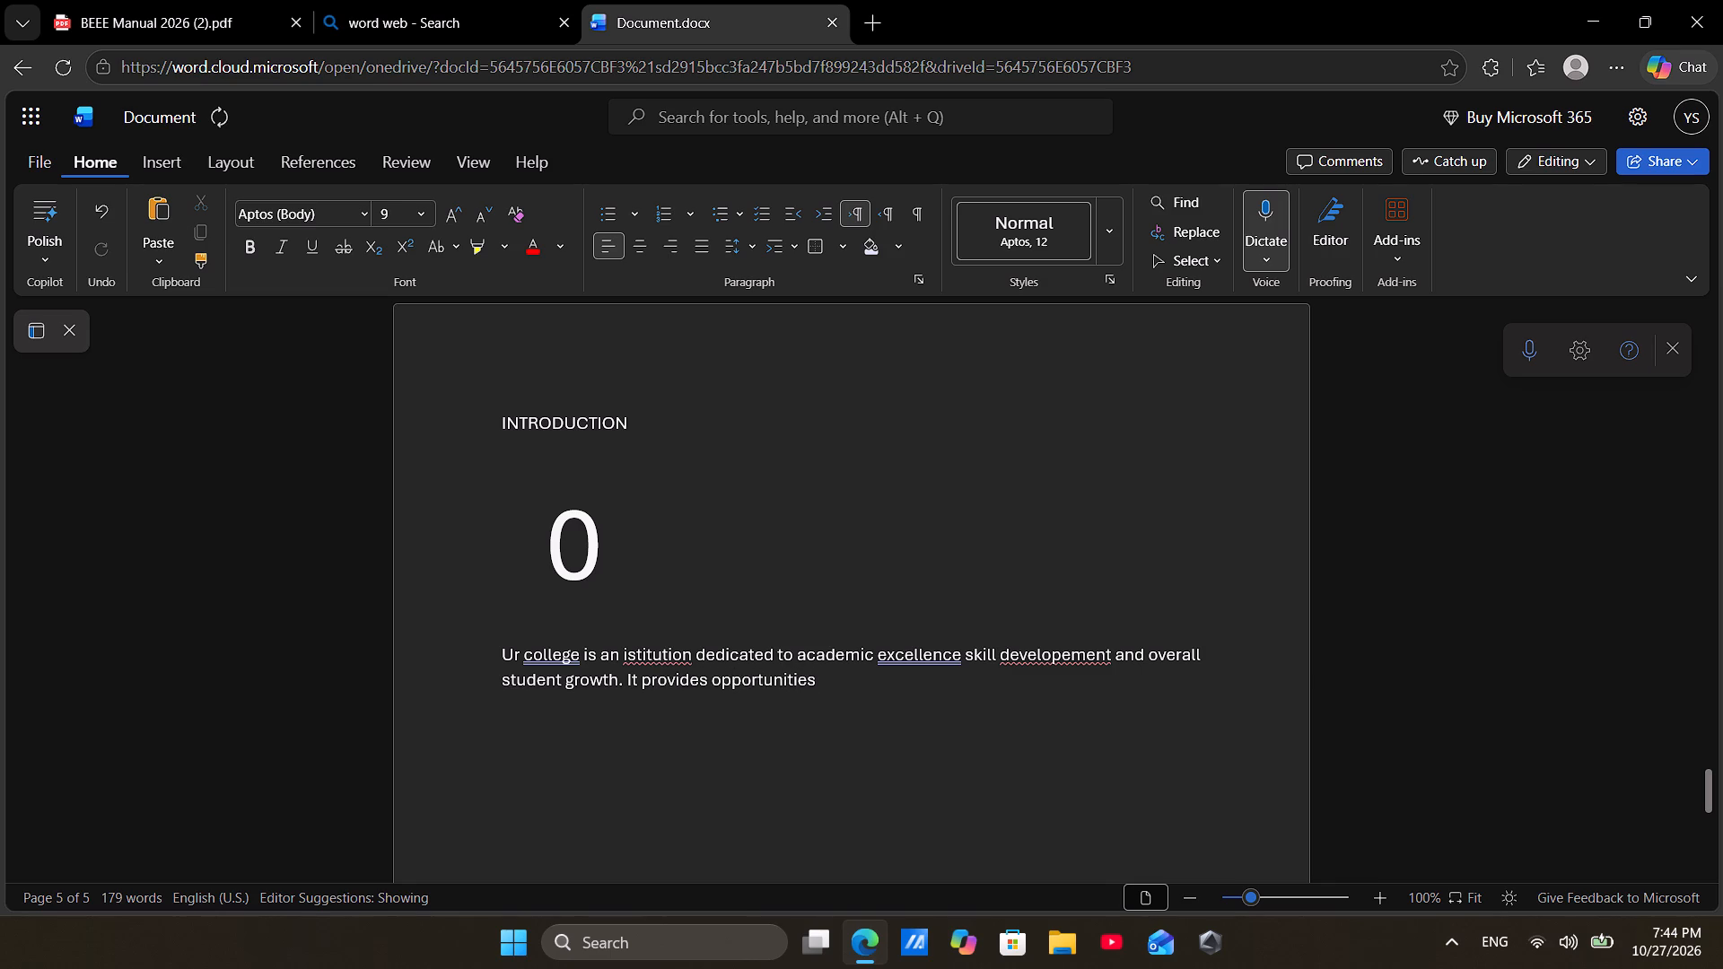
{"action": "key", "text": "period"}
Leave a blank line and begin a second paragraph with "Through classrooom teaching practical activities, seminars,".
{"action": "key", "text": "Return"}
{"action": "key", "text": "Return"}
{"action": "key", "text": "shift+t"}
{"action": "type", "text": "hrough"}
{"action": "key", "text": "space"}
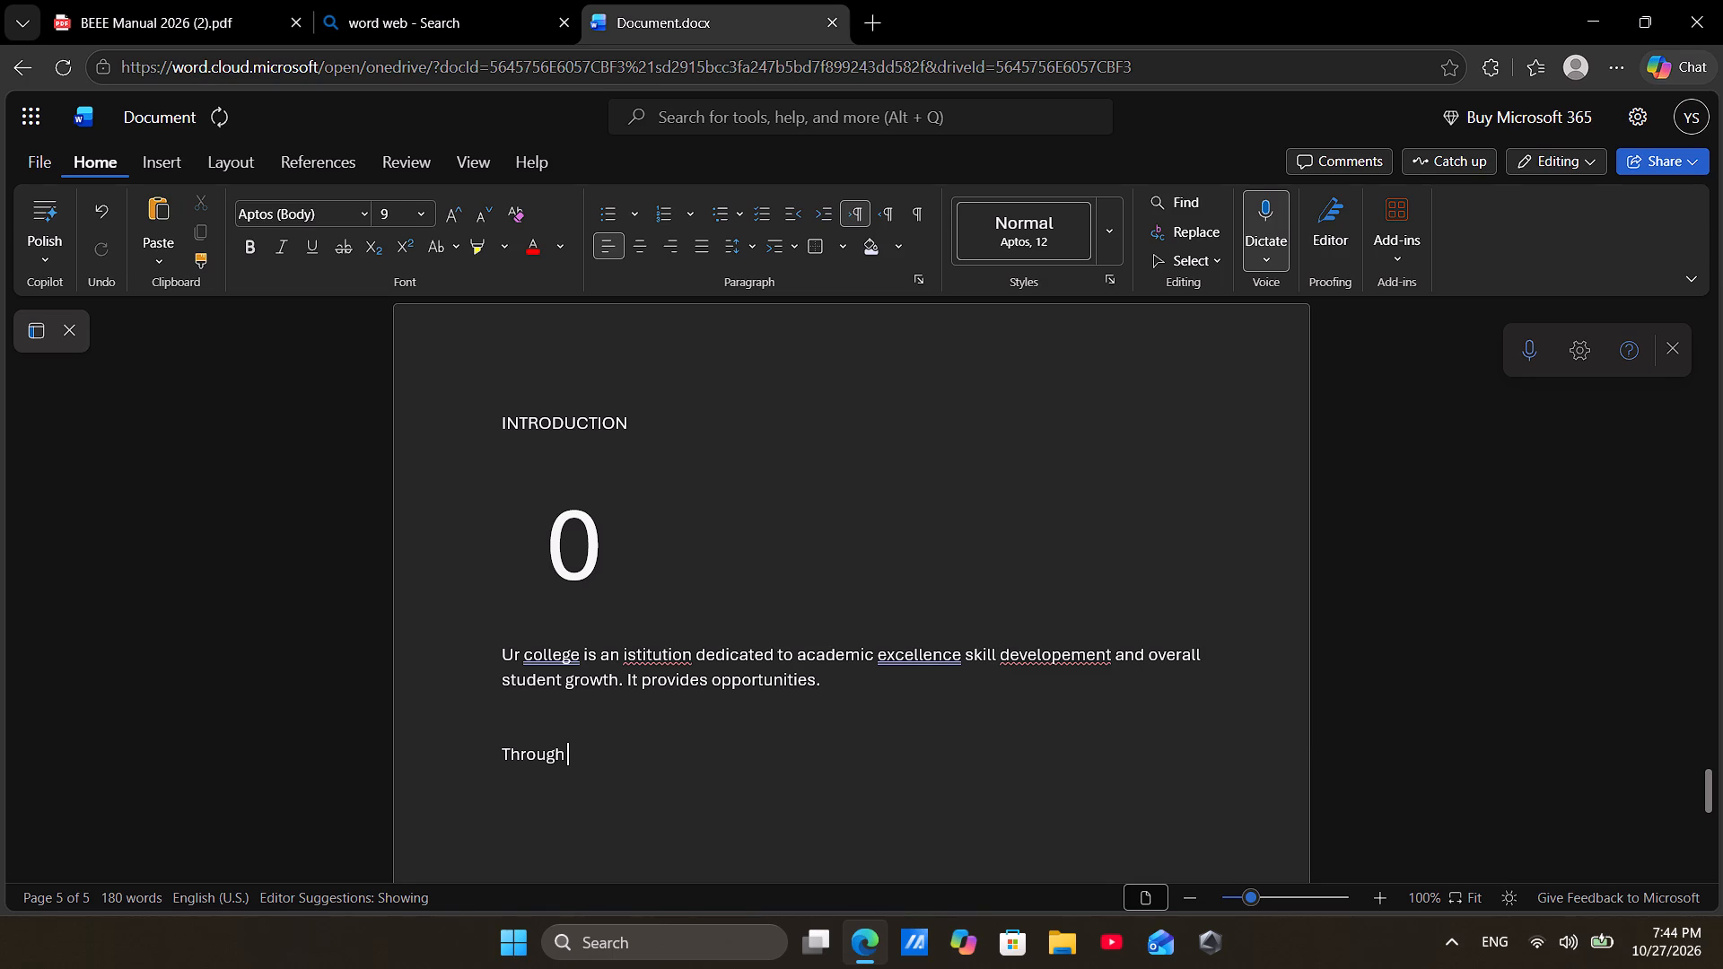
{"action": "type", "text": "classrooom"}
{"action": "key", "text": "space"}
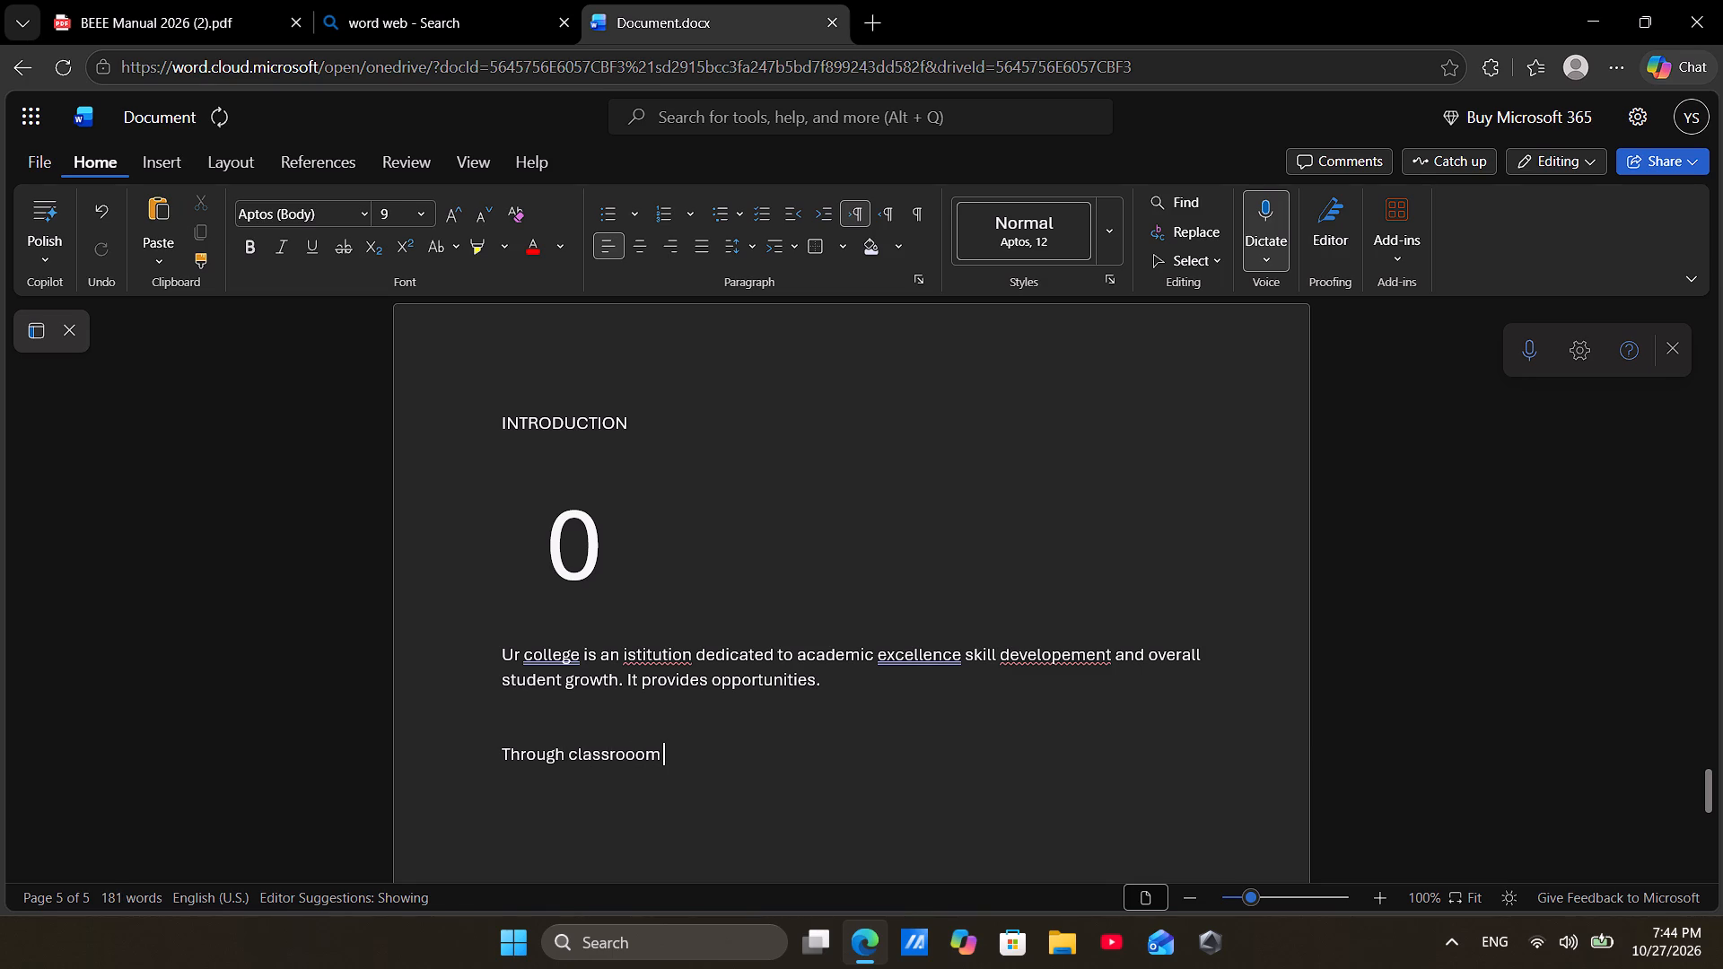
{"action": "type", "text": "teaching"}
{"action": "key", "text": "space"}
{"action": "type", "text": "practical activities"}
{"action": "type", "text": ", seminars,"}
Finish the second paragraph's sentence with "workshops and placement- oriented programs.".
{"action": "key", "text": "space"}
{"action": "type", "text": "workshops and plac"}
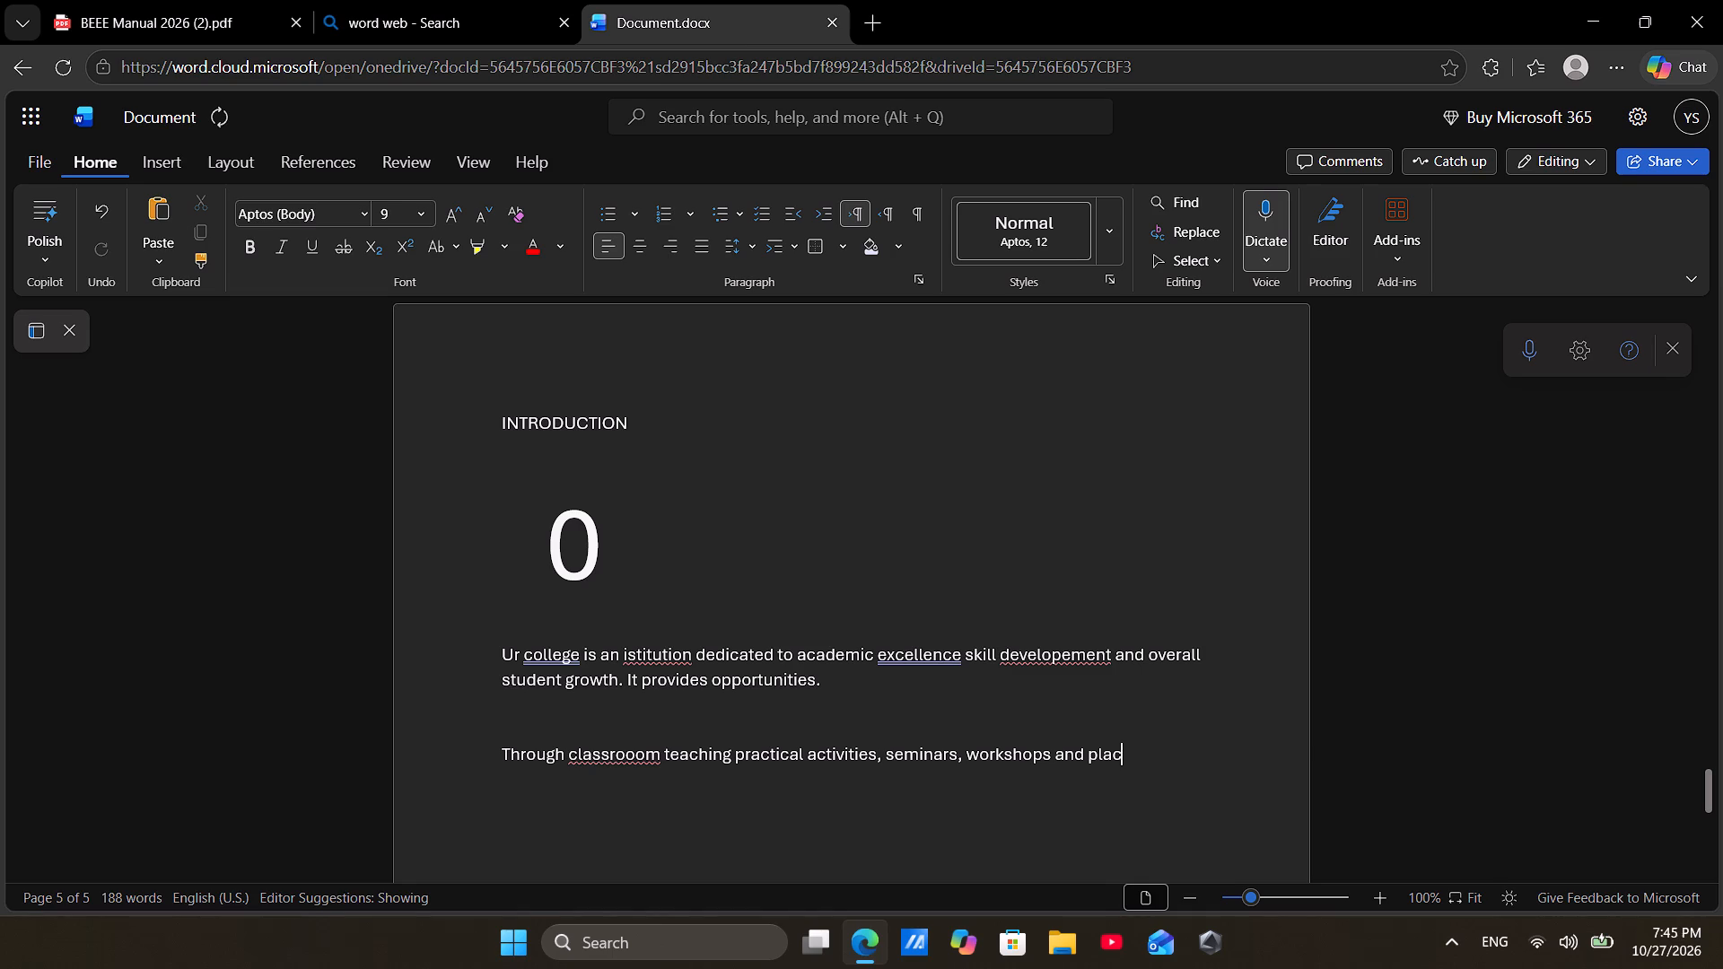
{"action": "type", "text": "emet"}
{"action": "key", "text": "BackSpace"}
{"action": "type", "text": "nt-"}
{"action": "key", "text": "space"}
{"action": "type", "text": "oriented"}
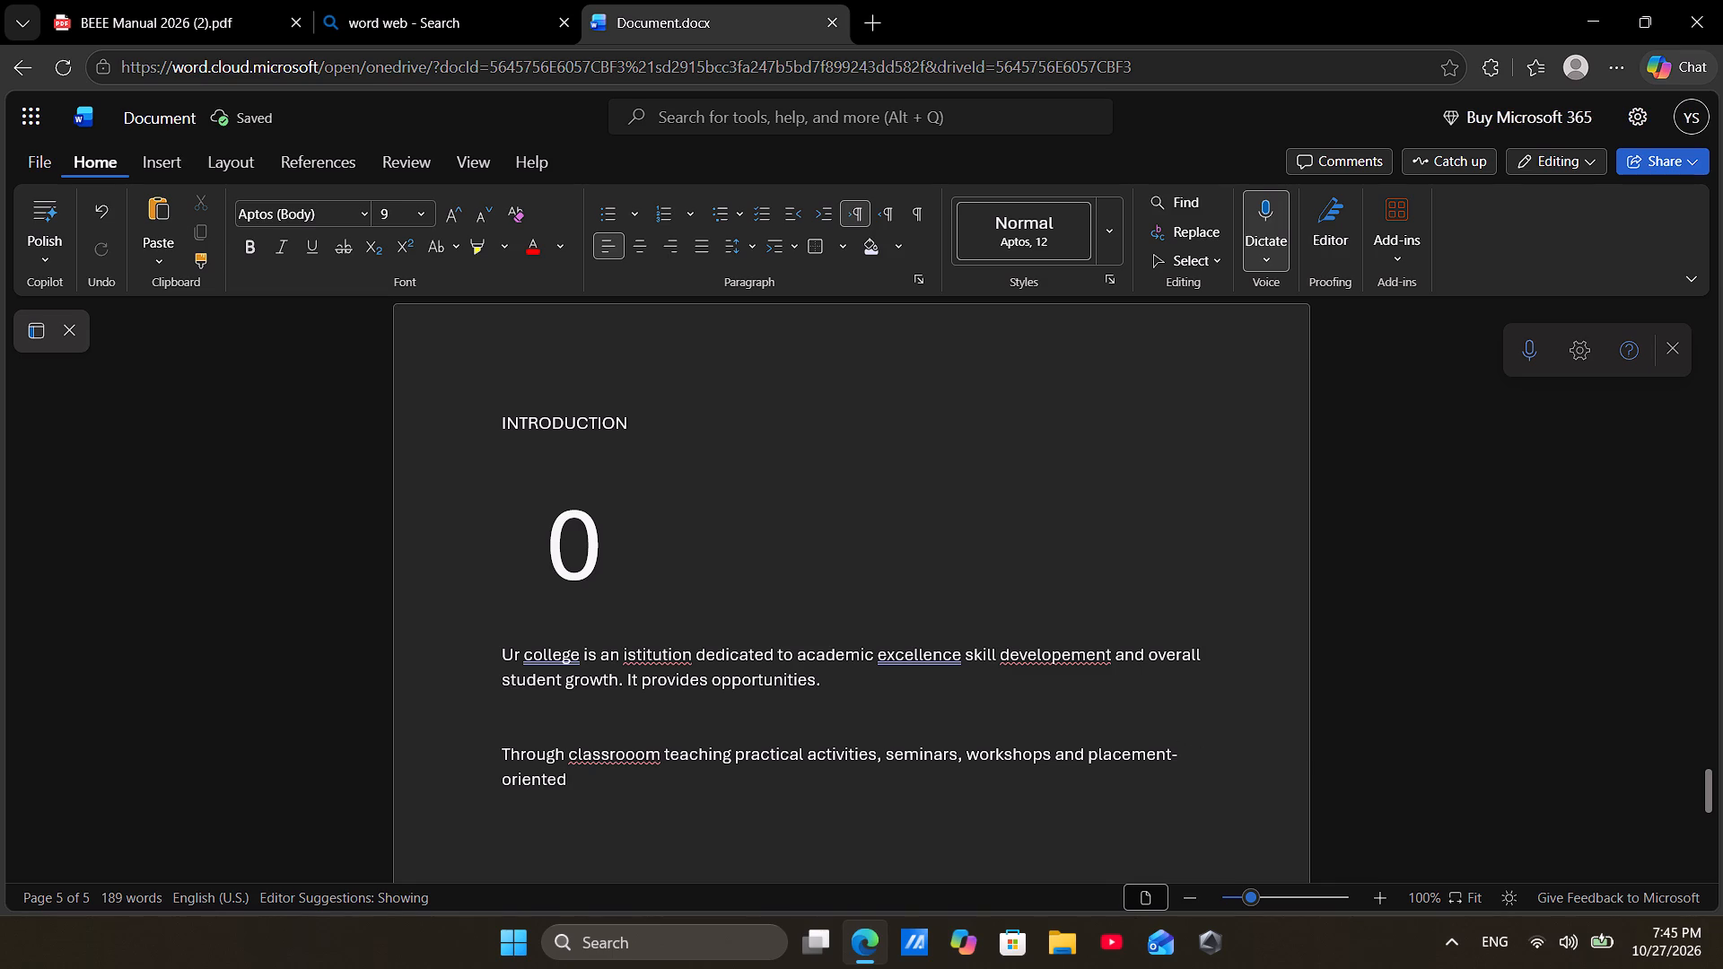
{"action": "key", "text": "space"}
{"action": "type", "text": "programs"}
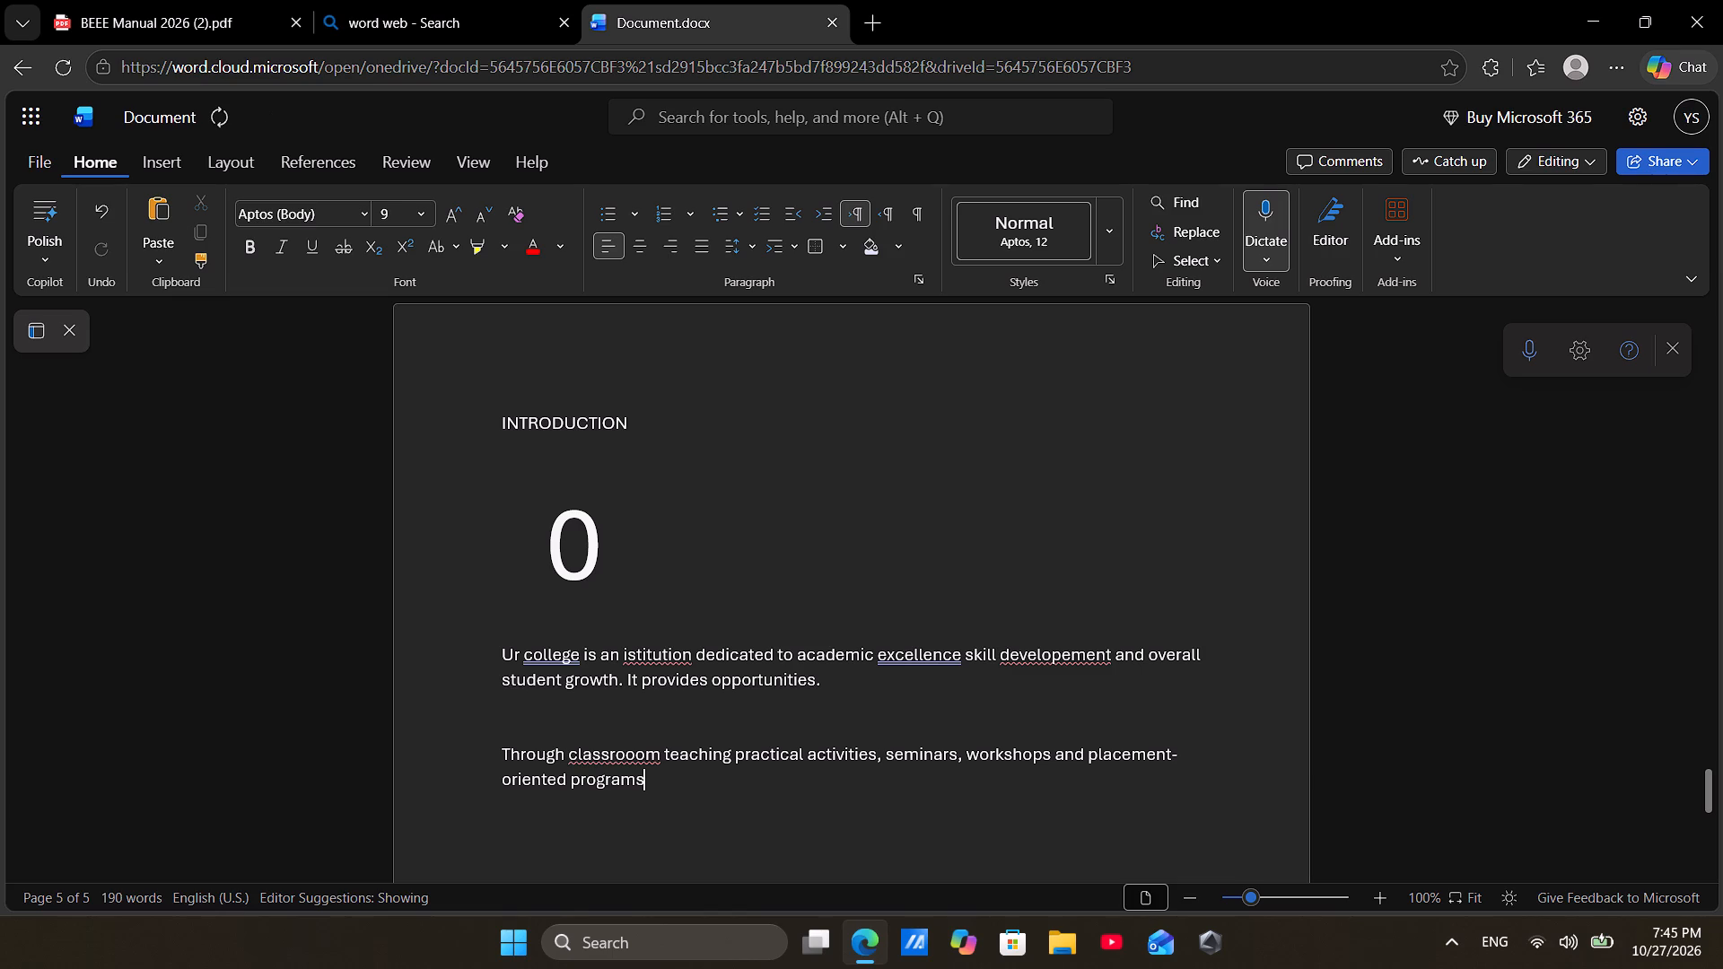
{"action": "key", "text": "period"}
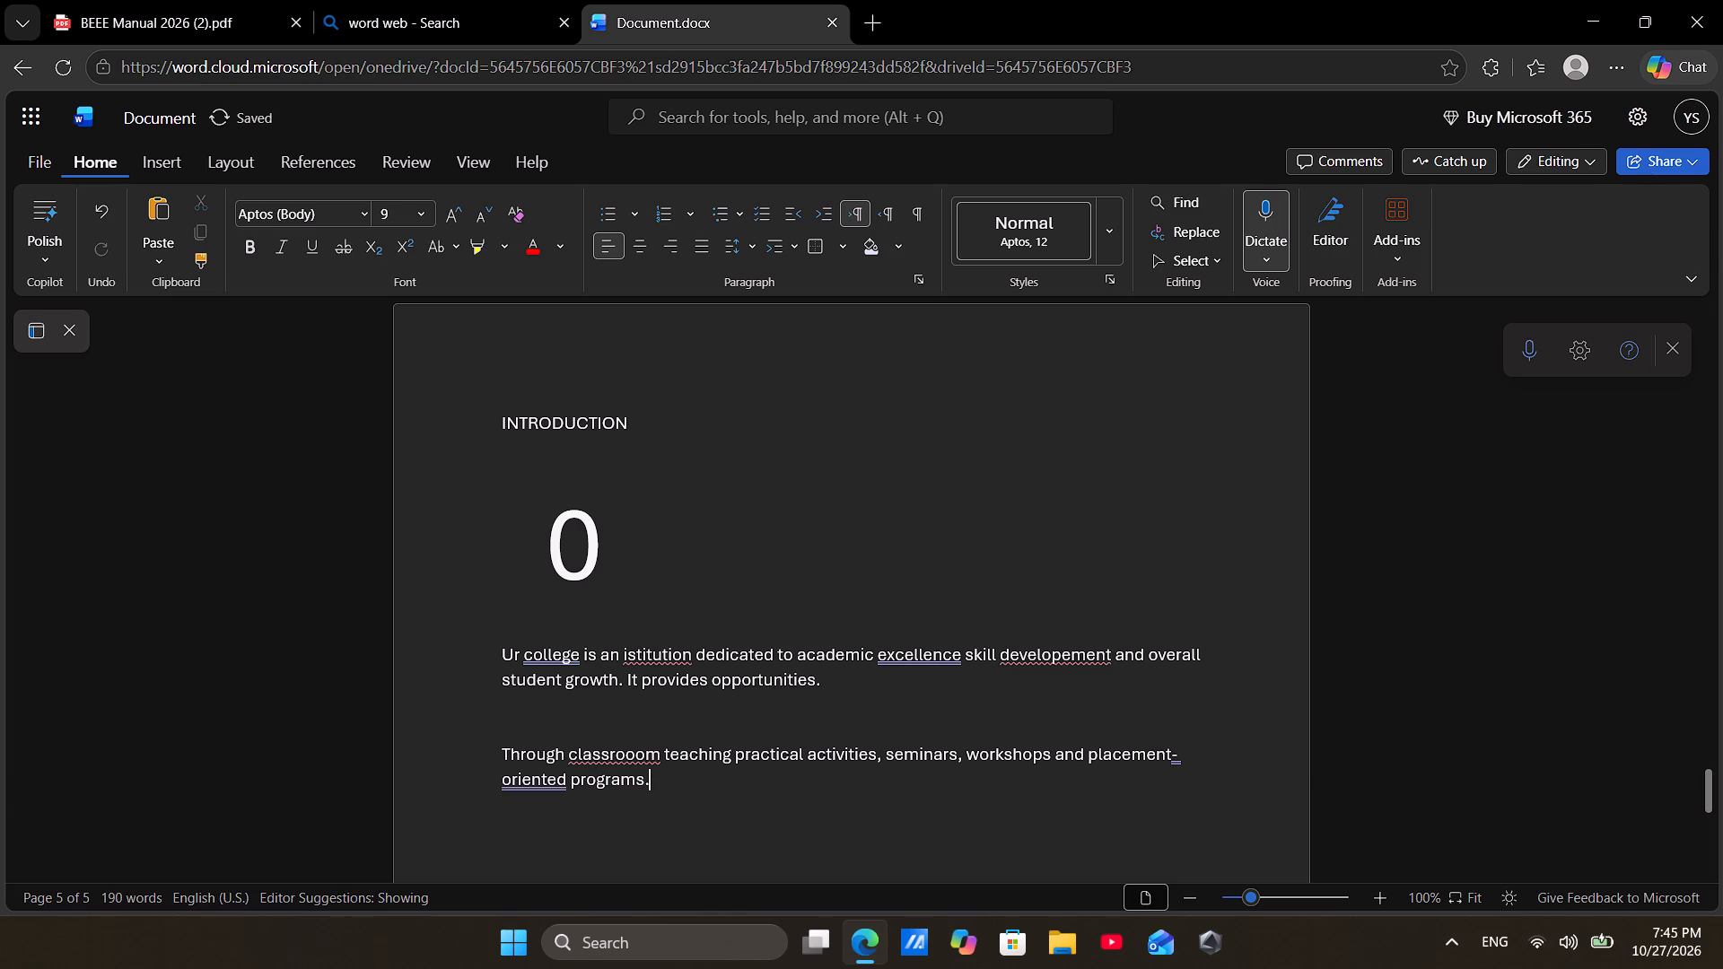
Leave a blank line and begin a third Introduction paragraph with "This document is prepared in microsoft".
{"action": "key", "text": "Return"}
{"action": "key", "text": "Return"}
{"action": "type", "text": "This"}
{"action": "key", "text": "space"}
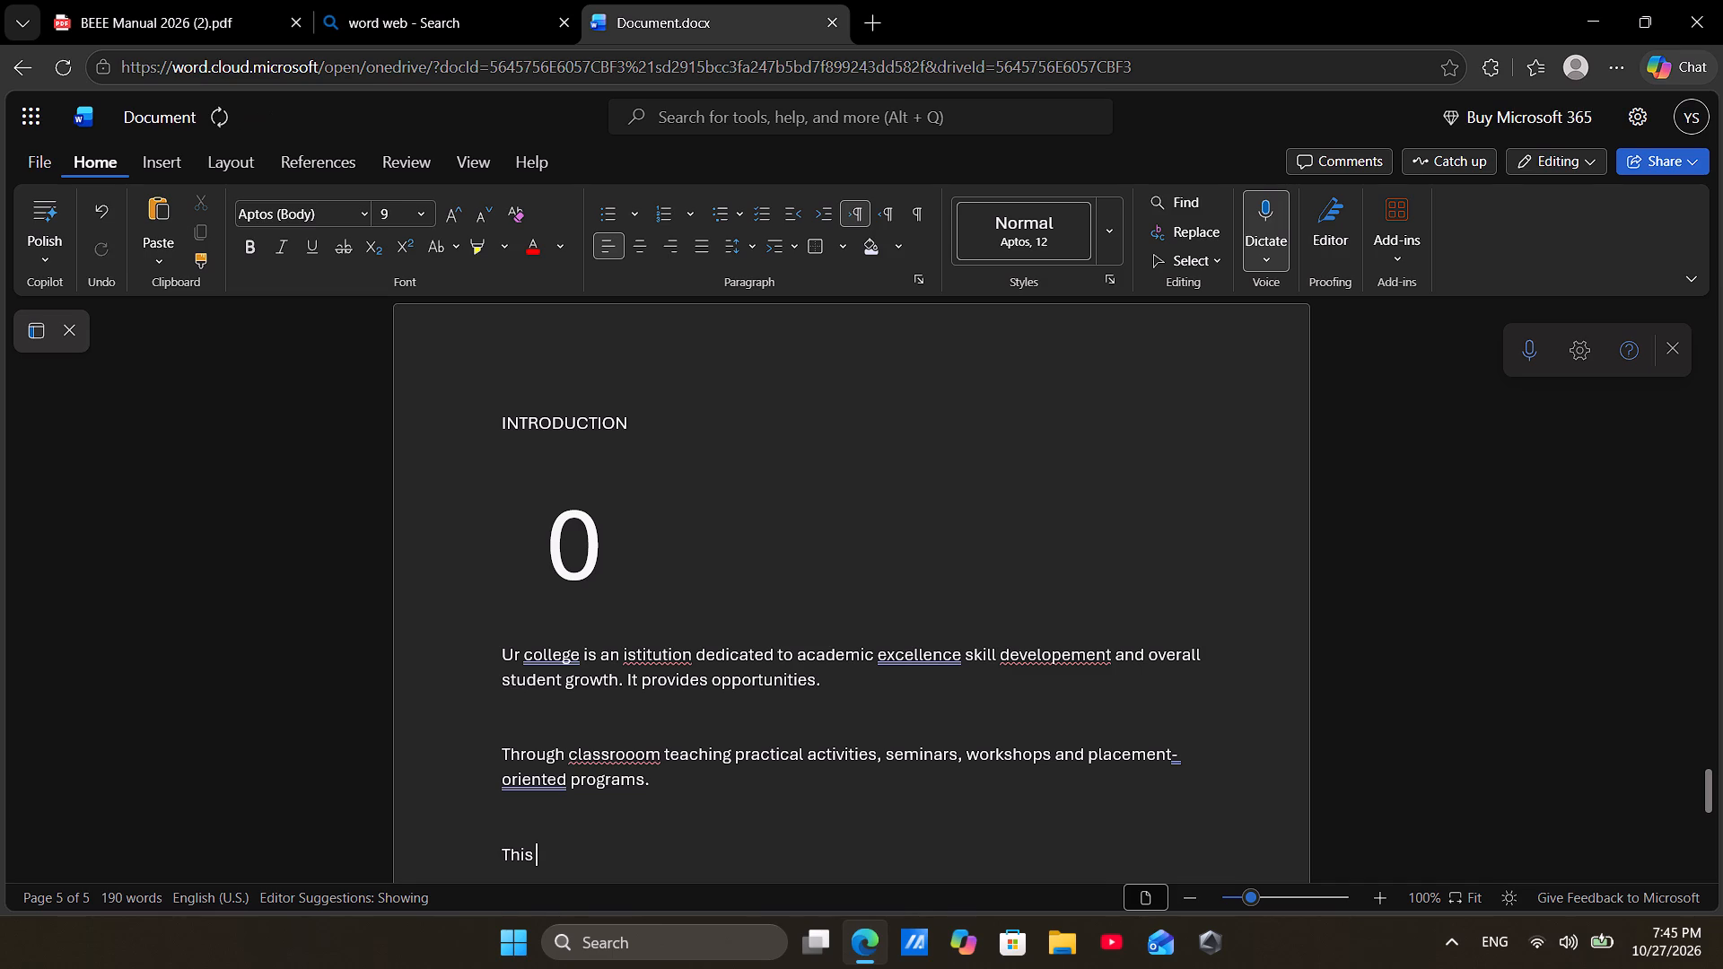
{"action": "type", "text": "documetn="}
{"action": "key", "text": "BackSpace"}
{"action": "key", "text": "BackSpace"}
{"action": "key", "text": "BackSpace"}
{"action": "type", "text": "nt"}
{"action": "key", "text": "space"}
{"action": "type", "text": "is pe"}
{"action": "key", "text": "BackSpace"}
{"action": "key", "text": "r"}
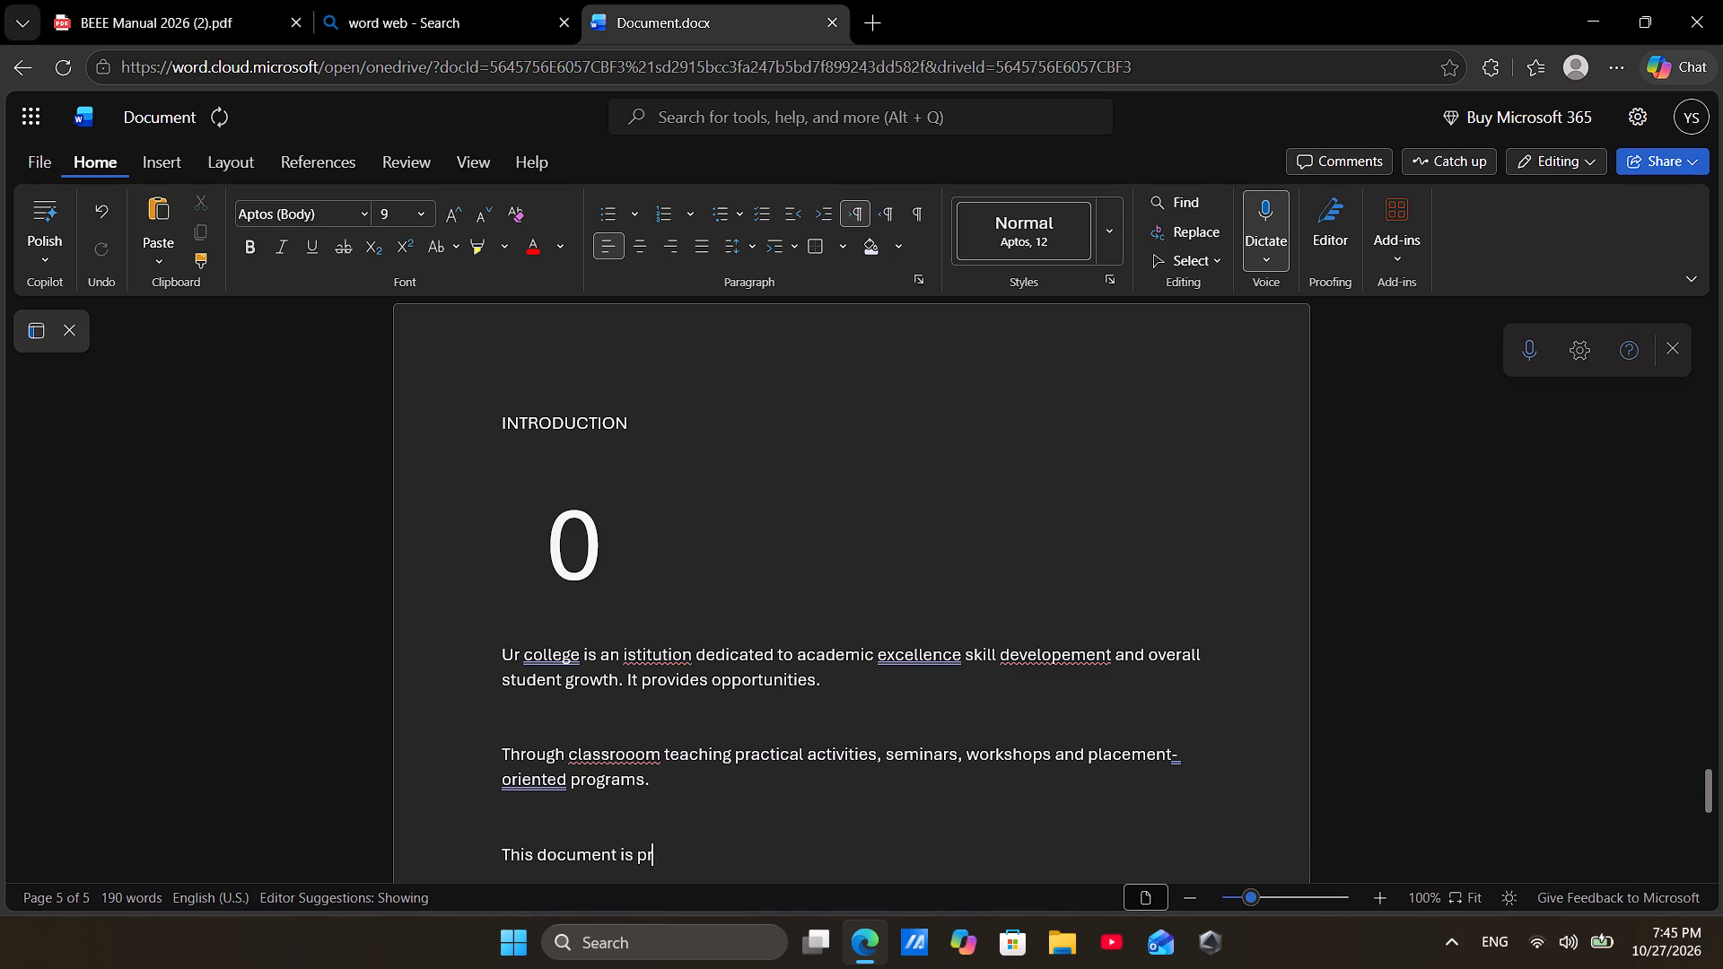
{"action": "type", "text": "epared in microsoft"}
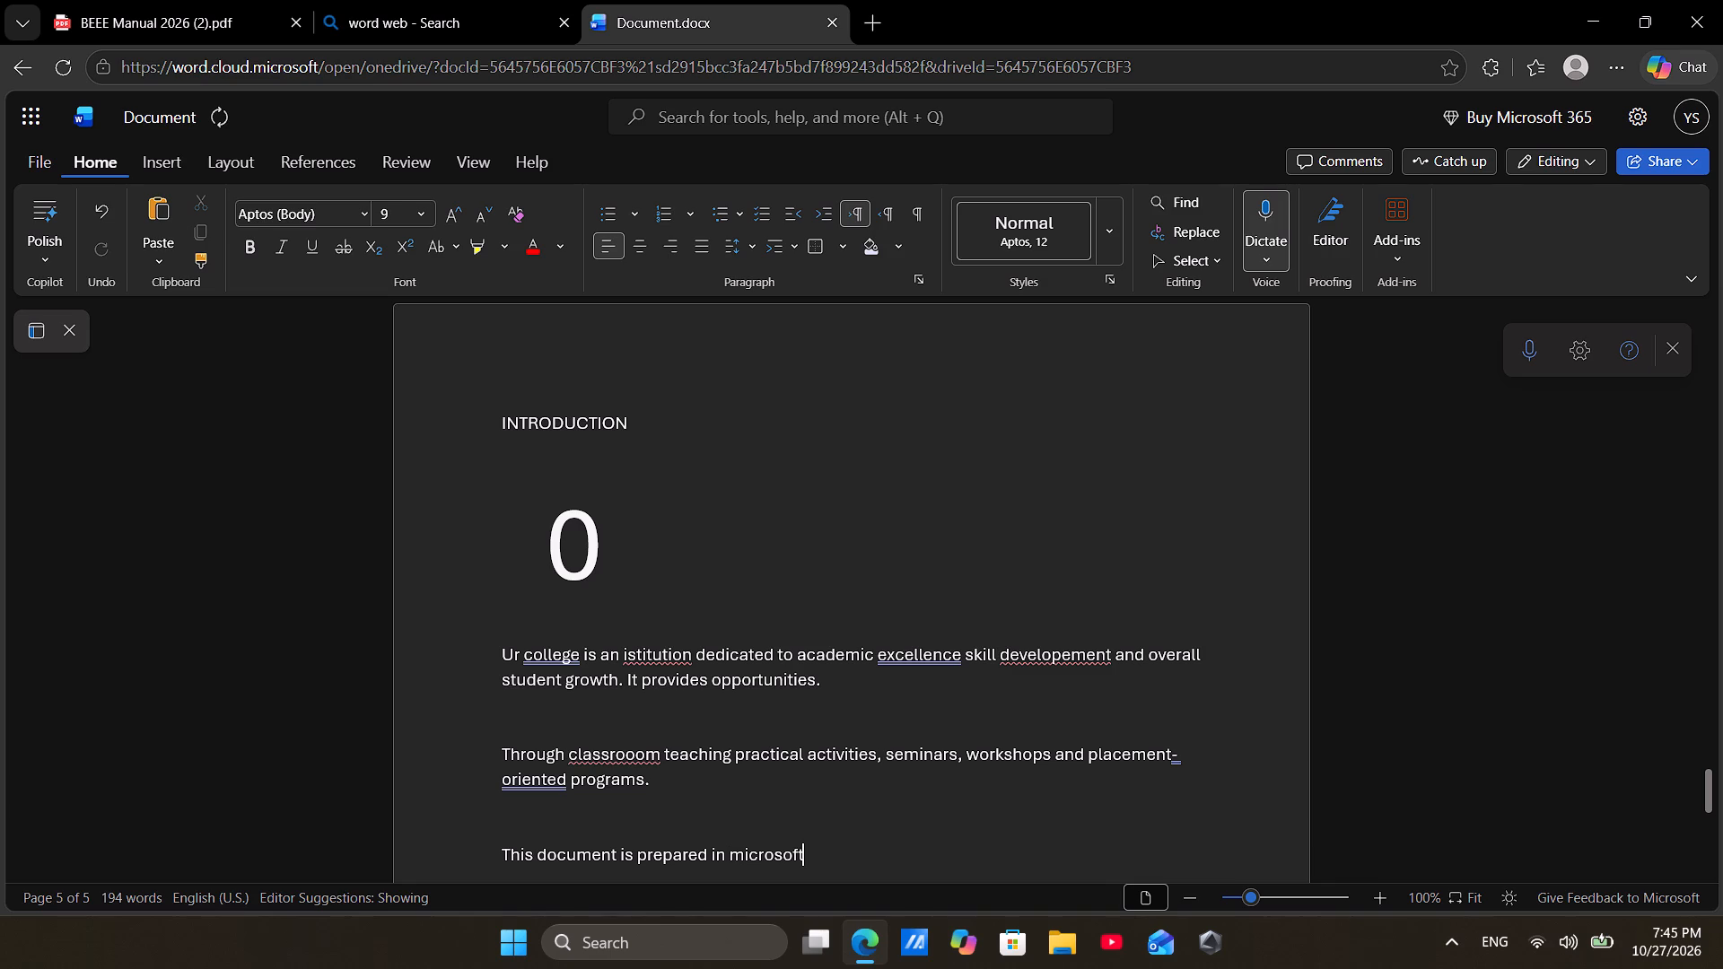
Continue the third paragraph's sentence with "word to practice text formating".
{"action": "key", "text": "space"}
{"action": "type", "text": "word to prqac"}
{"action": "key", "text": "BackSpace"}
{"action": "key", "text": "BackSpace"}
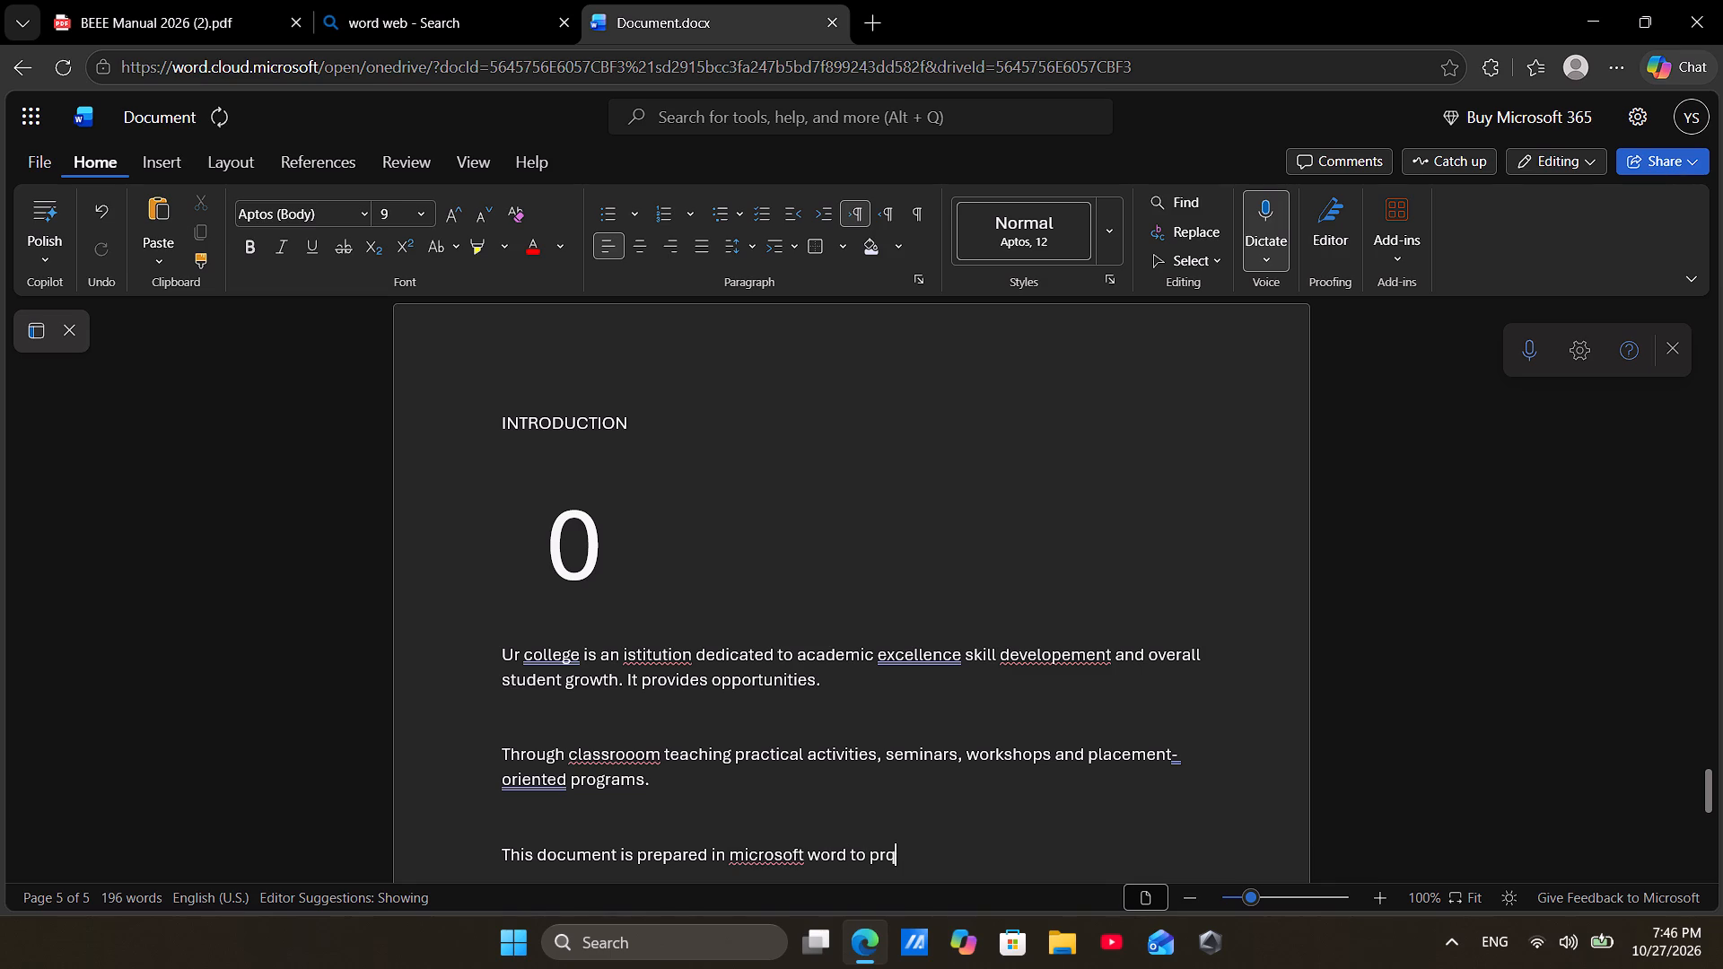
{"action": "key", "text": "BackSpace"}
{"action": "type", "text": "actice"}
{"action": "key", "text": "space"}
{"action": "type", "text": "text"}
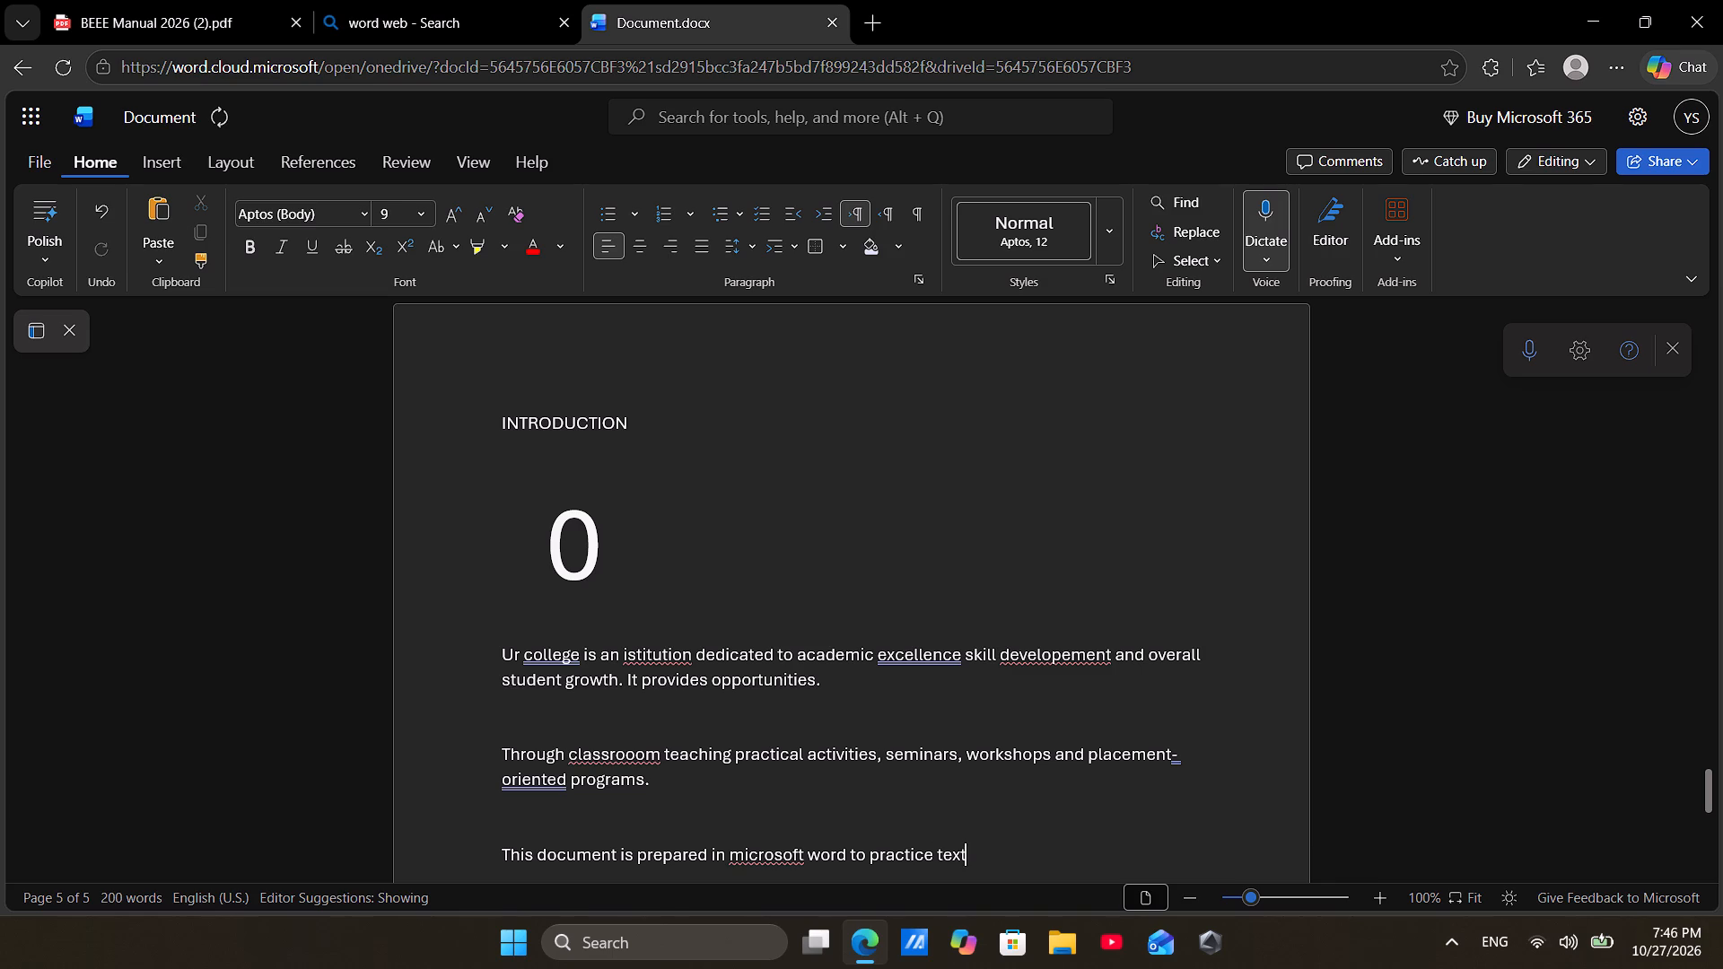
{"action": "key", "text": "space"}
{"action": "type", "text": "formating"}
{"action": "key", "text": "space"}
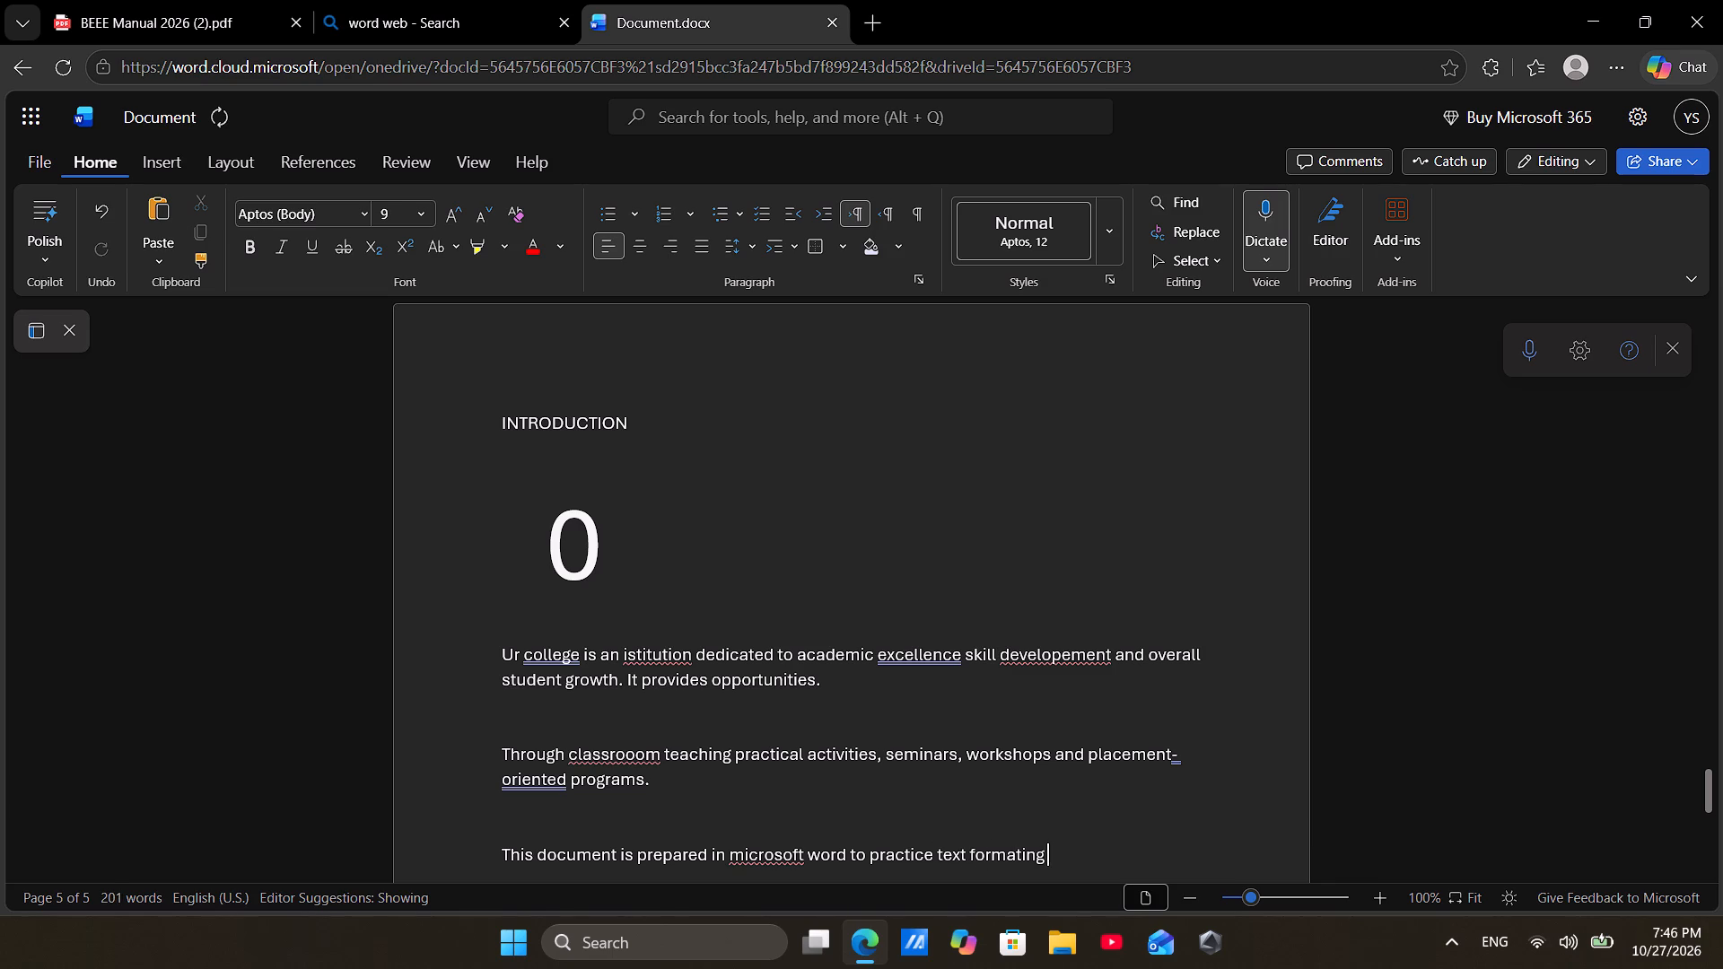
Continue the same sentence with "alignment, paragraph".
{"action": "type", "text": "alinn"}
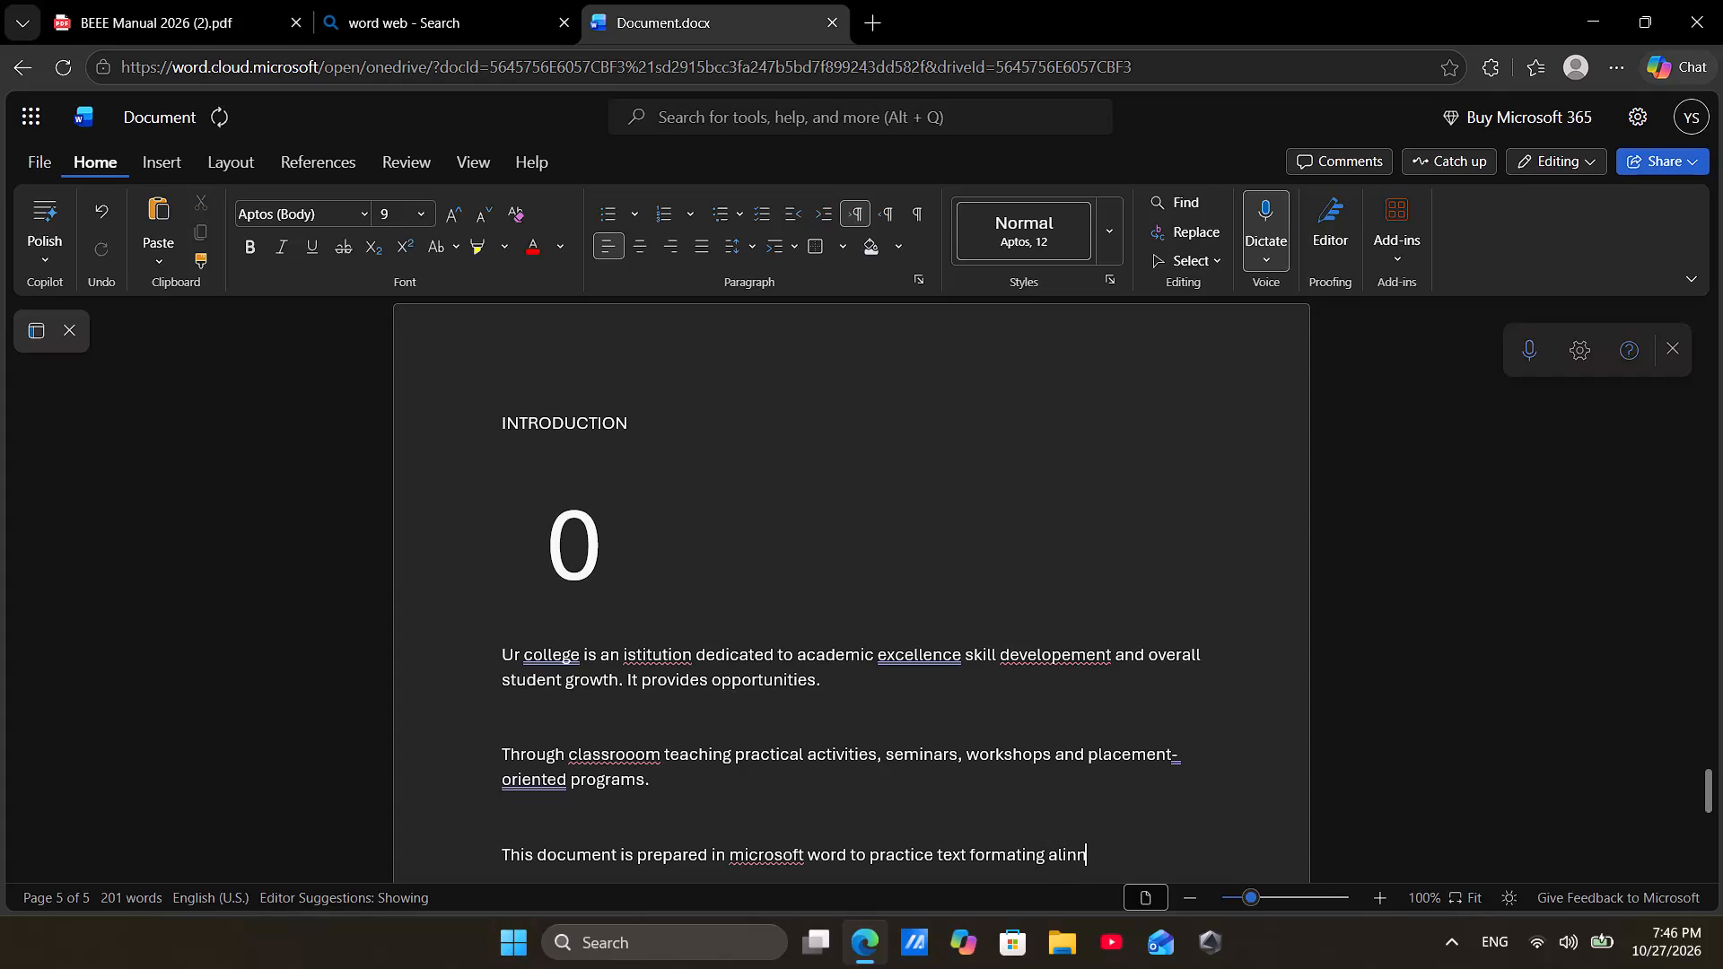
{"action": "key", "text": "BackSpace"}
{"action": "type", "text": "gn"}
{"action": "key", "text": "BackSpace"}
{"action": "key", "text": "BackSpace"}
{"action": "key", "text": "BackSpace"}
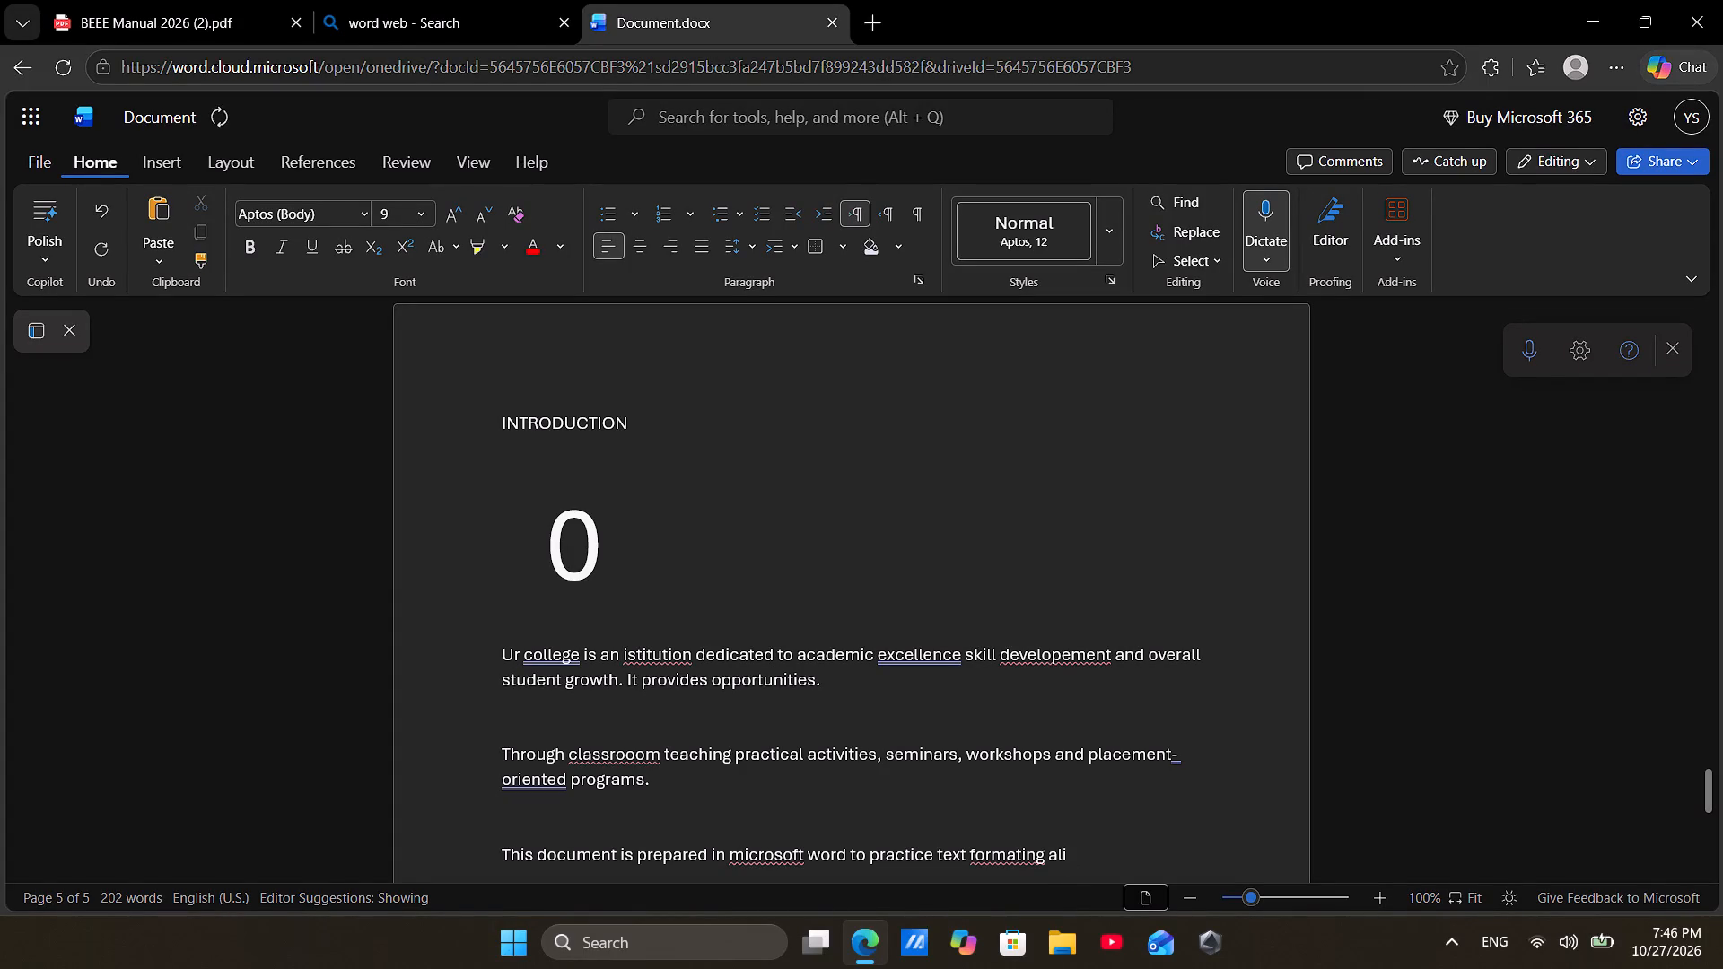
{"action": "type", "text": "gnment"}
{"action": "type", "text": ", paragraph"}
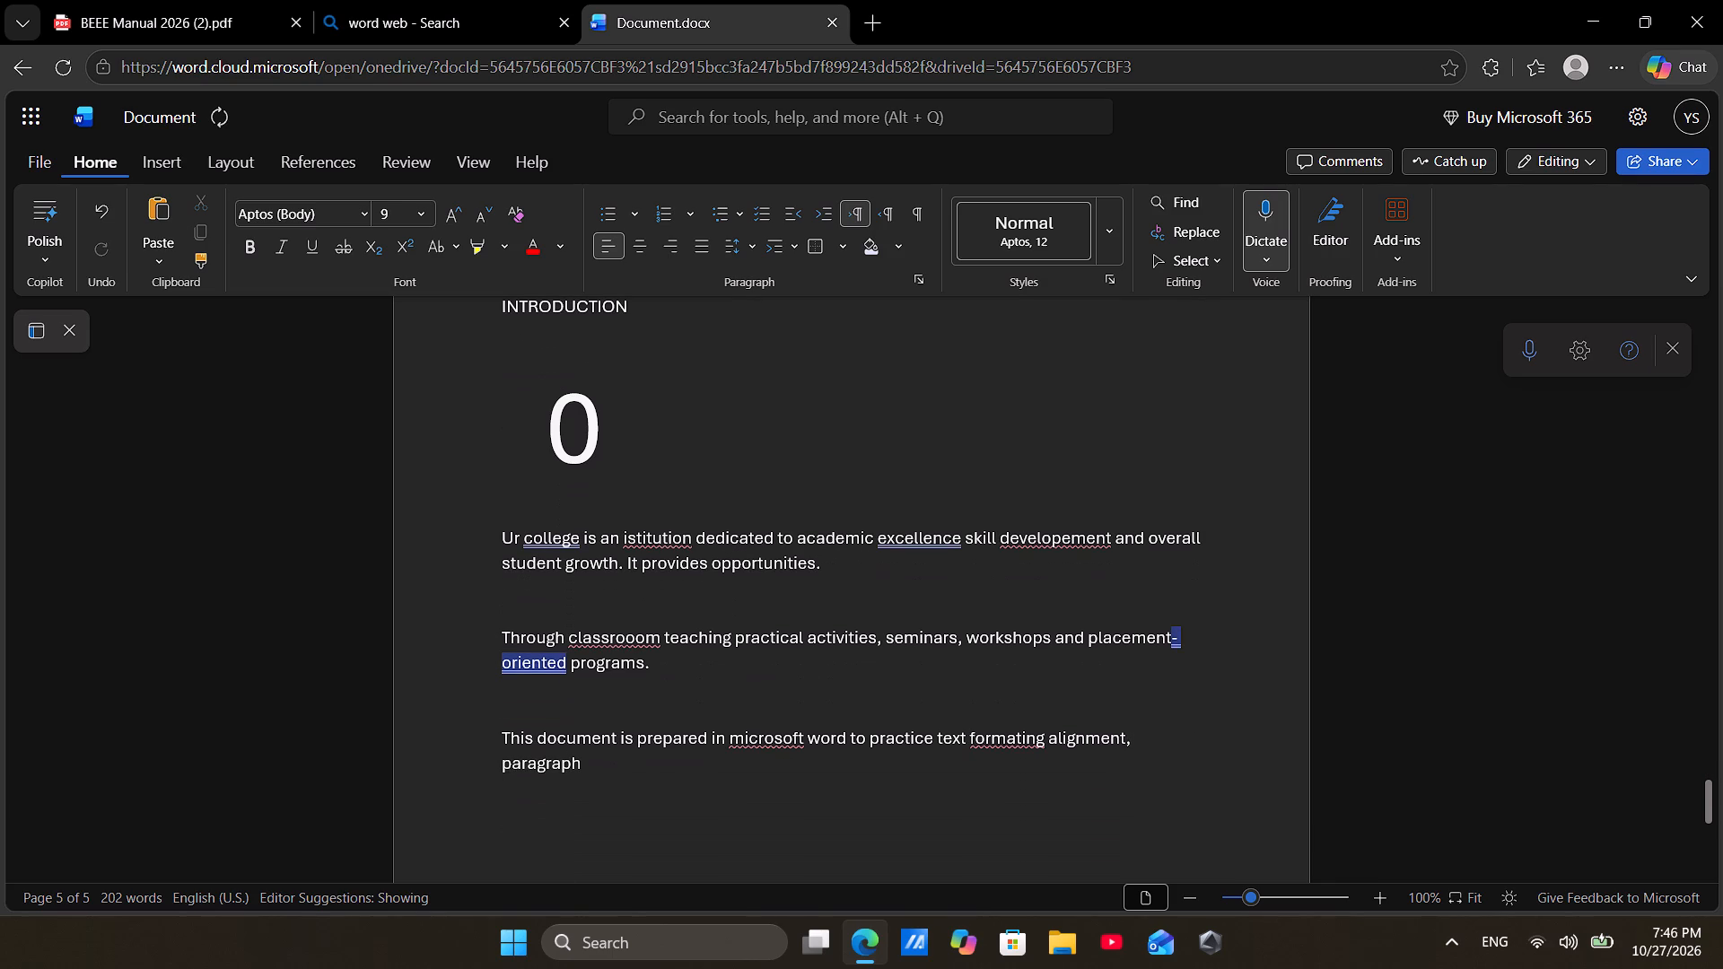
Finish the third paragraph's sentence with "spacing insertion and the drop cap feature.".
{"action": "key", "text": "space"}
{"action": "type", "text": "spacing i"}
{"action": "key", "text": "n"}
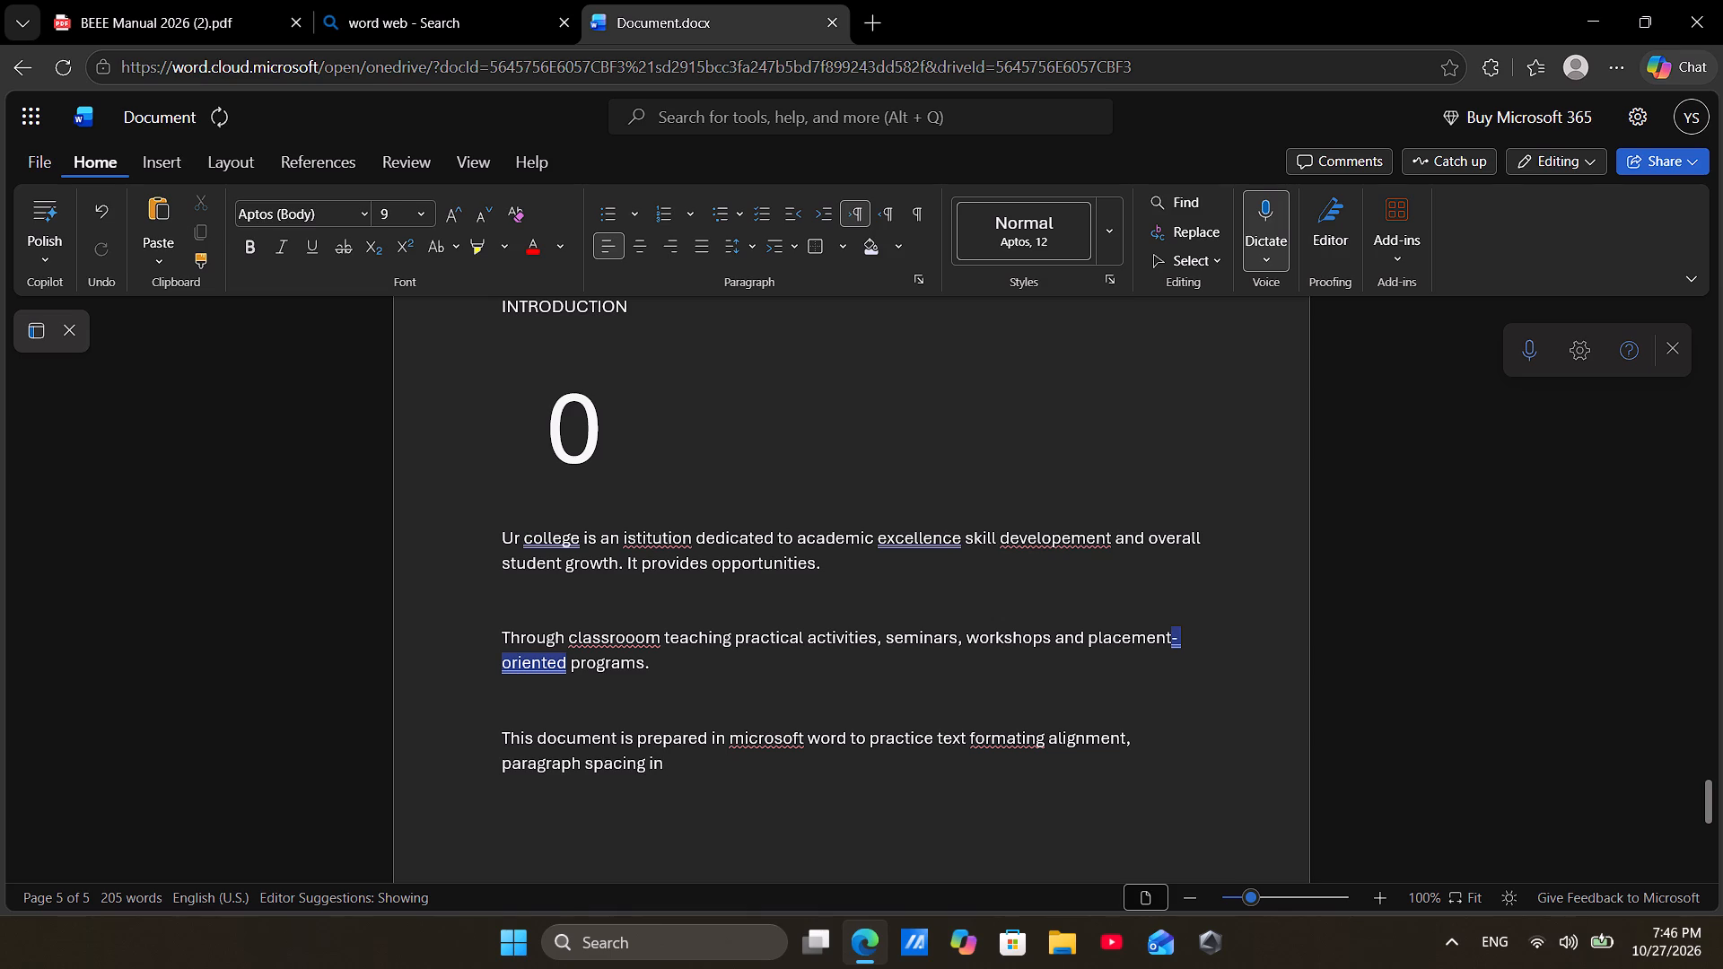
{"action": "type", "text": "sertion and th"}
{"action": "type", "text": "e"}
{"action": "key", "text": "space"}
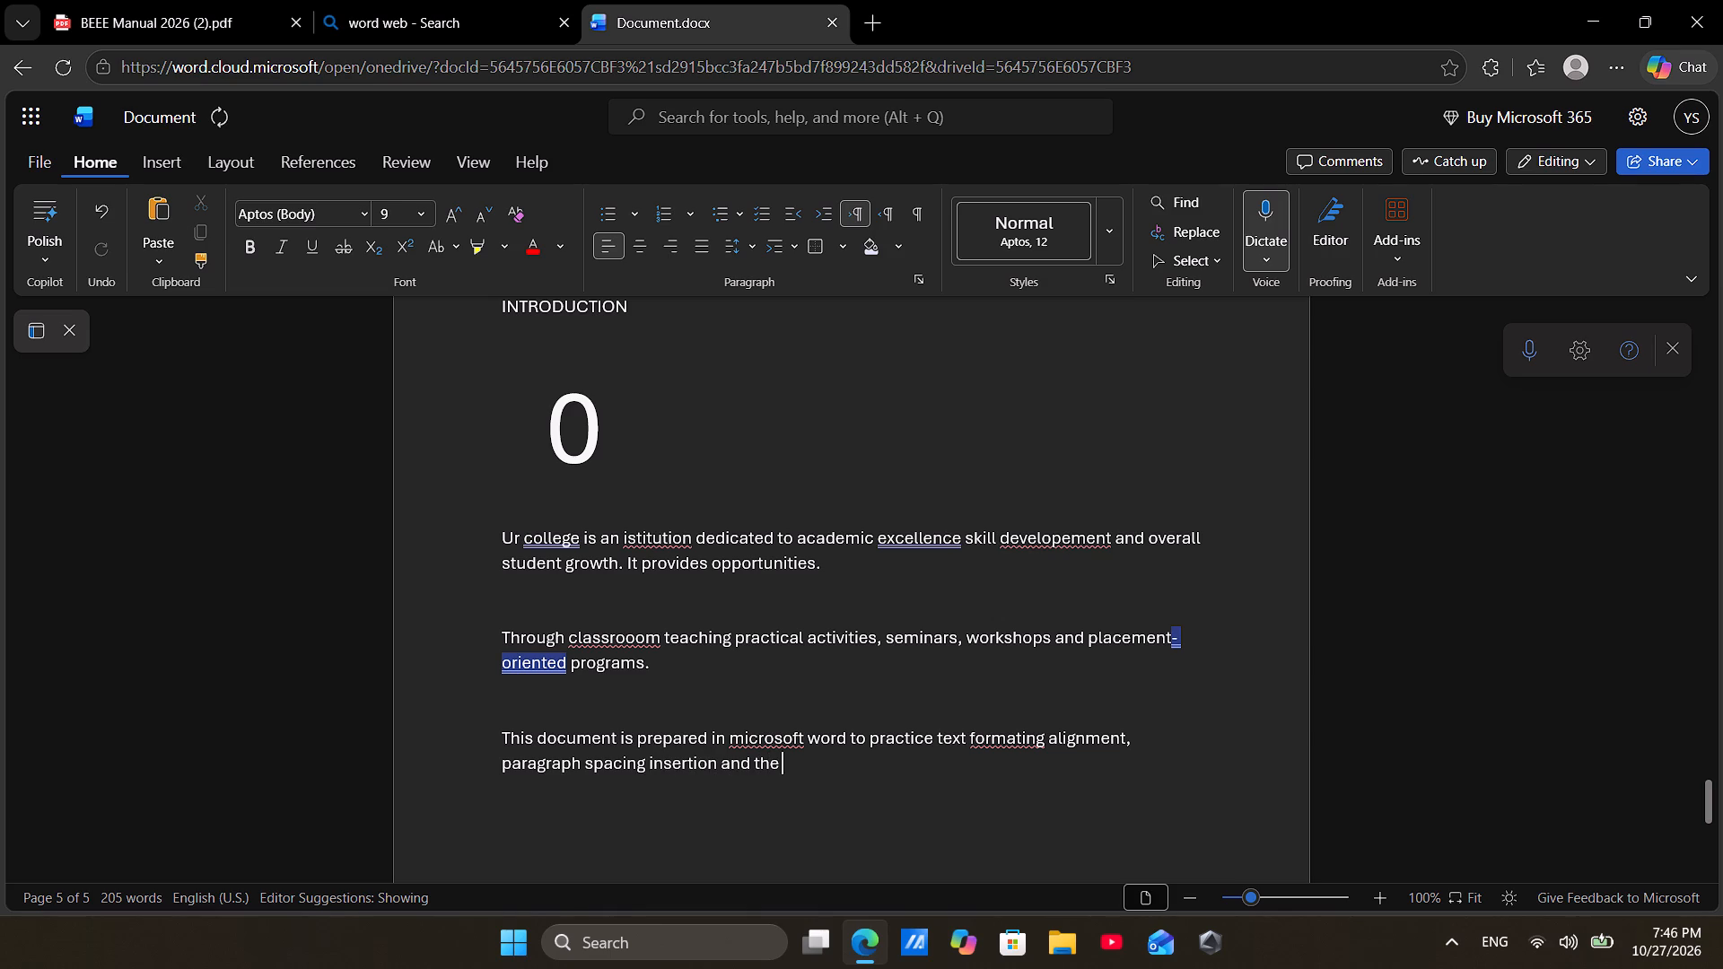
{"action": "type", "text": "drop cap"}
{"action": "key", "text": "space"}
{"action": "type", "text": "feature."}
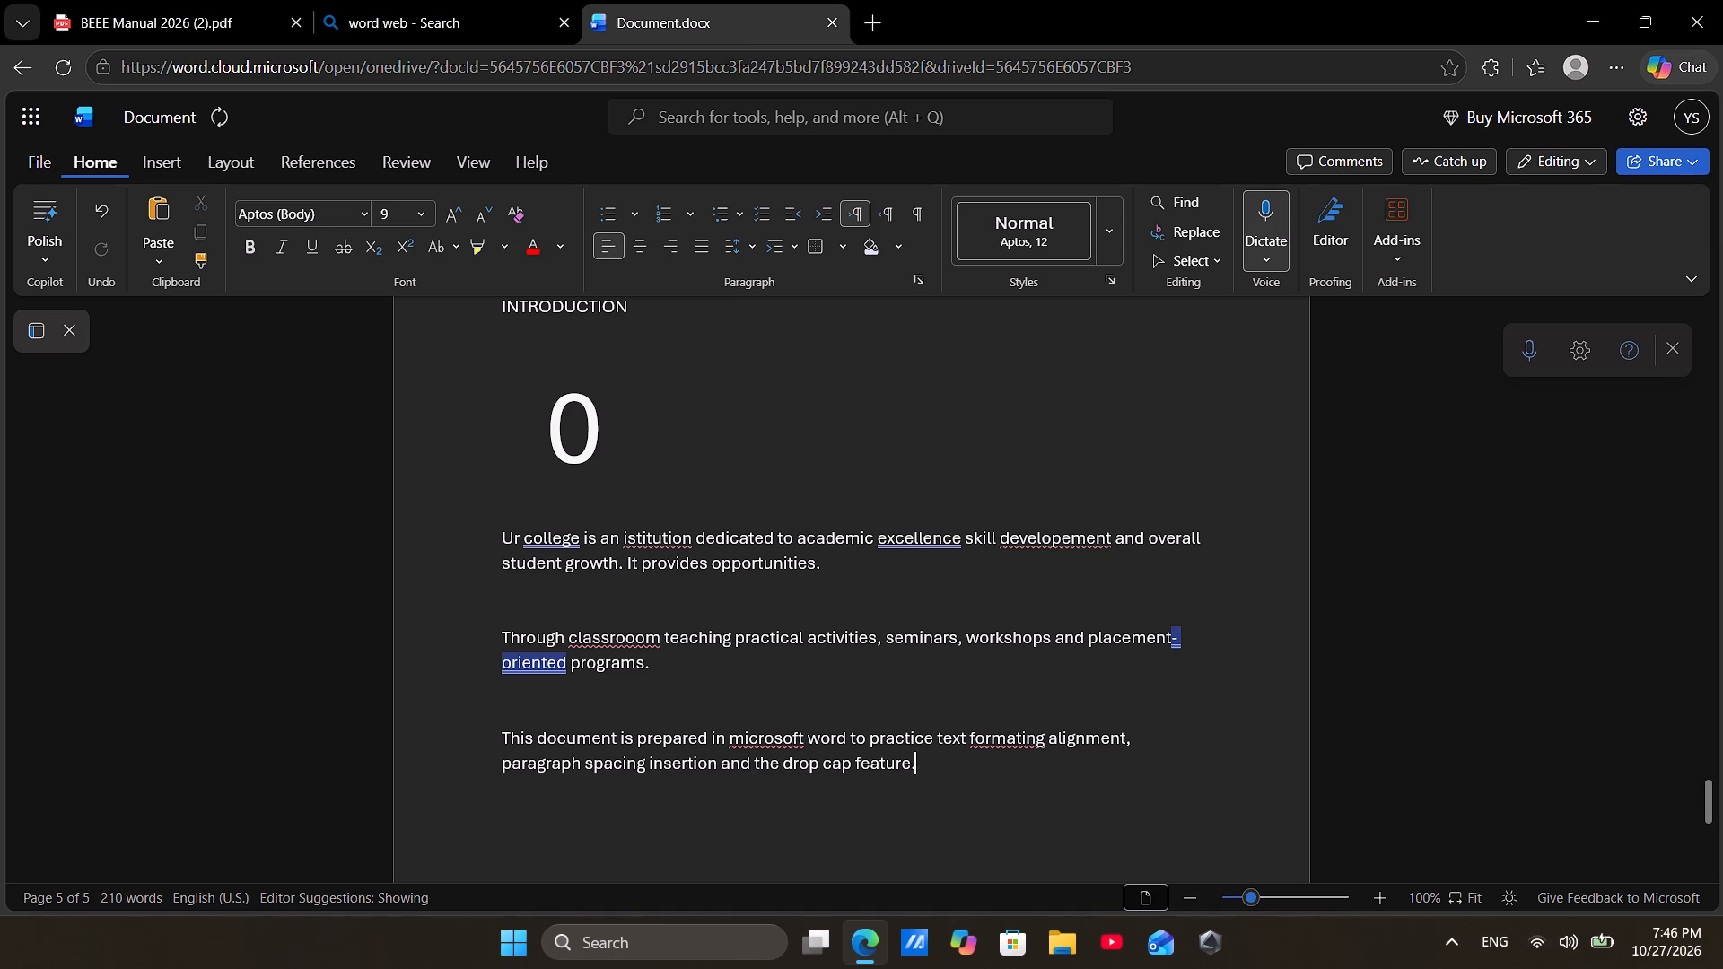
Insert blank lines after the third Introduction paragraph until the document runs onto a sixth page.
{"action": "key", "text": "Return"}
{"action": "key", "text": "Return"}
{"action": "key", "text": "Return"}
{"action": "key", "text": "Return"}
{"action": "key", "text": "Return"}
{"action": "key", "text": "Return"}
{"action": "key", "text": "Return"}
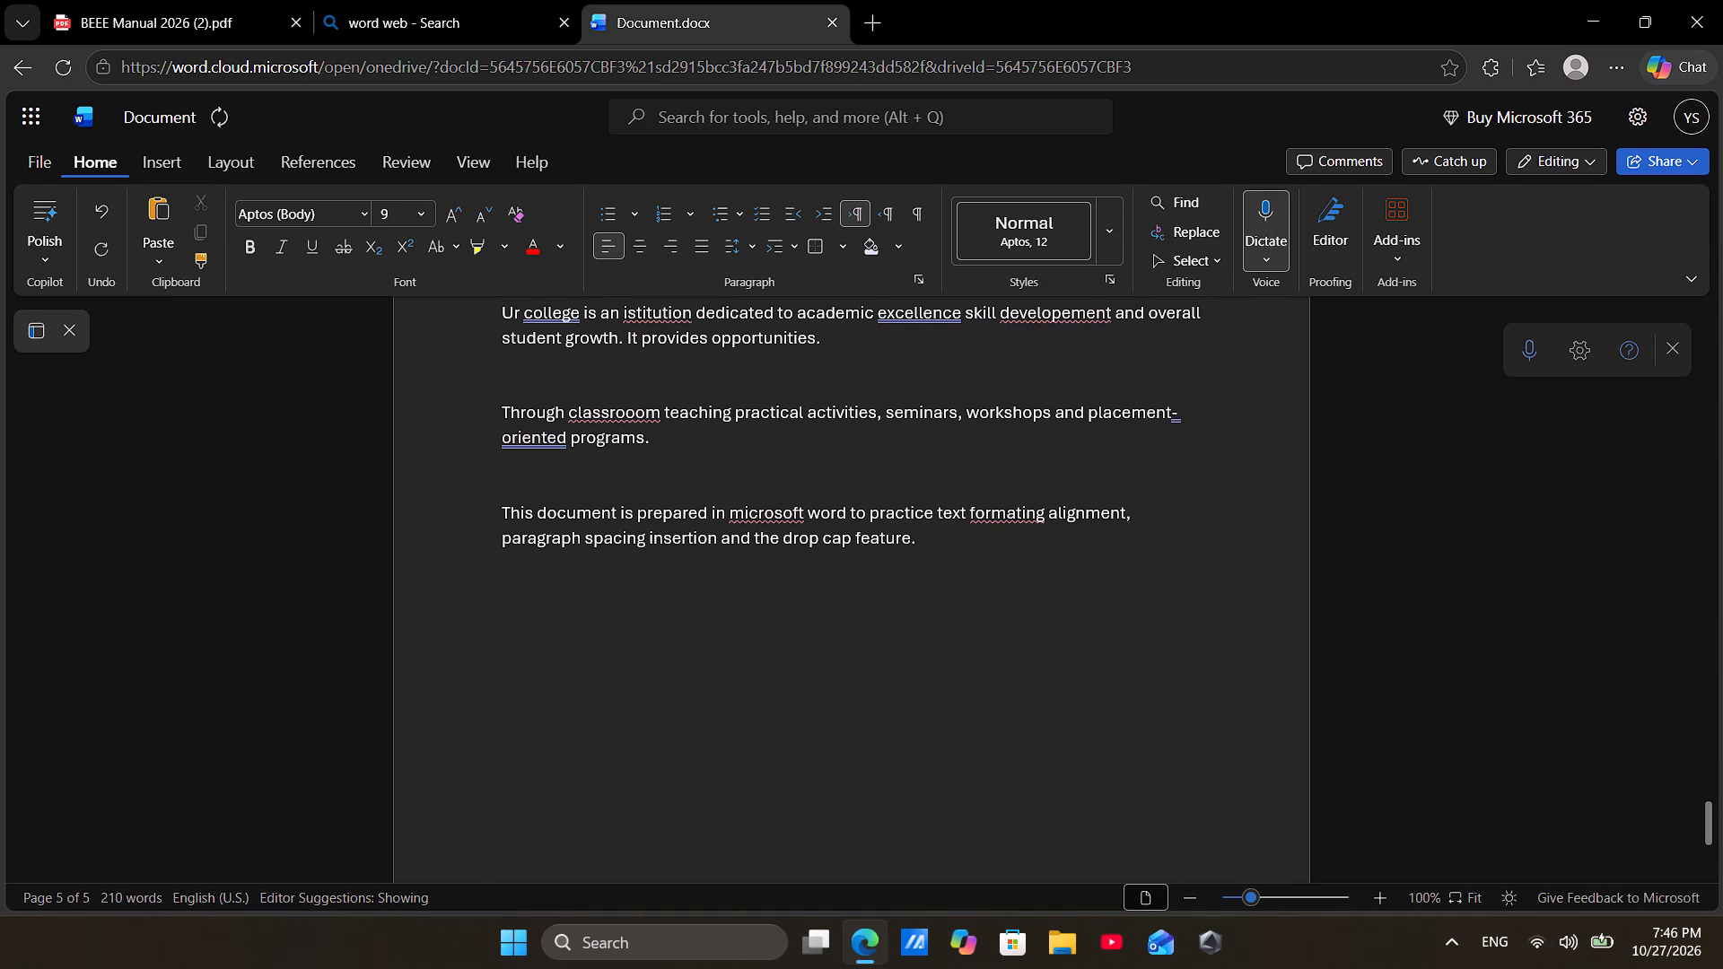
{"action": "key", "text": "Return"}
{"action": "key", "text": "Return"}
{"action": "key", "text": "Return"}
{"action": "key", "text": "Return"}
{"action": "key", "text": "Return"}
{"action": "key", "text": "Return"}
{"action": "key", "text": "Return"}
{"action": "key", "text": "Return"}
{"action": "key", "text": "Return"}
{"action": "key", "text": "Return"}
{"action": "key", "text": "Return"}
{"action": "key", "text": "Return"}
{"action": "key", "text": "Return"}
{"action": "key", "text": "Return"}
{"action": "key", "text": "Return"}
{"action": "key", "text": "Return"}
{"action": "key", "text": "Return"}
{"action": "key", "text": "Return"}
{"action": "key", "text": "Return"}
{"action": "key", "text": "Return"}
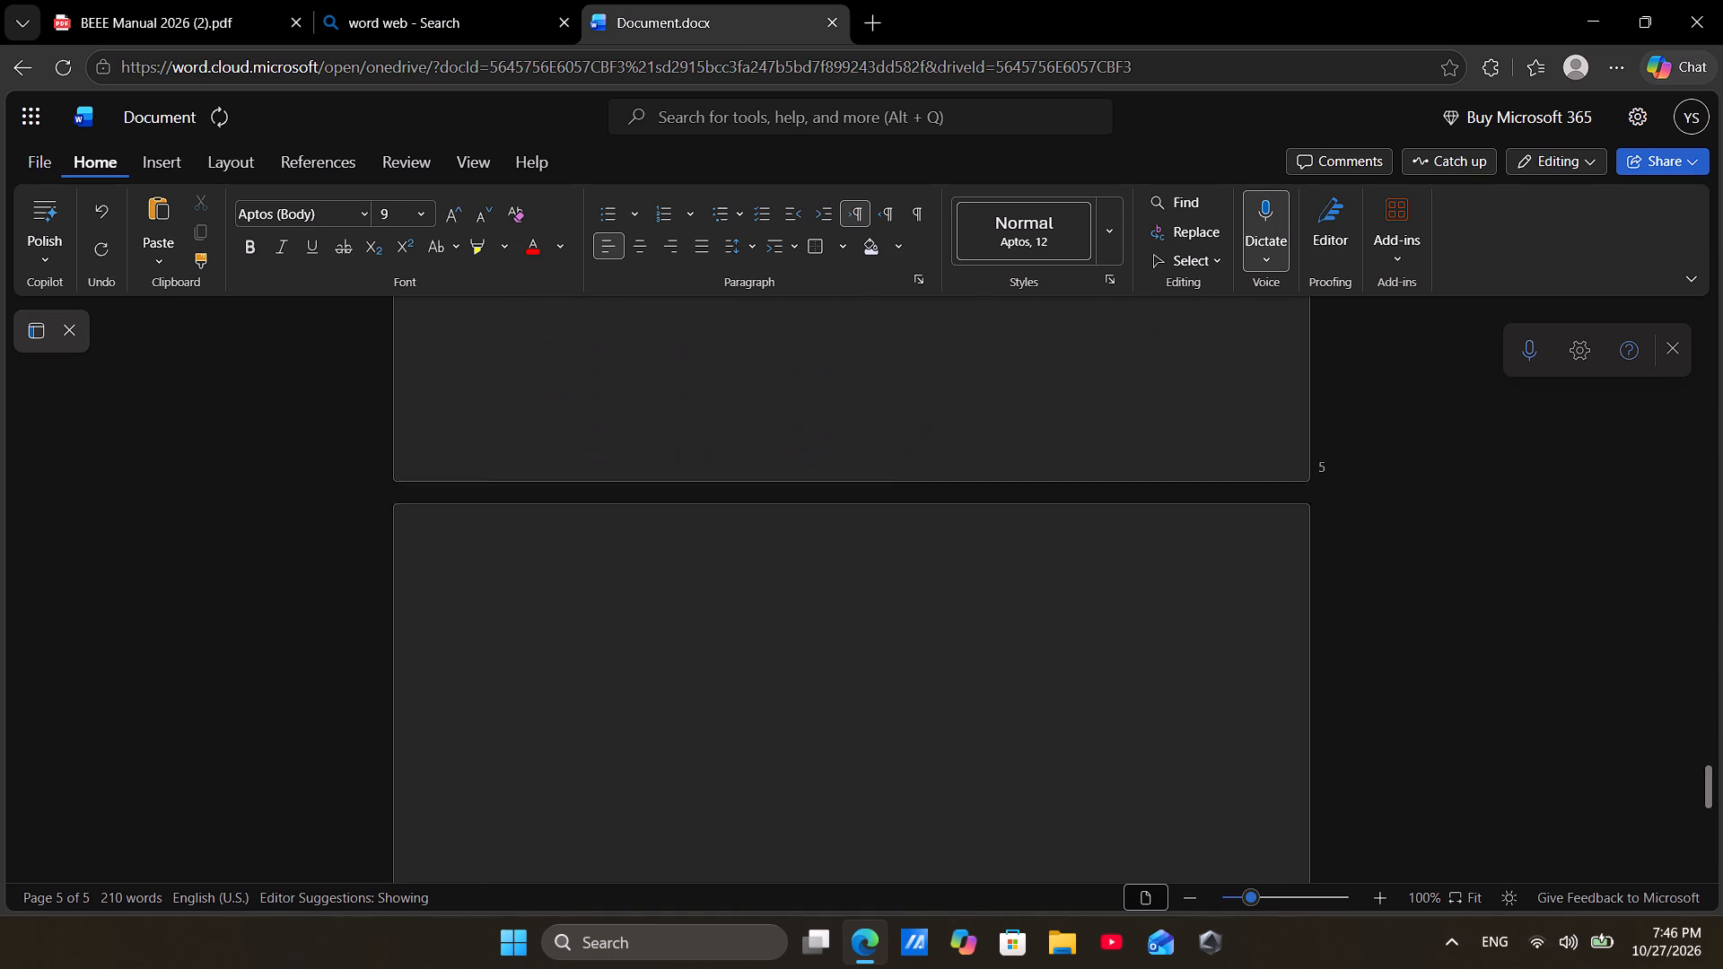
Remove the surplus blank lines at the document's end, back to the break between pages 5 and 6.
{"action": "key", "text": "BackSpace"}
{"action": "key", "text": "BackSpace"}
{"action": "key", "text": "BackSpace"}
{"action": "key", "text": "BackSpace"}
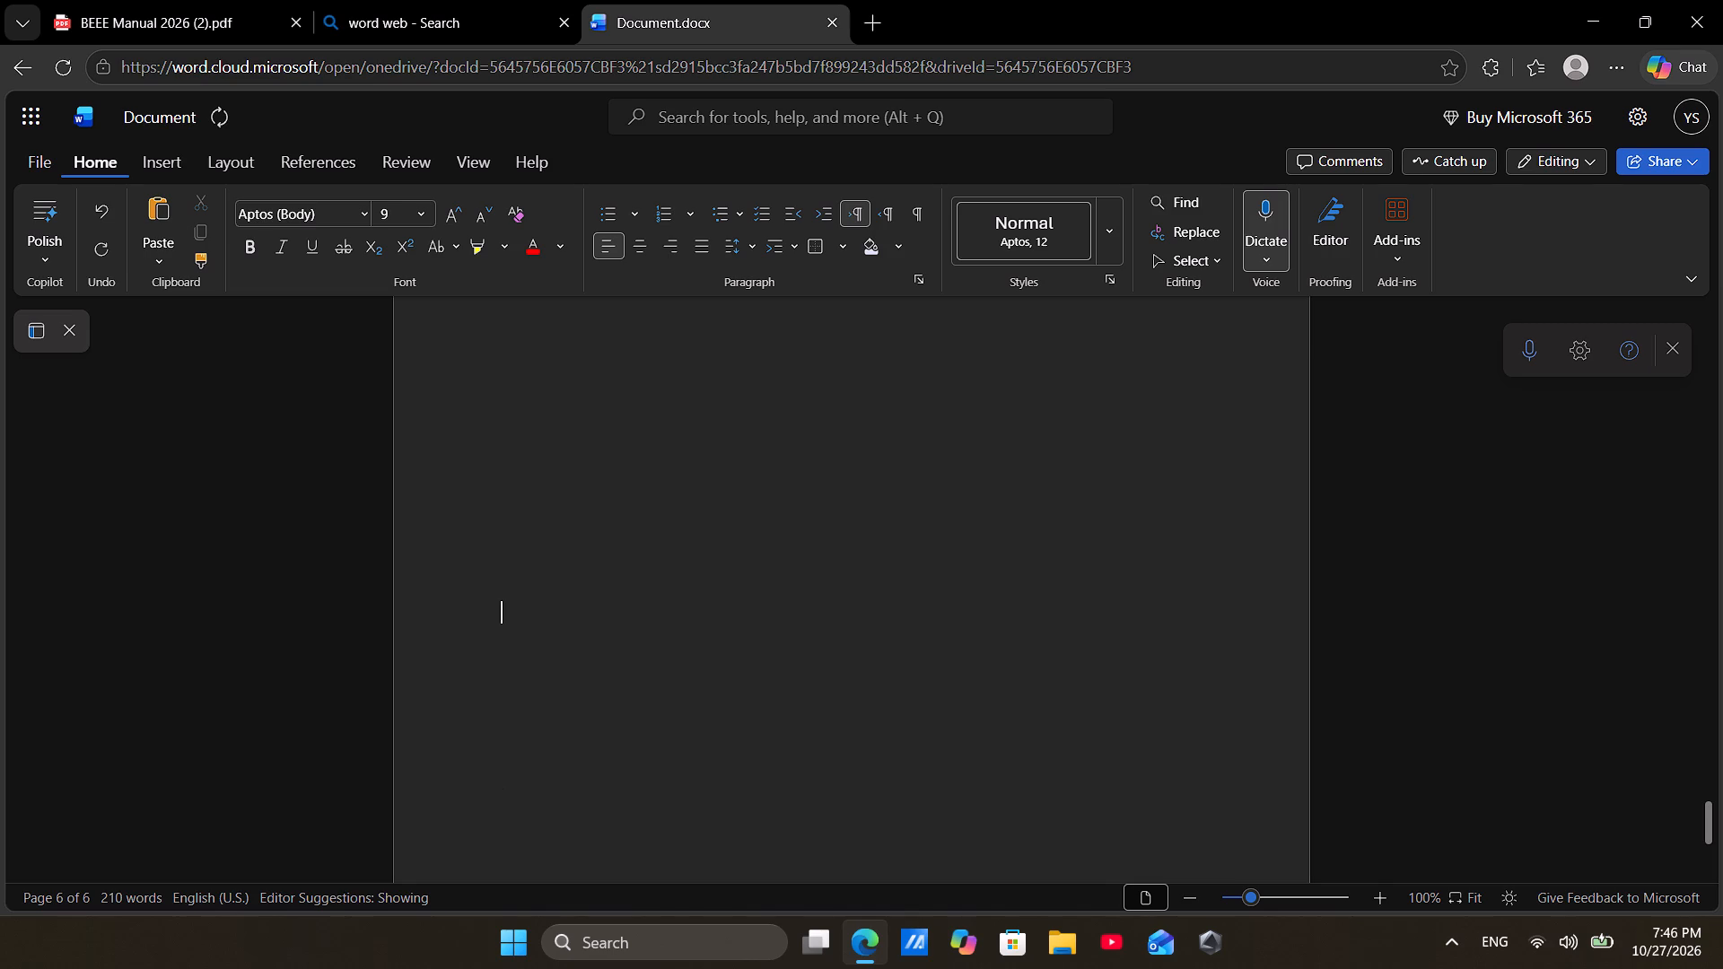
{"action": "key", "text": "BackSpace"}
{"action": "key", "text": "BackSpace"}
{"action": "key", "text": "BackSpace"}
{"action": "key", "text": "BackSpace"}
{"action": "key", "text": "BackSpace"}
{"action": "key", "text": "BackSpace"}
{"action": "key", "text": "BackSpace"}
{"action": "key", "text": "BackSpace"}
{"action": "key", "text": "BackSpace"}
{"action": "key", "text": "BackSpace"}
{"action": "key", "text": "BackSpace"}
{"action": "key", "text": "BackSpace"}
{"action": "key", "text": "BackSpace"}
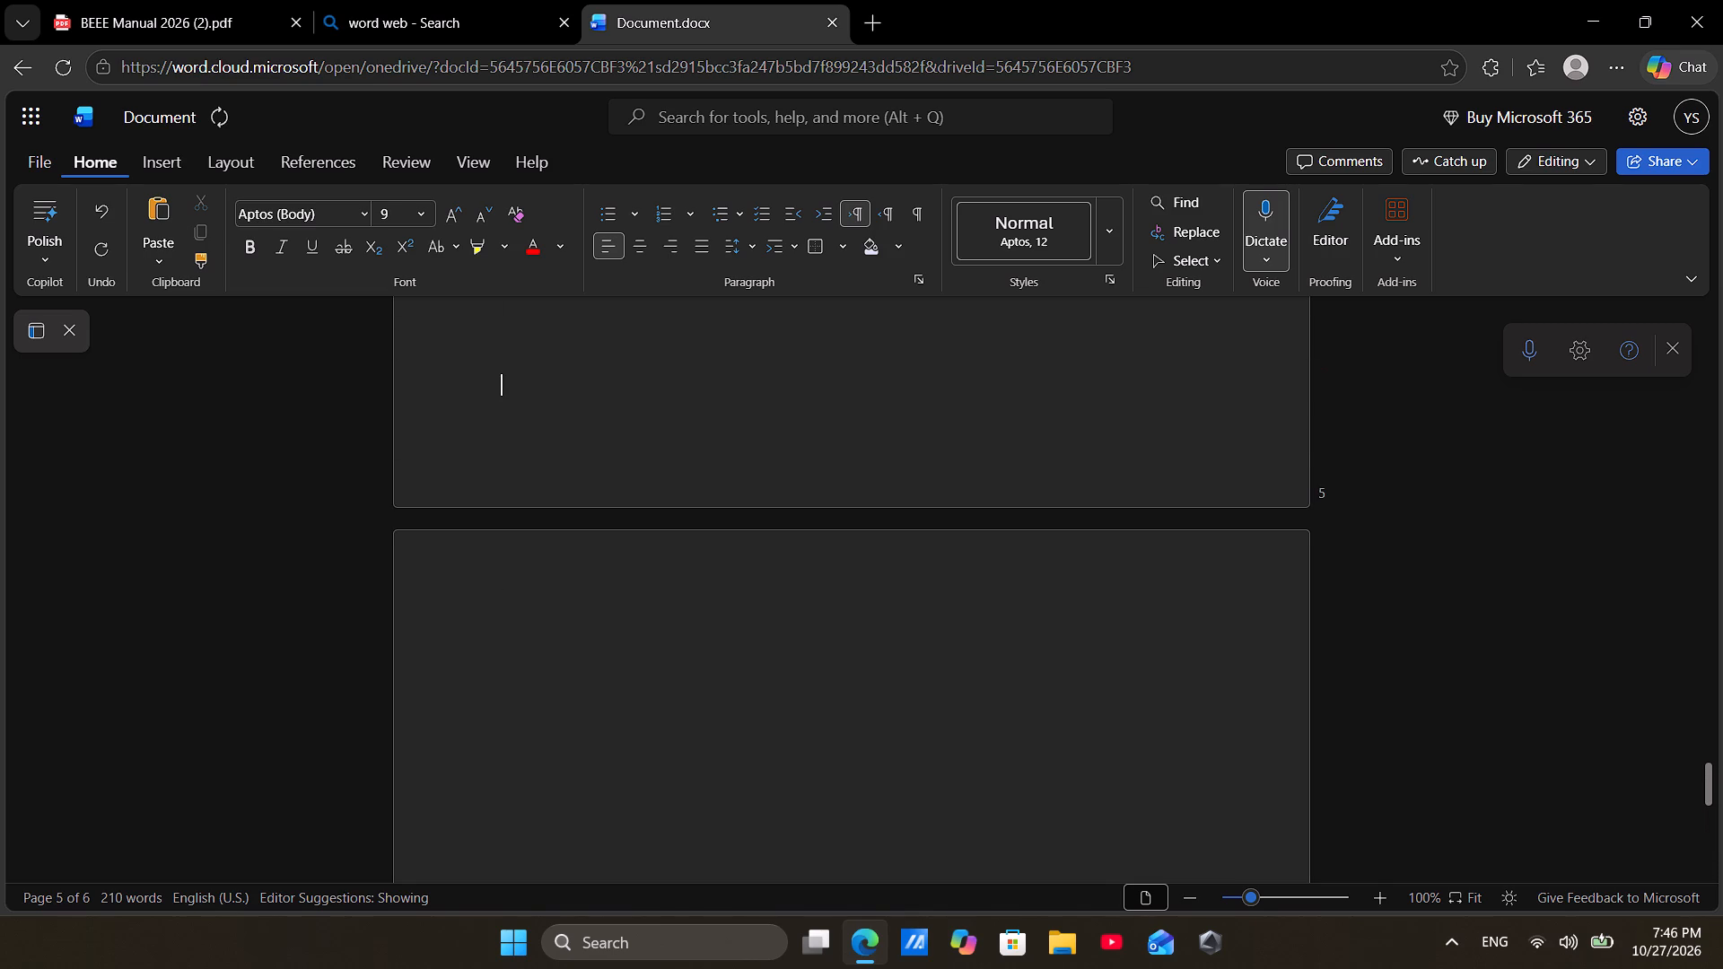
{"action": "key", "text": "Down"}
Number the INTRODUCTION heading on page 5 as item "1.".
{"action": "key", "text": "Up"}
{"action": "key", "text": "Up"}
{"action": "key", "text": "Up"}
{"action": "key", "text": "Up"}
{"action": "key", "text": "Up"}
{"action": "key", "text": "Up"}
{"action": "key", "text": "Up"}
{"action": "key", "text": "Up"}
{"action": "key", "text": "Up"}
{"action": "key", "text": "Up"}
{"action": "key", "text": "Up"}
{"action": "key", "text": "Up"}
{"action": "key", "text": "Up"}
{"action": "key", "text": "Up"}
{"action": "key", "text": "Up"}
{"action": "key", "text": "Up"}
{"action": "key", "text": "Up"}
{"action": "key", "text": "Up"}
{"action": "key", "text": "Up"}
{"action": "key", "text": "Up"}
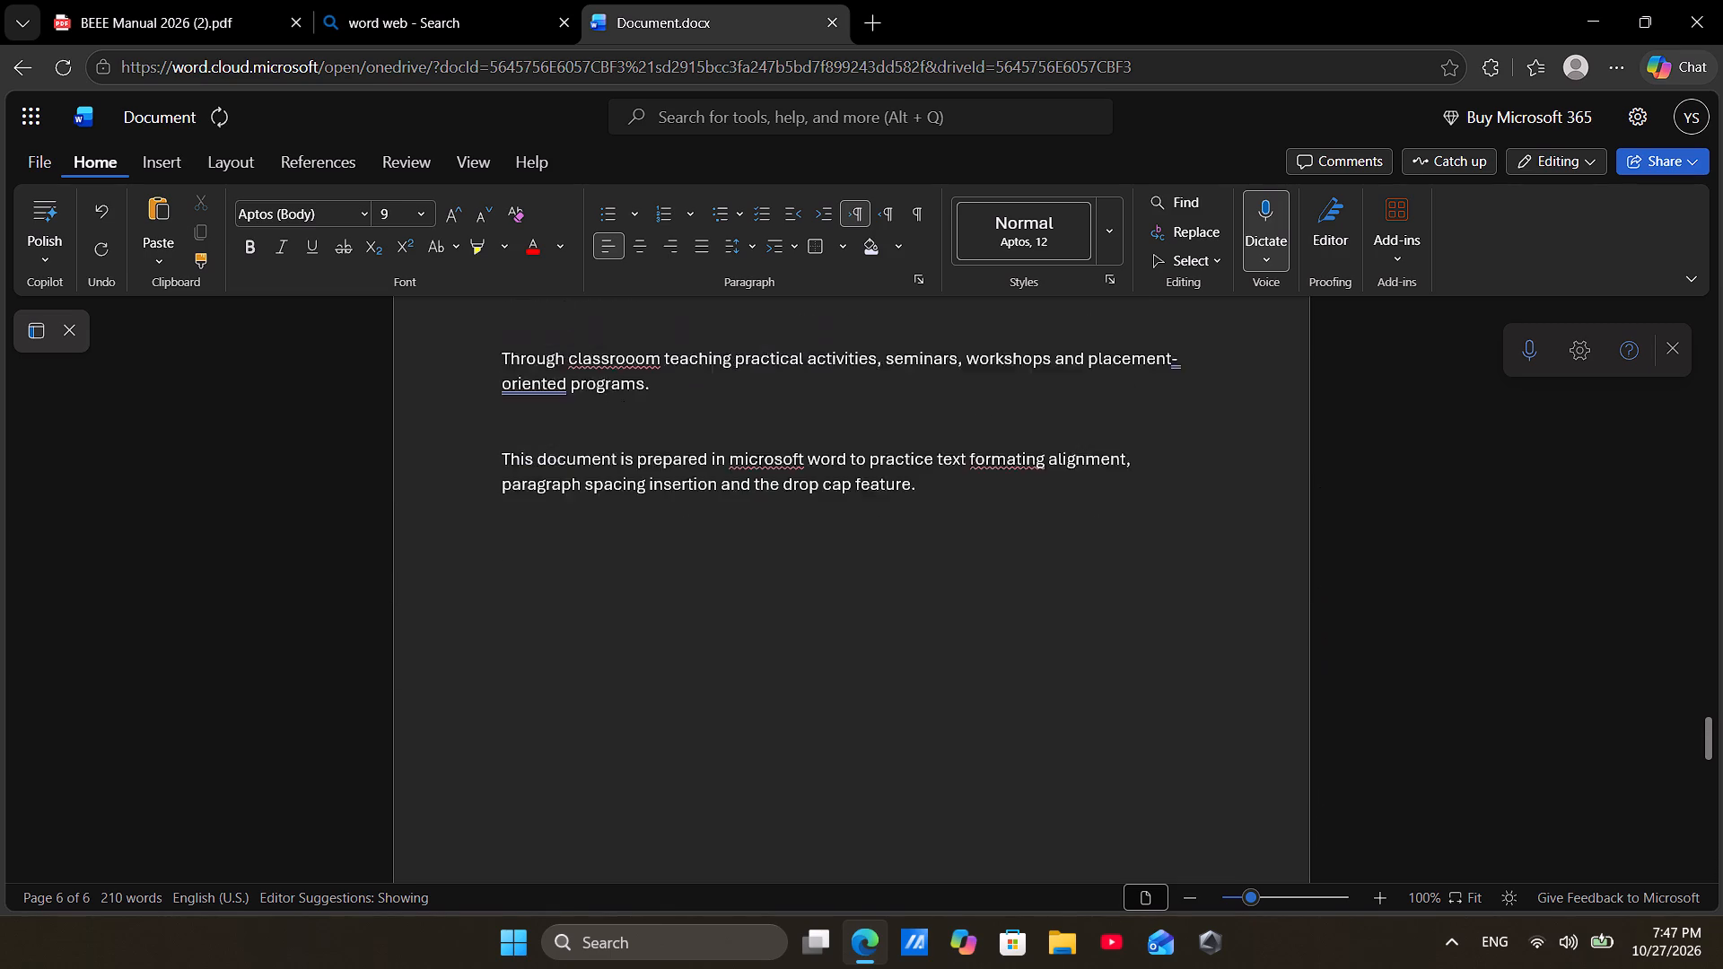
{"action": "key", "text": "Down"}
{"action": "key", "text": "Down"}
{"action": "key", "text": "Down"}
{"action": "key", "text": "Down"}
{"action": "key", "text": "Down"}
{"action": "key", "text": "Down"}
{"action": "key", "text": "Down"}
{"action": "key", "text": "Down"}
{"action": "key", "text": "Down"}
{"action": "key", "text": "Down"}
{"action": "key", "text": "Down"}
{"action": "key", "text": "Down"}
{"action": "key", "text": "Down"}
{"action": "key", "text": "Down"}
{"action": "key", "text": "Down"}
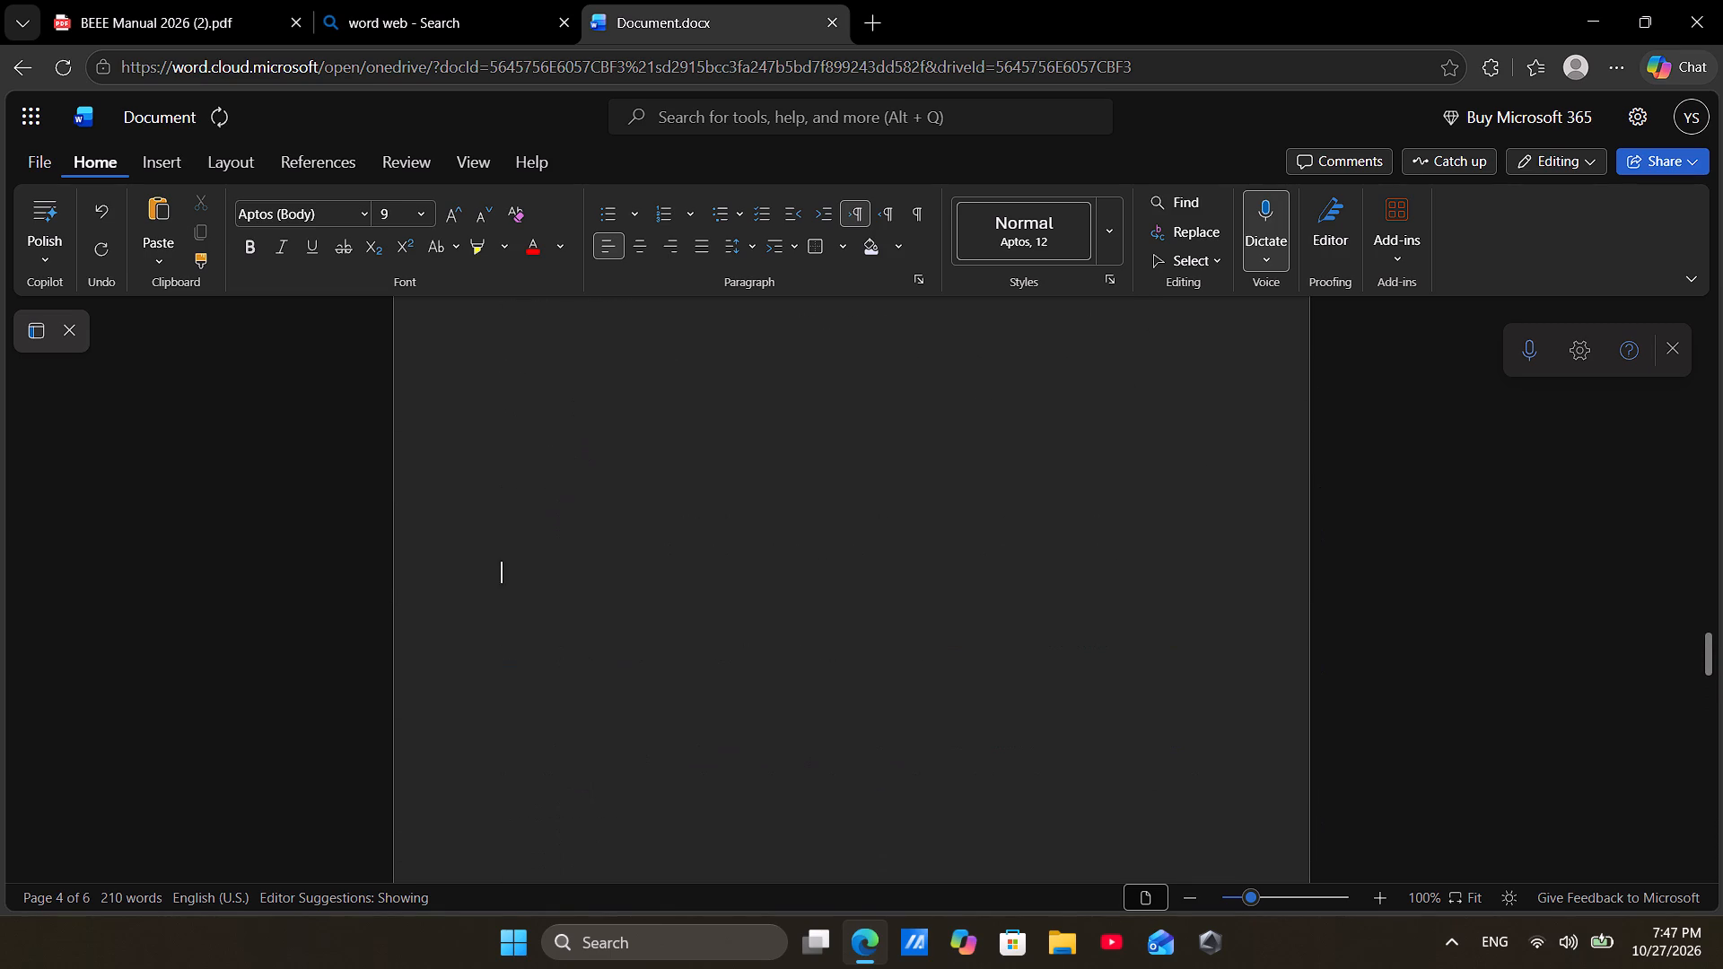
{"action": "key", "text": "Up"}
{"action": "key", "text": "Up"}
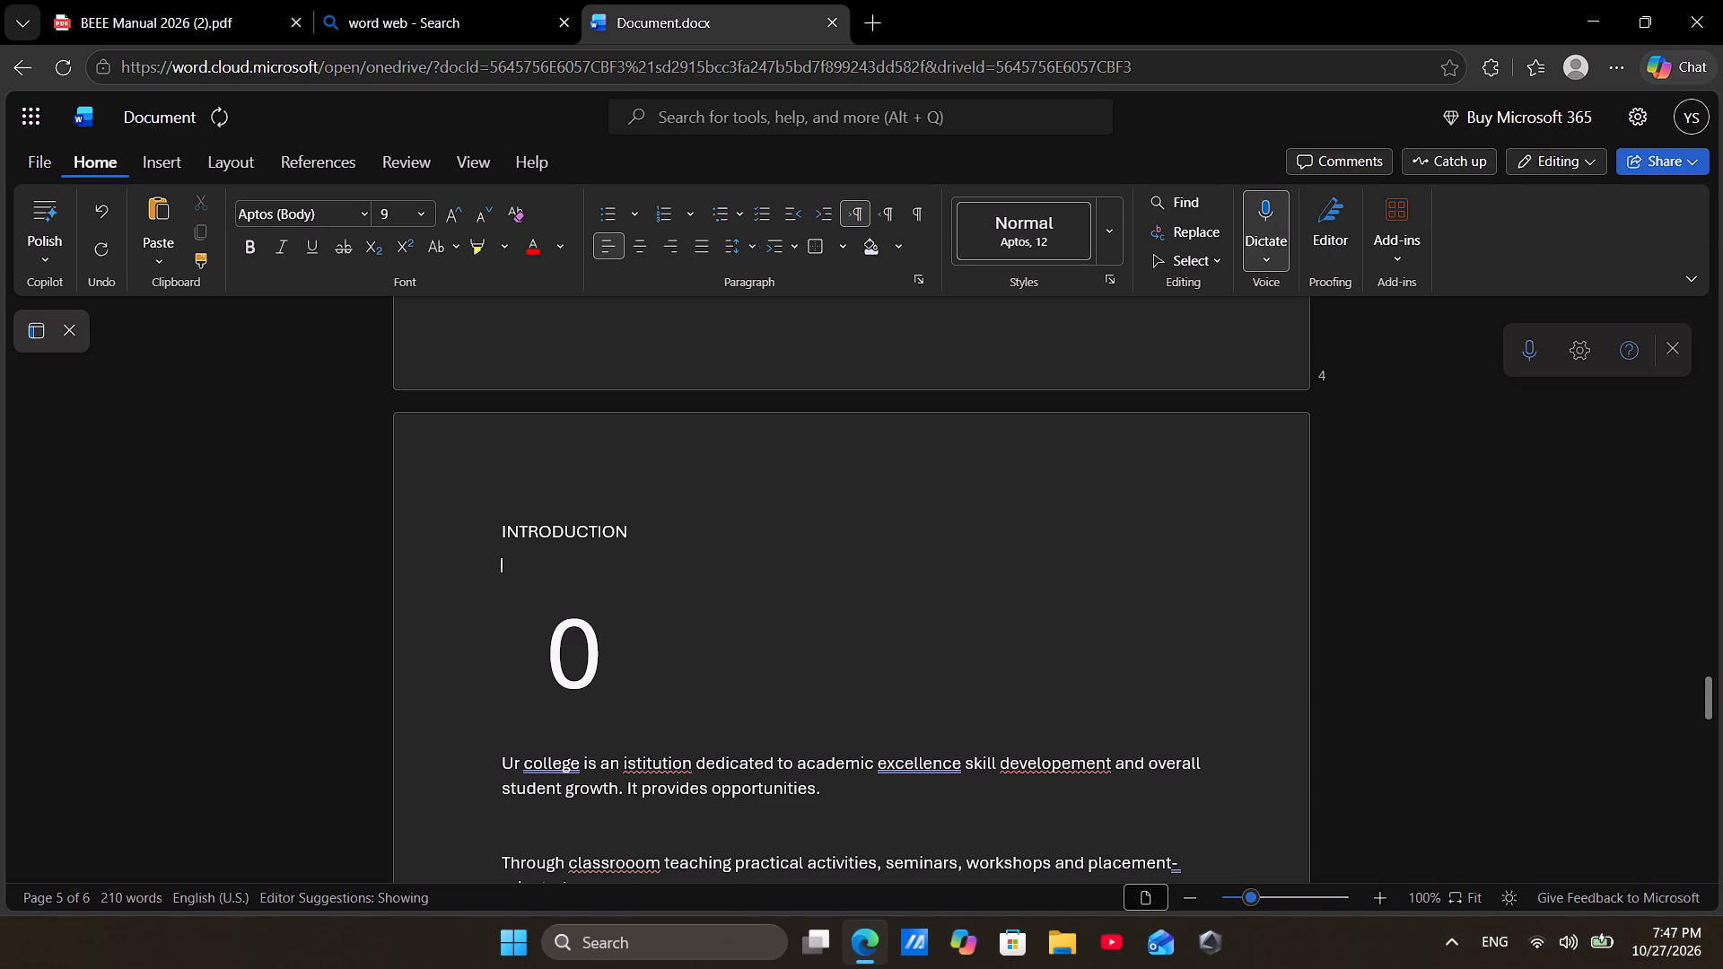
{"action": "key", "text": "Up"}
{"action": "key", "text": "1"}
{"action": "key", "text": "slash"}
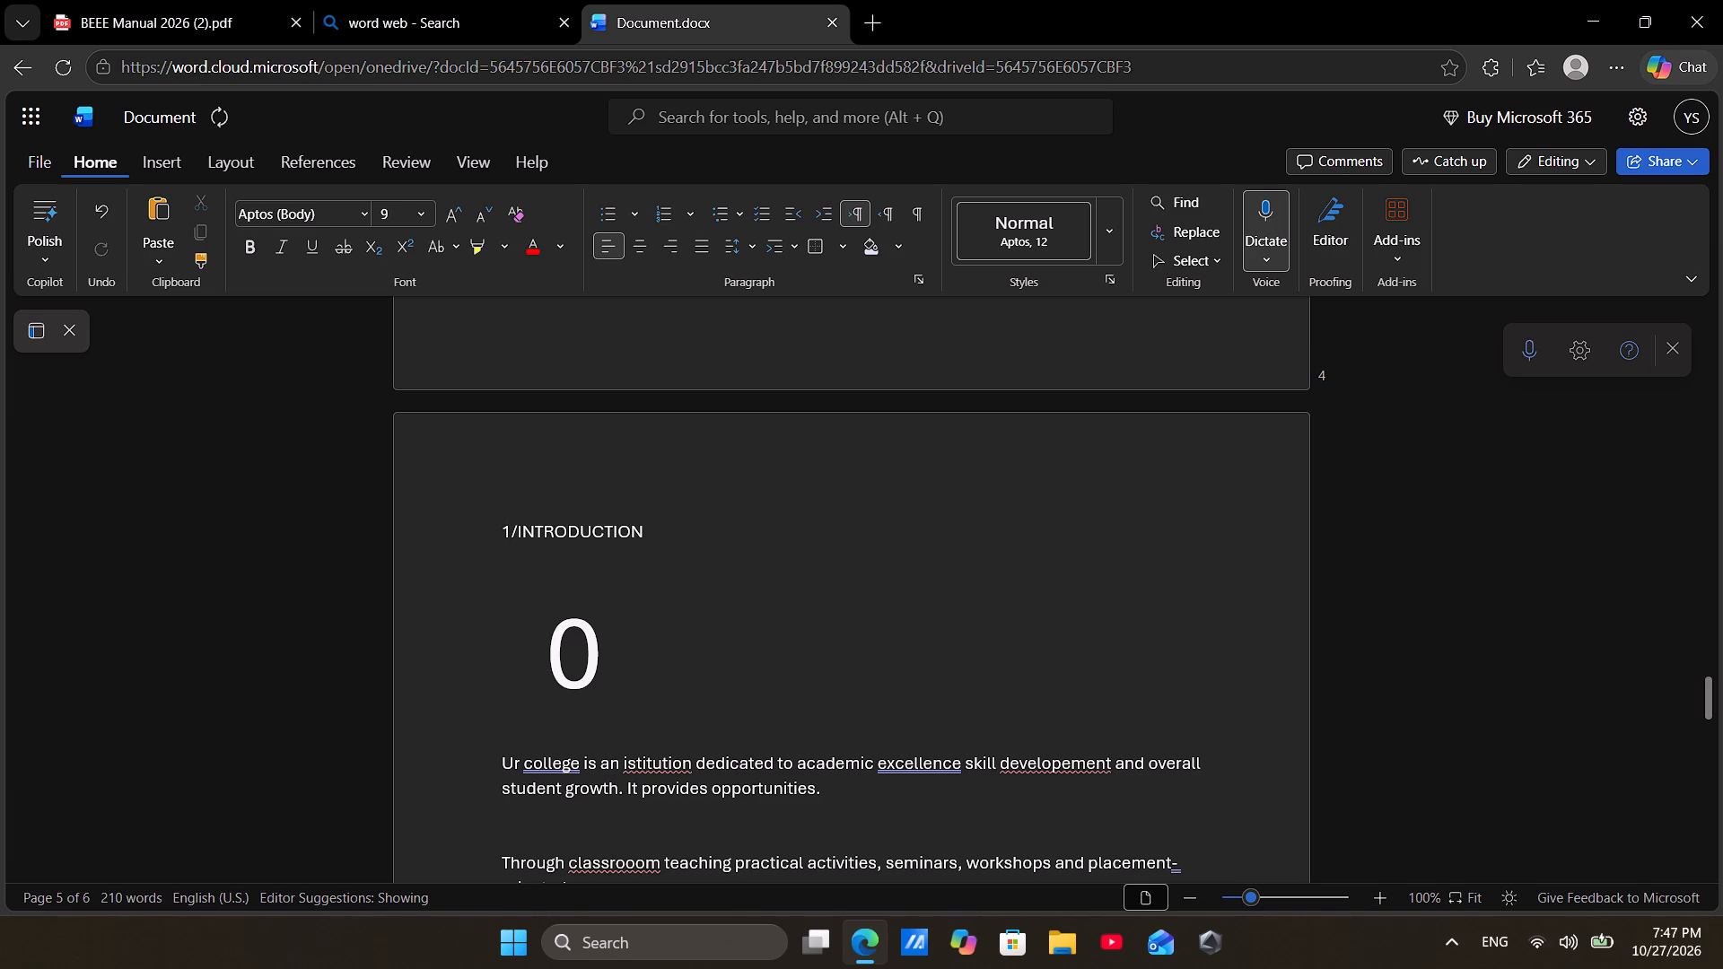
{"action": "key", "text": "BackSpace"}
{"action": "type", "text": "."}
{"action": "key", "text": "space"}
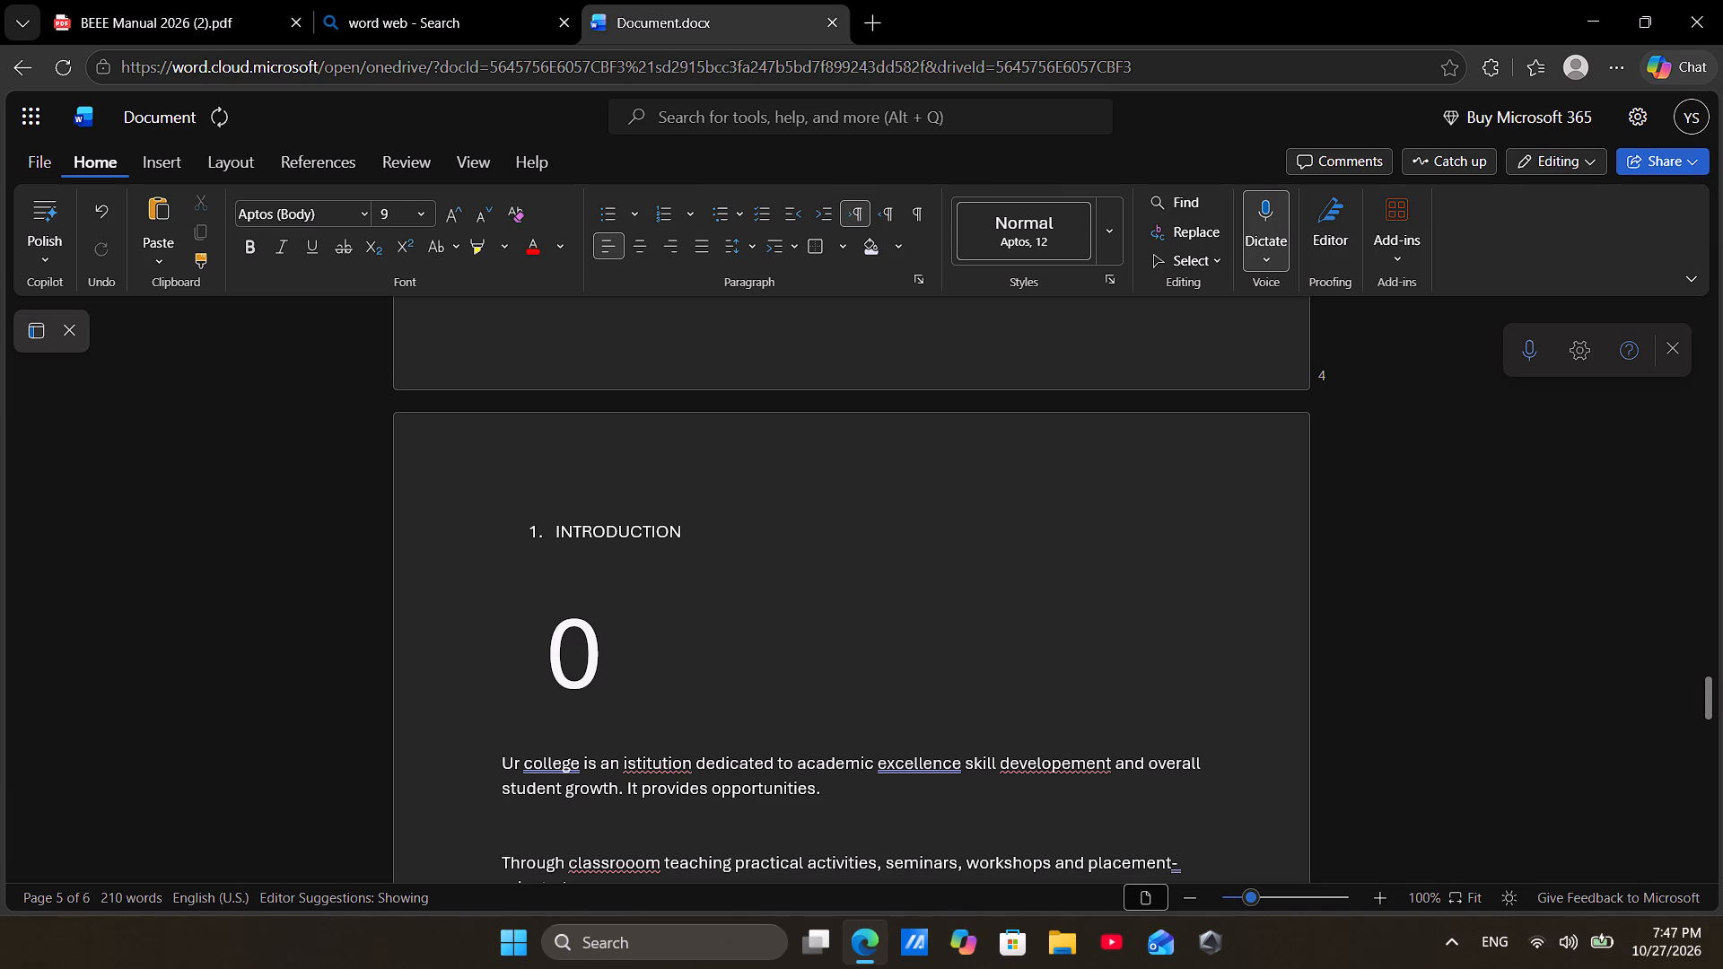
Add the heading "COLLEGE HISTORY" in capitals as numbered item "2." at the top of page 6.
{"action": "key", "text": "Down"}
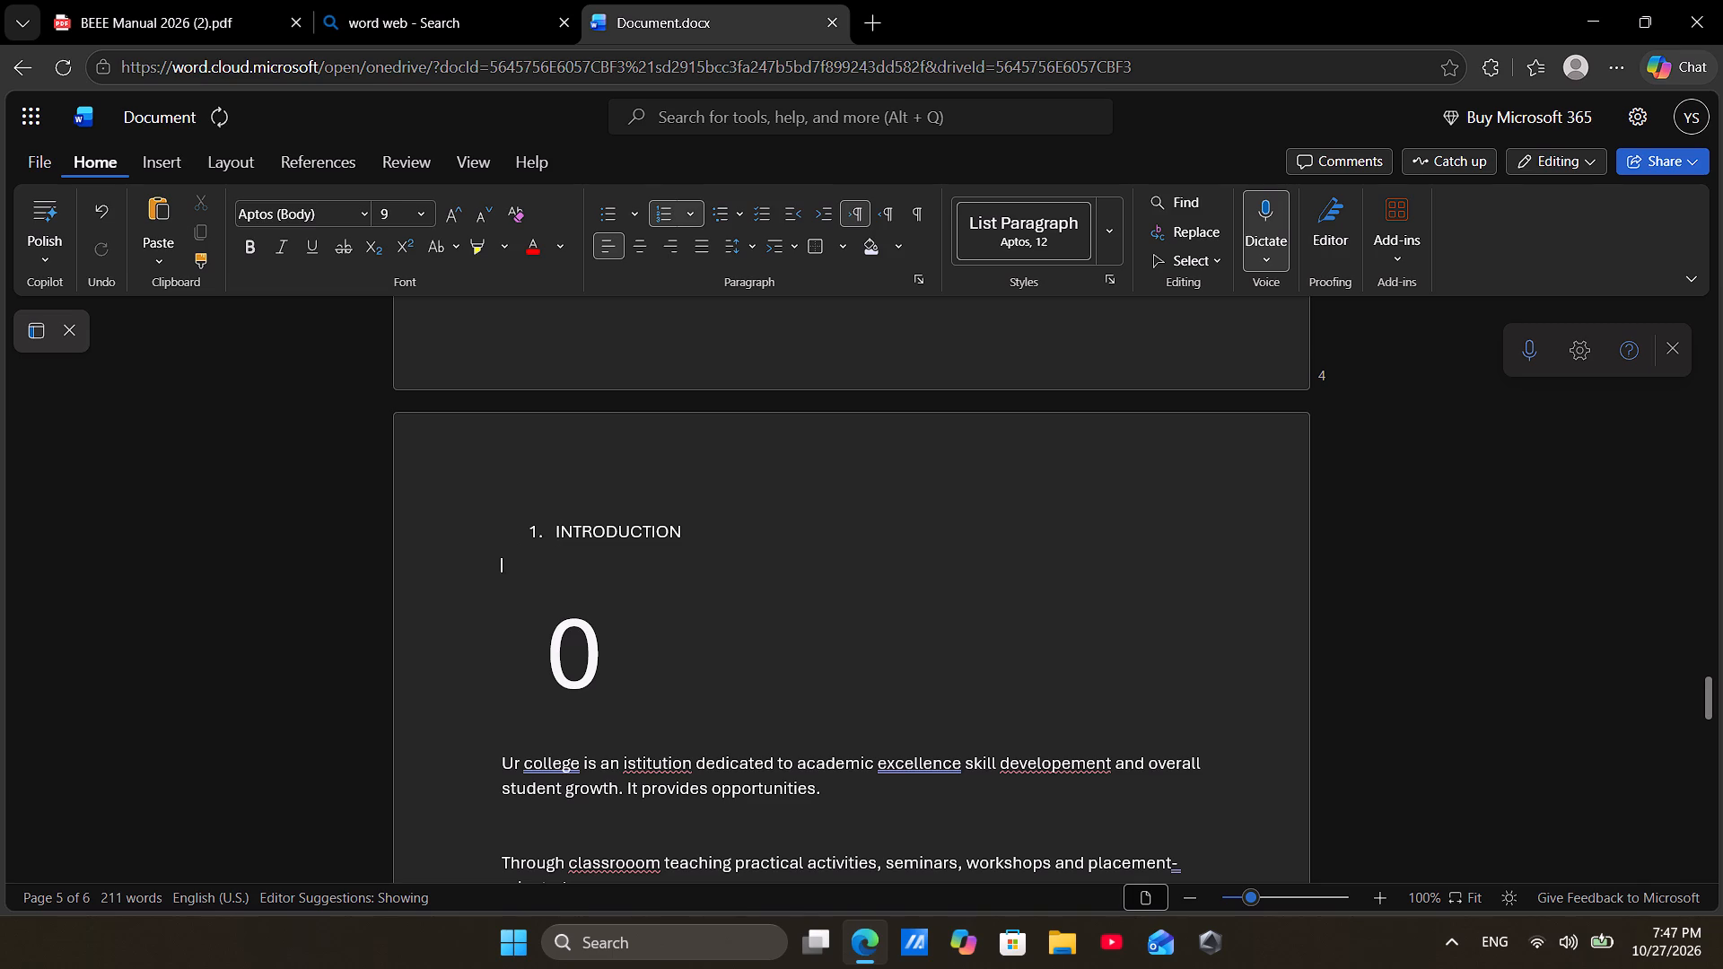
{"action": "key", "text": "Down"}
{"action": "key", "text": "Down"}
{"action": "key", "text": "Down"}
{"action": "key", "text": "Down"}
{"action": "key", "text": "Down"}
{"action": "key", "text": "Down"}
{"action": "key", "text": "Down"}
{"action": "key", "text": "Down"}
{"action": "key", "text": "Down"}
{"action": "key", "text": "Down"}
{"action": "key", "text": "Down"}
{"action": "key", "text": "Down"}
{"action": "key", "text": "Down"}
{"action": "key", "text": "Down"}
{"action": "key", "text": "Down"}
{"action": "key", "text": "Down"}
{"action": "key", "text": "Down"}
{"action": "key", "text": "Down"}
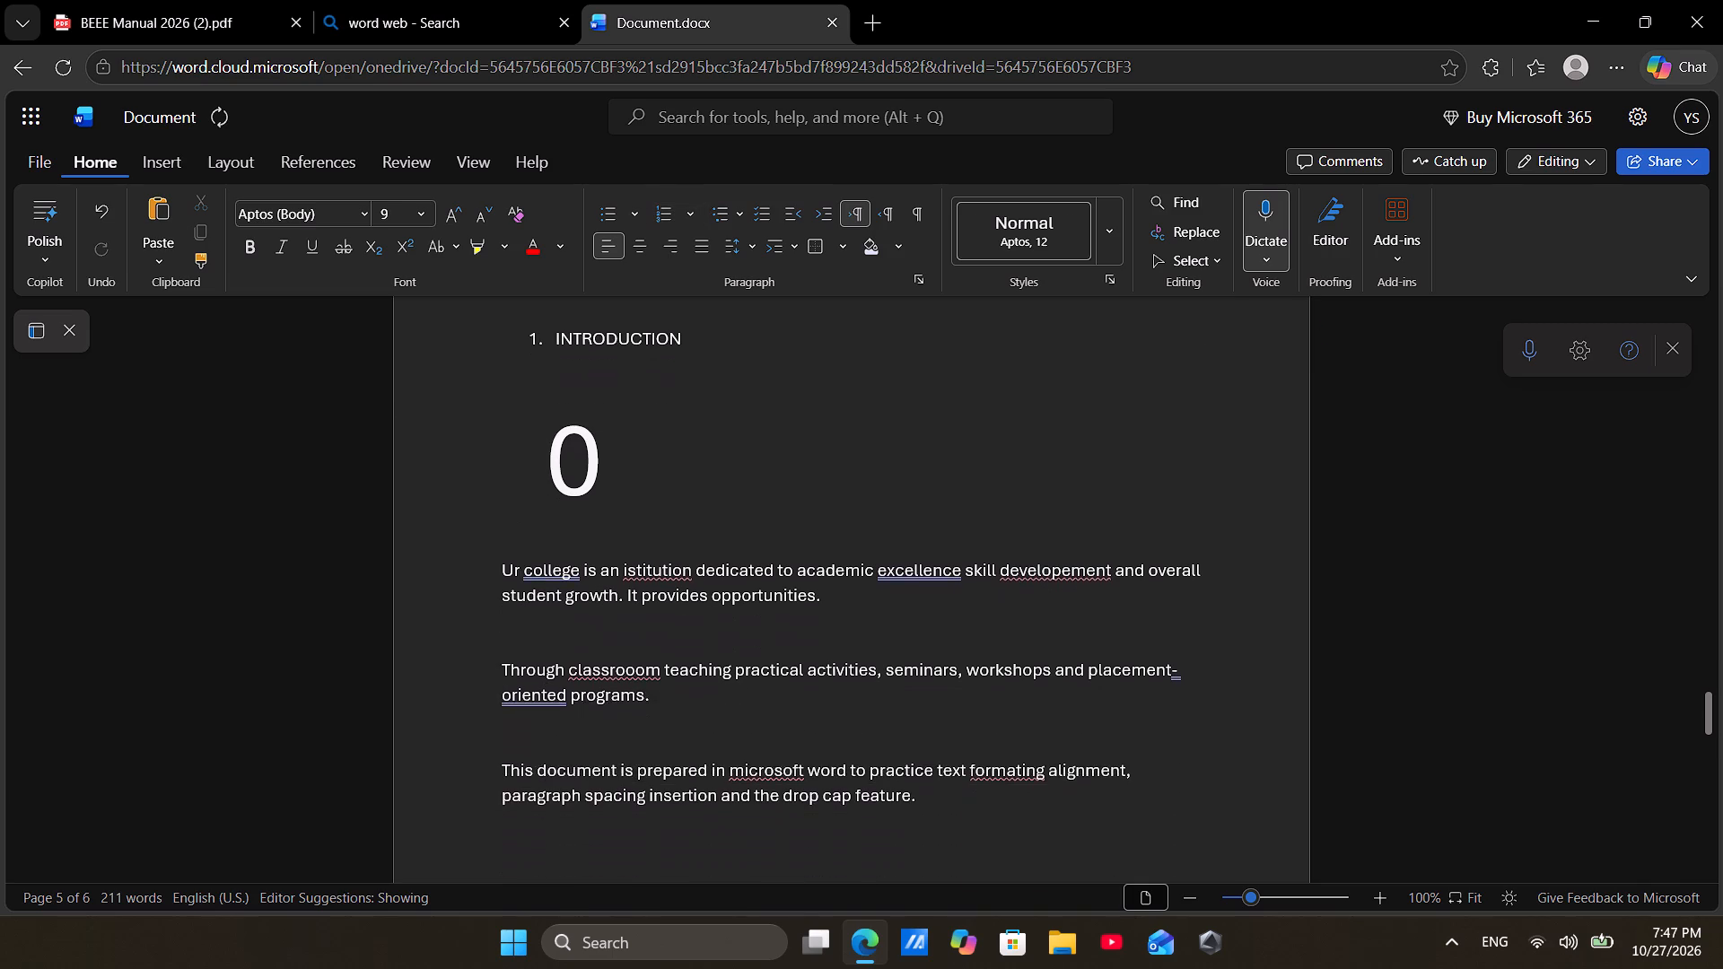
{"action": "key", "text": "Down"}
{"action": "key", "text": "Down"}
{"action": "key", "text": "Down"}
{"action": "key", "text": "Down"}
{"action": "key", "text": "Down"}
{"action": "key", "text": "Down"}
{"action": "key", "text": "Down"}
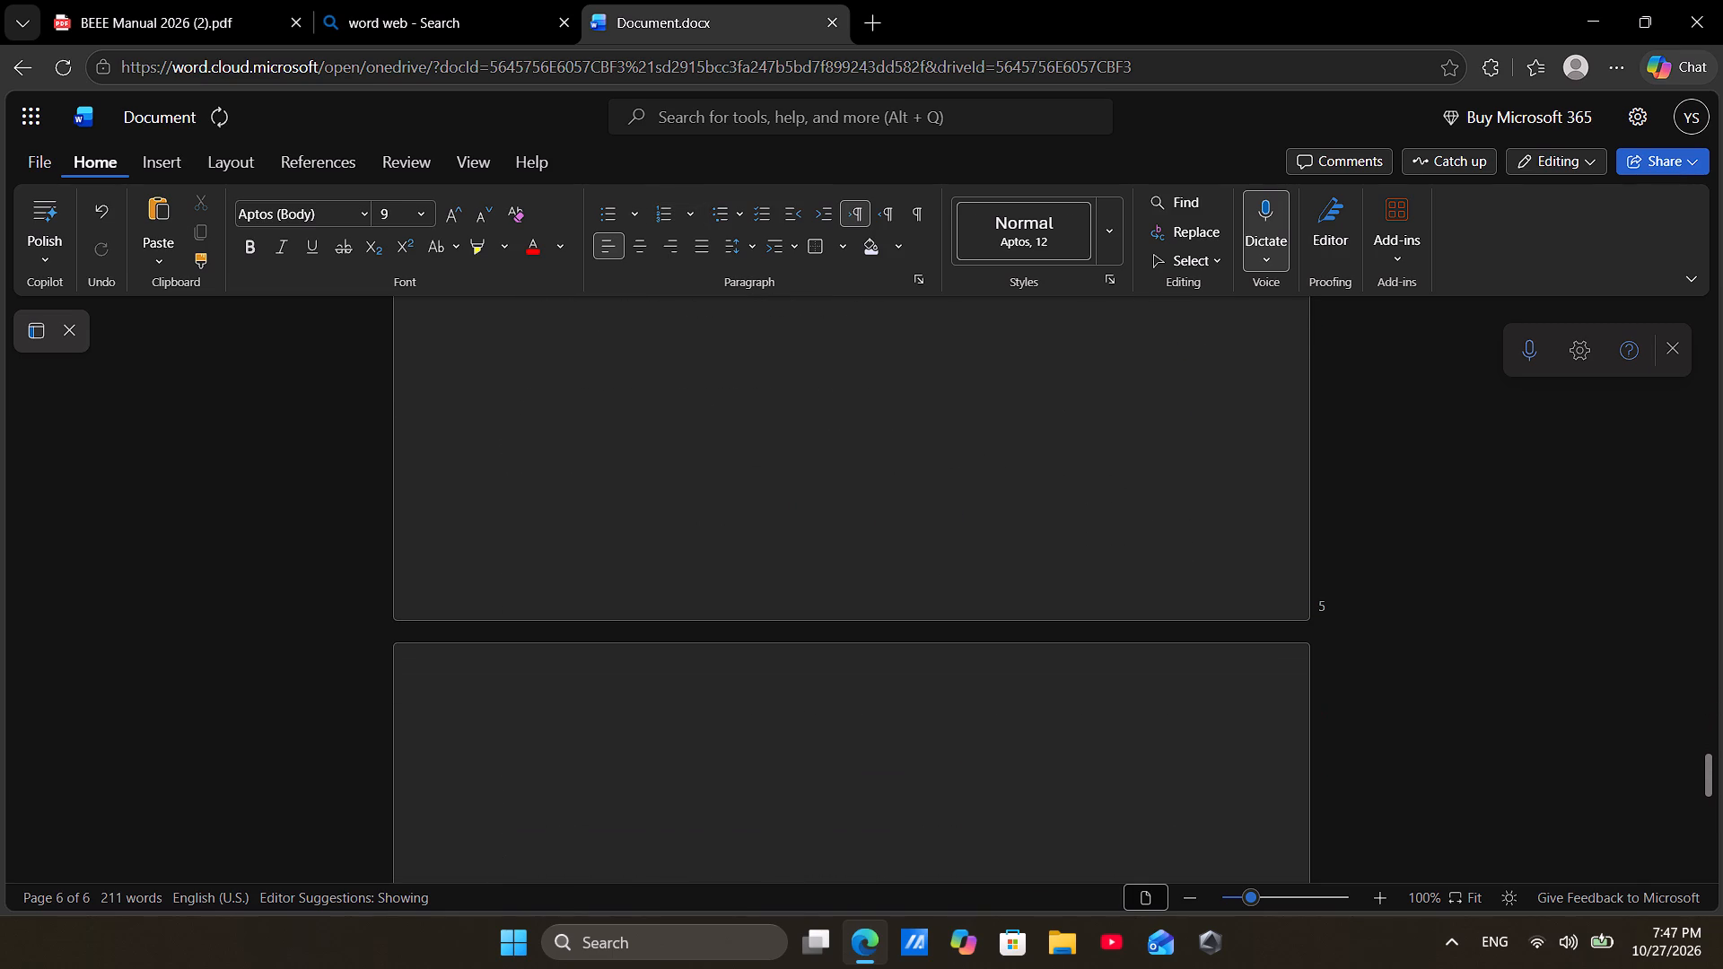
{"action": "key", "text": "Up"}
{"action": "key", "text": "Down"}
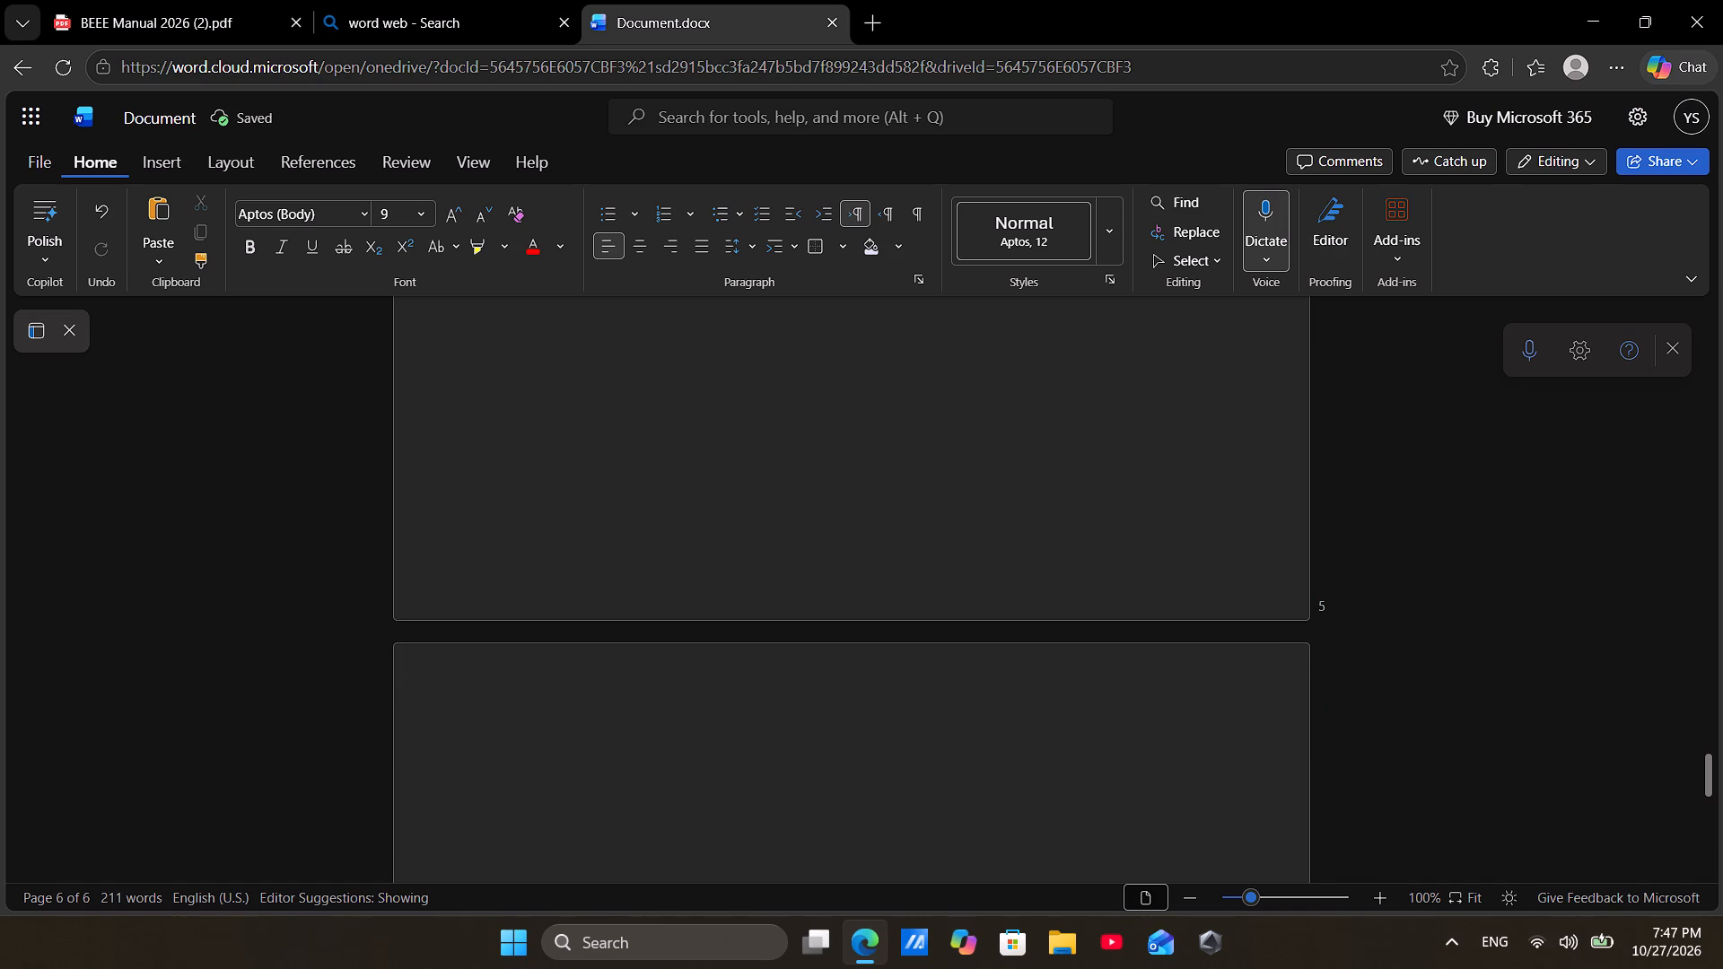
{"action": "key", "text": "2"}
{"action": "key", "text": "period"}
{"action": "key", "text": "space"}
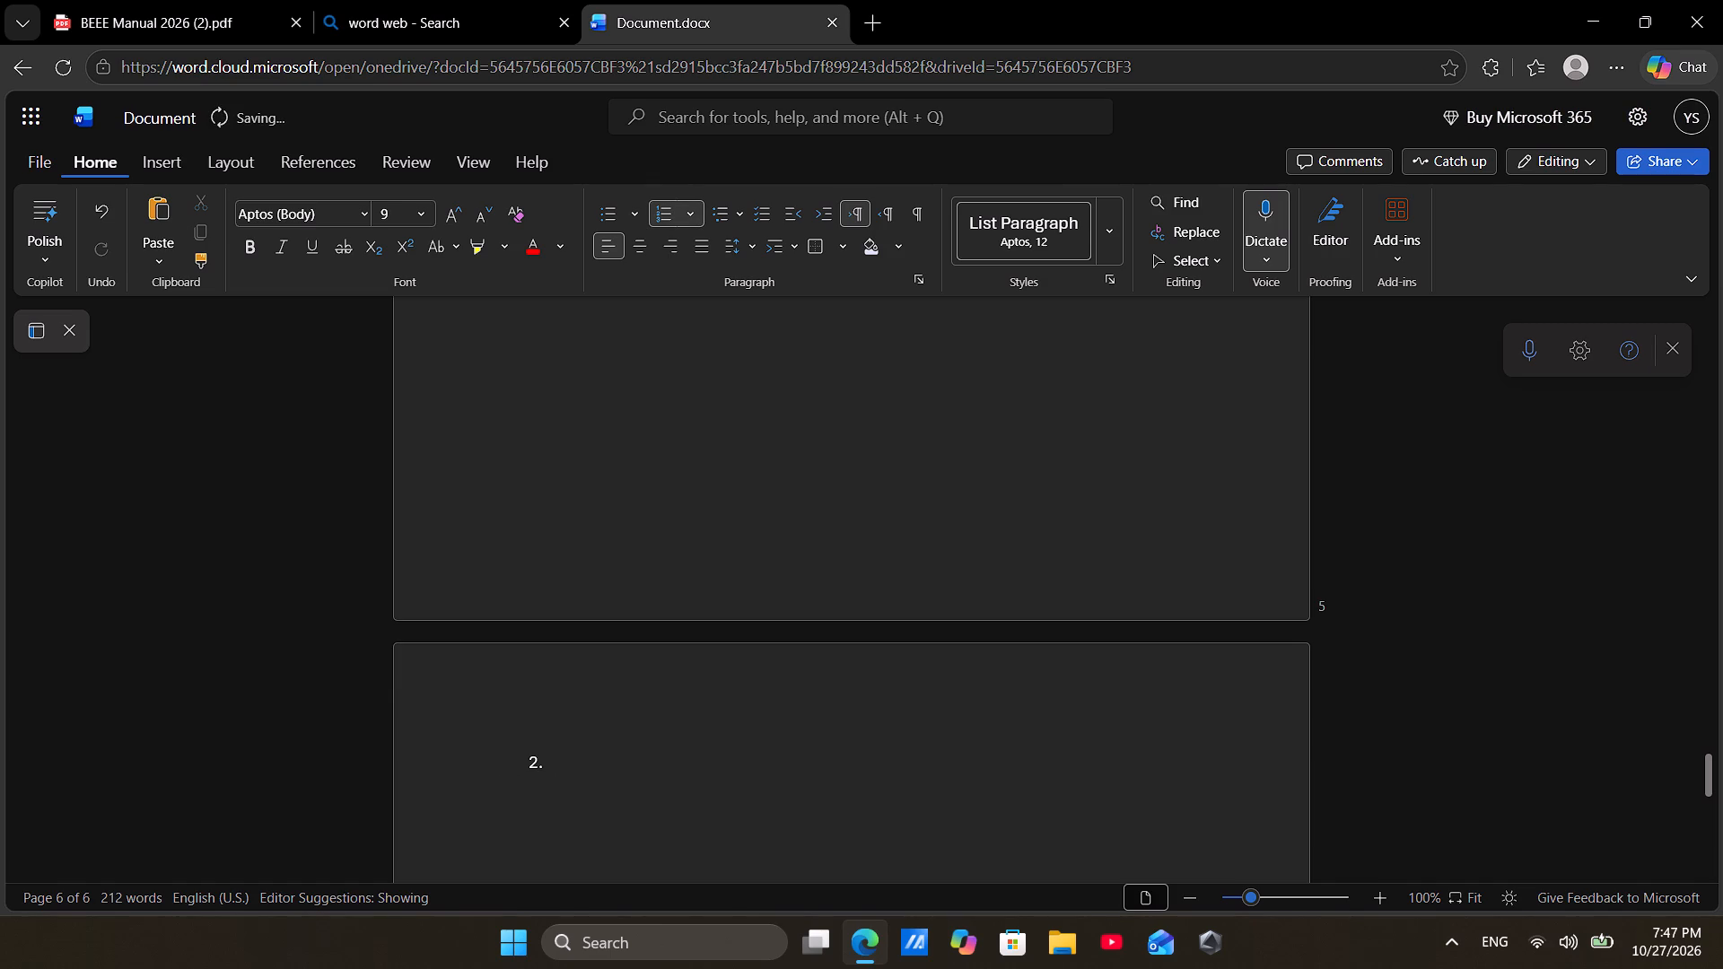
{"action": "type", "text": "College"}
{"action": "key", "text": "space"}
{"action": "key", "text": "BackSpace"}
{"action": "key", "text": "BackSpace"}
{"action": "key", "text": "BackSpace"}
{"action": "key", "text": "BackSpace"}
{"action": "key", "text": "BackSpace"}
{"action": "key", "text": "BackSpace"}
{"action": "key", "text": "BackSpace"}
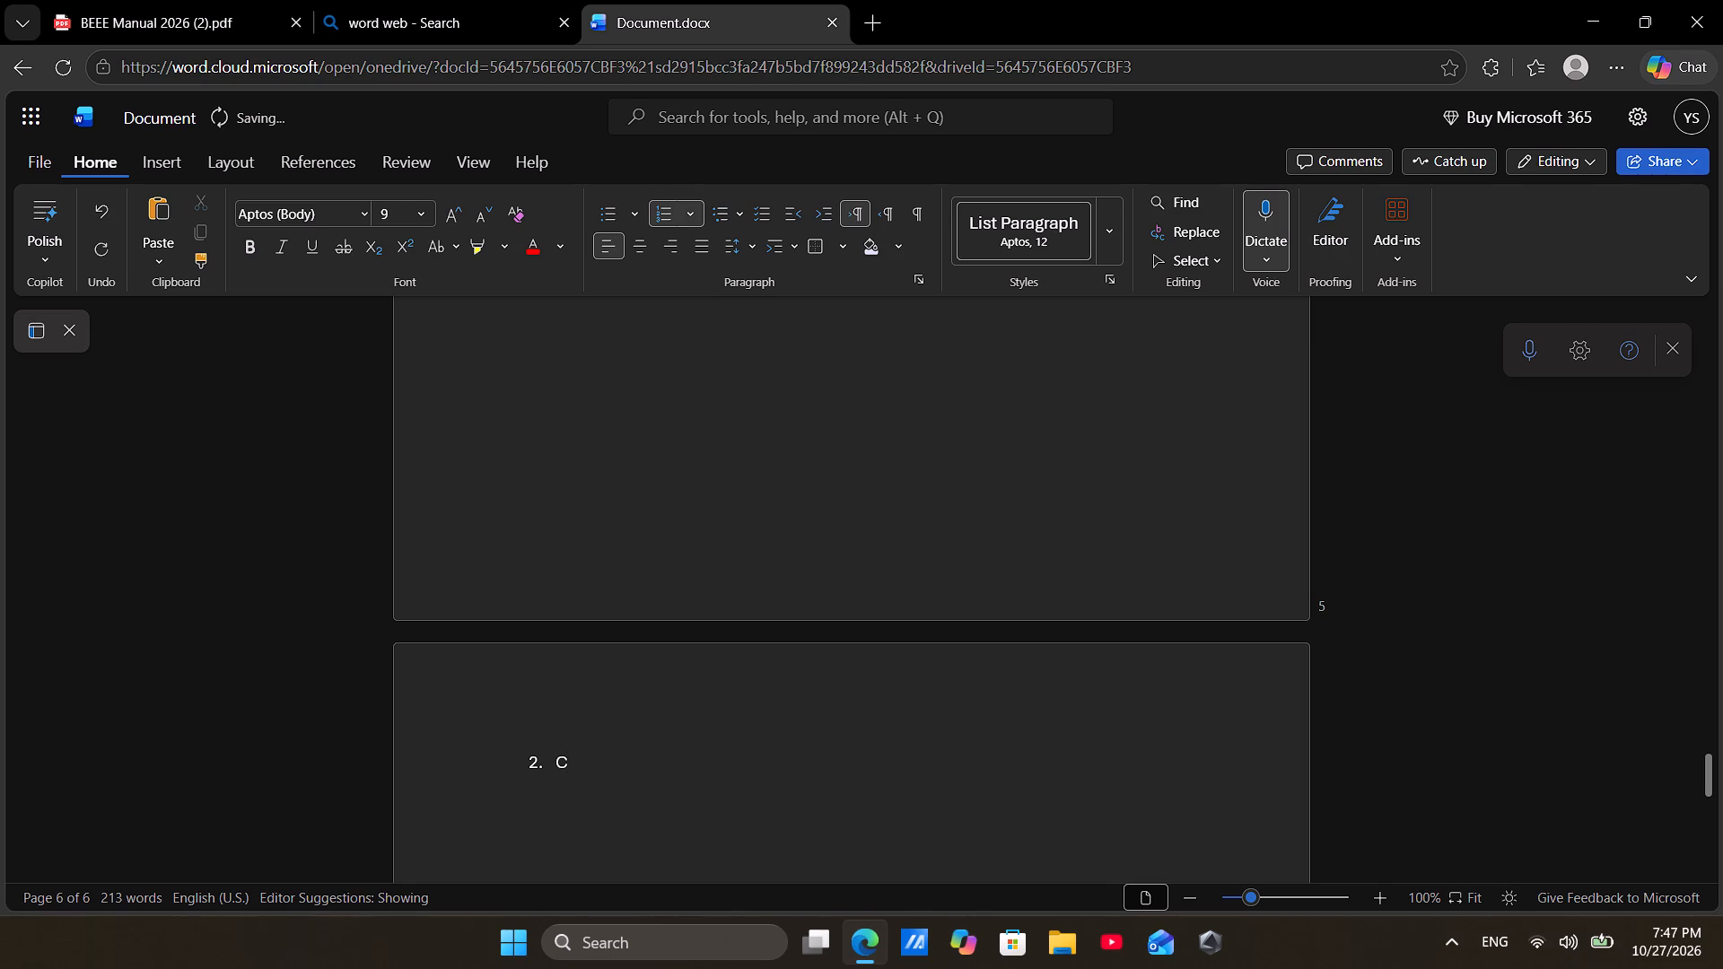
{"action": "type", "text": "OLLEGE HISTORY"}
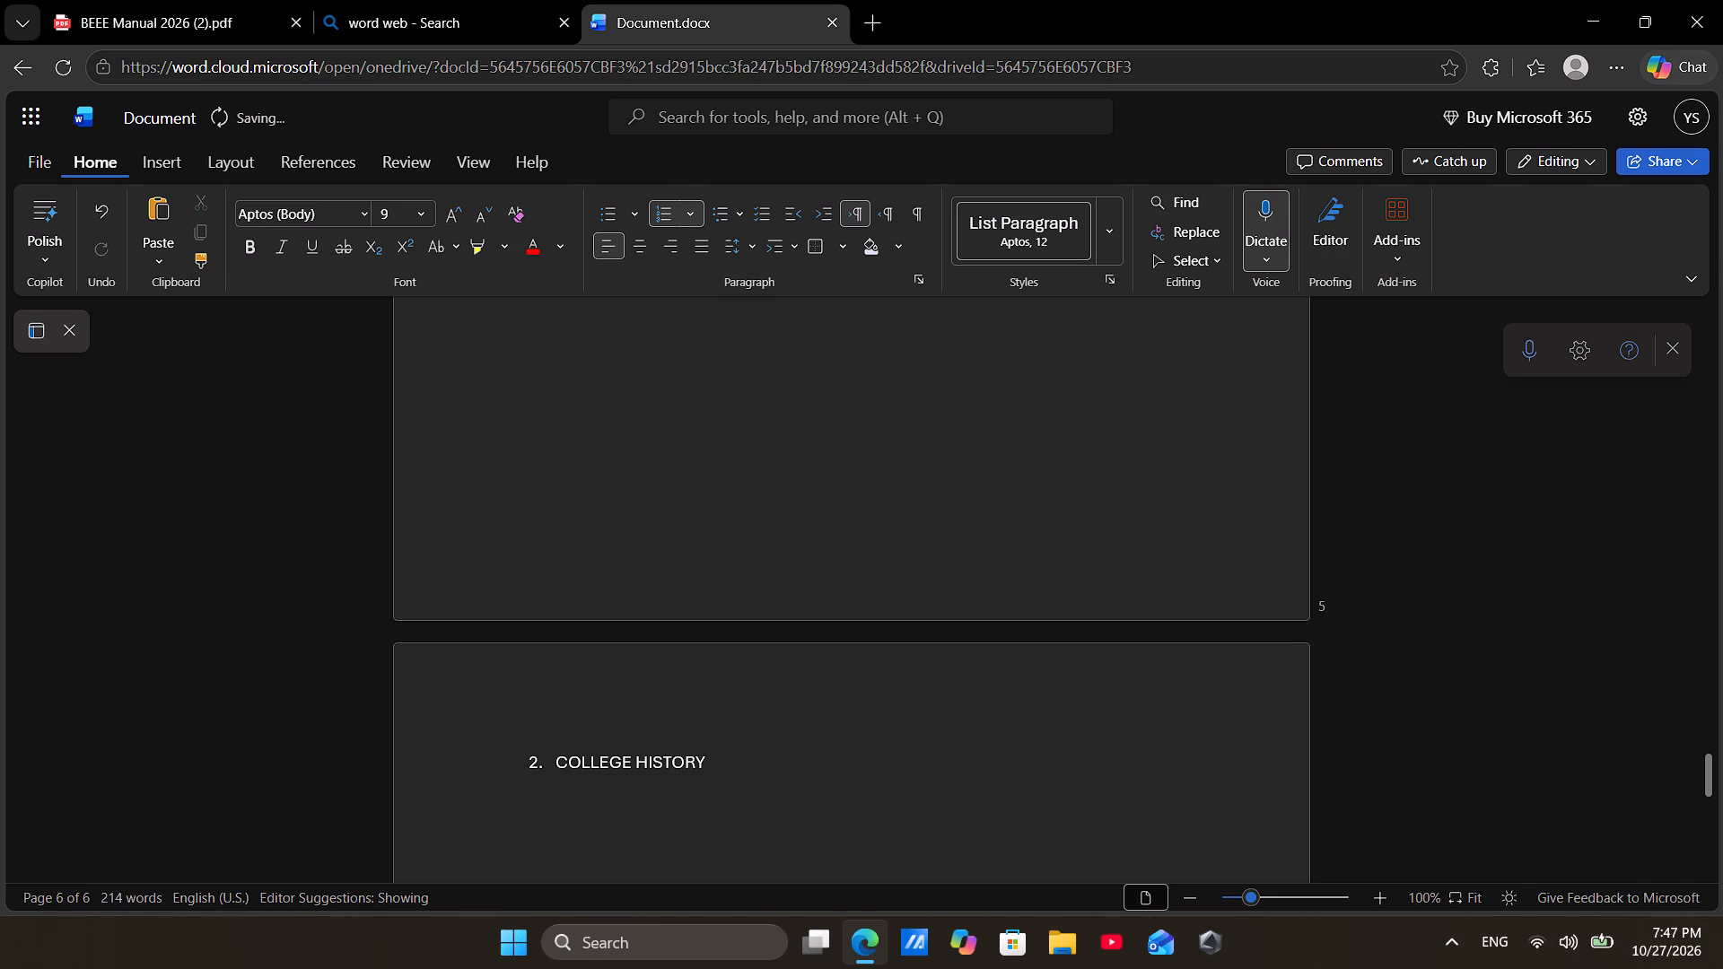
Leave blank space beneath the COLLEGE HISTORY heading and start an unnumbered body line without the list indent.
{"action": "key", "text": "Return"}
{"action": "key", "text": "BackSpace"}
{"action": "key", "text": "Return"}
{"action": "key", "text": "Return"}
{"action": "type", "text": "Th"}
{"action": "key", "text": "BackSpace"}
{"action": "key", "text": "BackSpace"}
{"action": "key", "text": "BackSpace"}
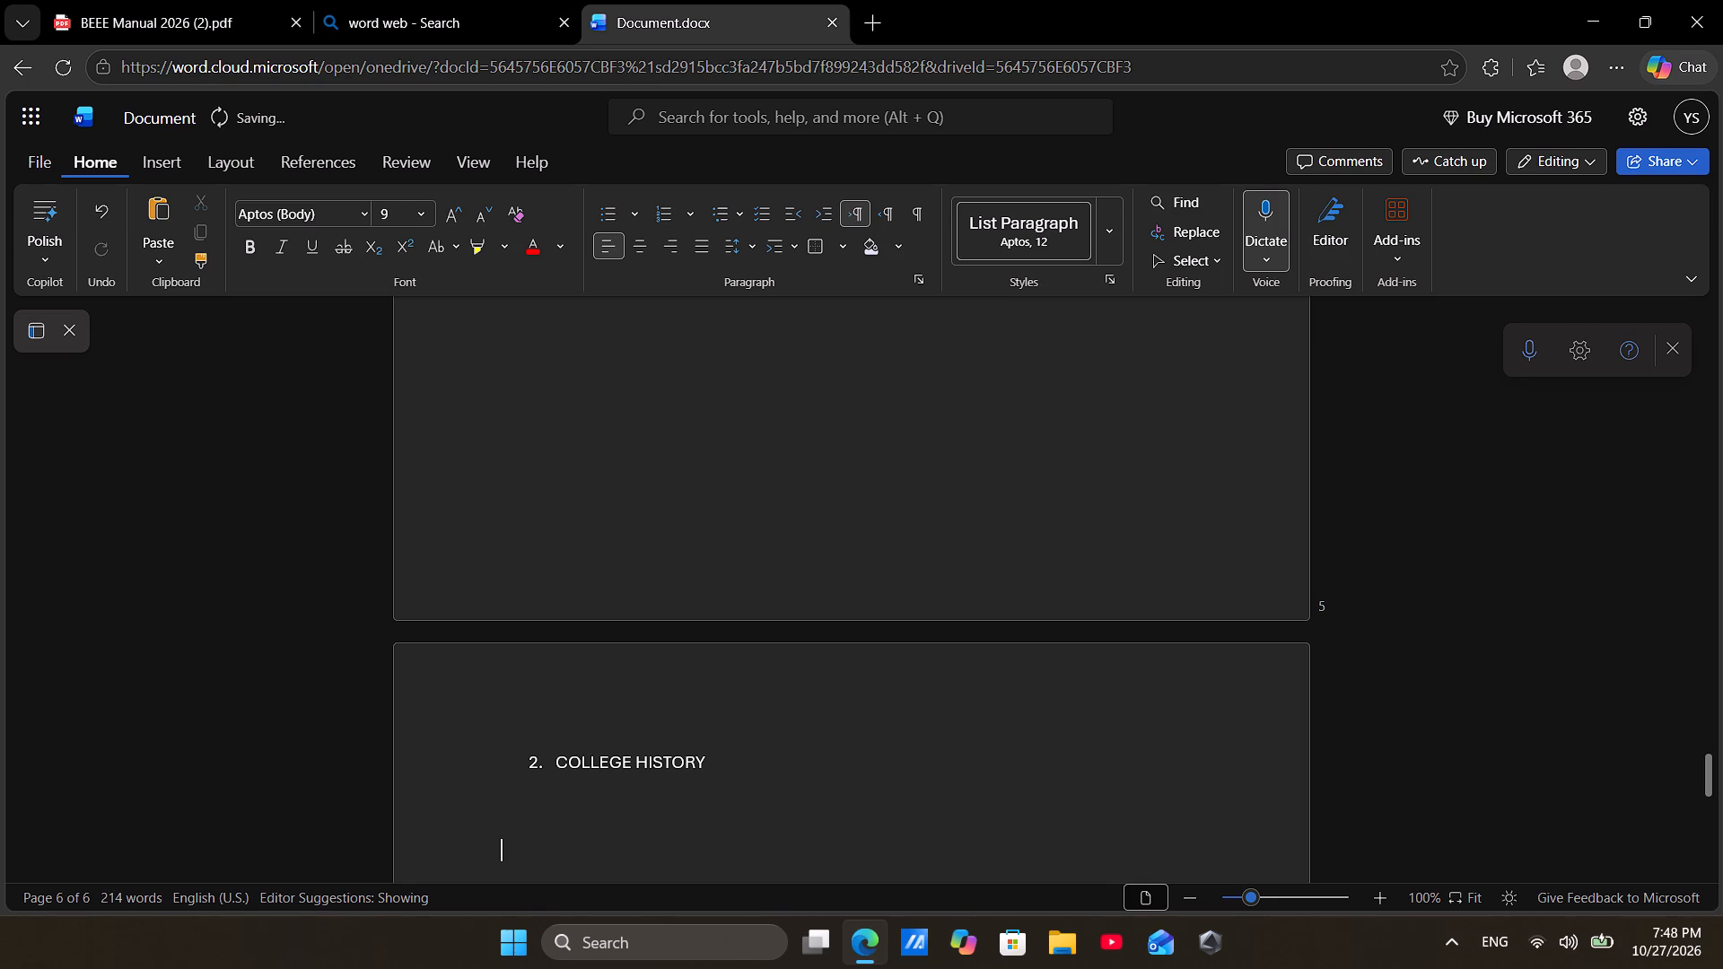
Begin the College History paragraph with "The important milestones".
{"action": "type", "text": "The important"}
{"action": "key", "text": "space"}
{"action": "type", "text": "milestoneas of ourk collasegdek"}
{"action": "key", "text": "BackSpace"}
{"action": "key", "text": "BackSpace"}
{"action": "key", "text": "BackSpace"}
{"action": "key", "text": "BackSpace"}
{"action": "key", "text": "BackSpace"}
{"action": "type", "text": "as"}
{"action": "key", "text": "BackSpace"}
{"action": "key", "text": "BackSpace"}
{"action": "key", "text": "k"}
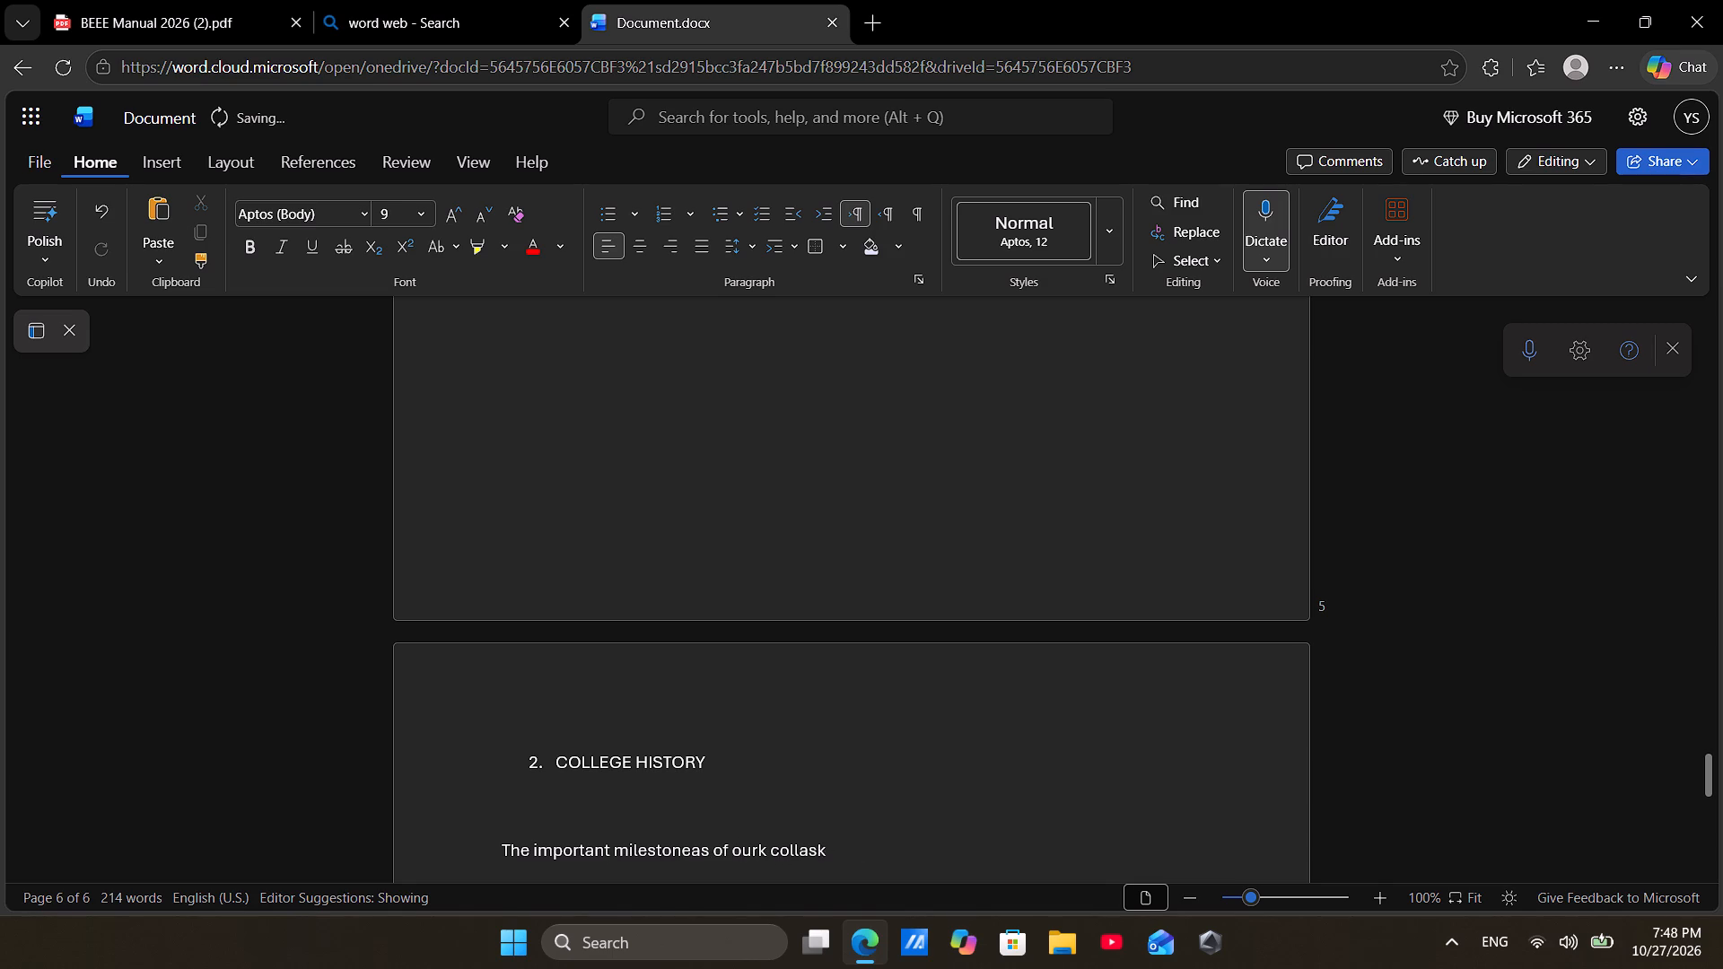
{"action": "key", "text": "BackSpace"}
{"action": "type", "text": "dad"}
{"action": "key", "text": "BackSpace"}
{"action": "key", "text": "BackSpace"}
{"action": "key", "text": "BackSpace"}
{"action": "key", "text": "BackSpace"}
{"action": "key", "text": "BackSpace"}
{"action": "key", "text": "BackSpace"}
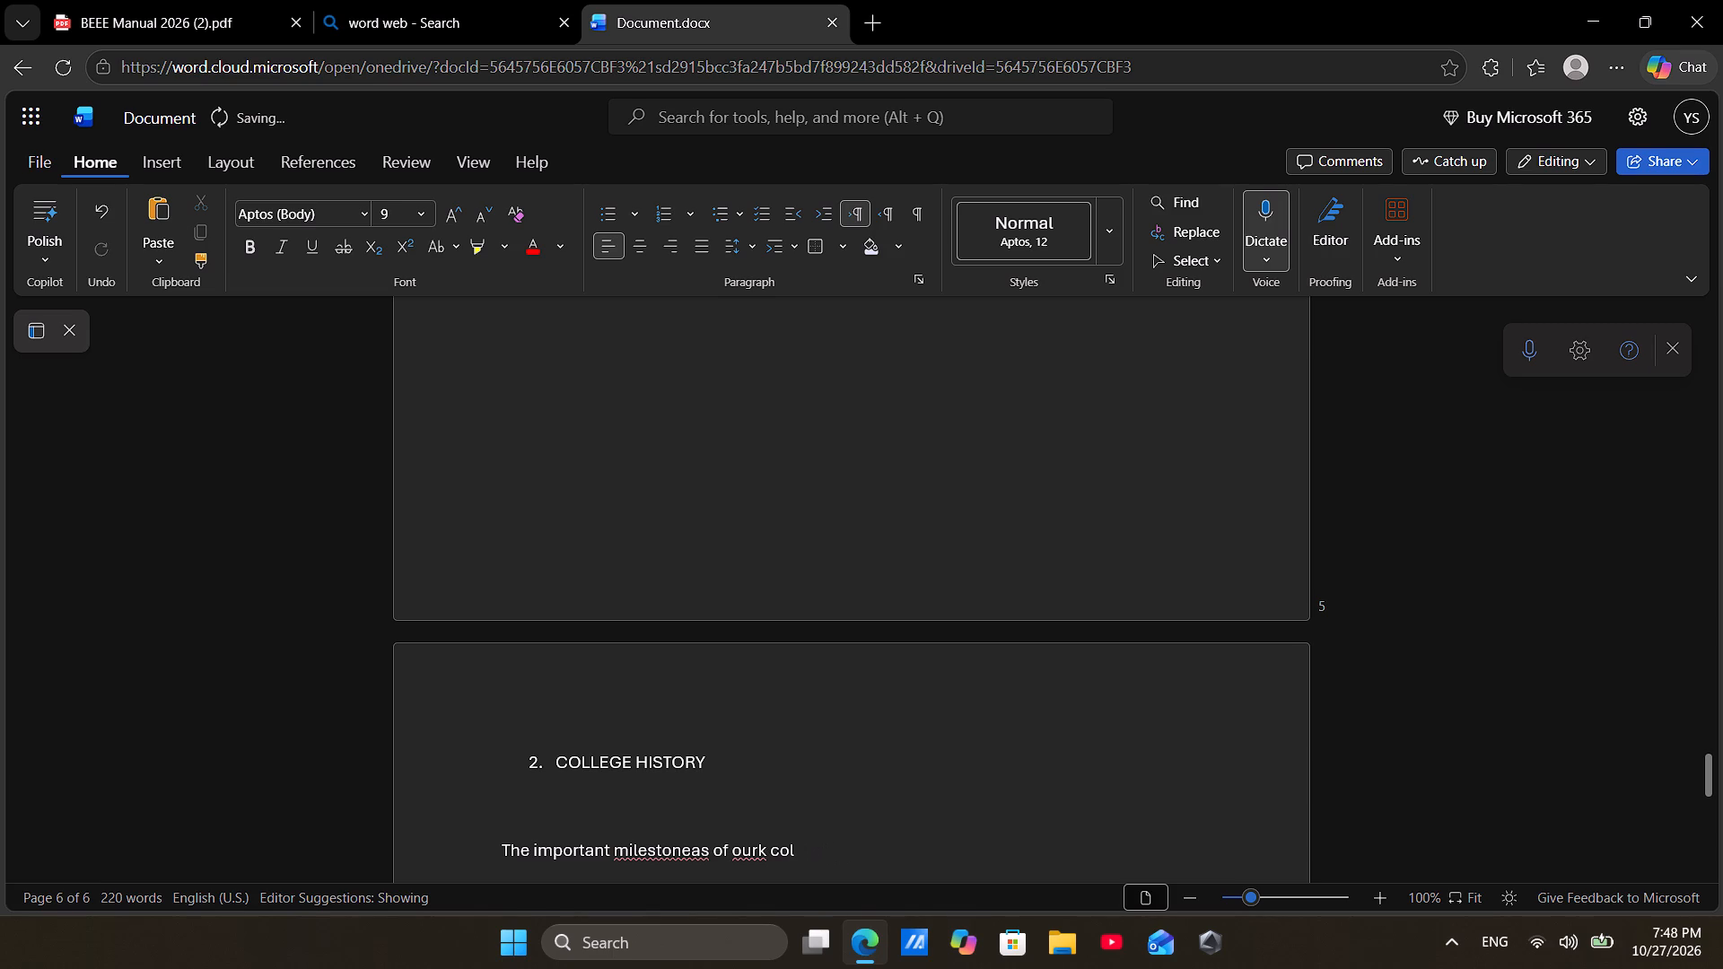
{"action": "key", "text": "BackSpace"}
{"action": "key", "text": "BackSpace"}
{"action": "key", "text": "BackSpace"}
{"action": "key", "text": "BackSpace"}
{"action": "key", "text": "BackSpace"}
{"action": "key", "text": "BackSpace"}
{"action": "key", "text": "BackSpace"}
{"action": "key", "text": "BackSpace"}
{"action": "key", "text": "BackSpace"}
{"action": "key", "text": "BackSpace"}
{"action": "key", "text": "BackSpace"}
{"action": "key", "text": "BackSpace"}
{"action": "key", "text": "BackSpace"}
{"action": "key", "text": "BackSpace"}
{"action": "key", "text": "s"}
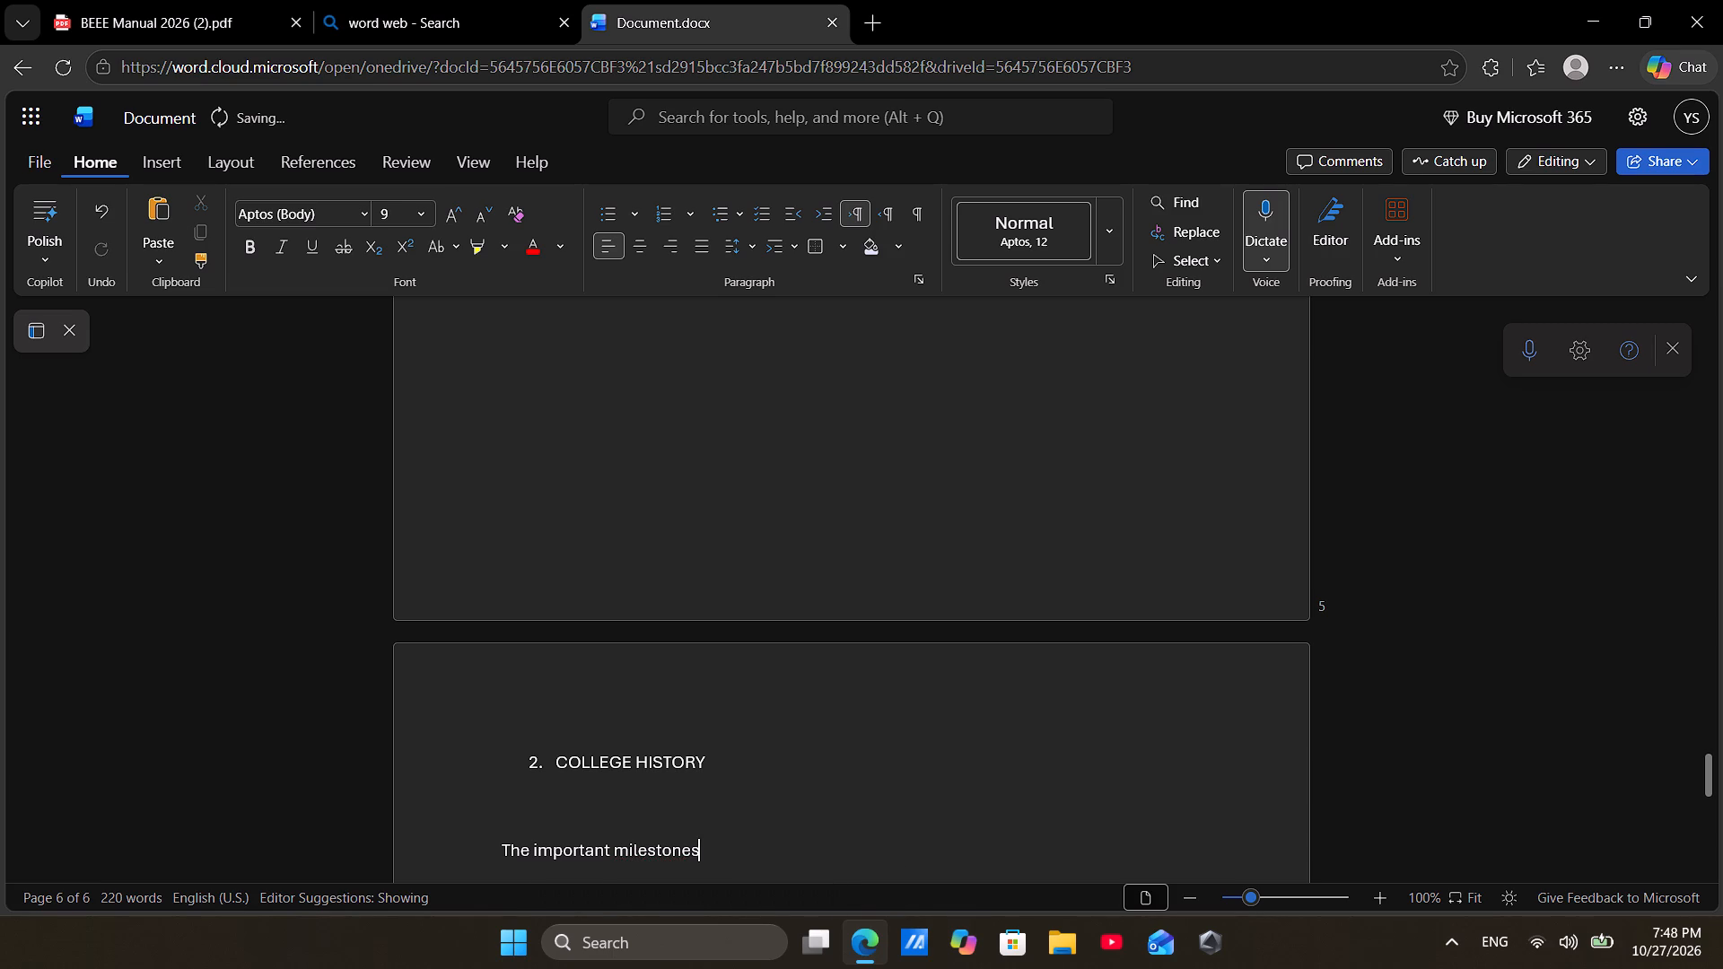
Complete the sentence with "of our college are shown in the timeline below." and add two new lines beneath it.
{"action": "key", "text": "space"}
{"action": "type", "text": "of o;ir"}
{"action": "key", "text": "BackSpace"}
{"action": "key", "text": "BackSpace"}
{"action": "key", "text": "BackSpace"}
{"action": "type", "text": "ur"}
{"action": "key", "text": "space"}
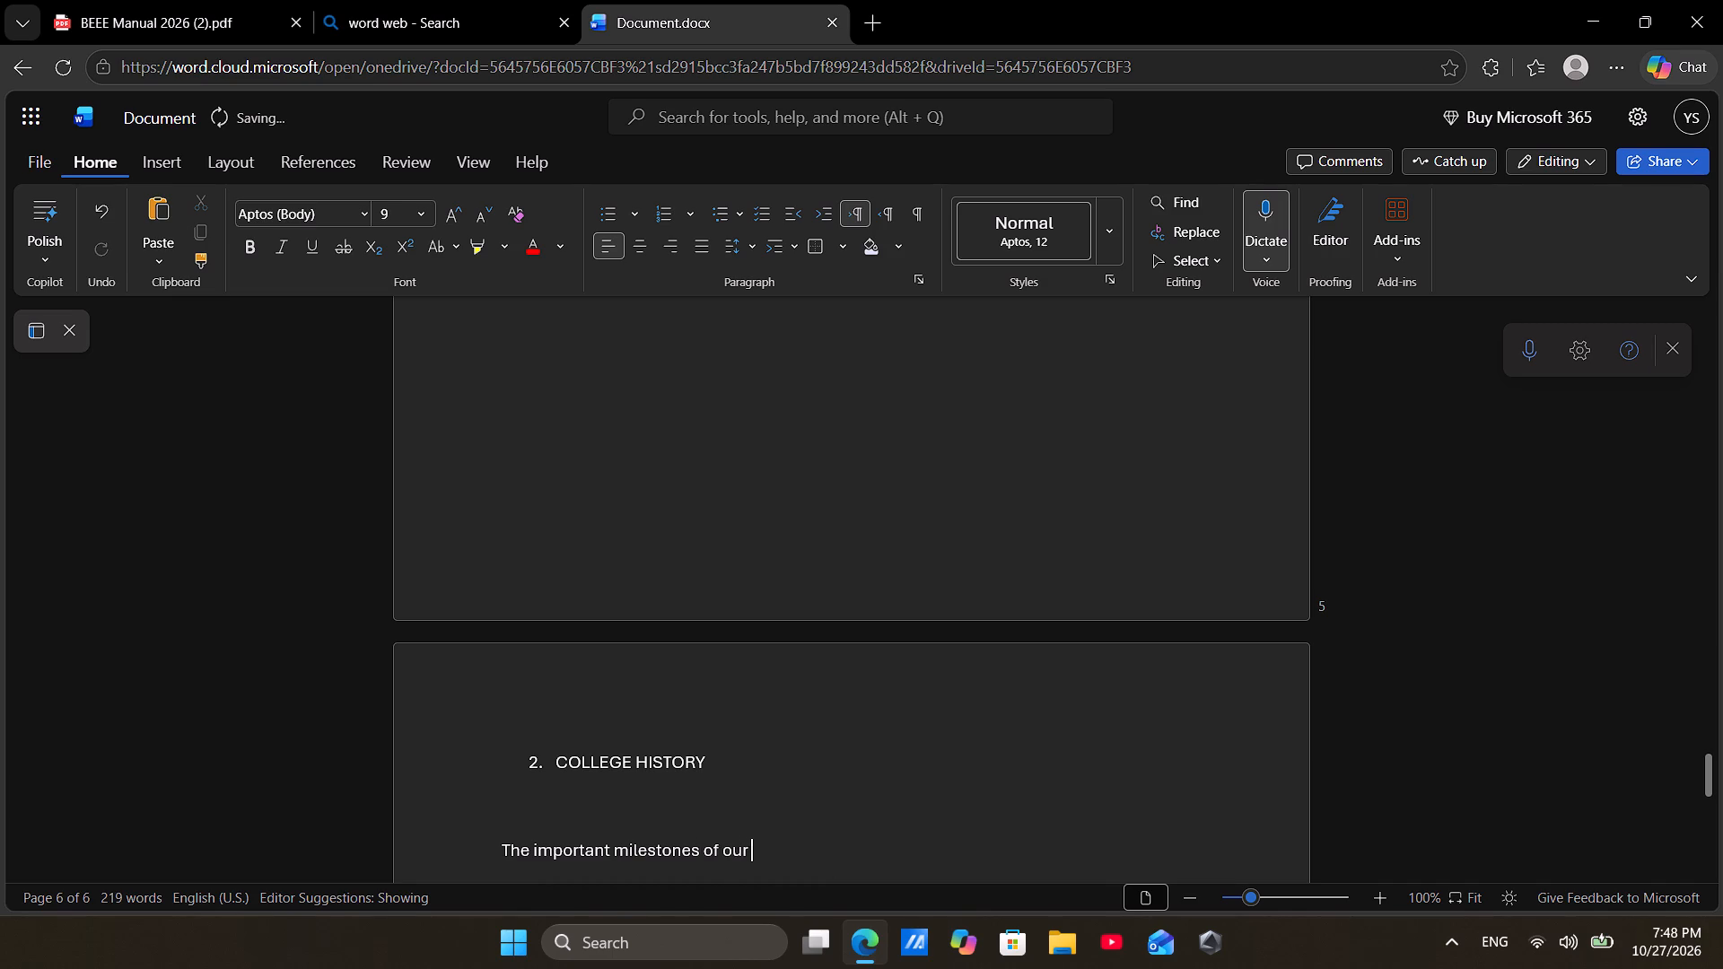
{"action": "type", "text": "colleff"}
{"action": "key", "text": "BackSpace"}
{"action": "key", "text": "BackSpace"}
{"action": "type", "text": "ge"}
{"action": "key", "text": "space"}
{"action": "type", "text": "are shoe"}
{"action": "key", "text": "BackSpace"}
{"action": "type", "text": "wn"}
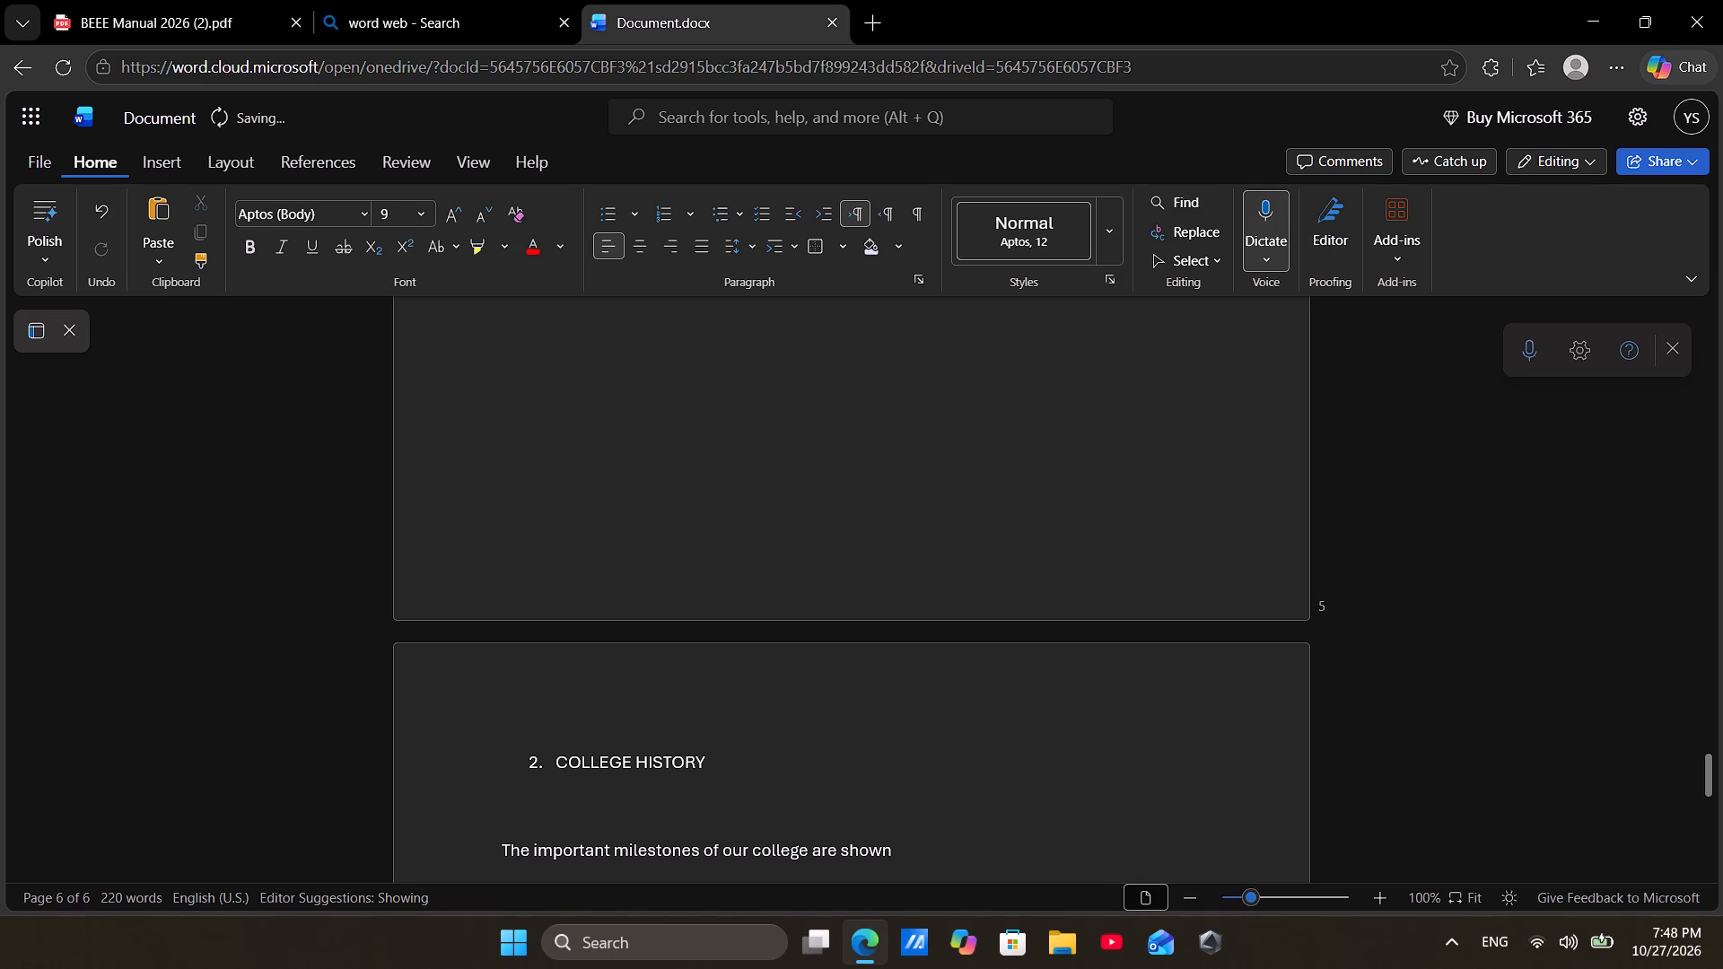
{"action": "key", "text": "space"}
{"action": "type", "text": "in the timeline"}
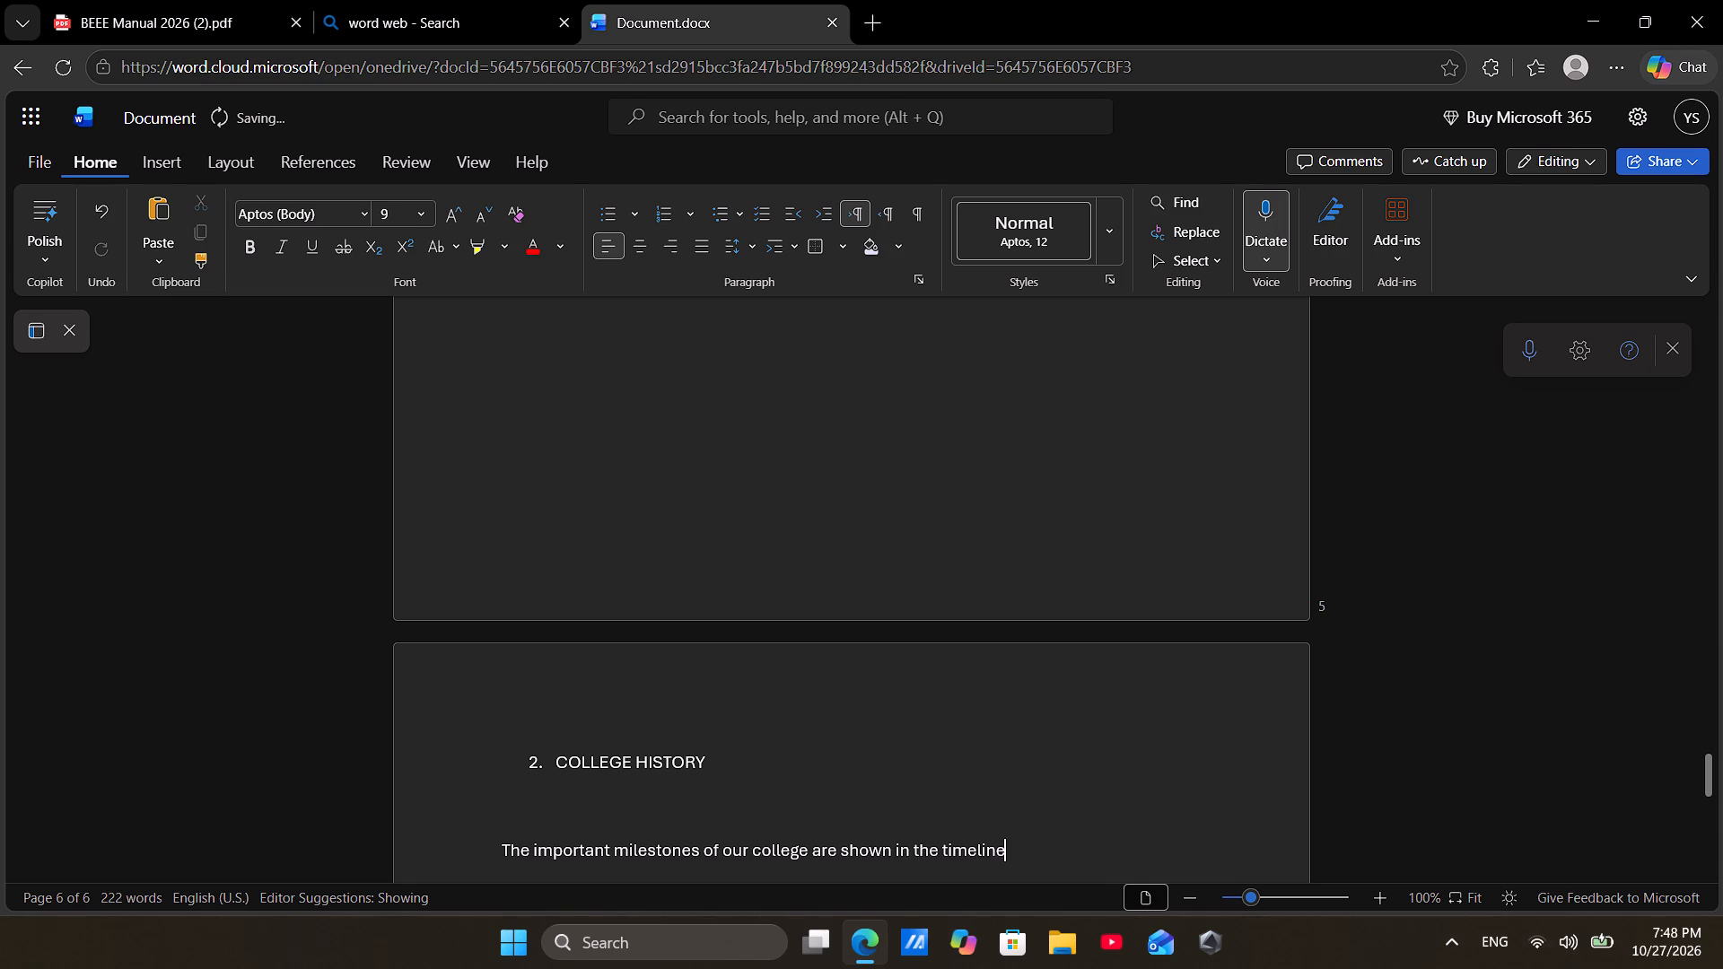
{"action": "key", "text": "space"}
{"action": "type", "text": "below"}
{"action": "key", "text": "period"}
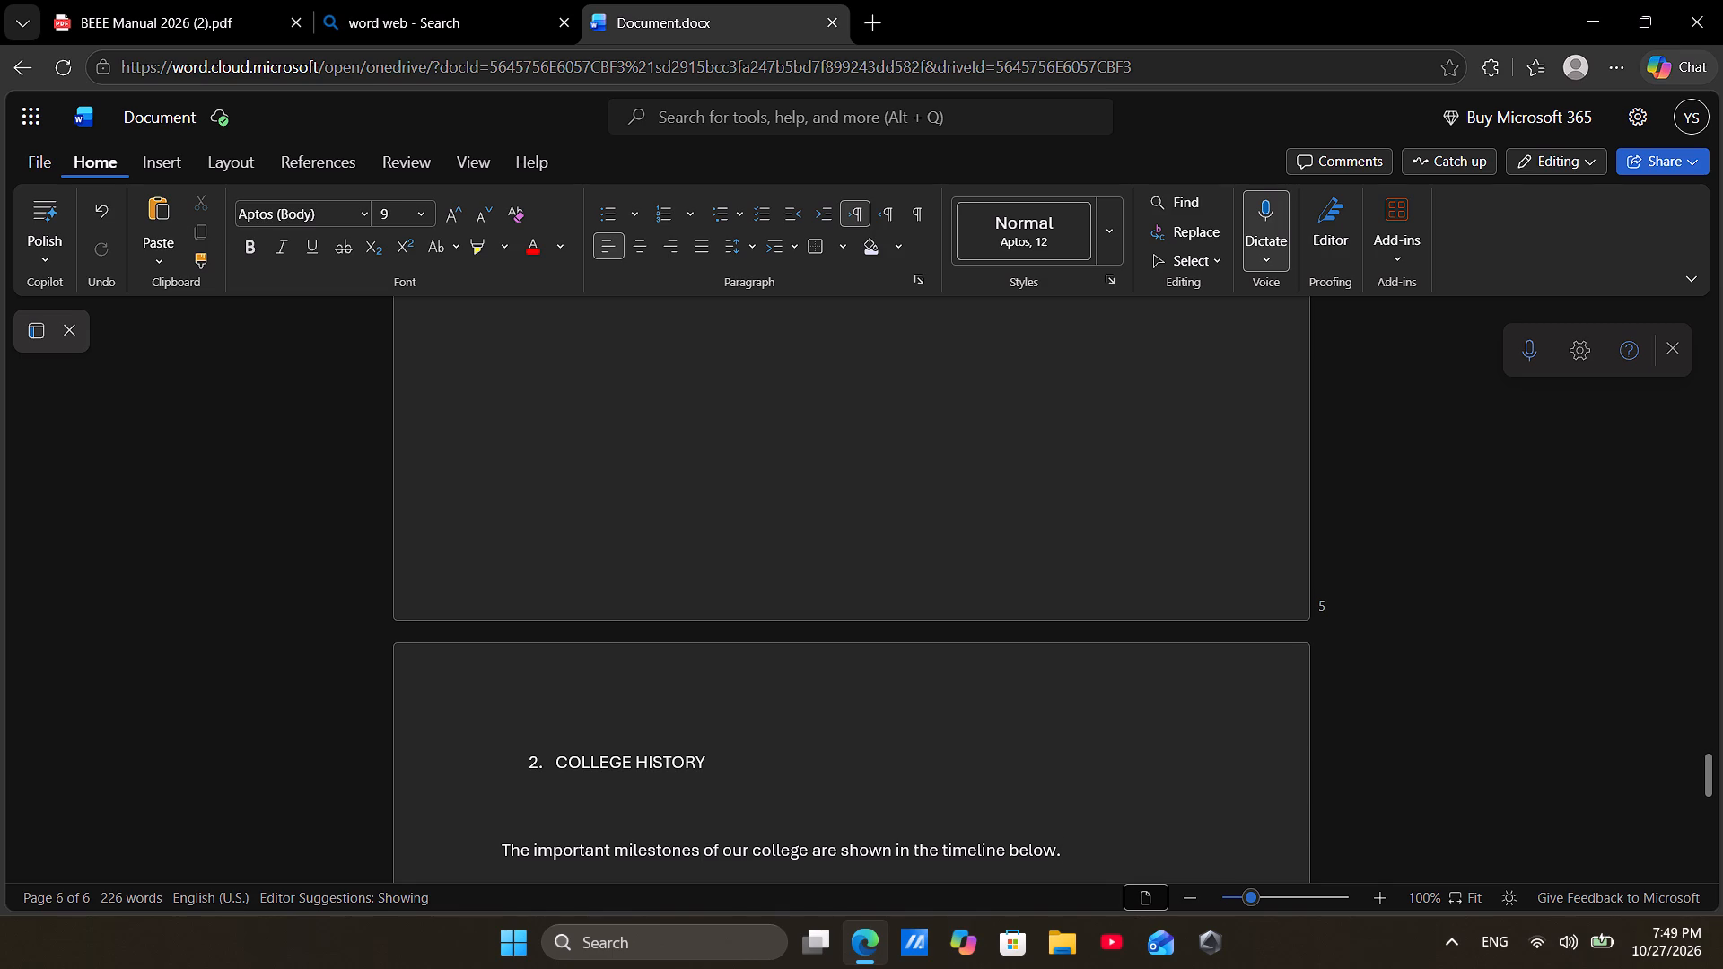
{"action": "key", "text": "Return"}
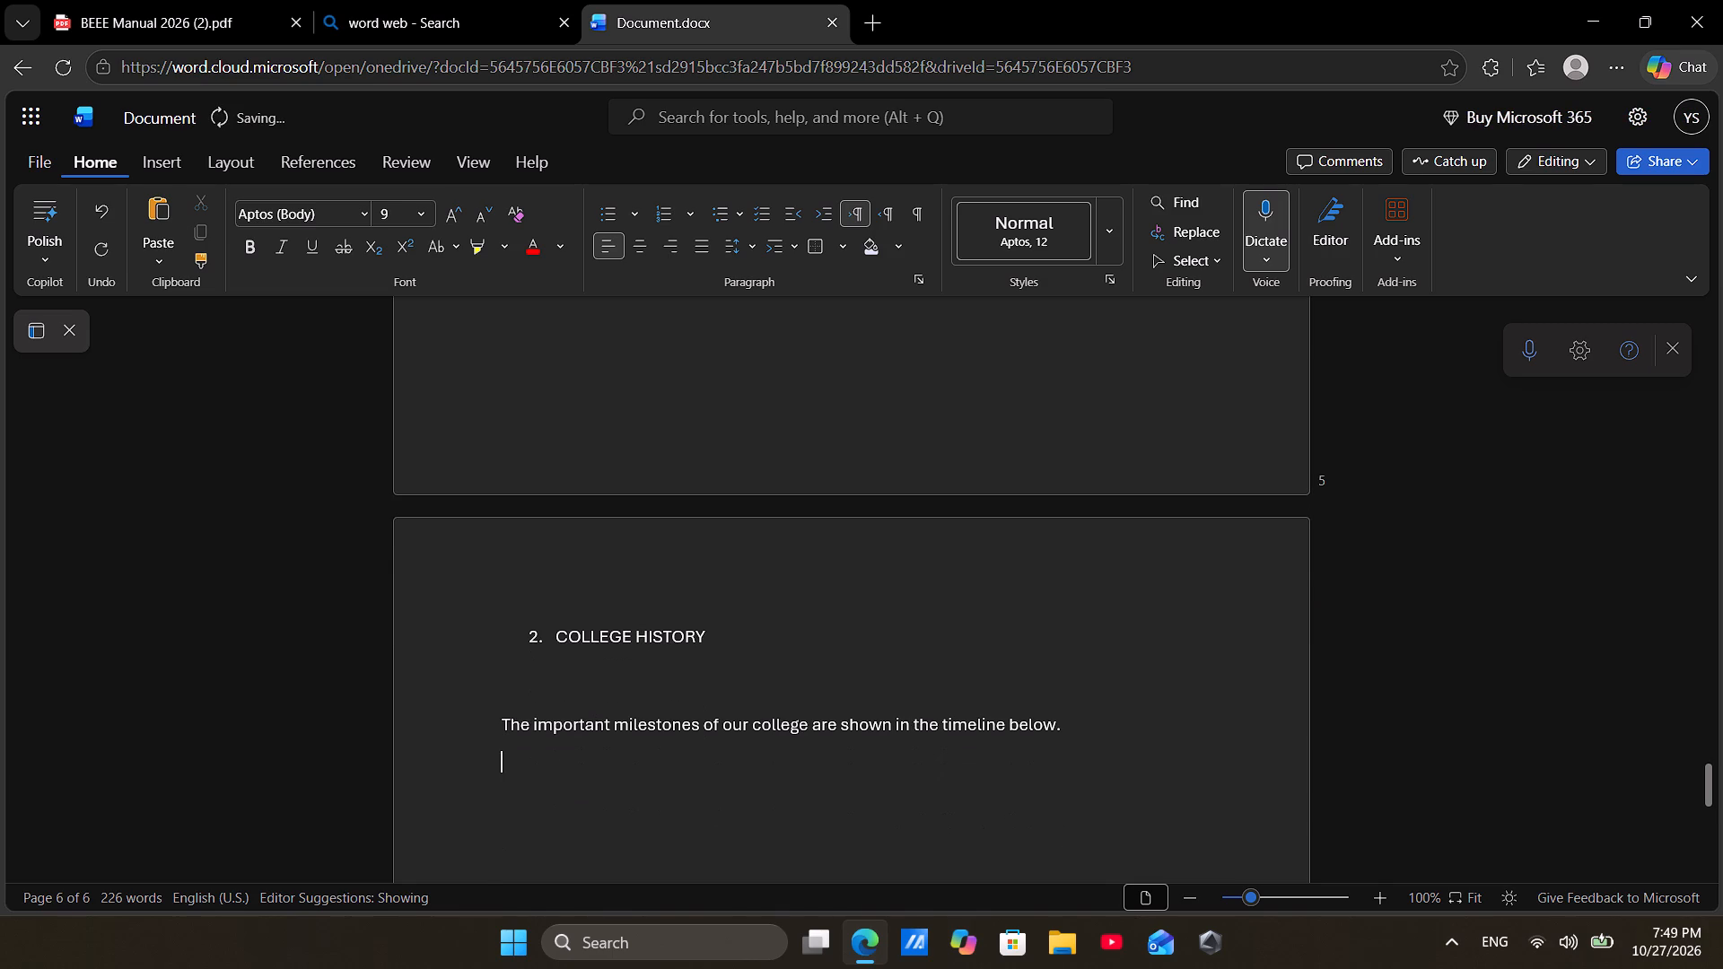
{"action": "key", "text": "Return"}
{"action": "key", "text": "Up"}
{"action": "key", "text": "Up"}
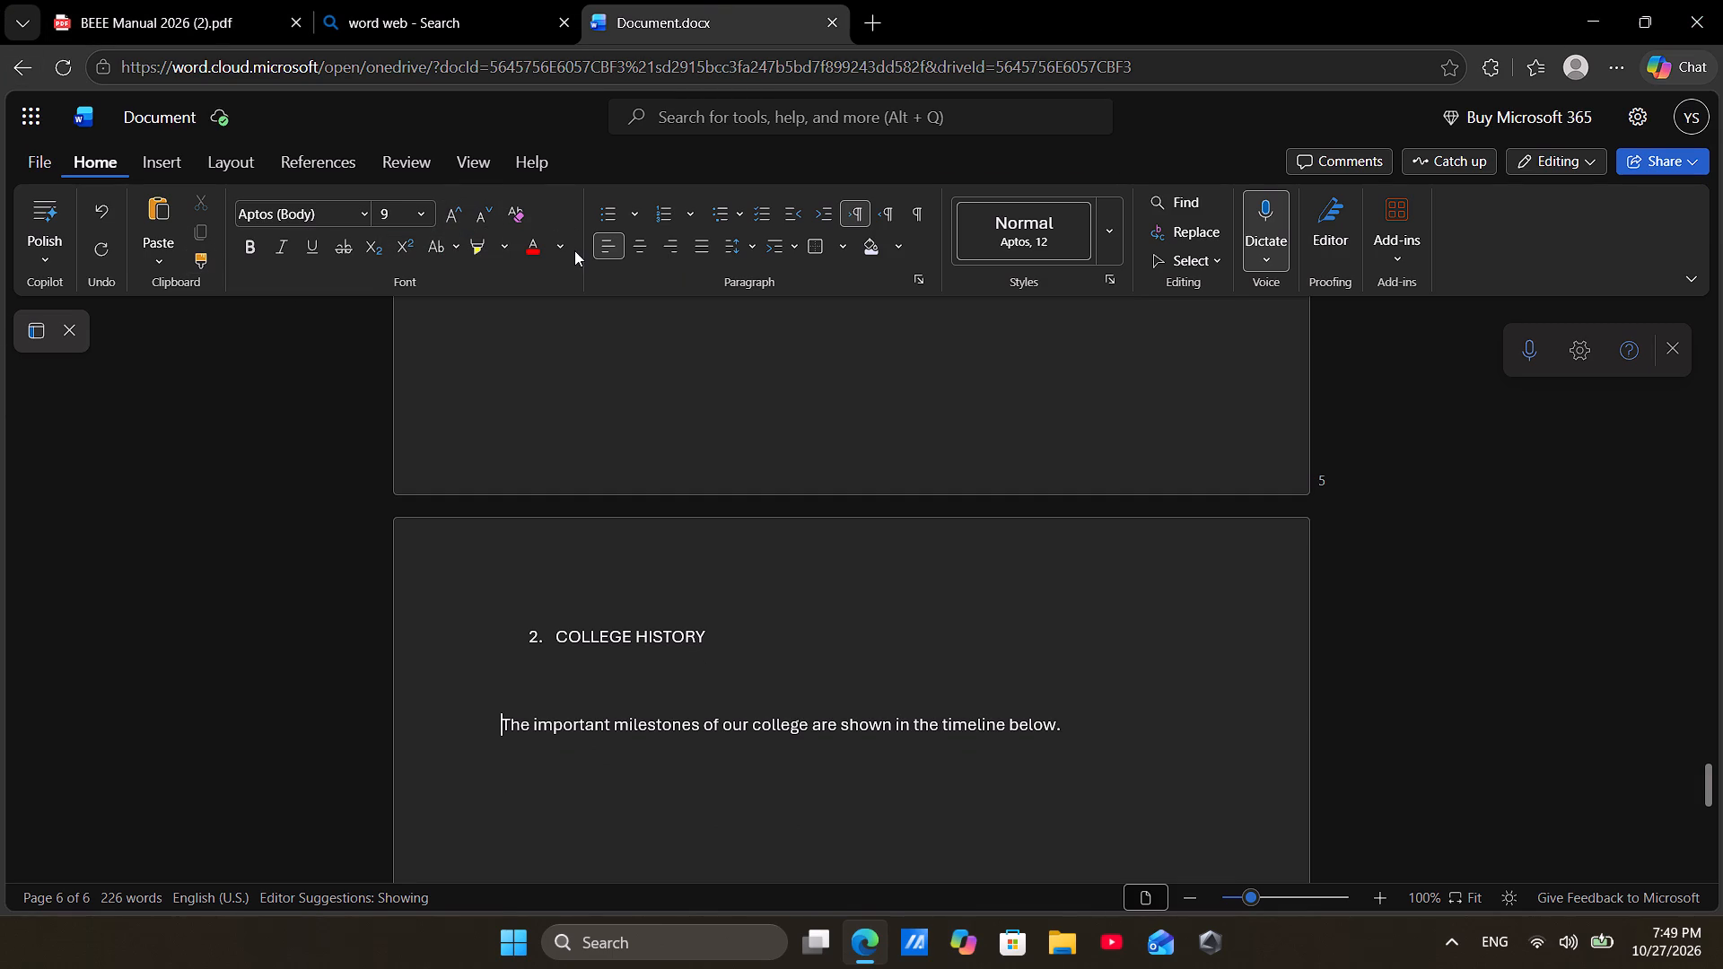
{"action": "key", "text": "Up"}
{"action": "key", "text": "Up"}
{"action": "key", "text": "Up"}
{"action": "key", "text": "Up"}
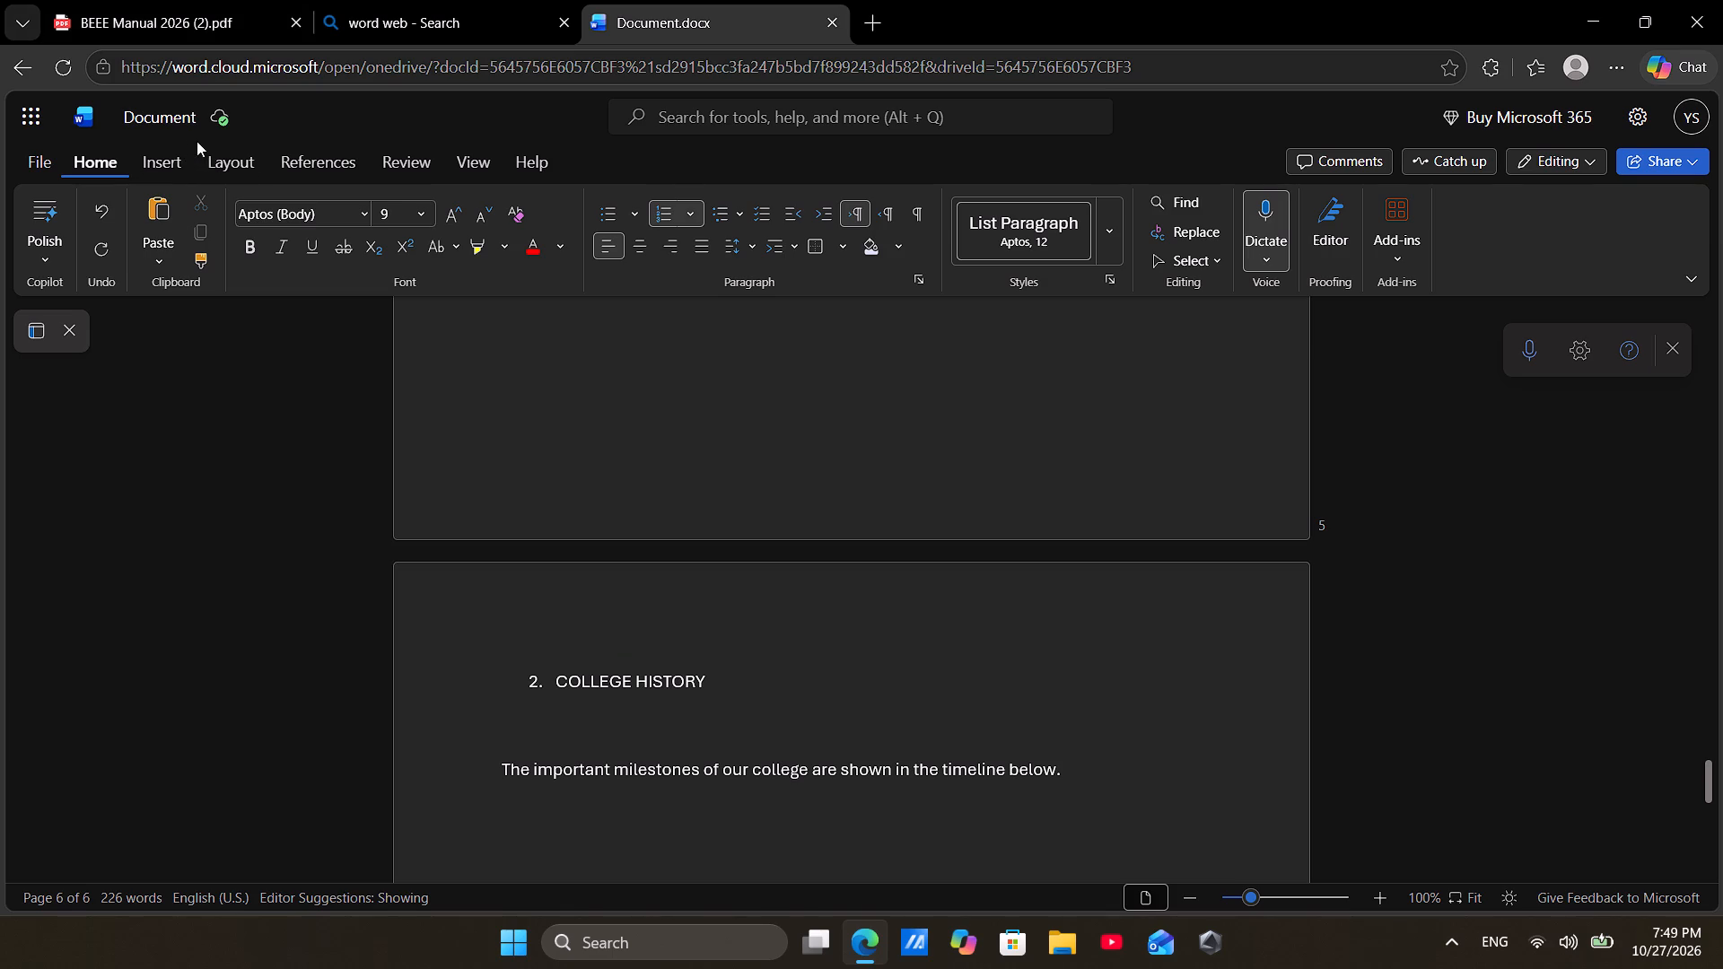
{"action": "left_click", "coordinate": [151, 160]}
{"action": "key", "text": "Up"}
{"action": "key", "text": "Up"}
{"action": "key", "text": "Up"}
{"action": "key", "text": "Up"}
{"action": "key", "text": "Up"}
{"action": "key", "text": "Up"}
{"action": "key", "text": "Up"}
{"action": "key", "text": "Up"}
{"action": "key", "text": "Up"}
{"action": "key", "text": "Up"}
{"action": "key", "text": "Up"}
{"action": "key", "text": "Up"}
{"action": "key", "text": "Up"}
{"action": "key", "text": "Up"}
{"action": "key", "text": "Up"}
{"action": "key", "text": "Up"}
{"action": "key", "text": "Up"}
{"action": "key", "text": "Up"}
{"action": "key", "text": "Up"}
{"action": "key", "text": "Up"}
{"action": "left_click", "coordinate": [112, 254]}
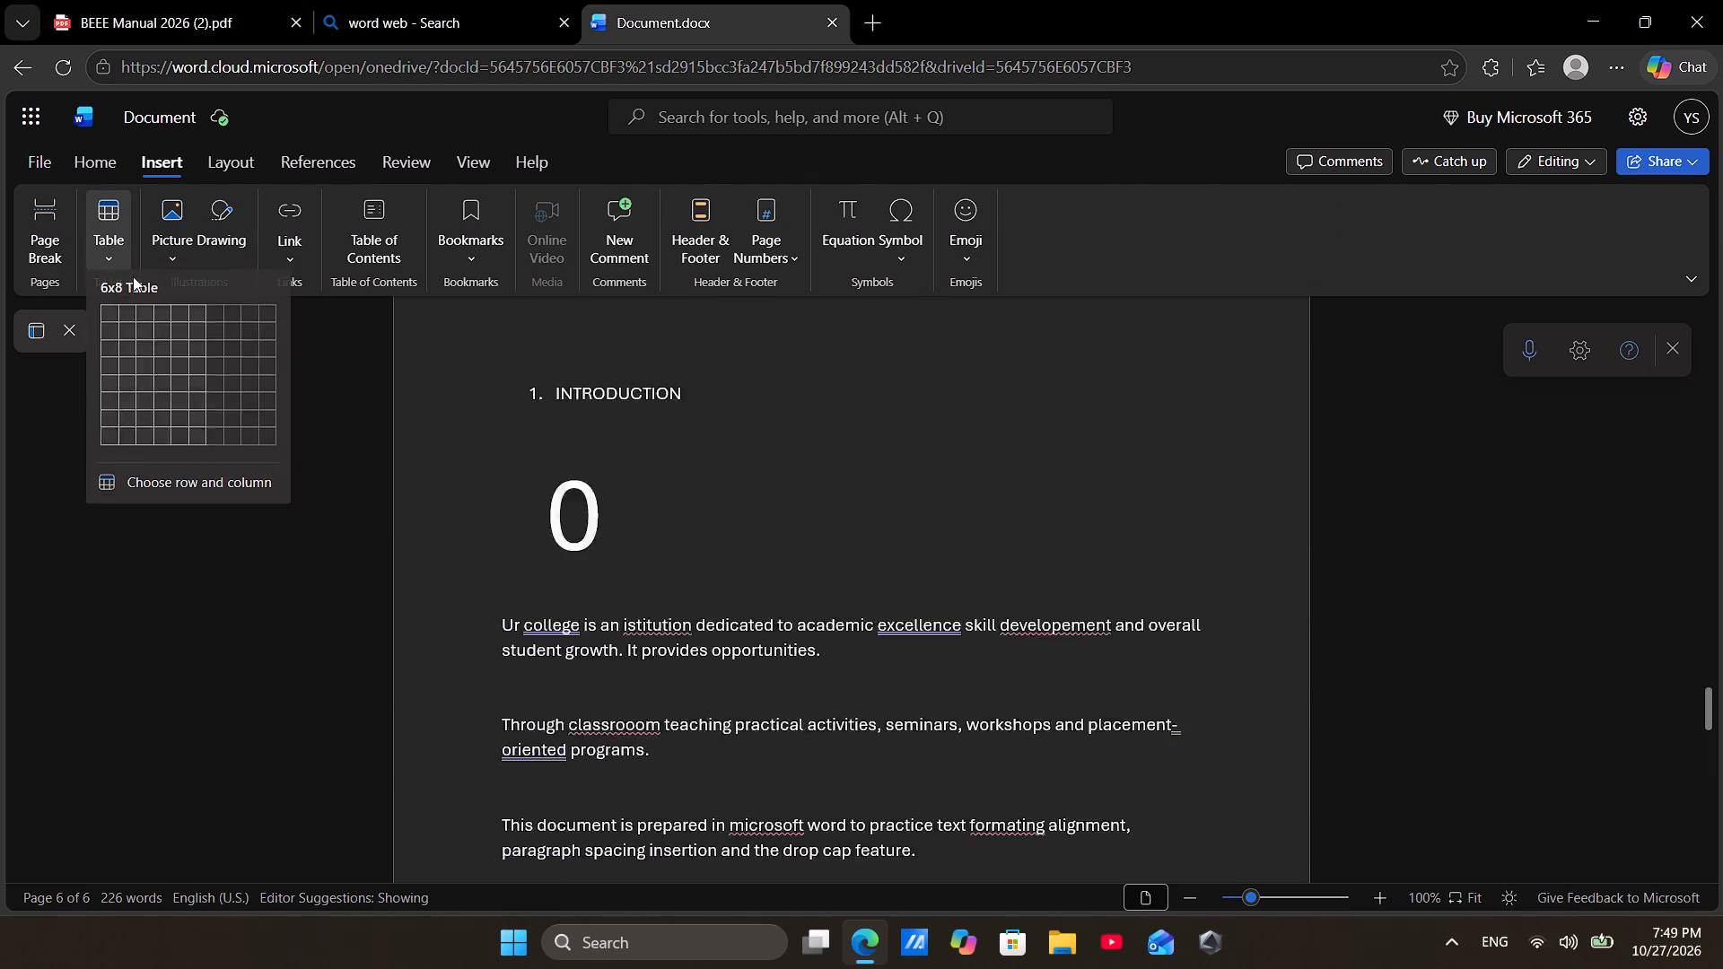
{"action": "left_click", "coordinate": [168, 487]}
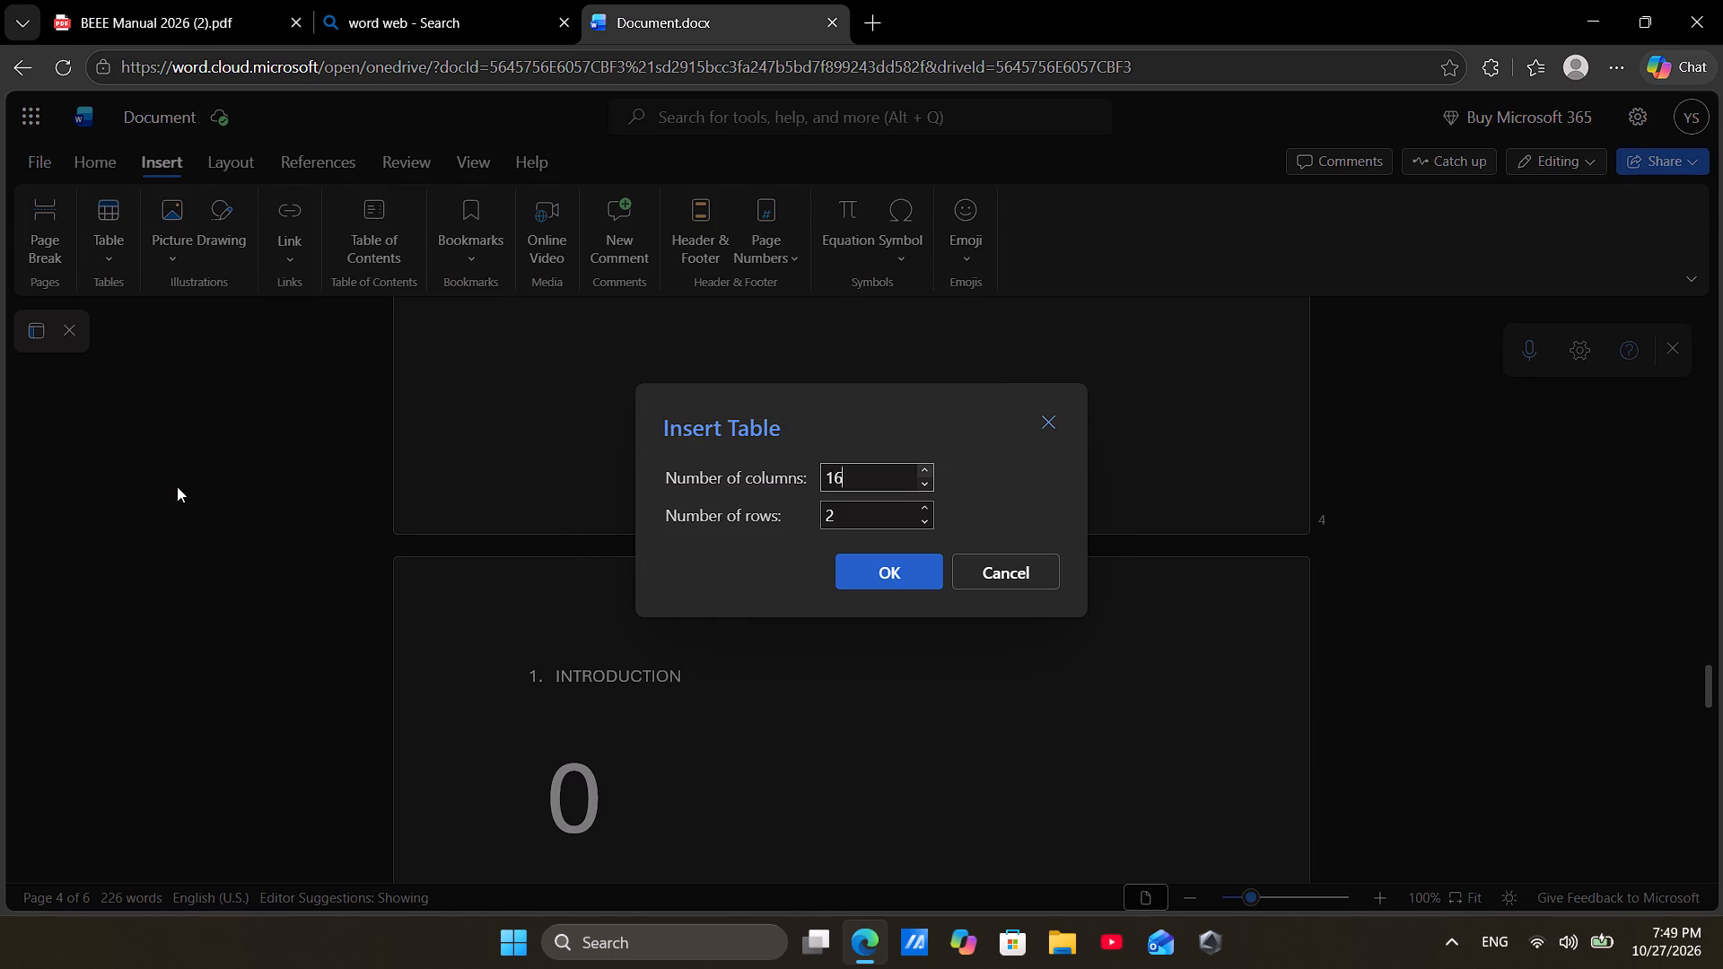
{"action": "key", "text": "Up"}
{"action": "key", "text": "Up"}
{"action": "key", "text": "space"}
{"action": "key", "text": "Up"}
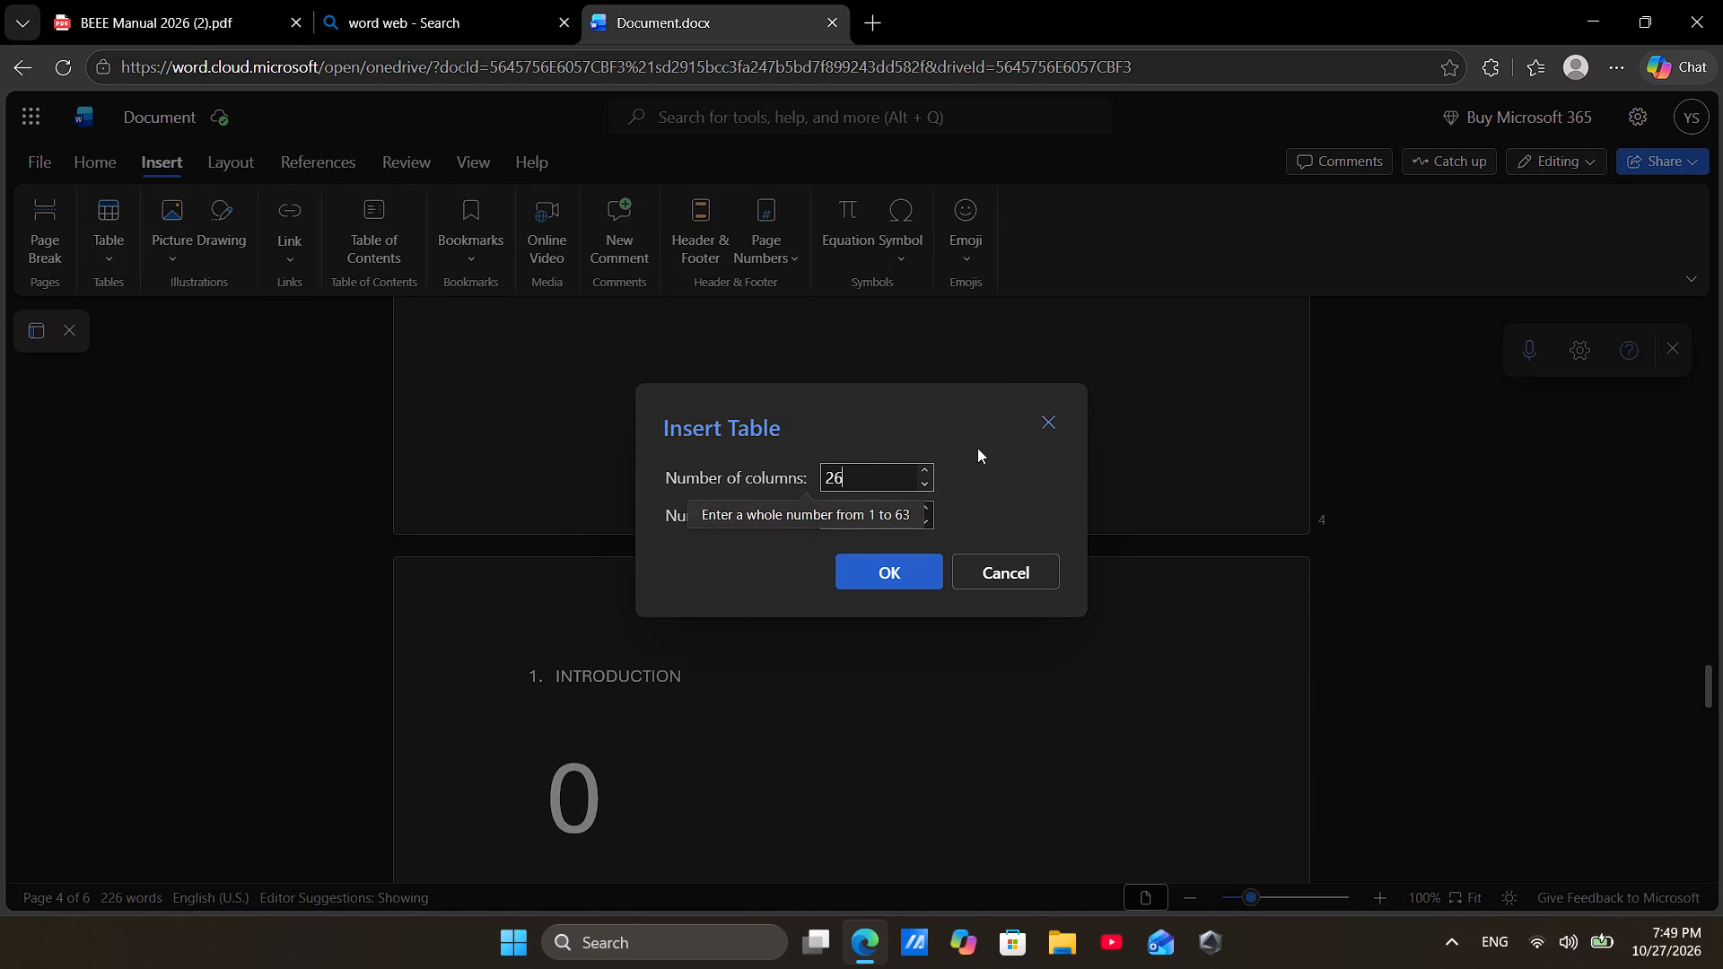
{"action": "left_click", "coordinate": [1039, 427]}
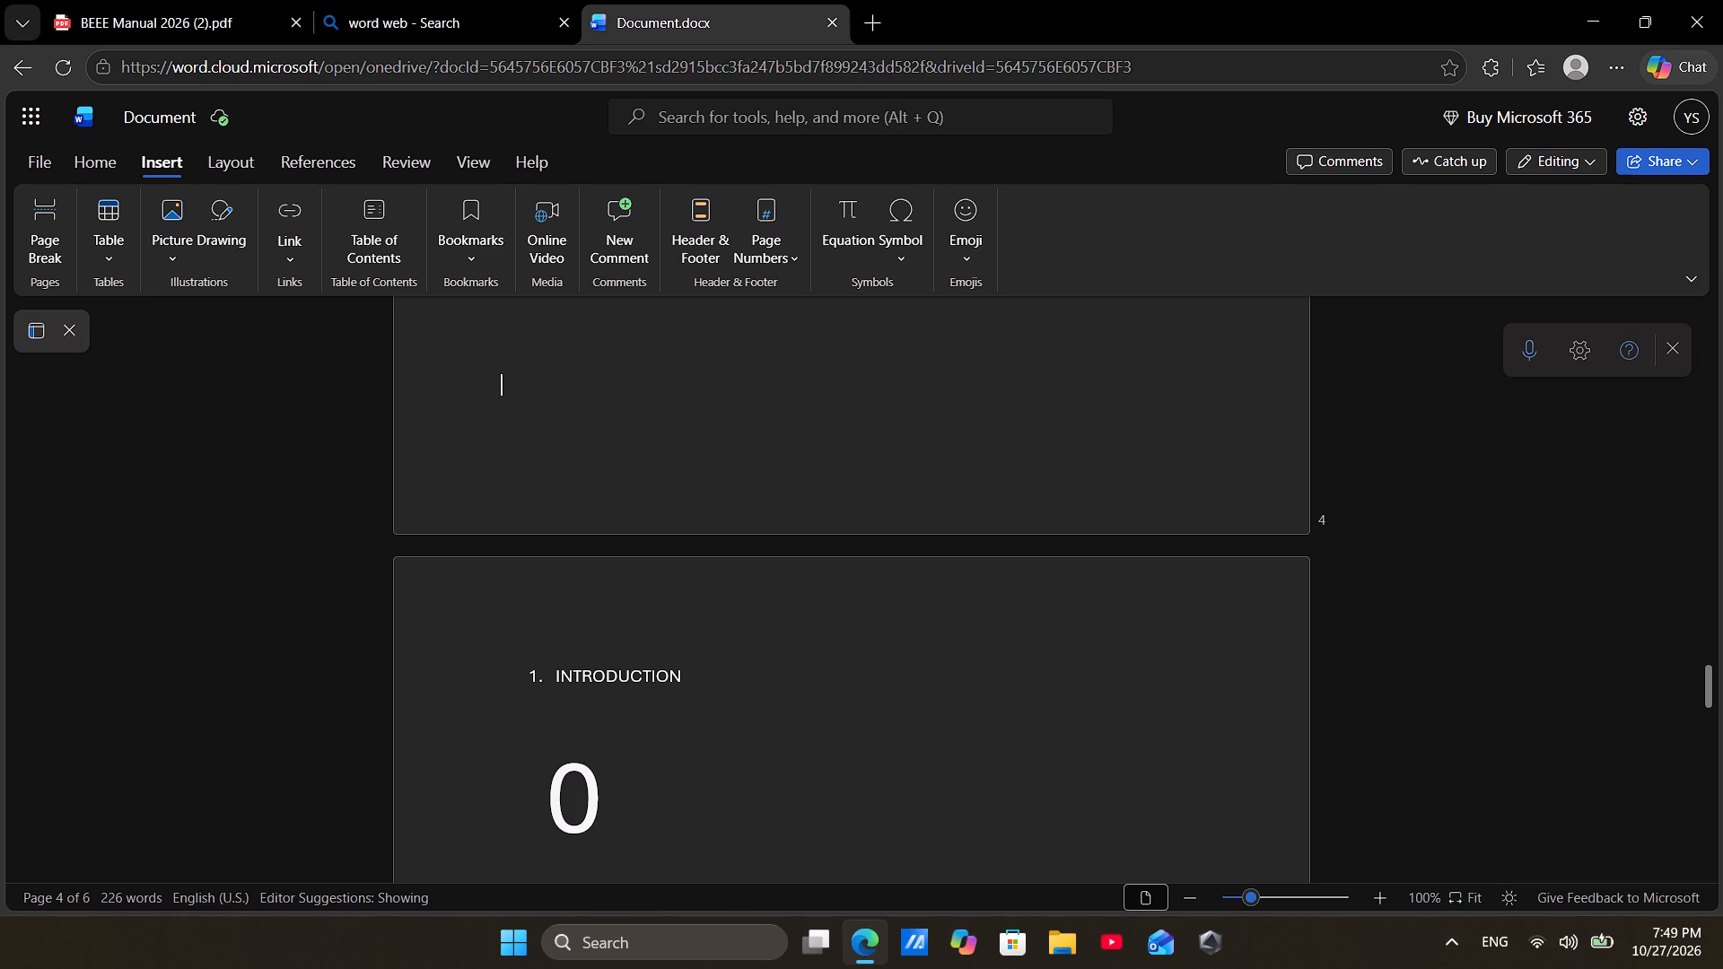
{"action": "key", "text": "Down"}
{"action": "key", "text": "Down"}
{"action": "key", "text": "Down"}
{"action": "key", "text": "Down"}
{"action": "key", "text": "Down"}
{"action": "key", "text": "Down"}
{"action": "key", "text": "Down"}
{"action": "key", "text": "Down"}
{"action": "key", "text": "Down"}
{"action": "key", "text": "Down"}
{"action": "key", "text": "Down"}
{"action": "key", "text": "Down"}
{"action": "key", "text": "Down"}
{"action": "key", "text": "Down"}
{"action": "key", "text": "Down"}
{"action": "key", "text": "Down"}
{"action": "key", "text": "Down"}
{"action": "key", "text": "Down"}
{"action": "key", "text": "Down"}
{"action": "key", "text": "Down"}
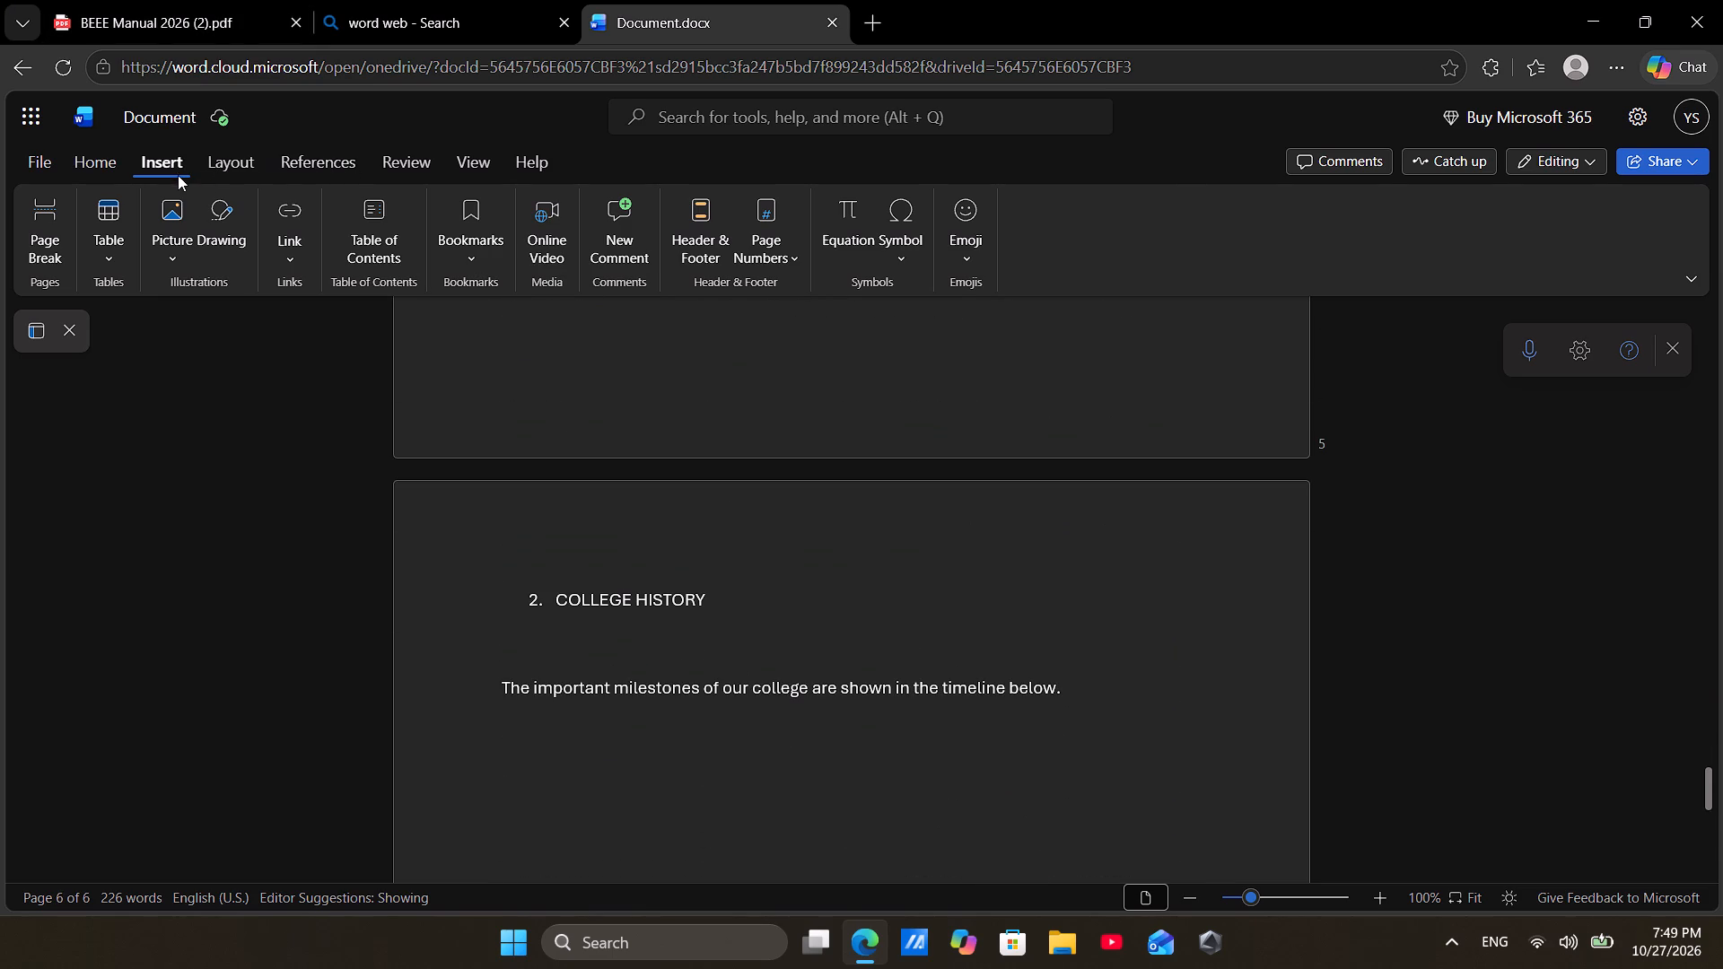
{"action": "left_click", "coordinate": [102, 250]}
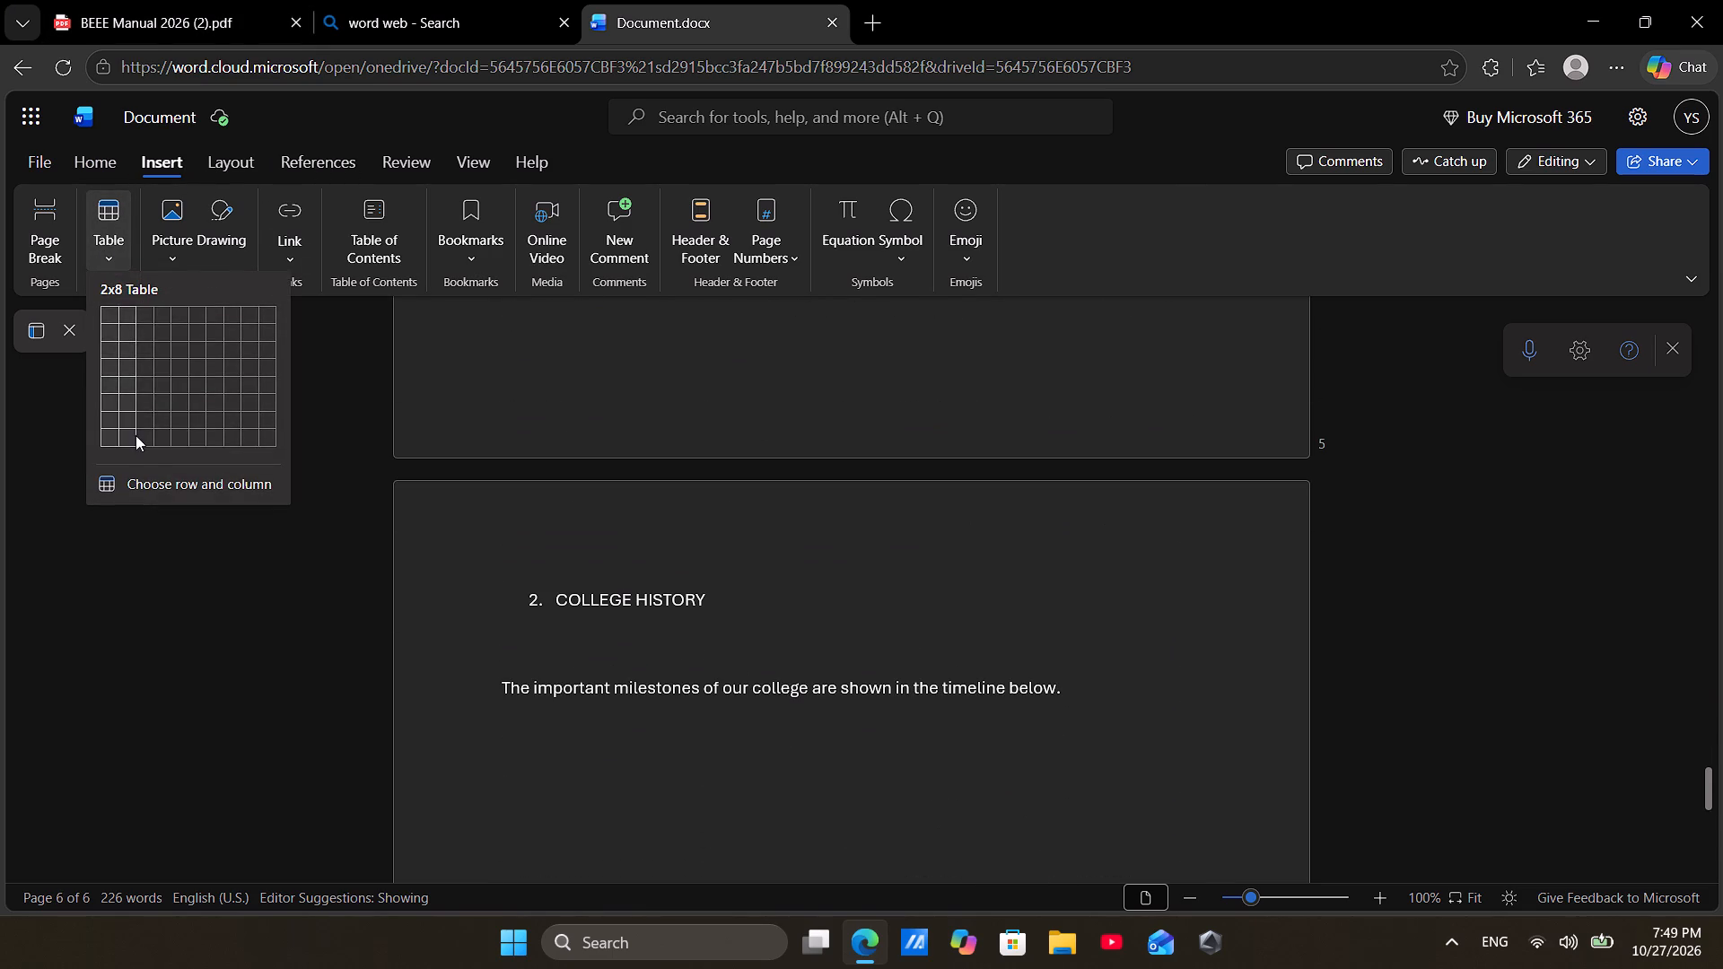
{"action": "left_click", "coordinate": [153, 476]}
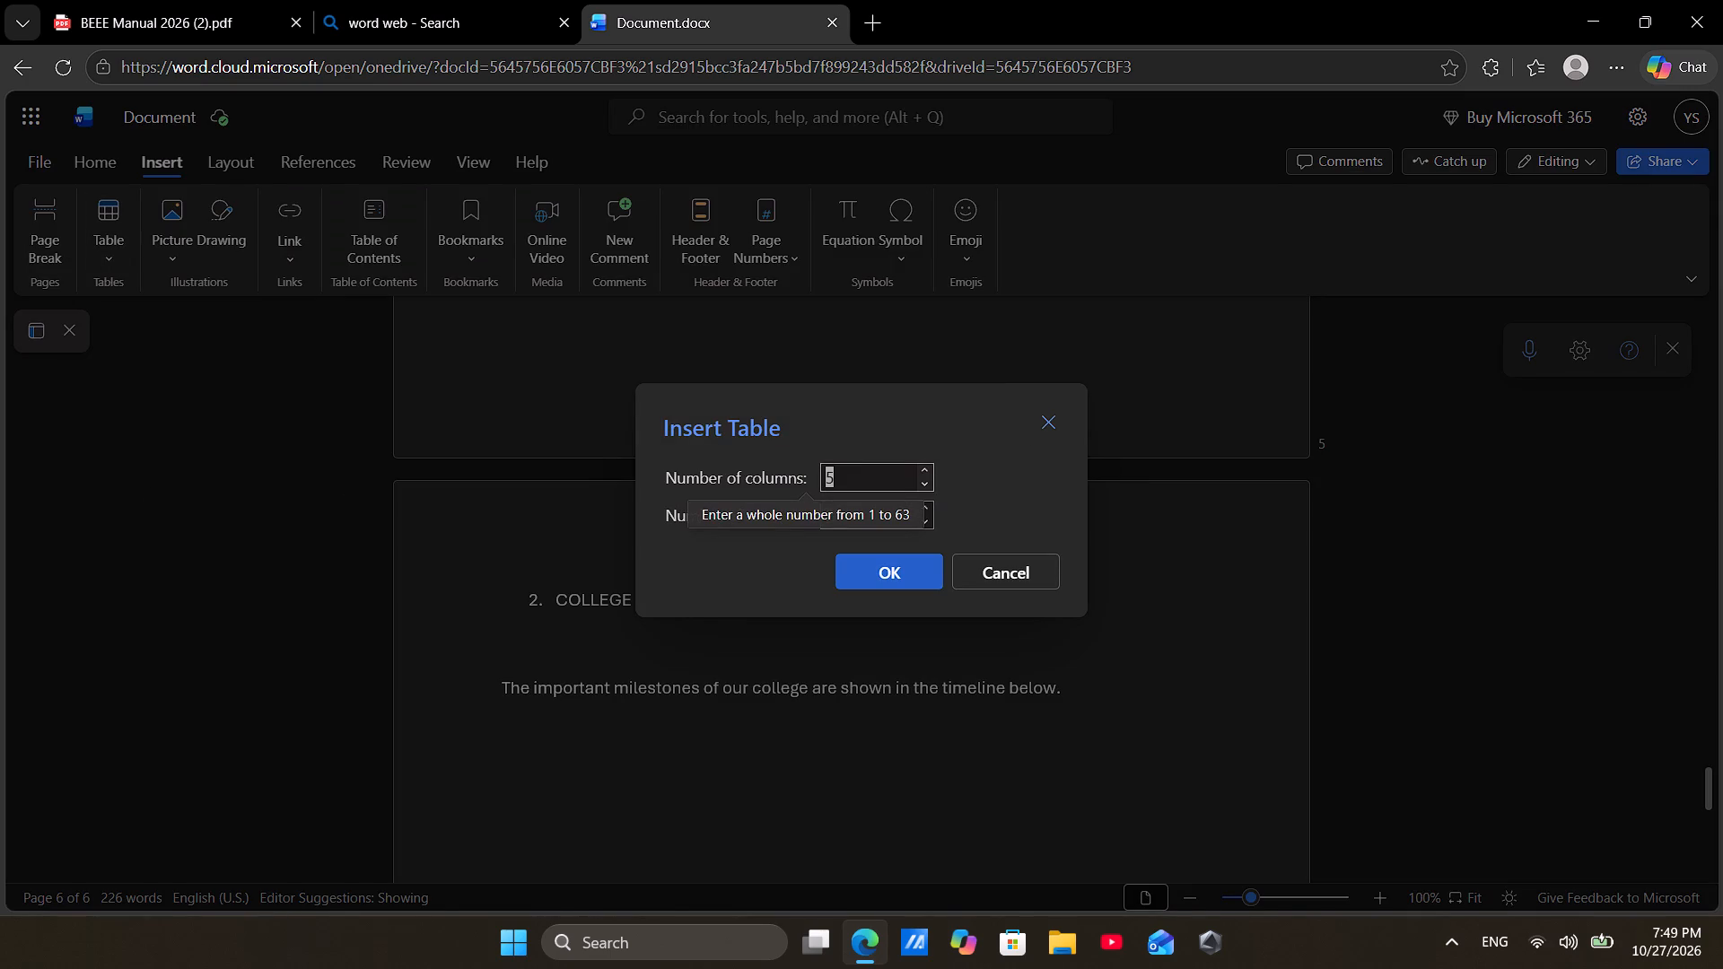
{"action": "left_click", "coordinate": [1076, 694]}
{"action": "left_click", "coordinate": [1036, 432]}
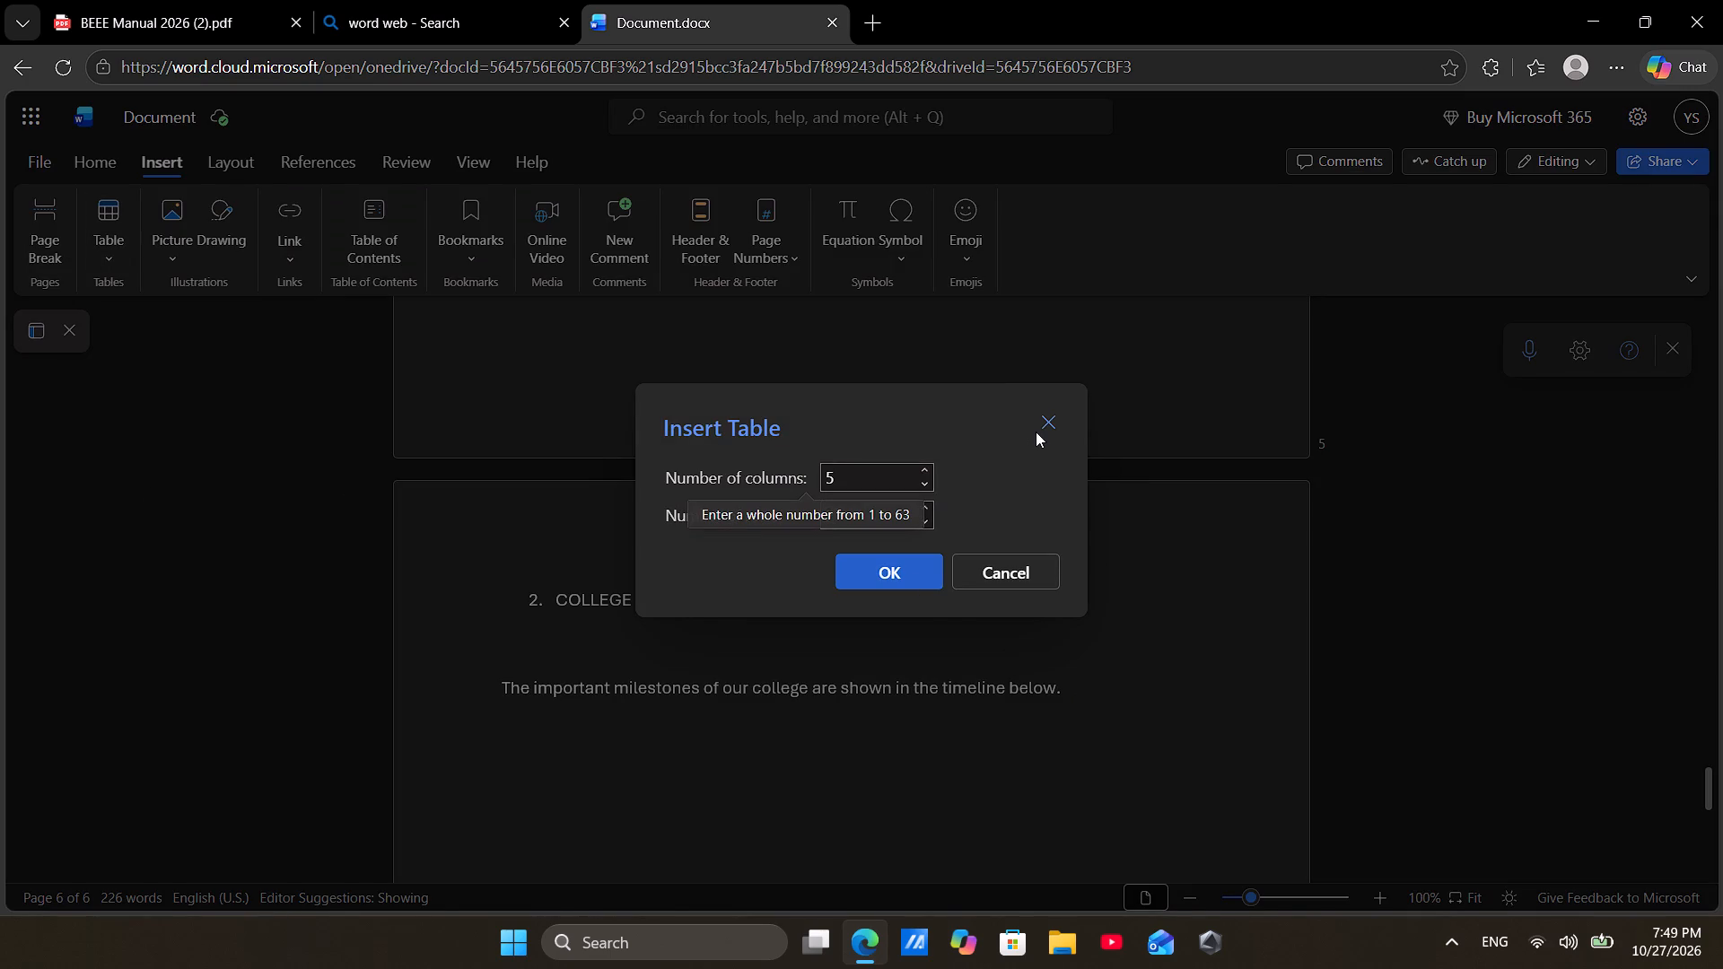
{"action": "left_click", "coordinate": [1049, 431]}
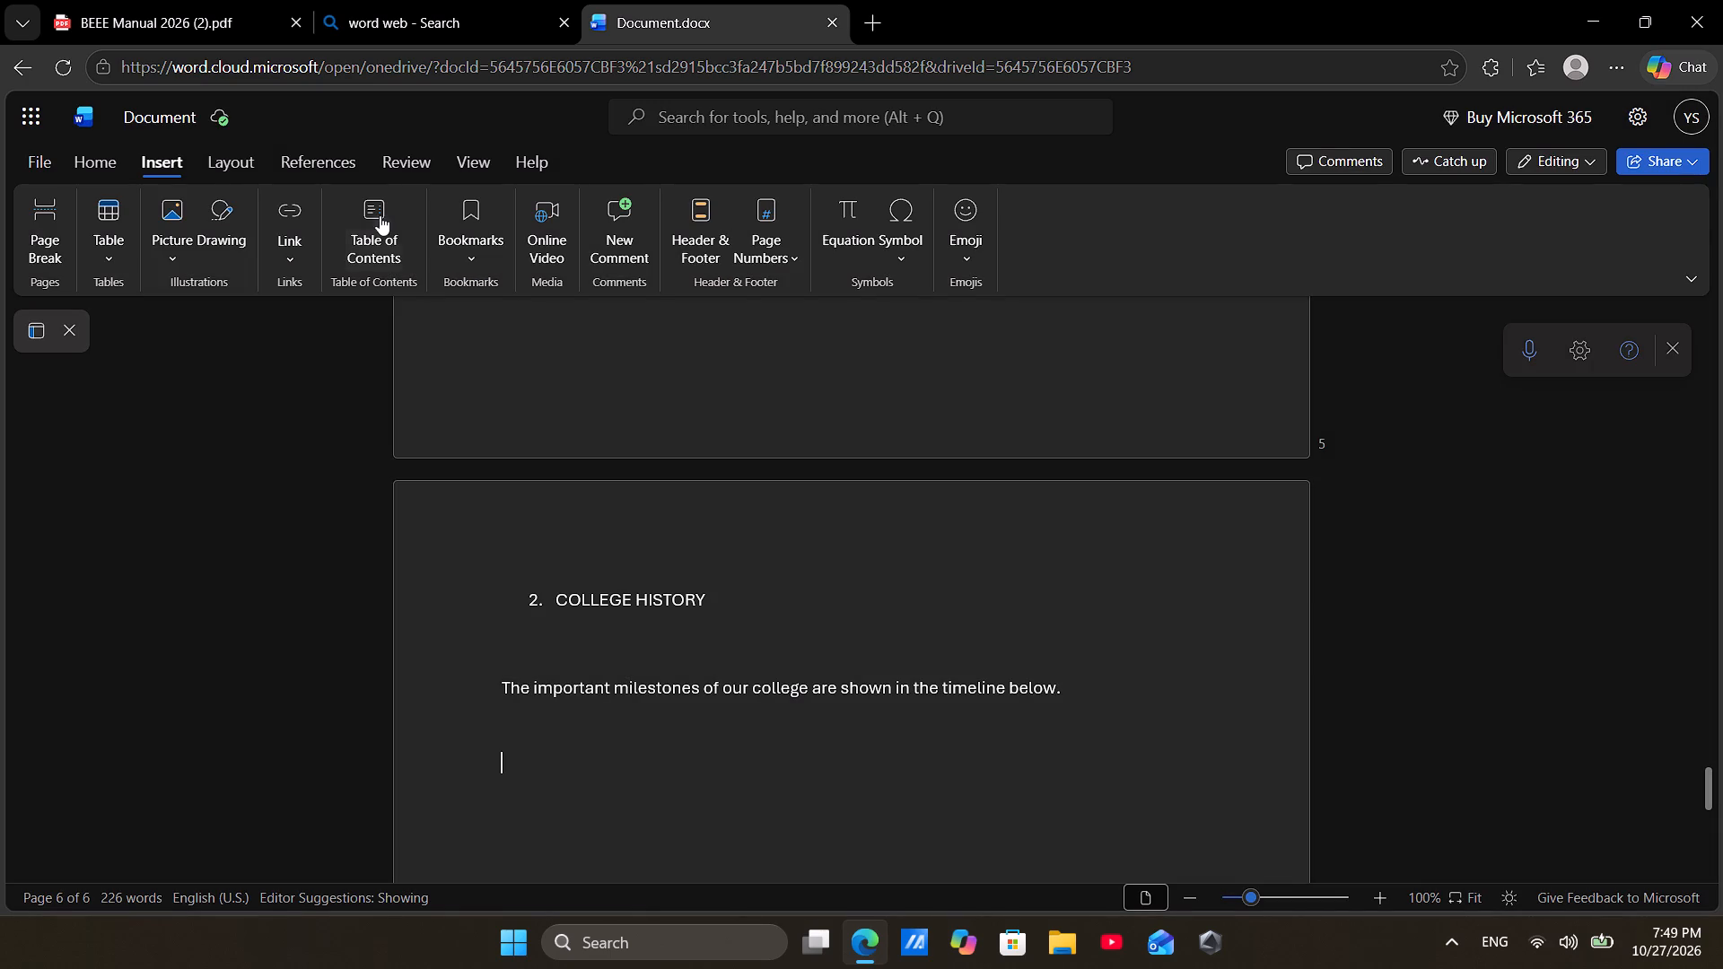
Insert a table with 5 columns and 2 rows below the timeline sentence.
{"action": "left_click", "coordinate": [106, 256]}
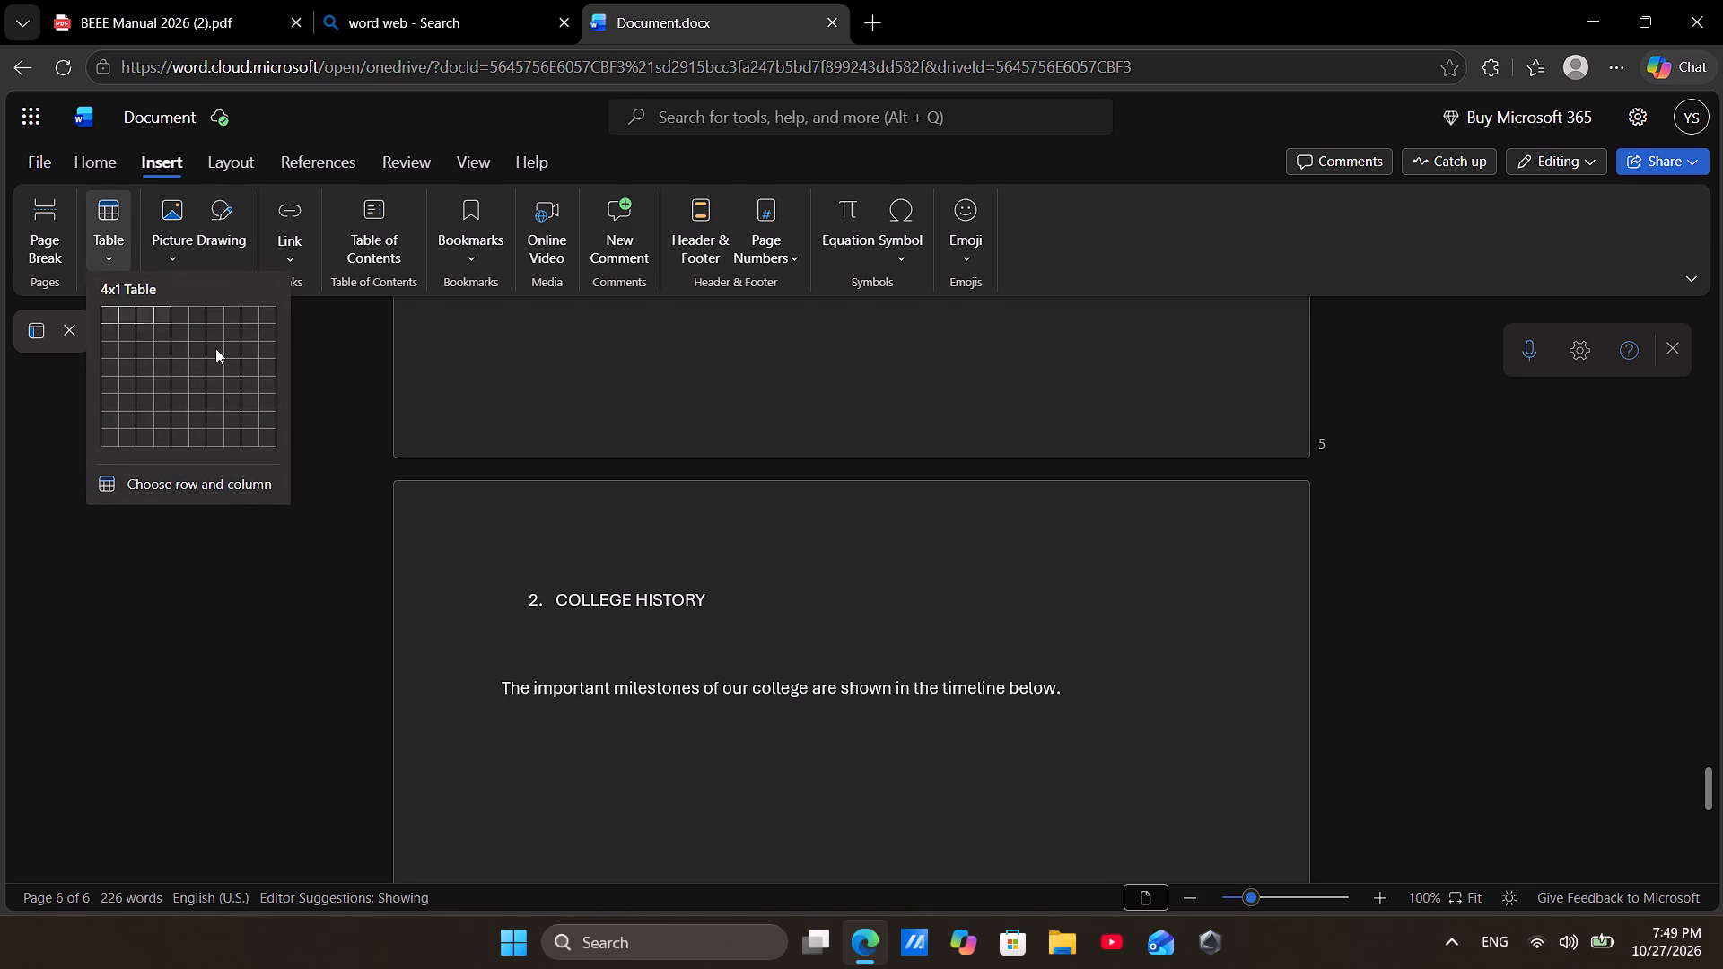
{"action": "left_click", "coordinate": [221, 472]}
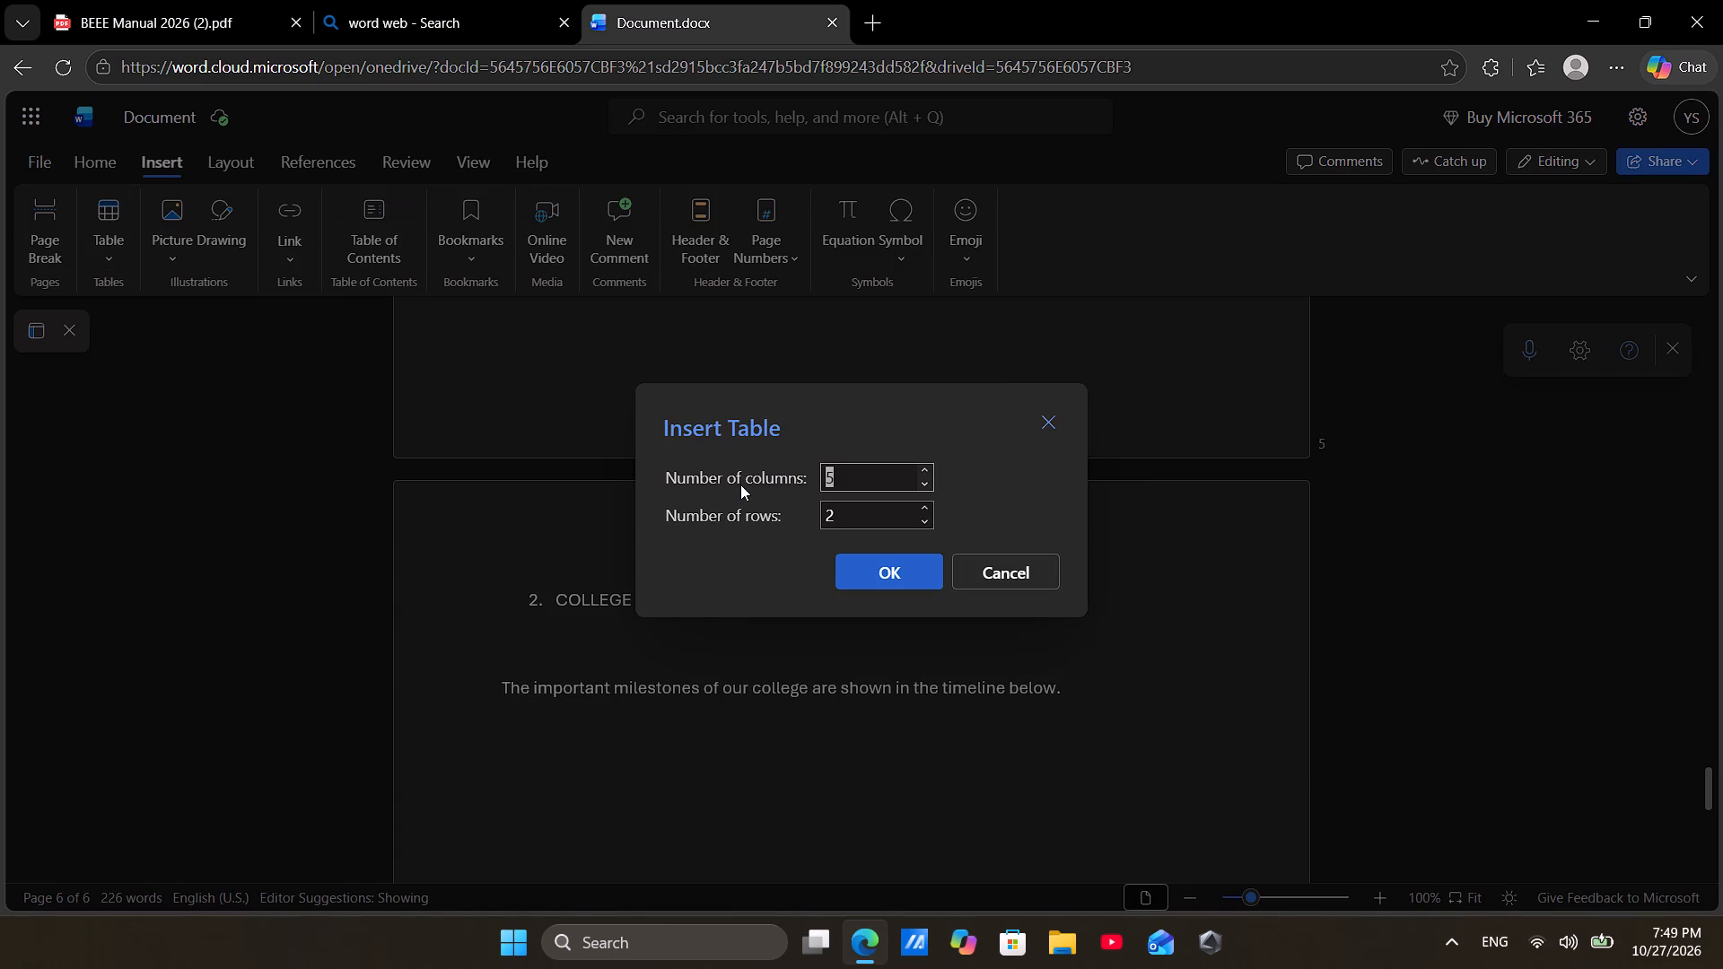
{"action": "double_click", "coordinate": [923, 462]}
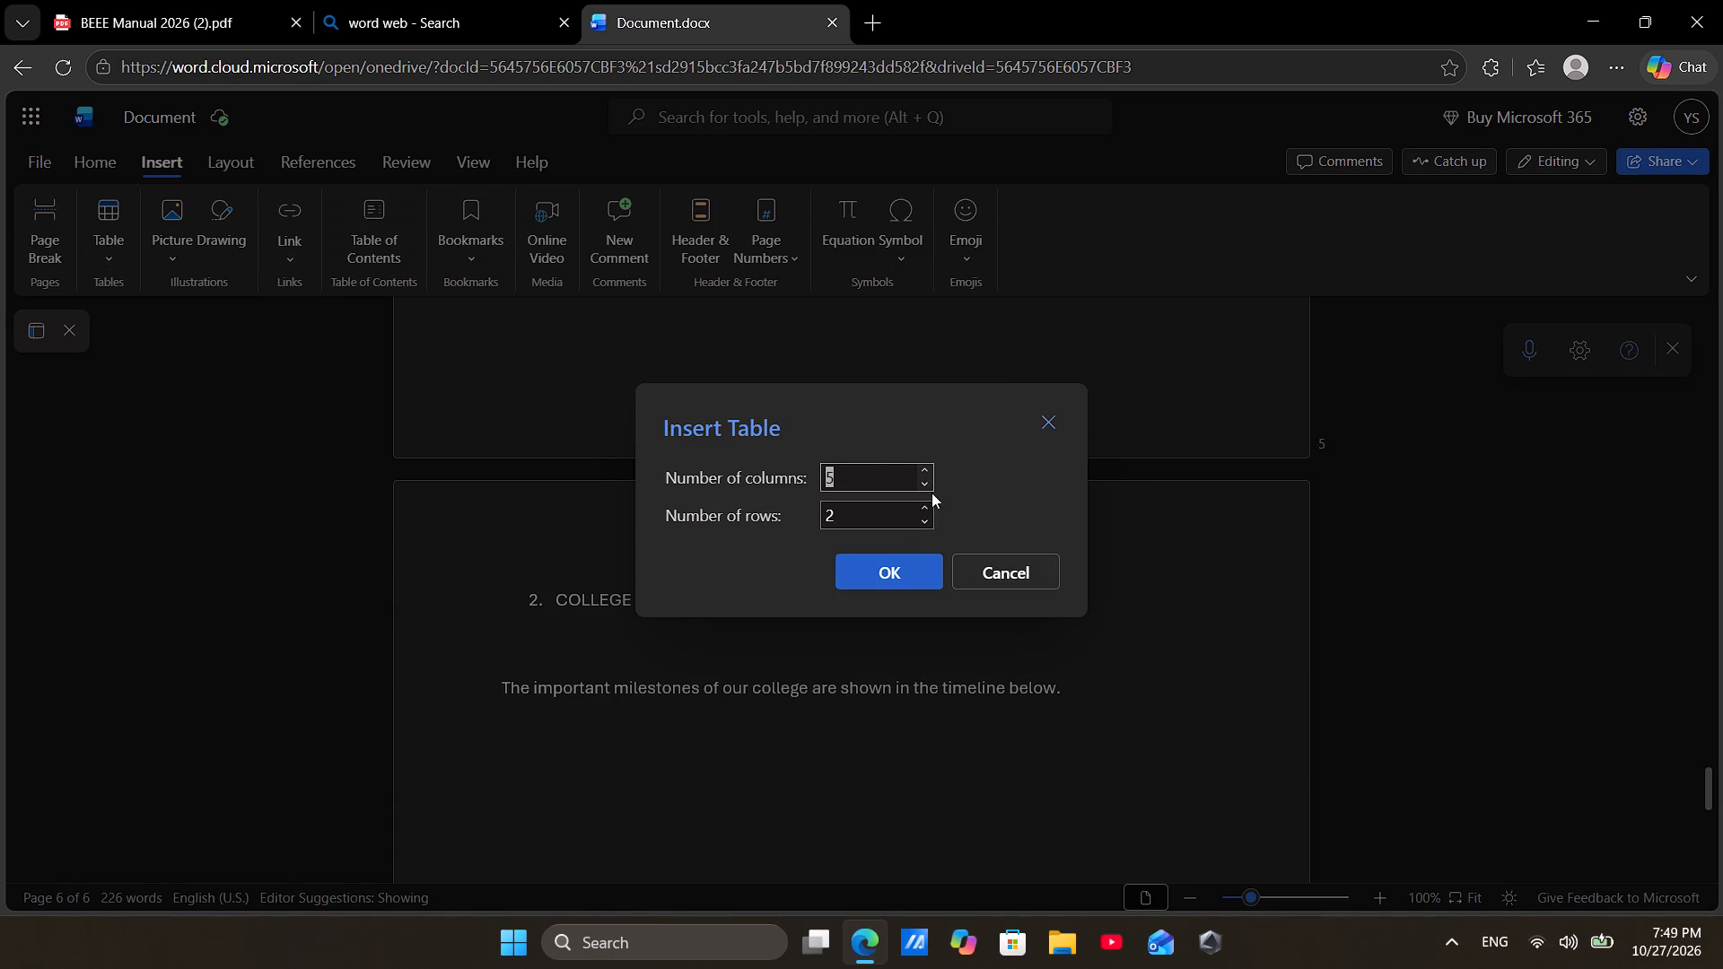
{"action": "left_click", "coordinate": [925, 478]}
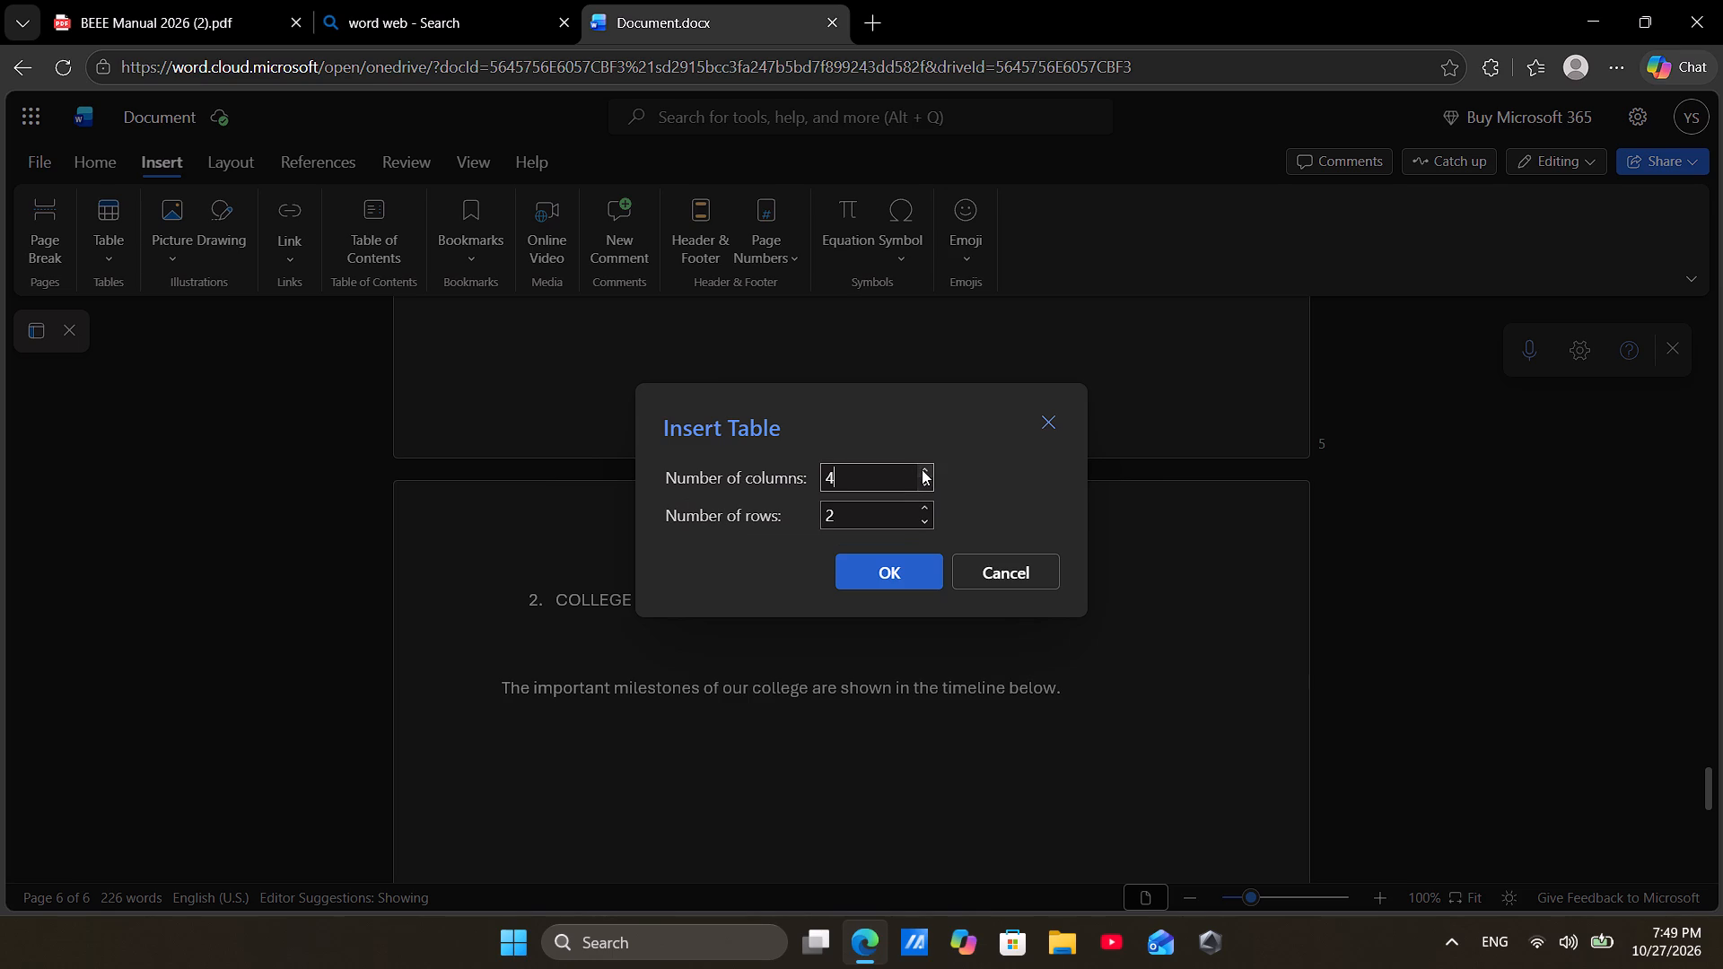
{"action": "double_click", "coordinate": [922, 469]}
{"action": "triple_click", "coordinate": [926, 485]}
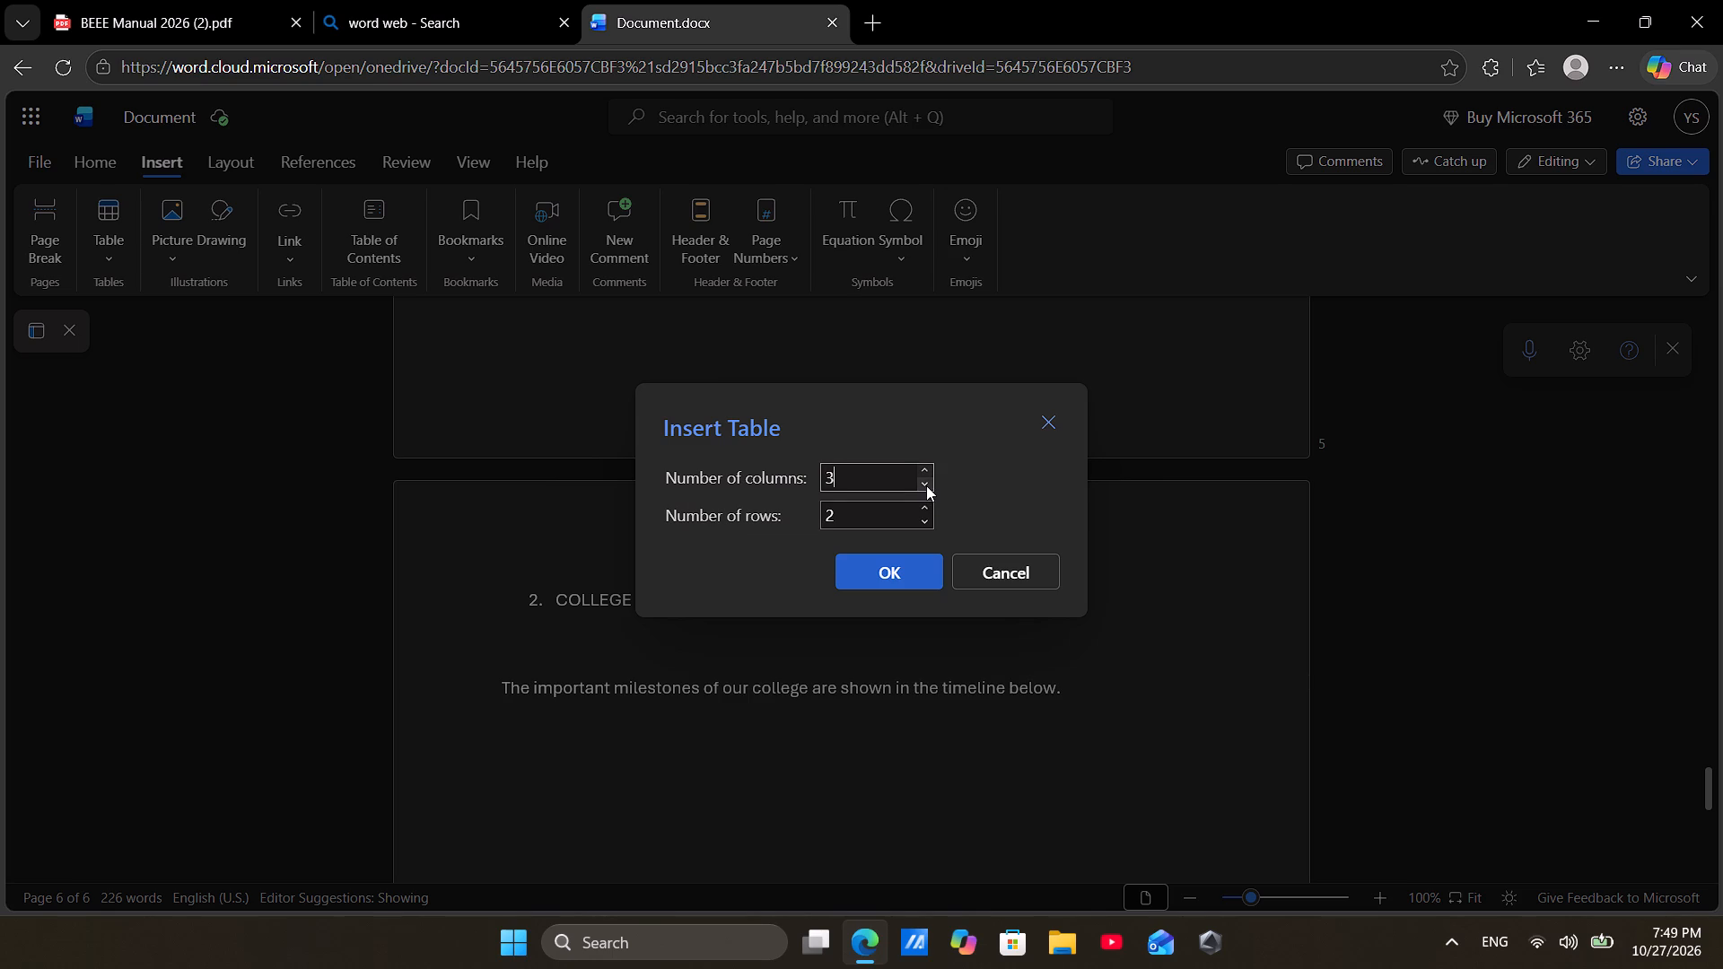
{"action": "left_click", "coordinate": [926, 485]}
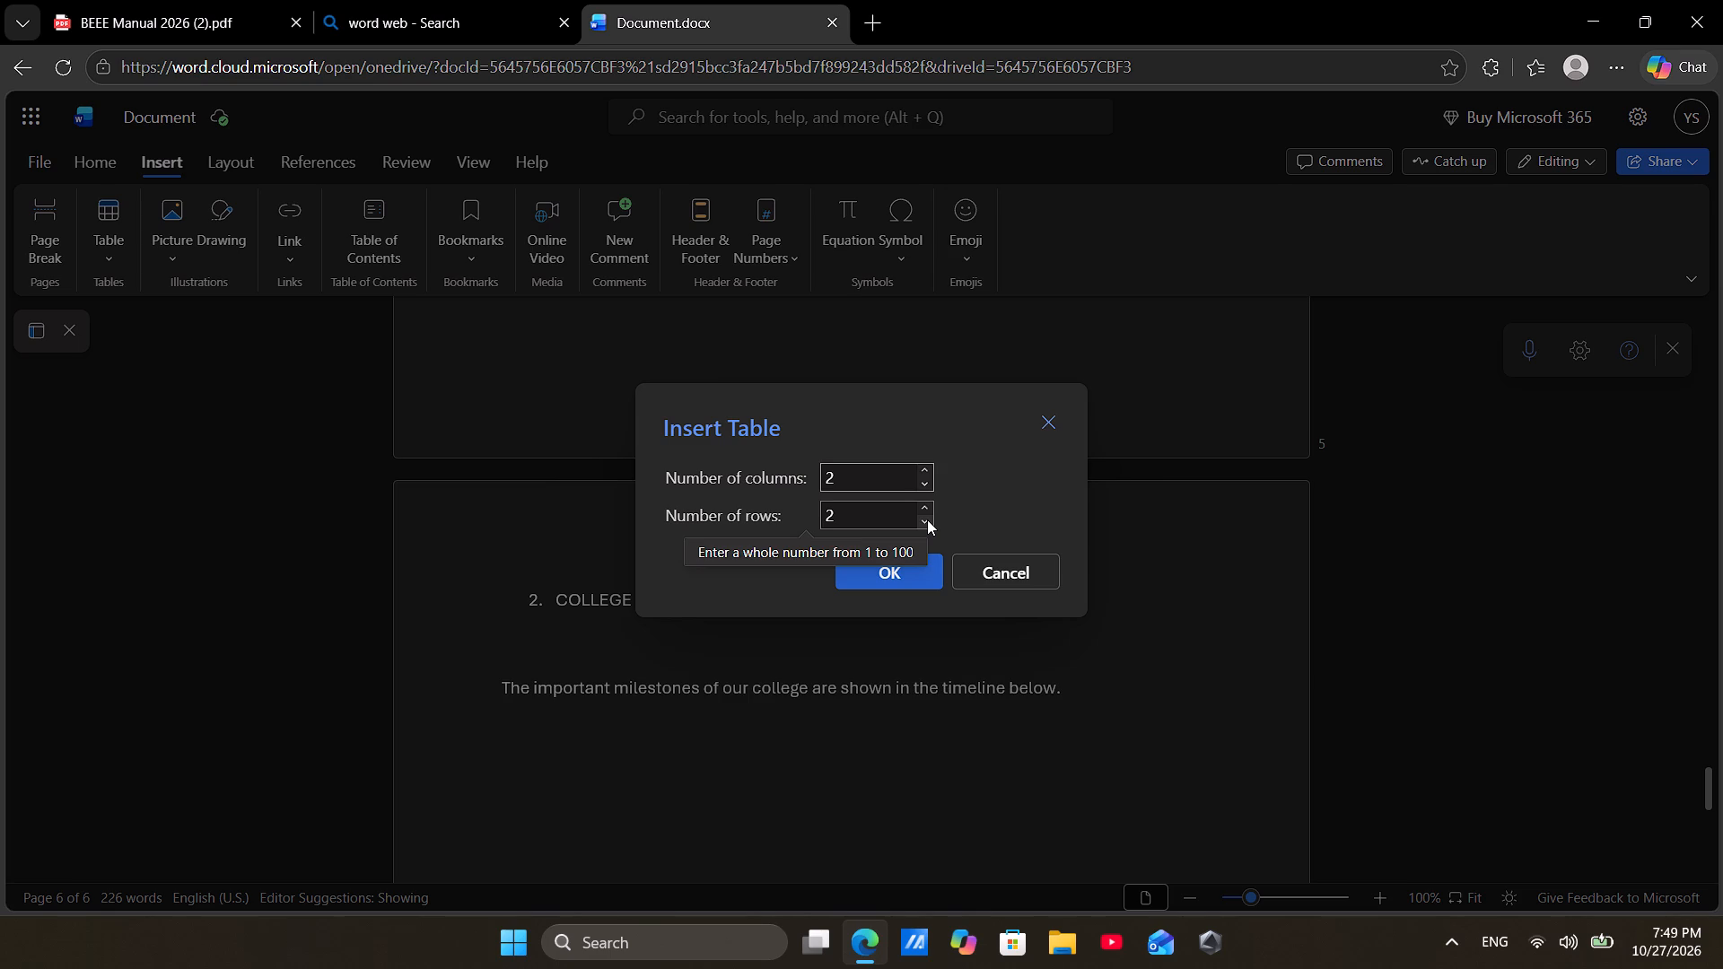
{"action": "double_click", "coordinate": [923, 471]}
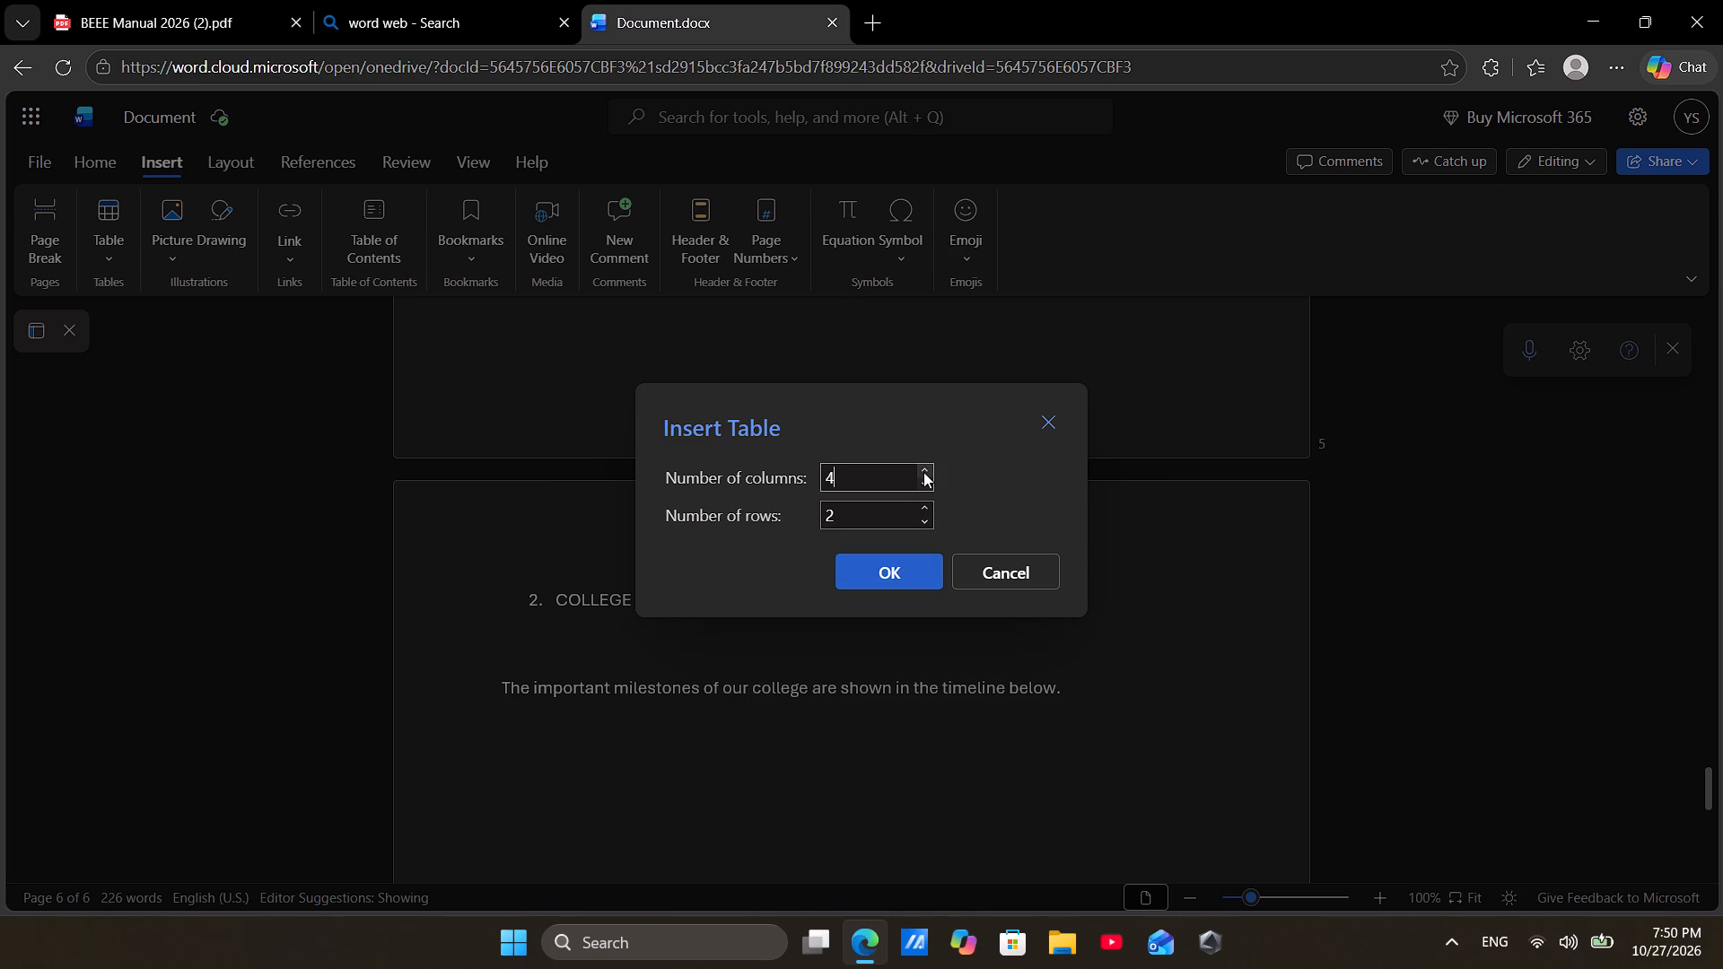
{"action": "left_click", "coordinate": [923, 472]}
{"action": "left_click", "coordinate": [905, 564]}
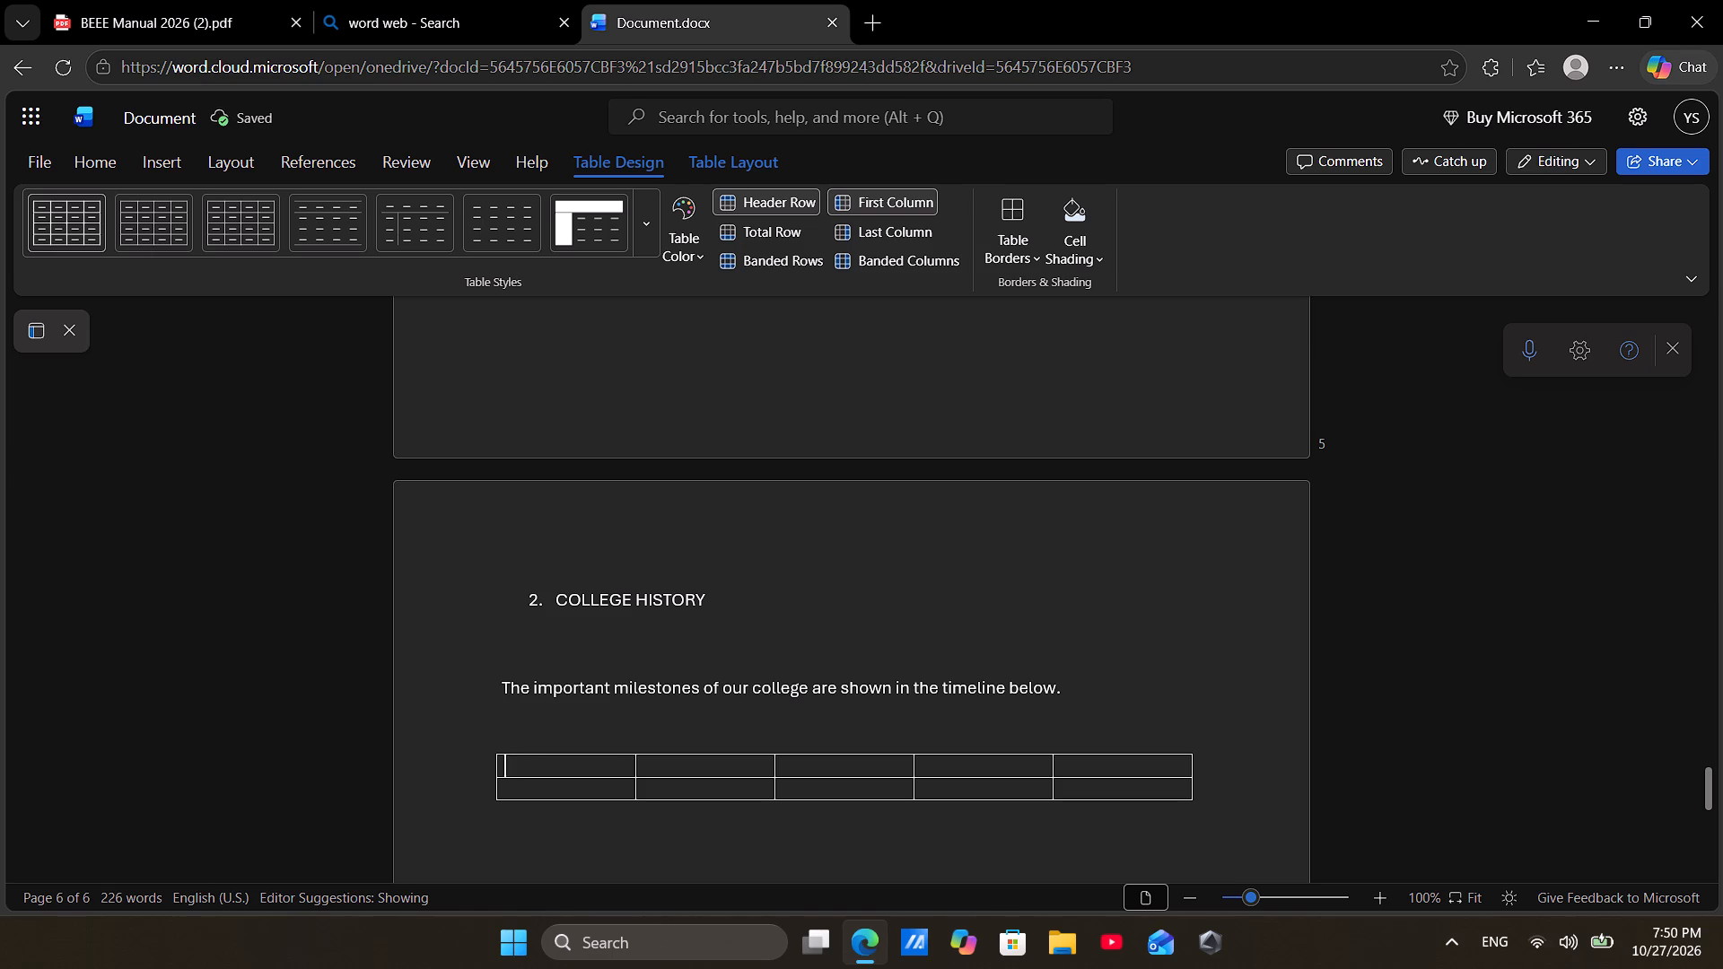
Enter 2016 and 2015 in the first two cells of the table's top row, each followed by a blank line.
{"action": "type", "text": "2016"}
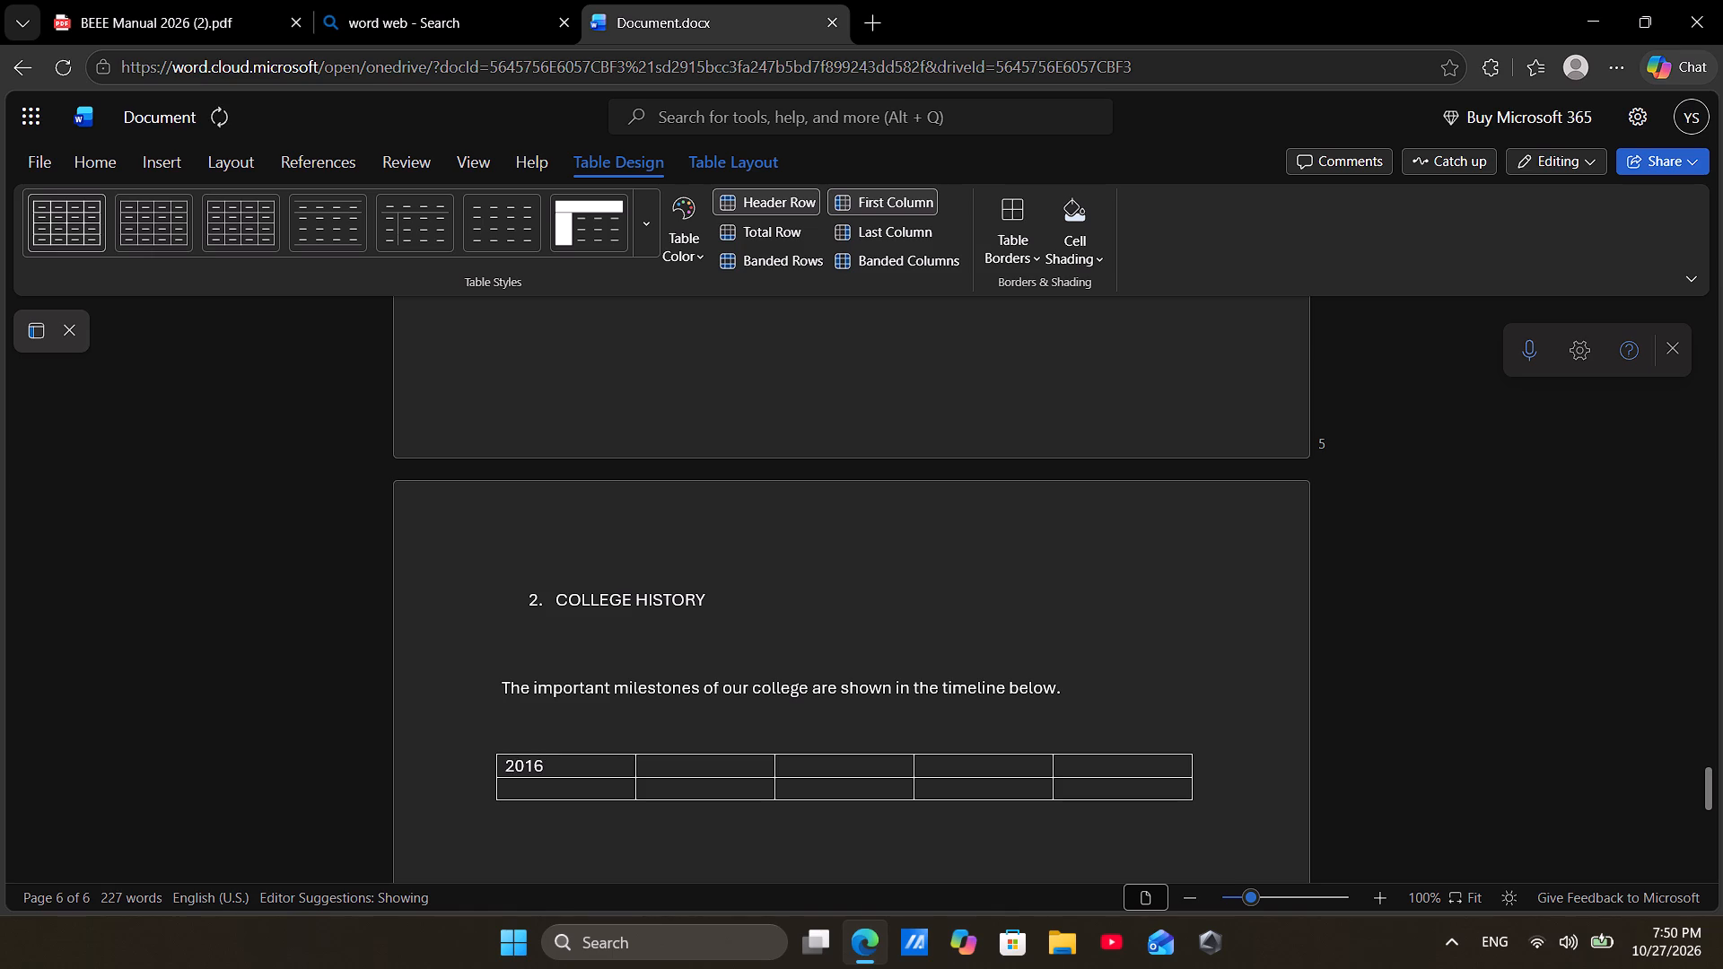
{"action": "key", "text": "Return"}
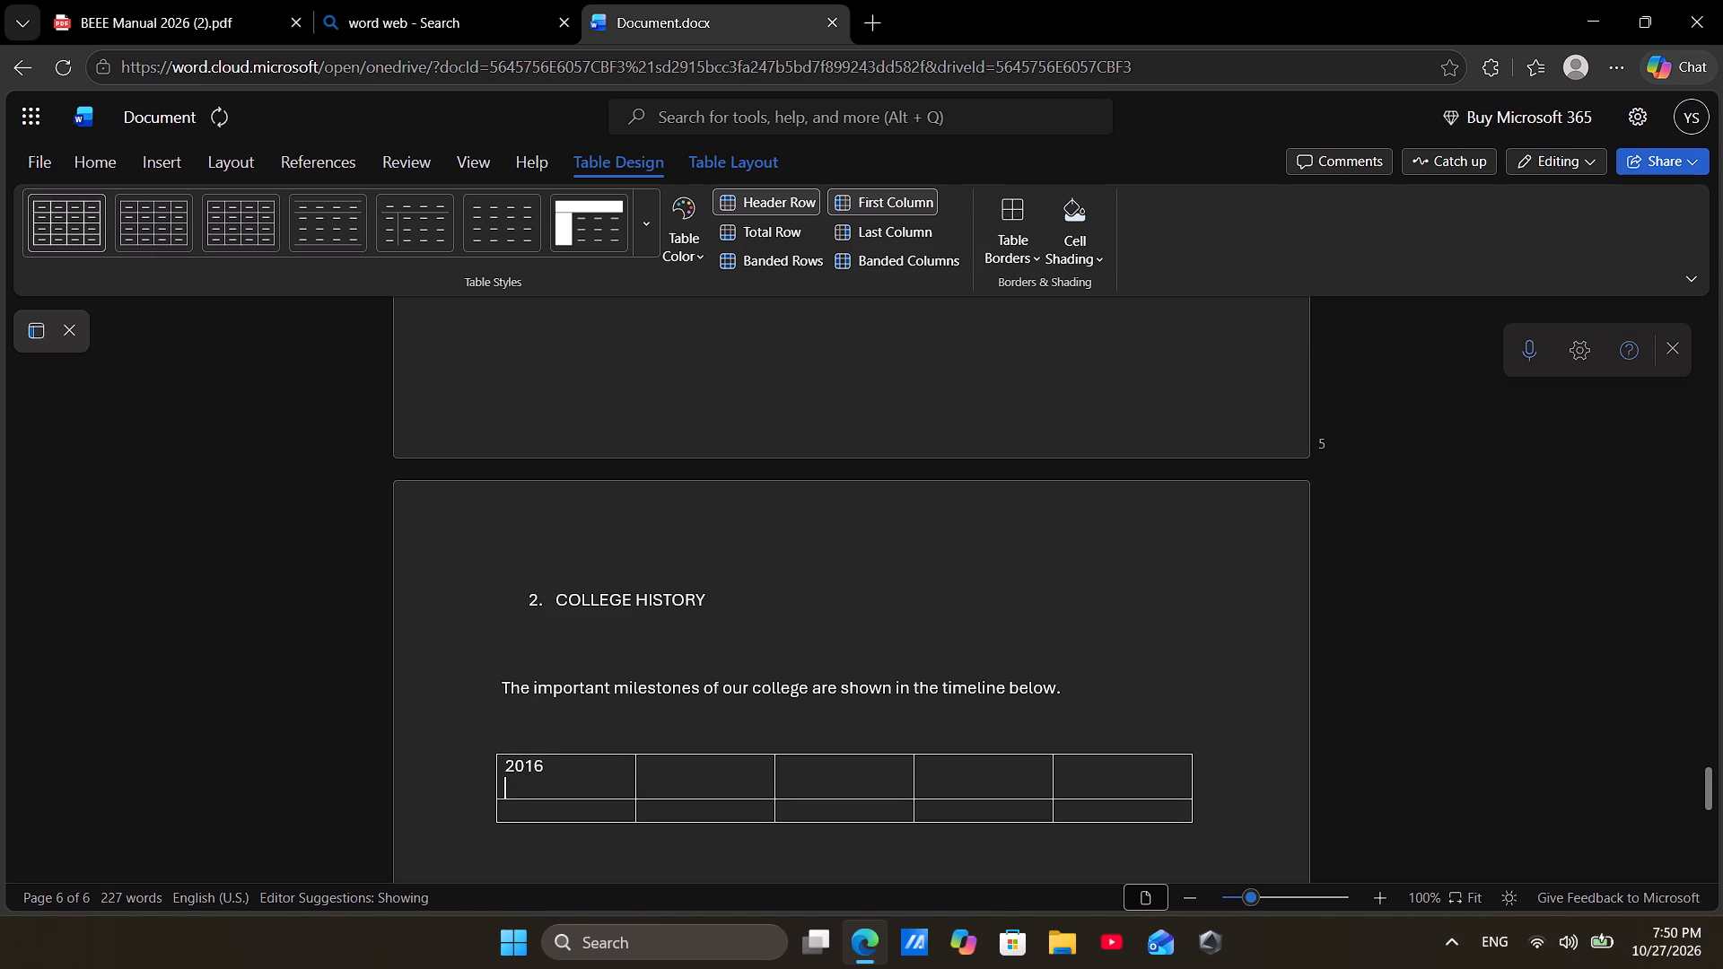
{"action": "key", "text": "Tab"}
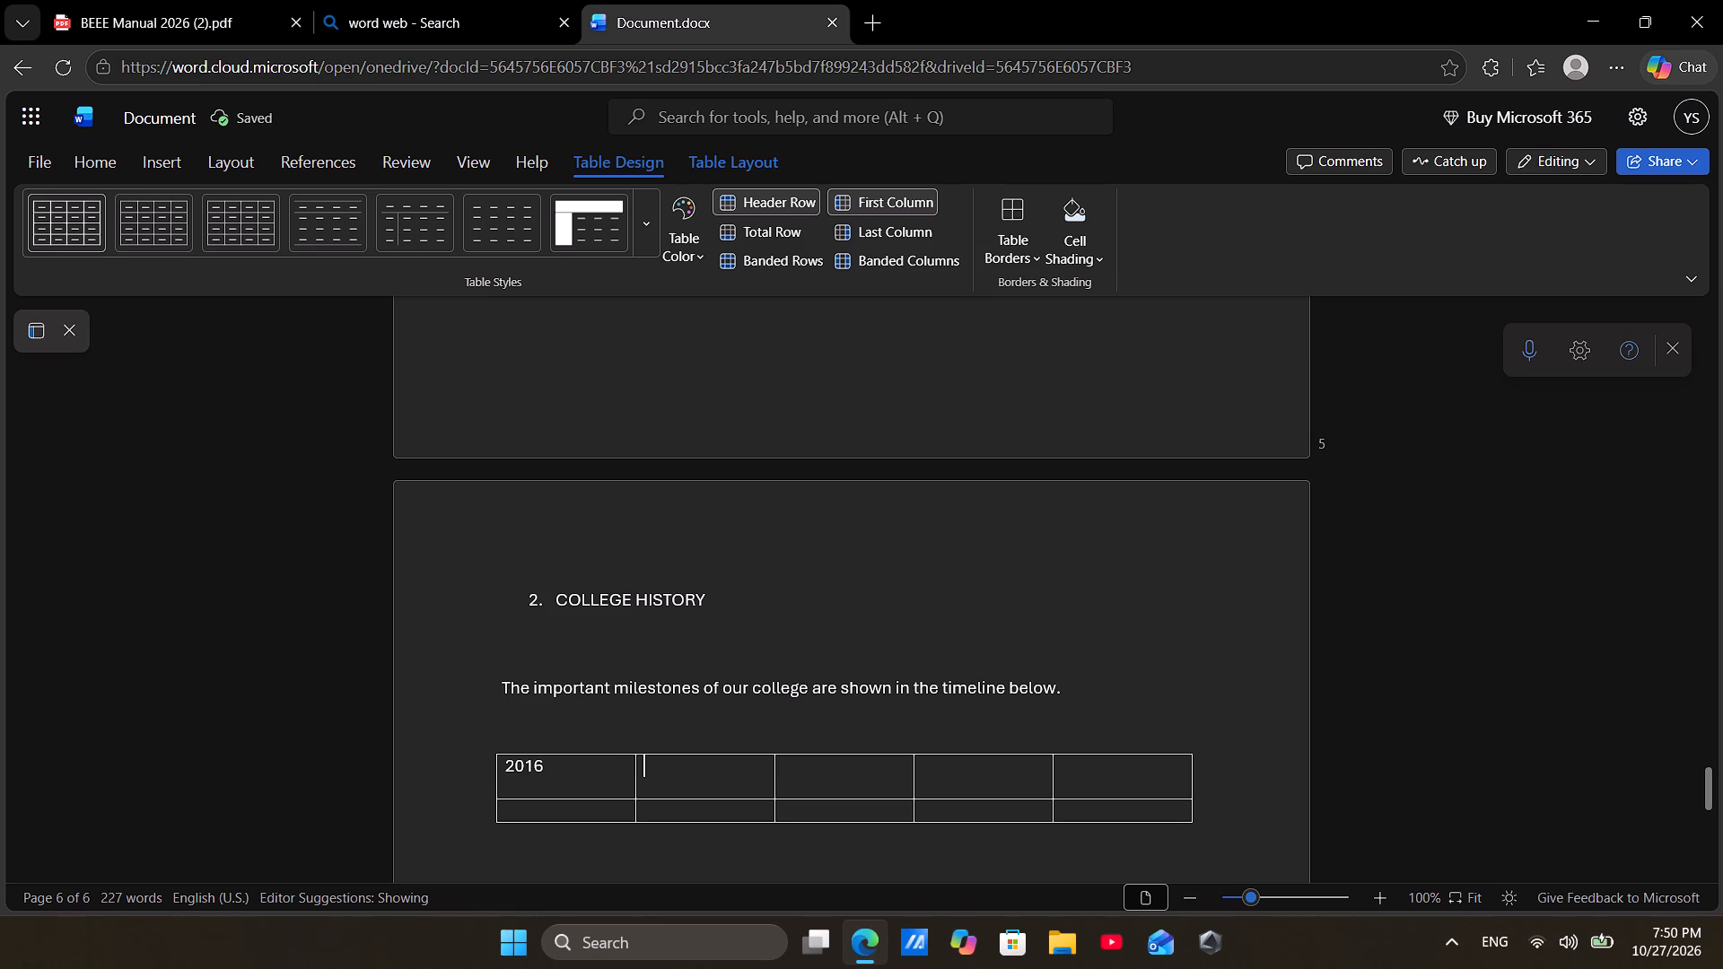
{"action": "type", "text": "2015"}
{"action": "key", "text": "Return"}
{"action": "key", "text": "Tab"}
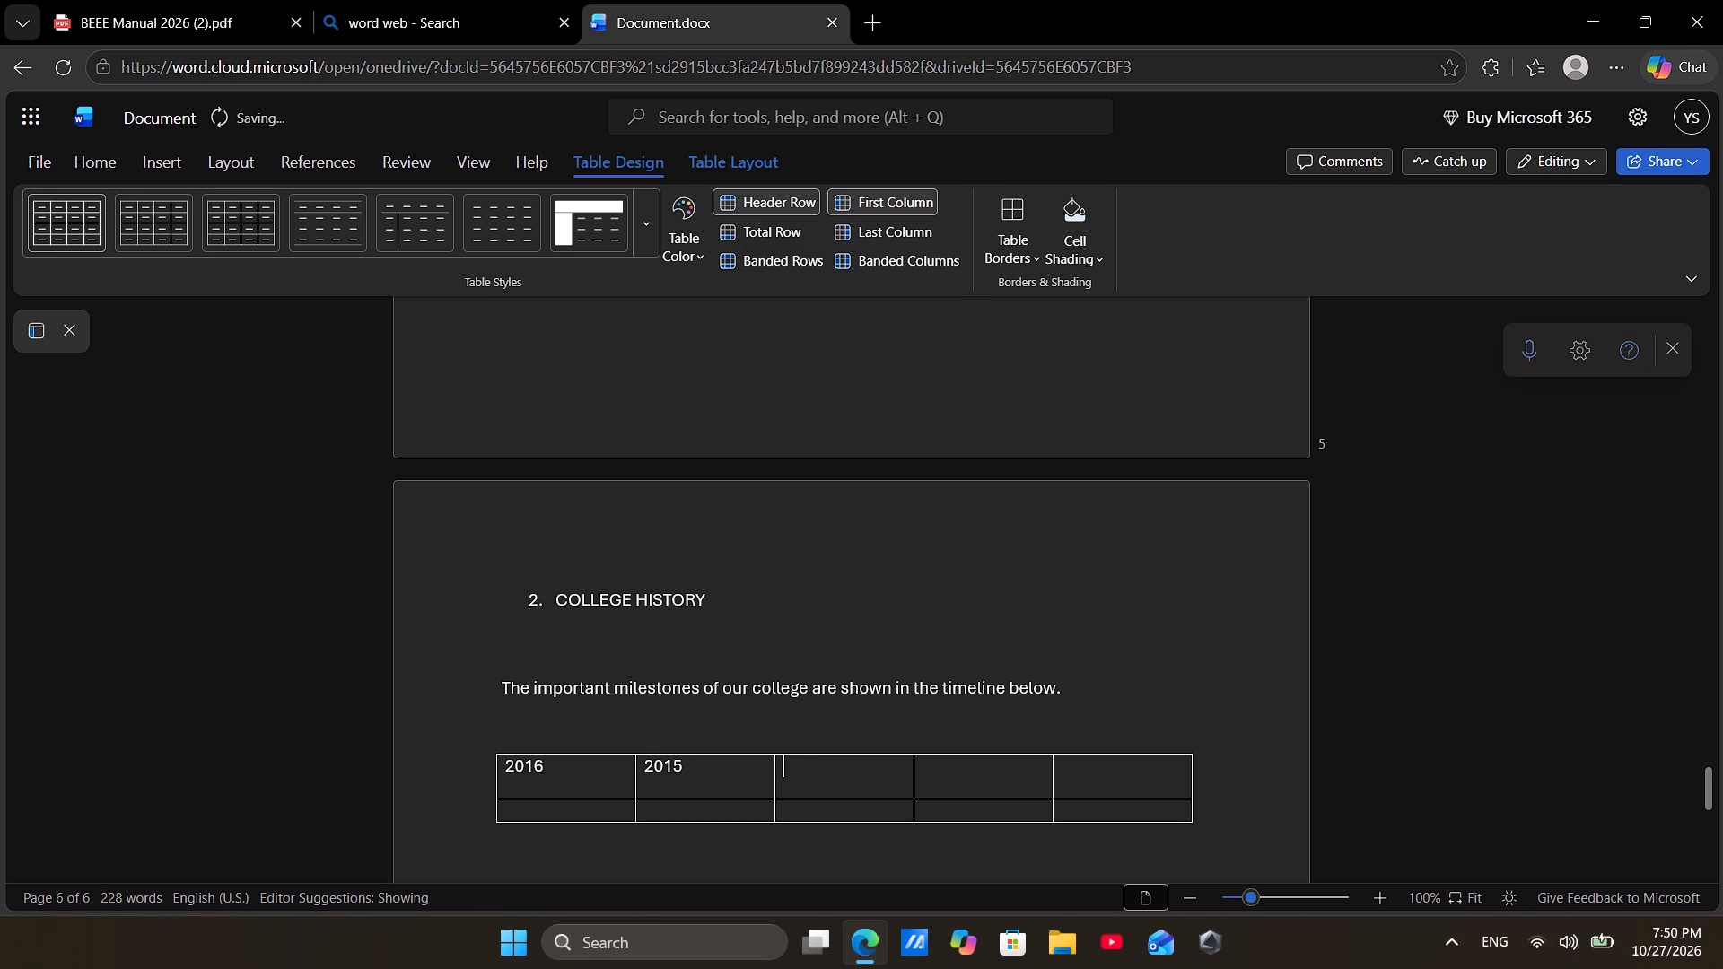
Fill the remaining three cells of the table's top row with 2020, 2025 and 2026.
{"action": "type", "text": "20025"}
{"action": "key", "text": "BackSpace"}
{"action": "key", "text": "BackSpace"}
{"action": "key", "text": "BackSpace"}
{"action": "type", "text": "25"}
{"action": "key", "text": "Tab"}
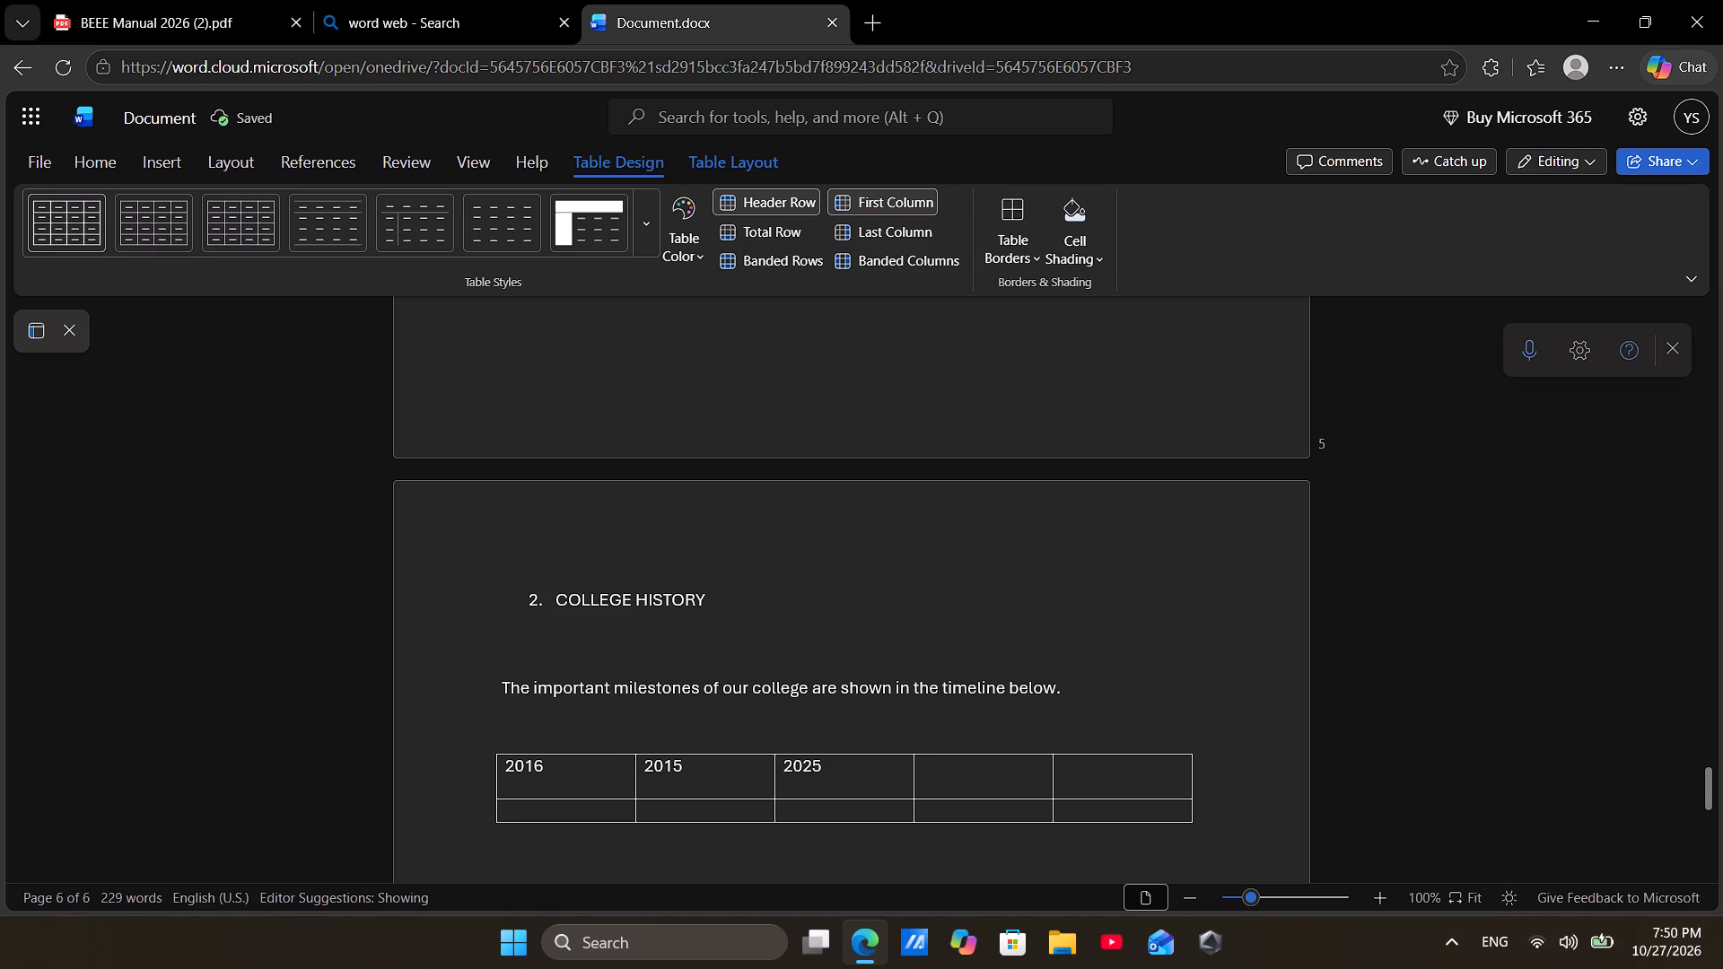
{"action": "key", "text": "BackSpace"}
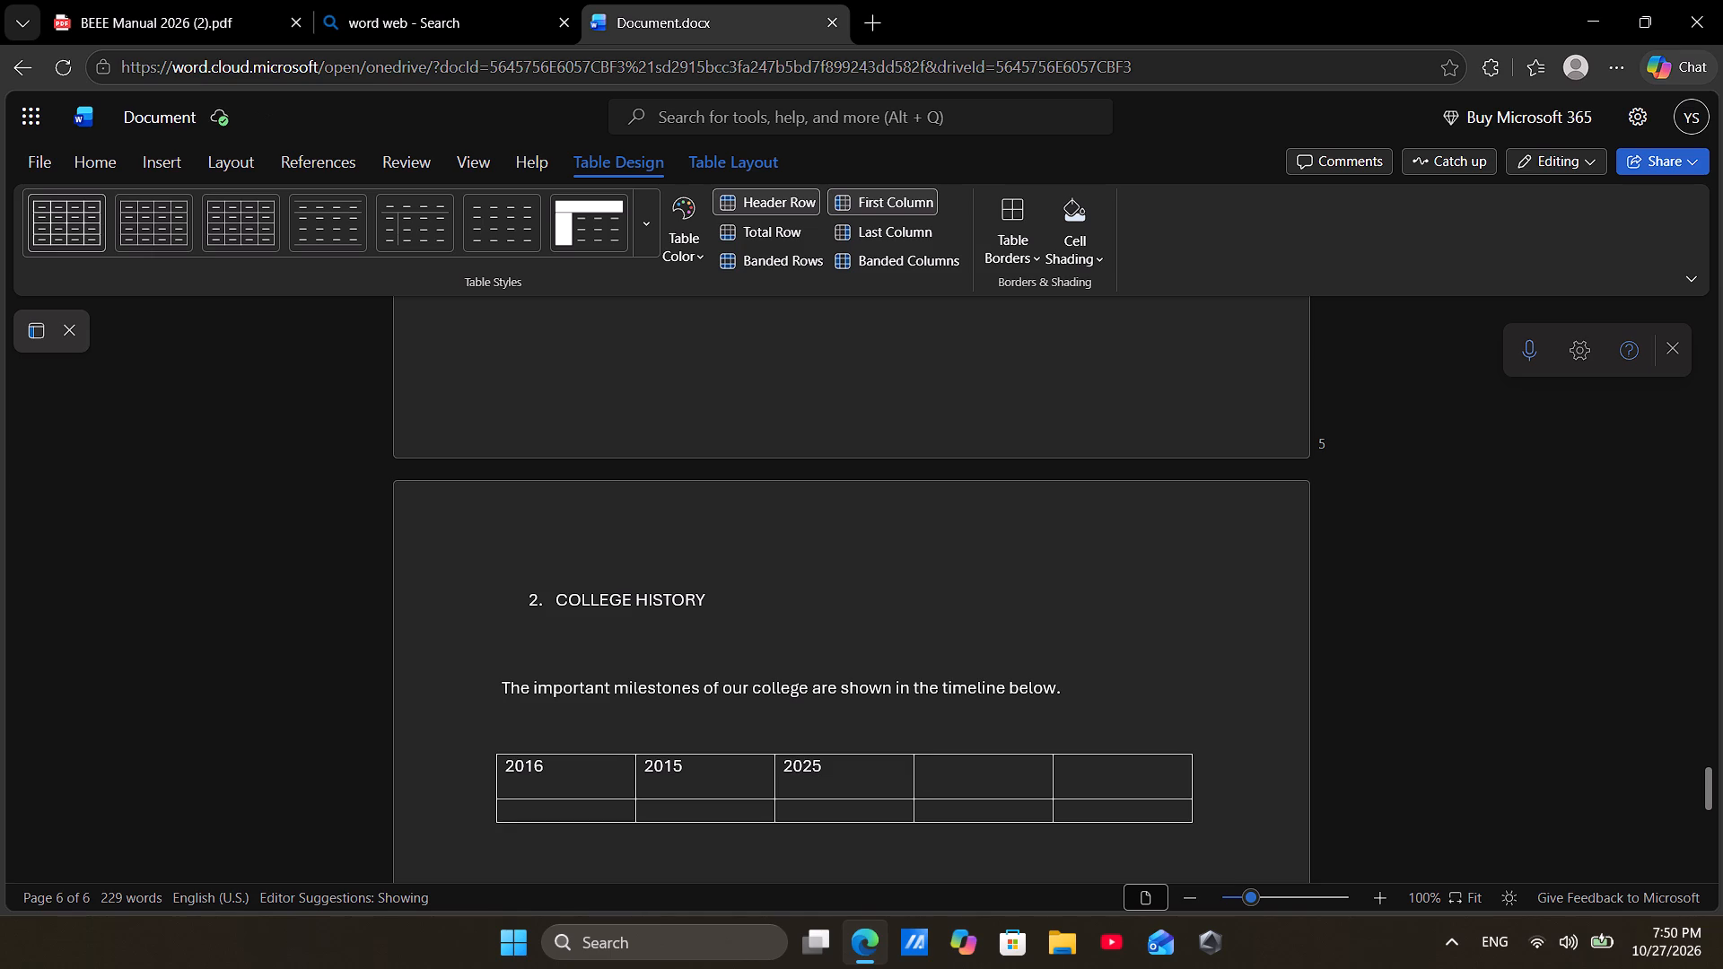
{"action": "key", "text": "BackSpace"}
{"action": "left_click", "coordinate": [848, 773]}
{"action": "key", "text": "BackSpace"}
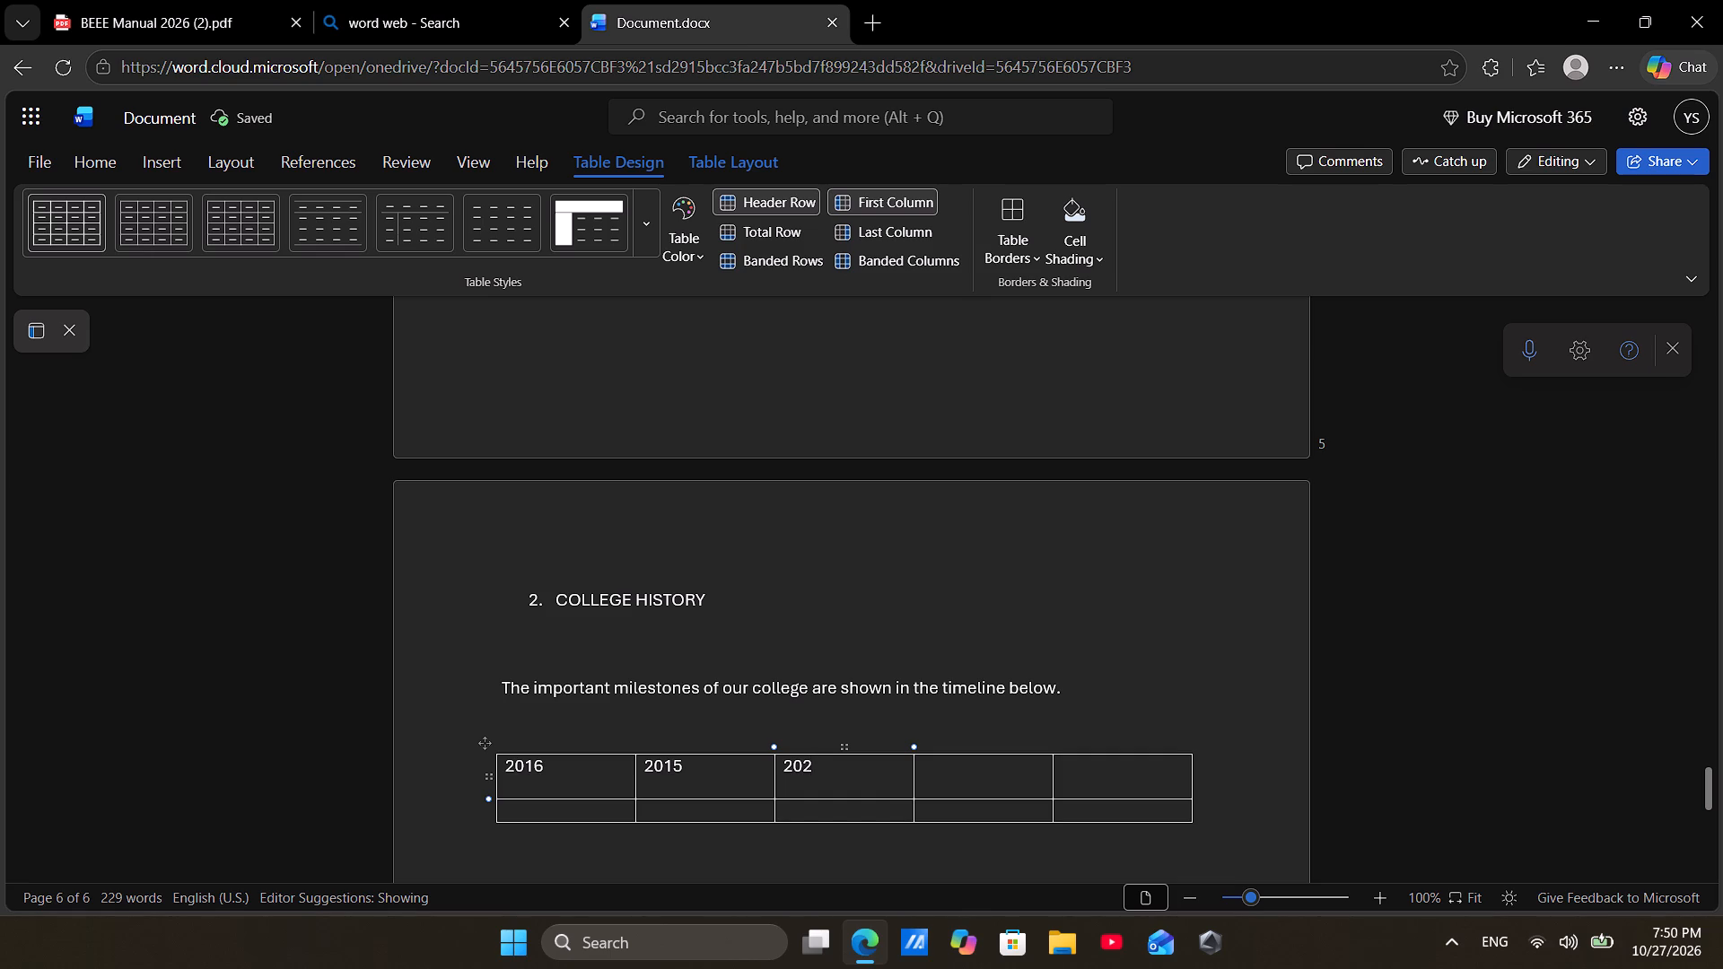
{"action": "key", "text": "0"}
{"action": "key", "text": "Tab"}
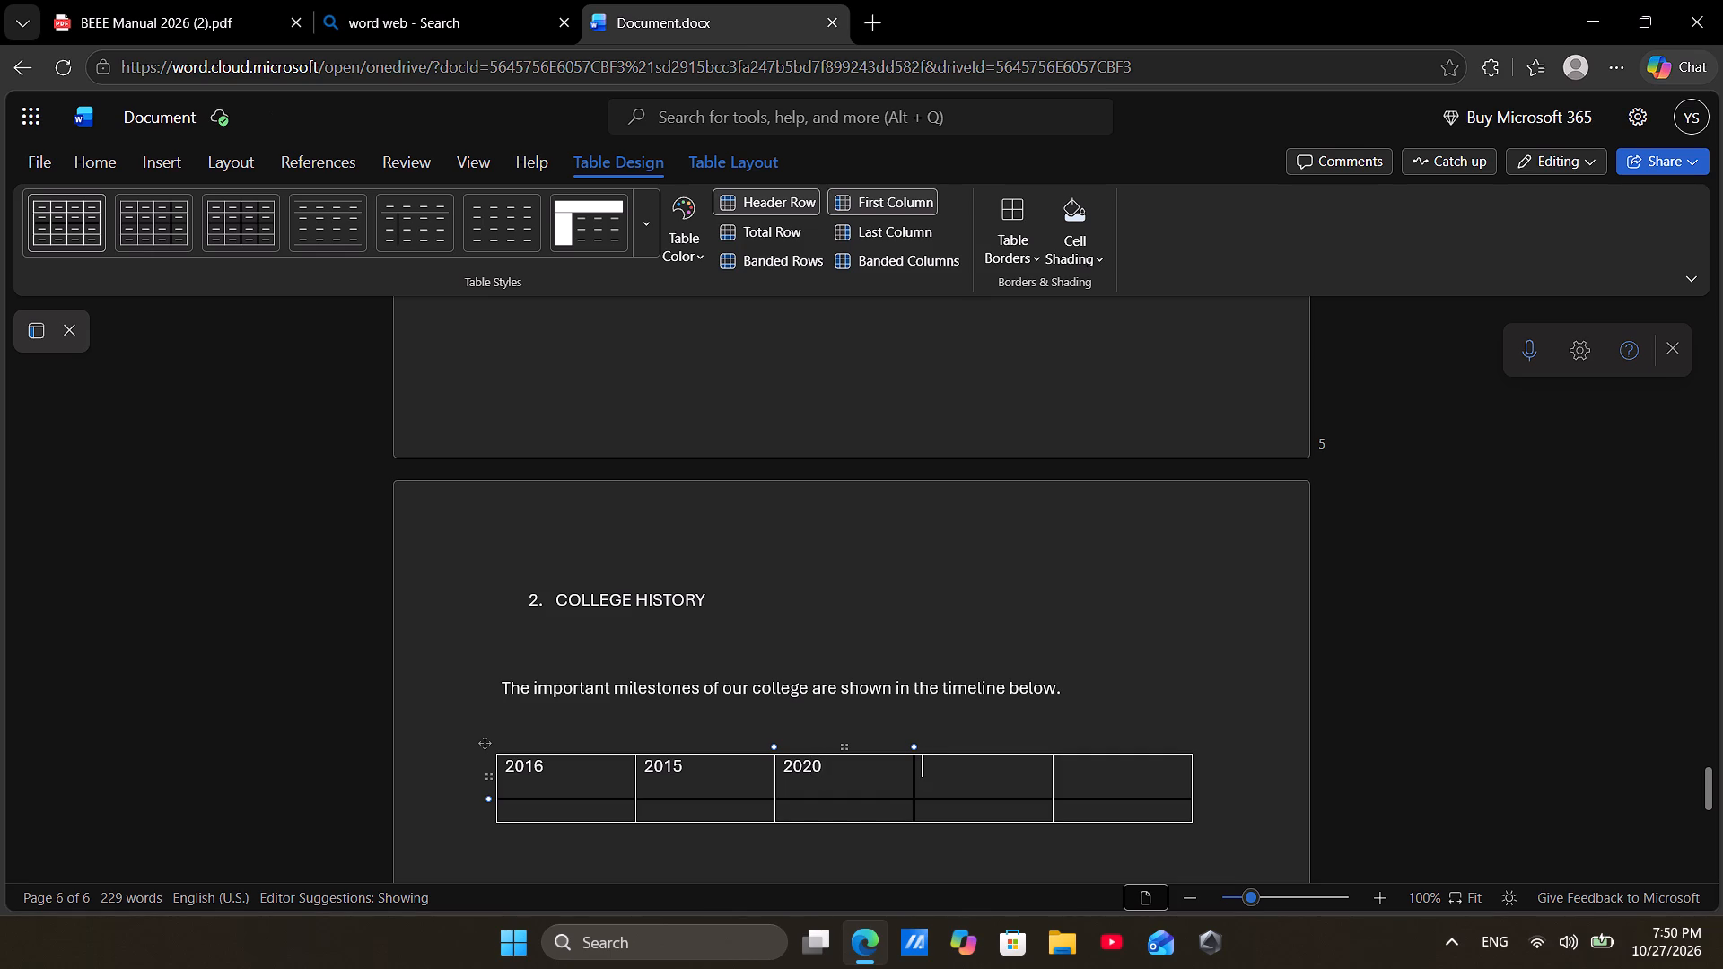
{"action": "type", "text": "2025"}
{"action": "key", "text": "Tab"}
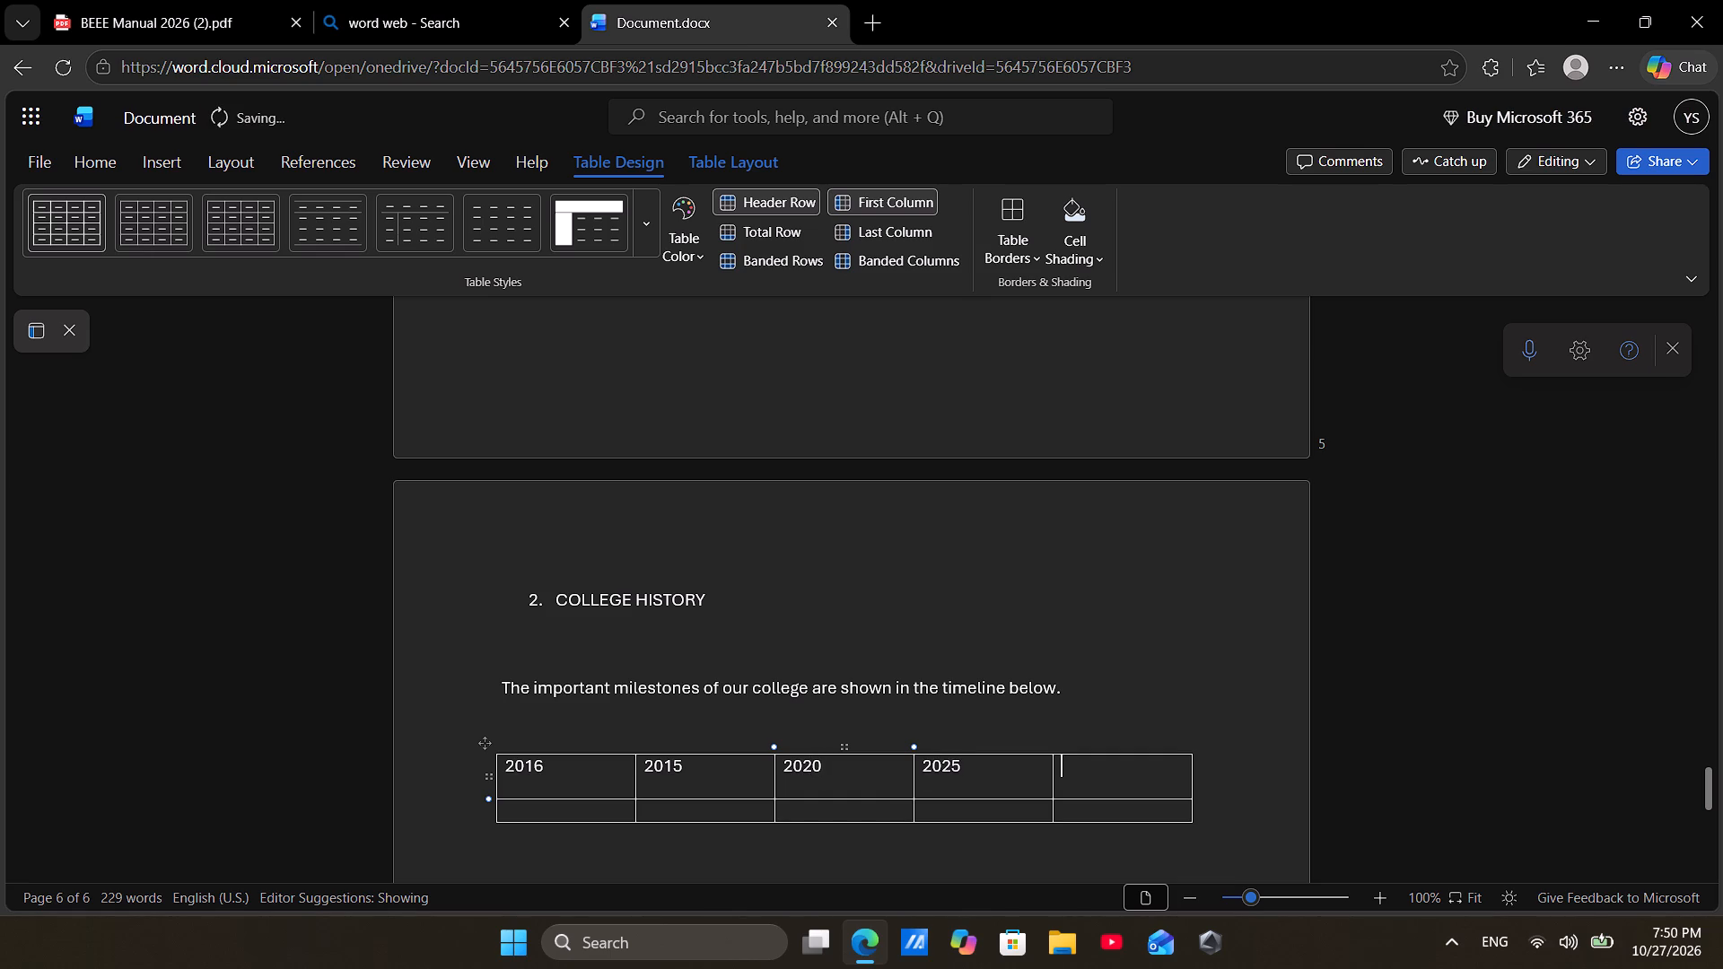
{"action": "type", "text": "2026"}
{"action": "key", "text": "Tab"}
Enter "College Established" on two lines in the cell beneath 2016.
{"action": "type", "text": "Colle"}
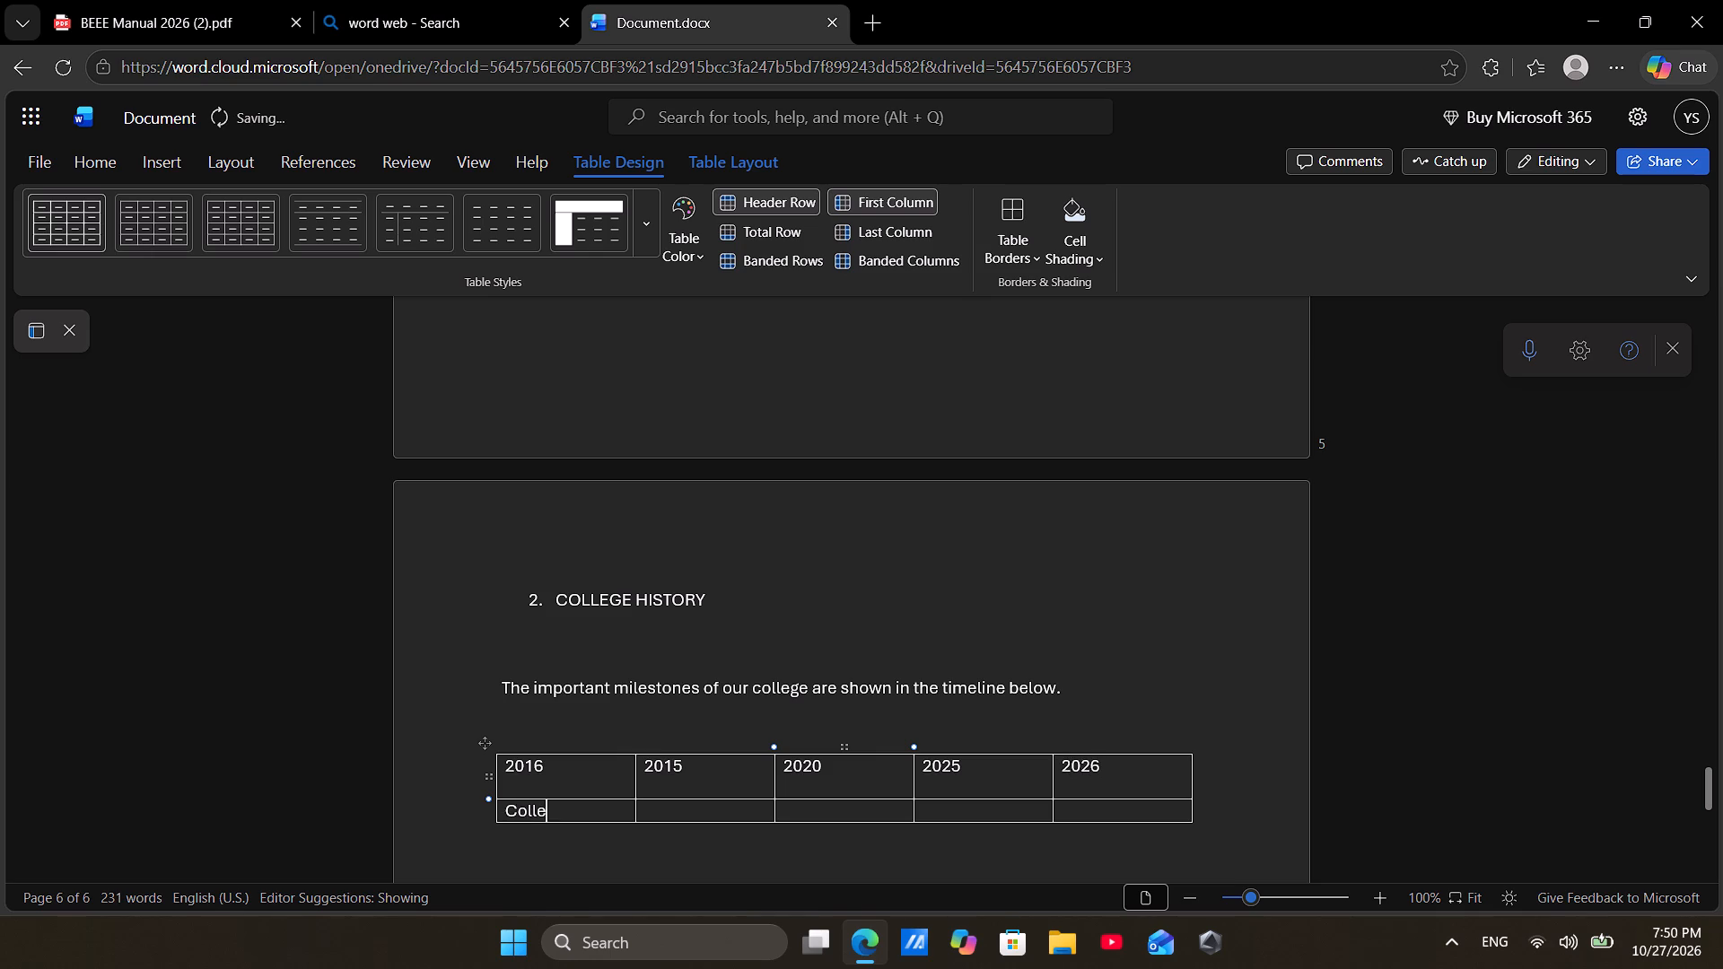
{"action": "type", "text": "ge"}
{"action": "key", "text": "BackSpace"}
{"action": "key", "text": "e"}
{"action": "key", "text": "Return"}
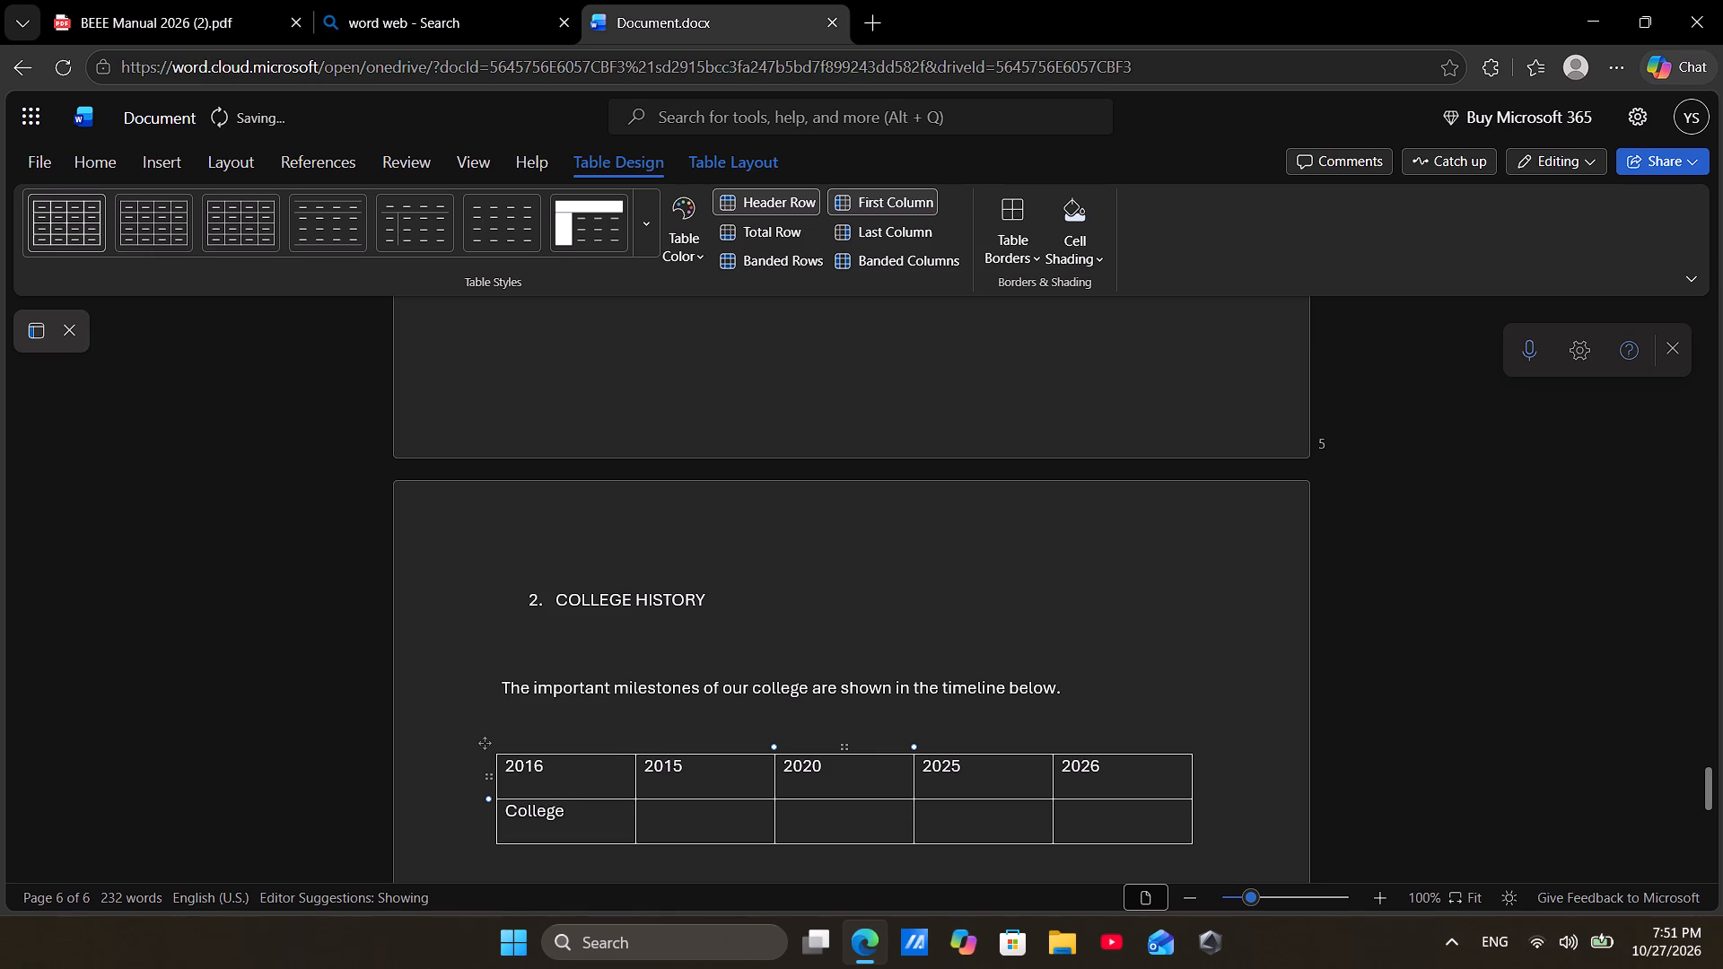
{"action": "type", "text": "Es"}
{"action": "type", "text": "tablished"}
{"action": "key", "text": "Tab"}
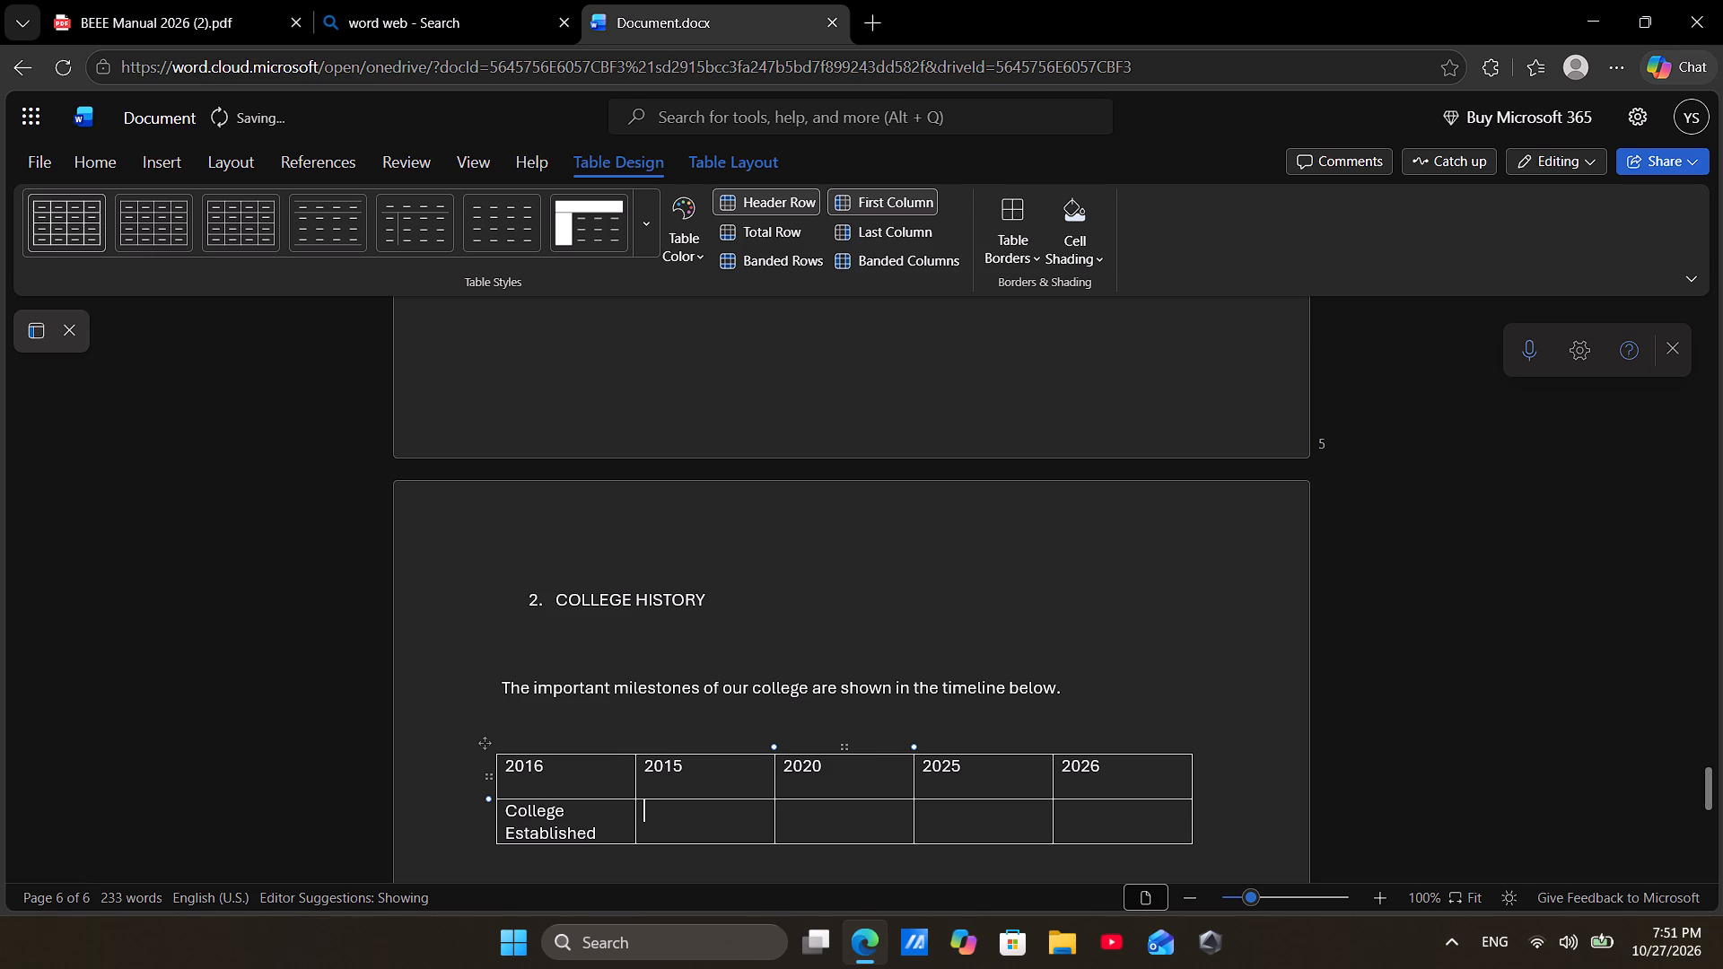
Enter "New Courses" on two lines in the timeline table cell beneath 2015.
{"action": "type", "text": "New"}
{"action": "key", "text": "space"}
{"action": "key", "text": "Return"}
{"action": "key", "text": "shift+c"}
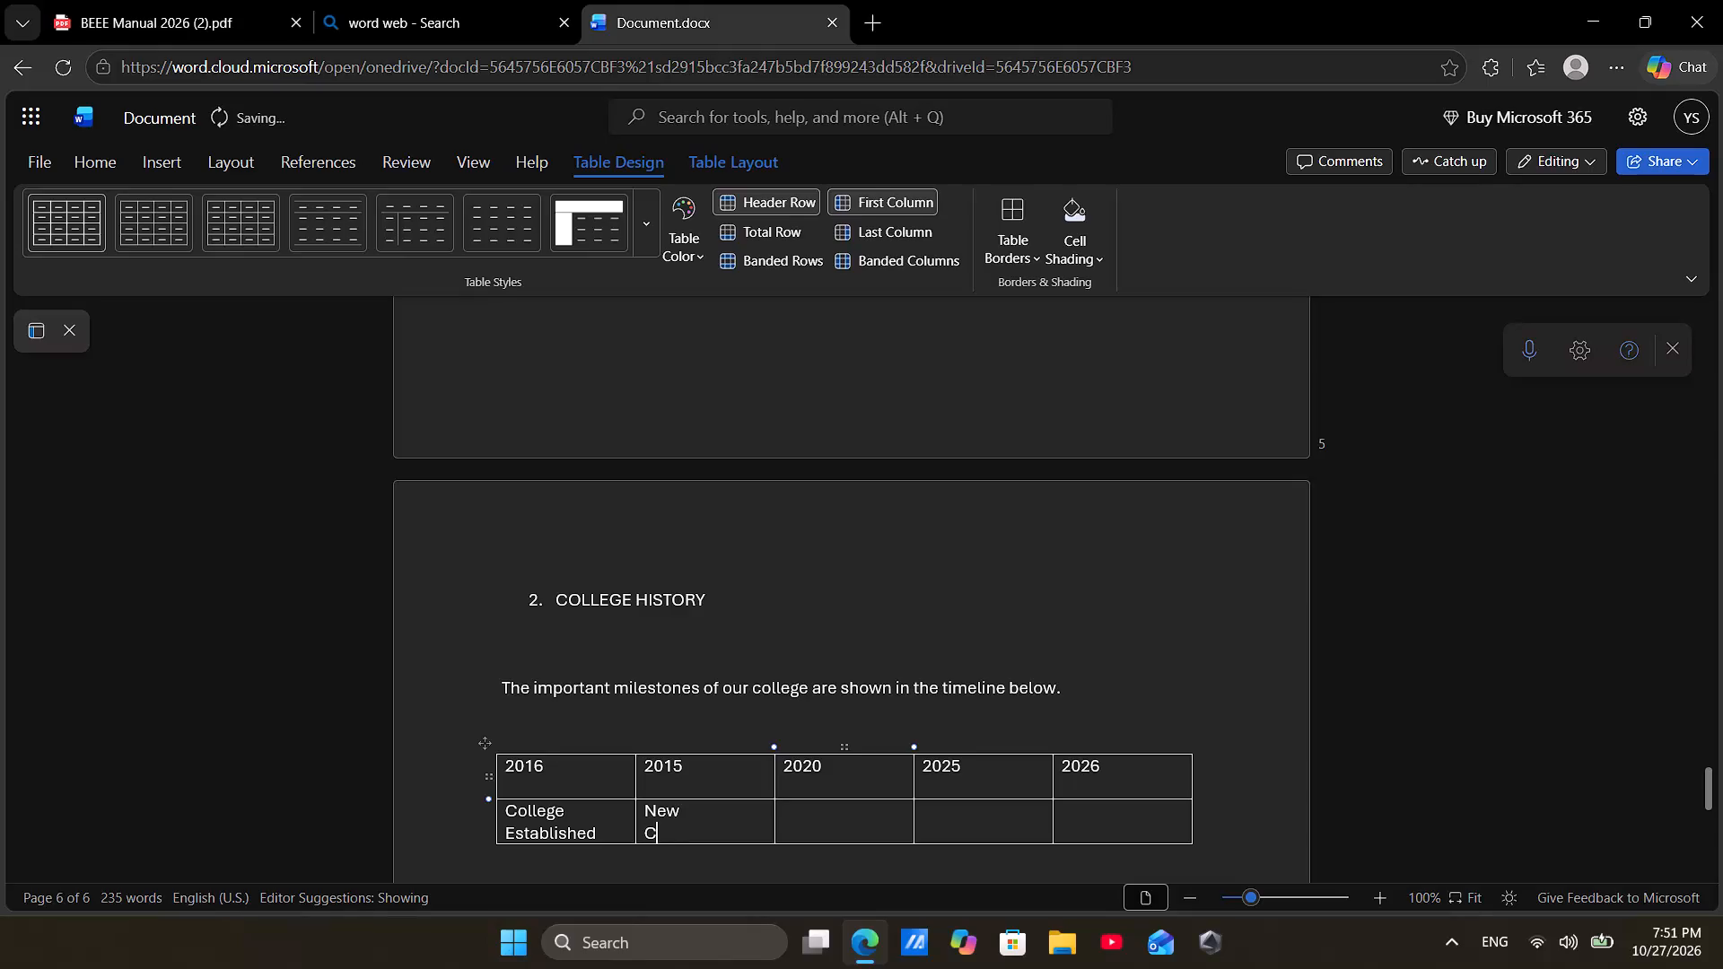
{"action": "type", "text": "ourses"}
{"action": "key", "text": "Tab"}
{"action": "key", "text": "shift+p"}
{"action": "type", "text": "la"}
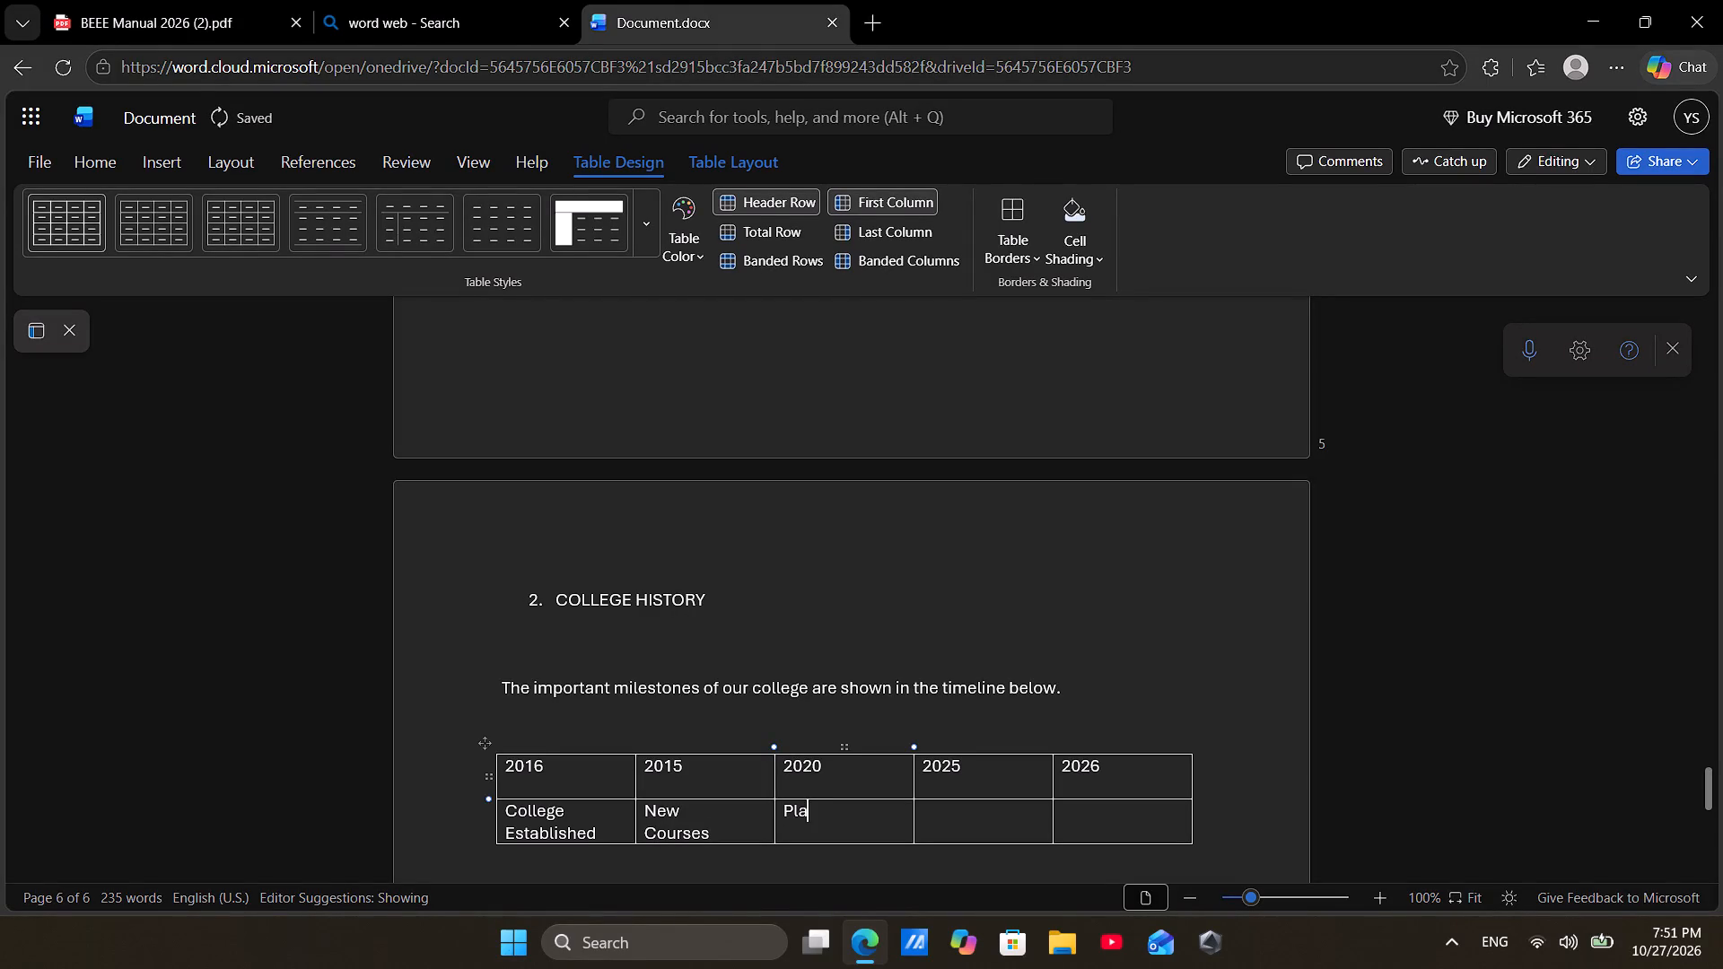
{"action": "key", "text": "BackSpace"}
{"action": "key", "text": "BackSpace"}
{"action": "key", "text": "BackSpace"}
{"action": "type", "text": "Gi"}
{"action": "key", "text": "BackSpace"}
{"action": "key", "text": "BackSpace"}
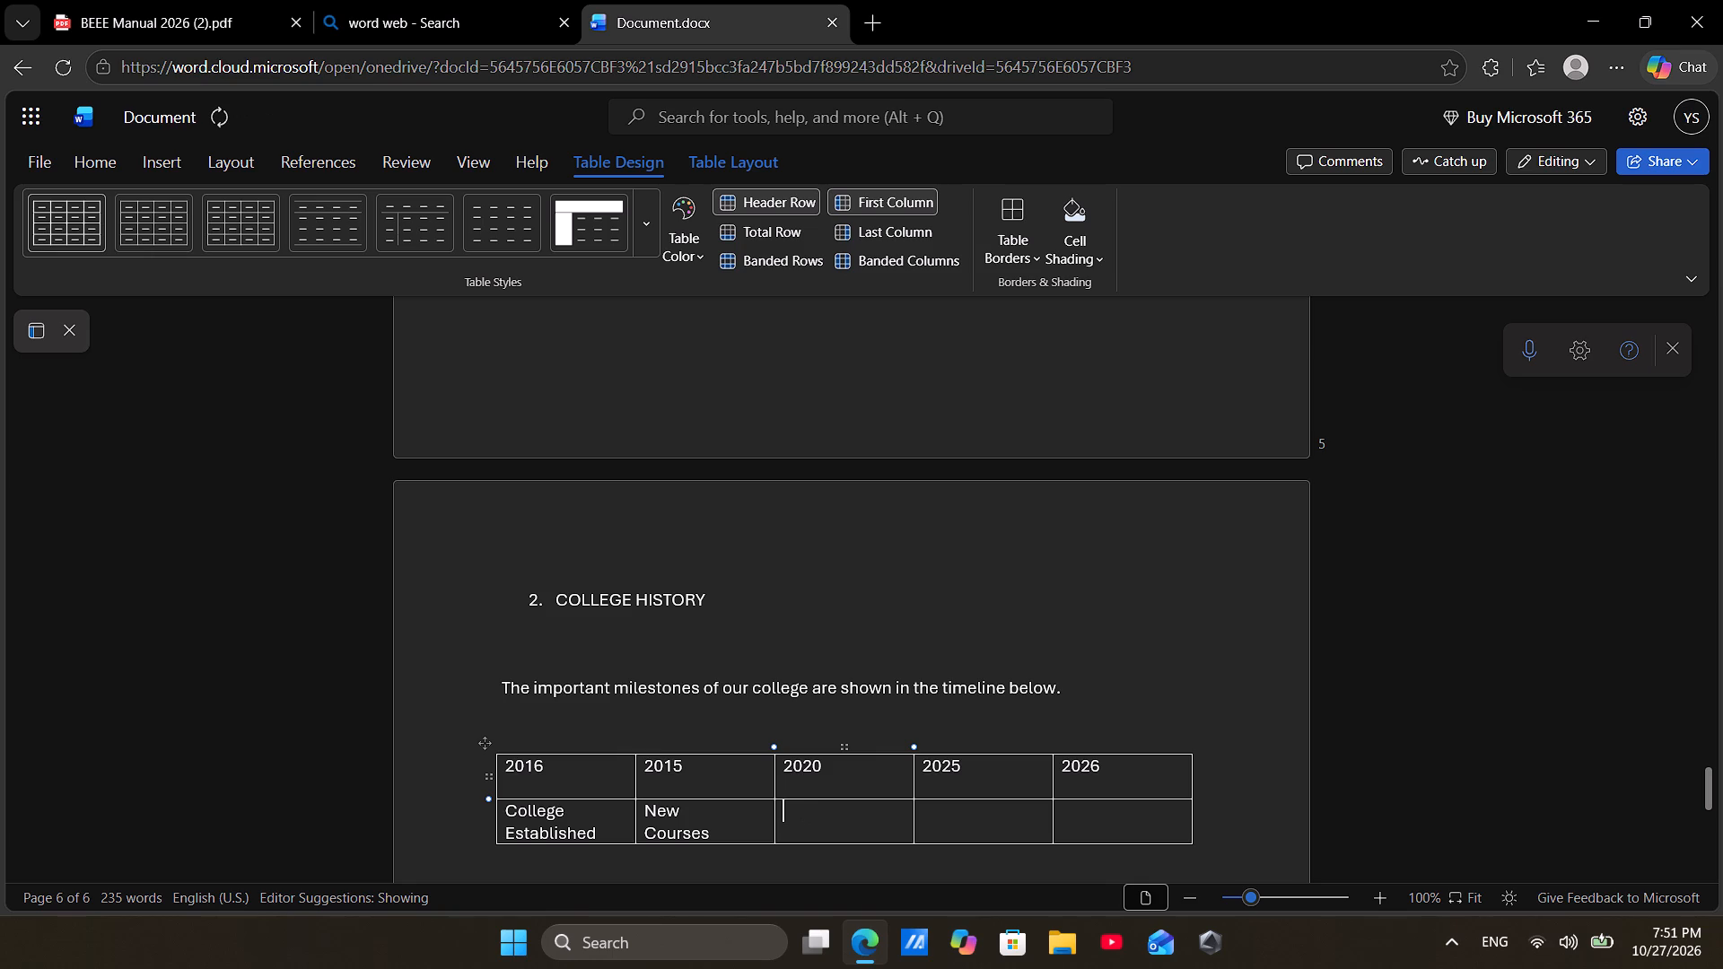
Enter "Digital Learning" on two lines in the timeline table cell beneath 2020.
{"action": "type", "text": "Digirt"}
{"action": "key", "text": "BackSpace"}
{"action": "key", "text": "BackSpace"}
{"action": "type", "text": "tal"}
{"action": "key", "text": "Return"}
{"action": "type", "text": "Learning"}
{"action": "key", "text": "Return"}
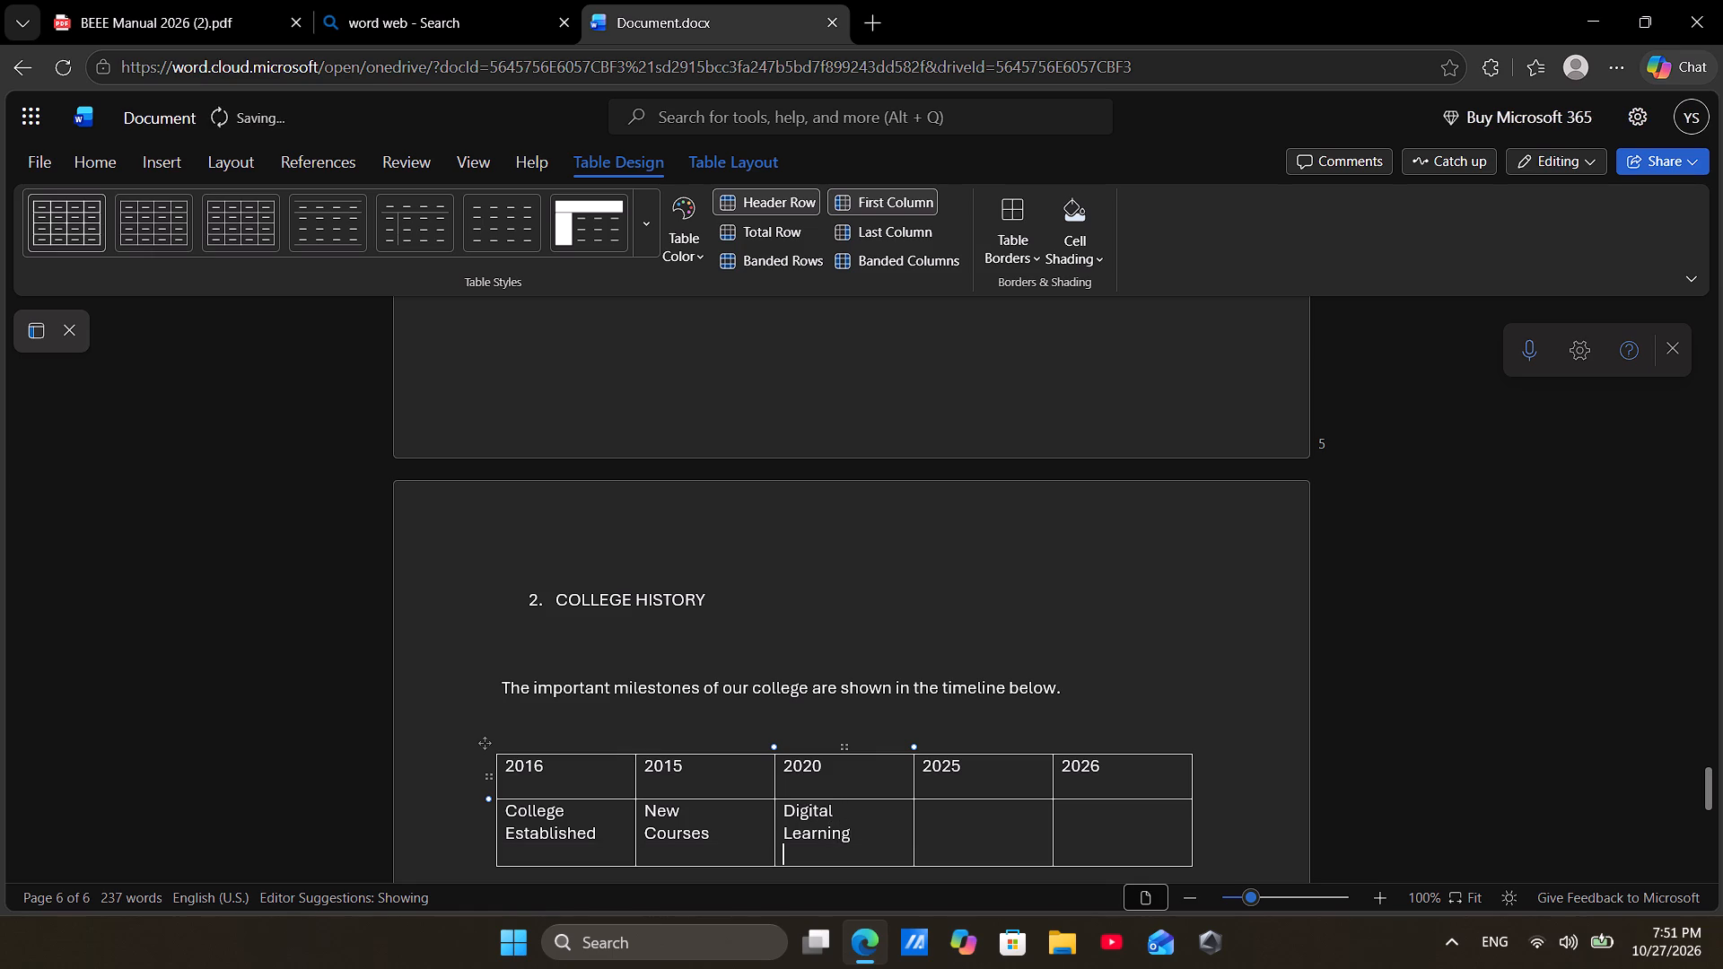
{"action": "key", "text": "BackSpace"}
{"action": "key", "text": "Tab"}
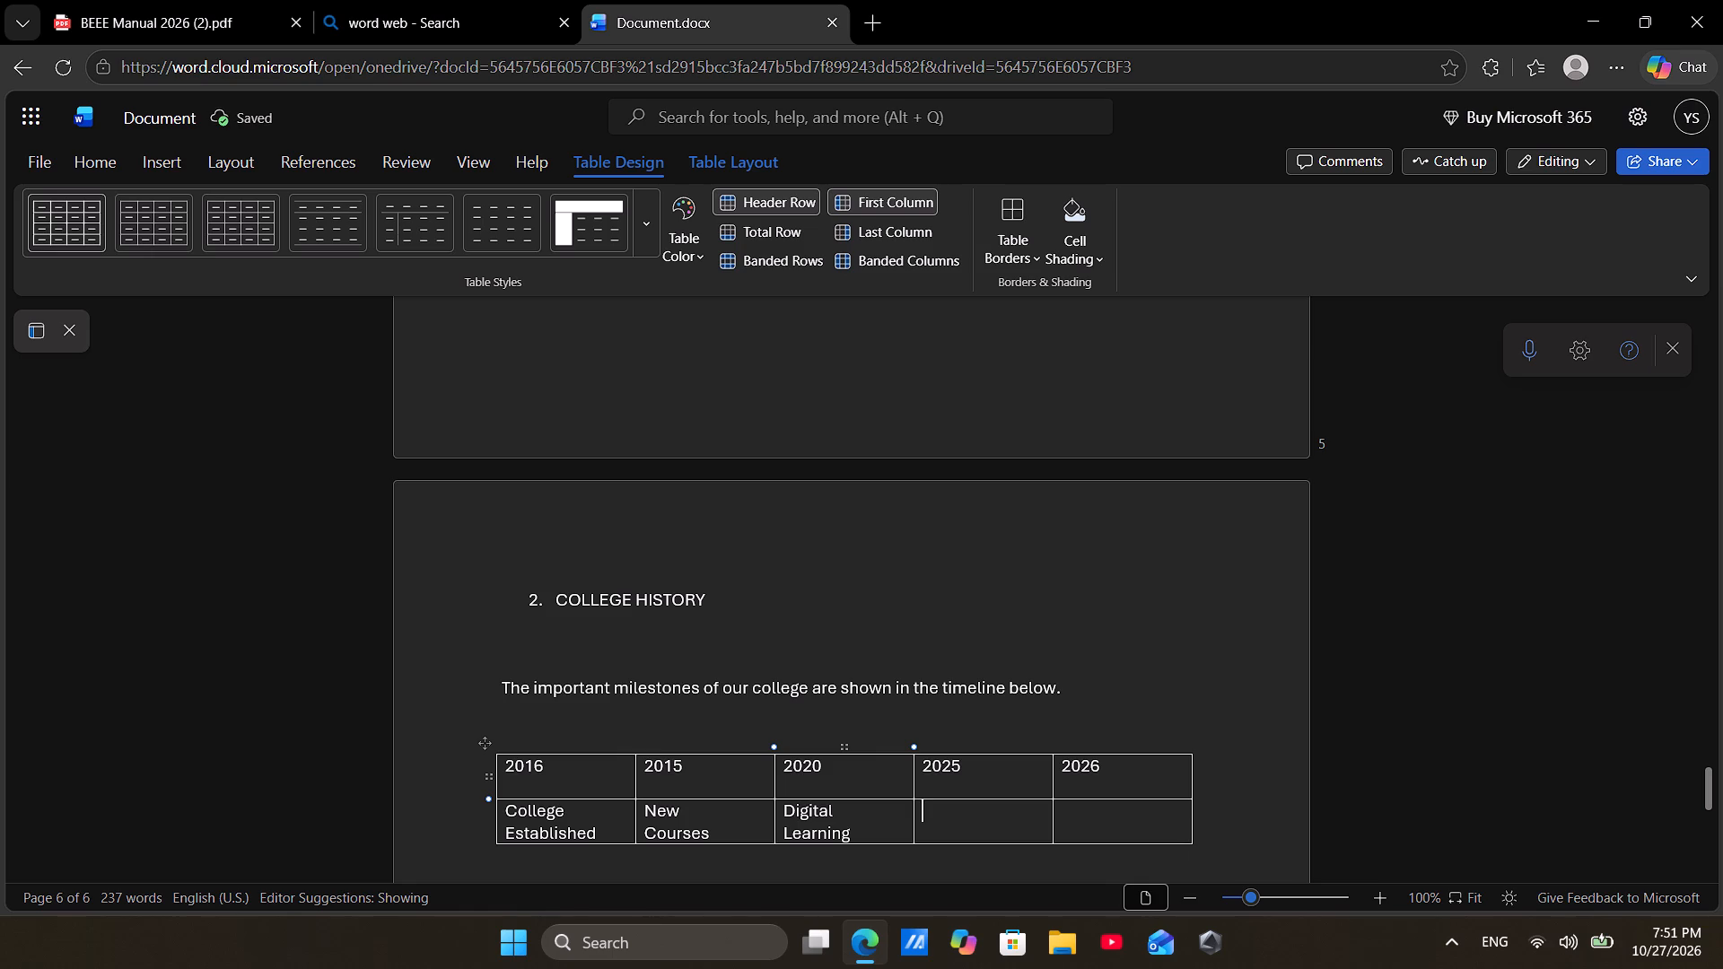
Enter "Placement Growth" on two lines in the timeline table cell beneath 2025.
{"action": "type", "text": "Placemetn"}
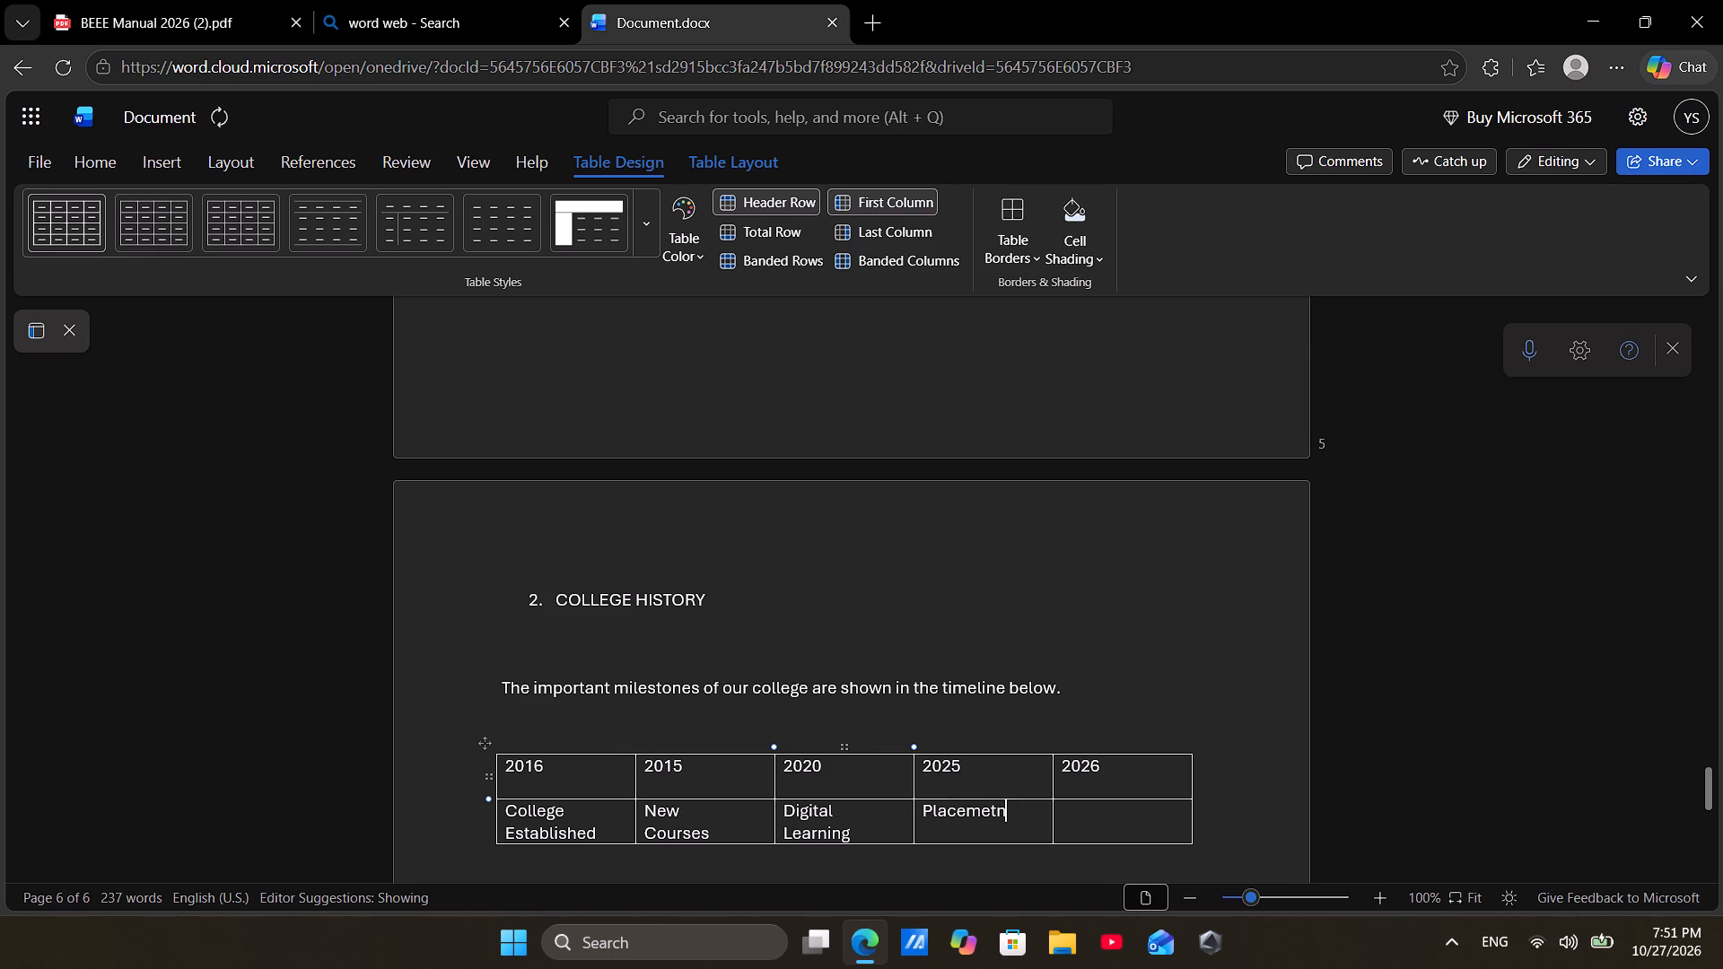
{"action": "key", "text": "BackSpace"}
{"action": "key", "text": "BackSpace"}
{"action": "type", "text": "nt"}
{"action": "key", "text": "Return"}
{"action": "type", "text": "Growth"}
{"action": "key", "text": "Tab"}
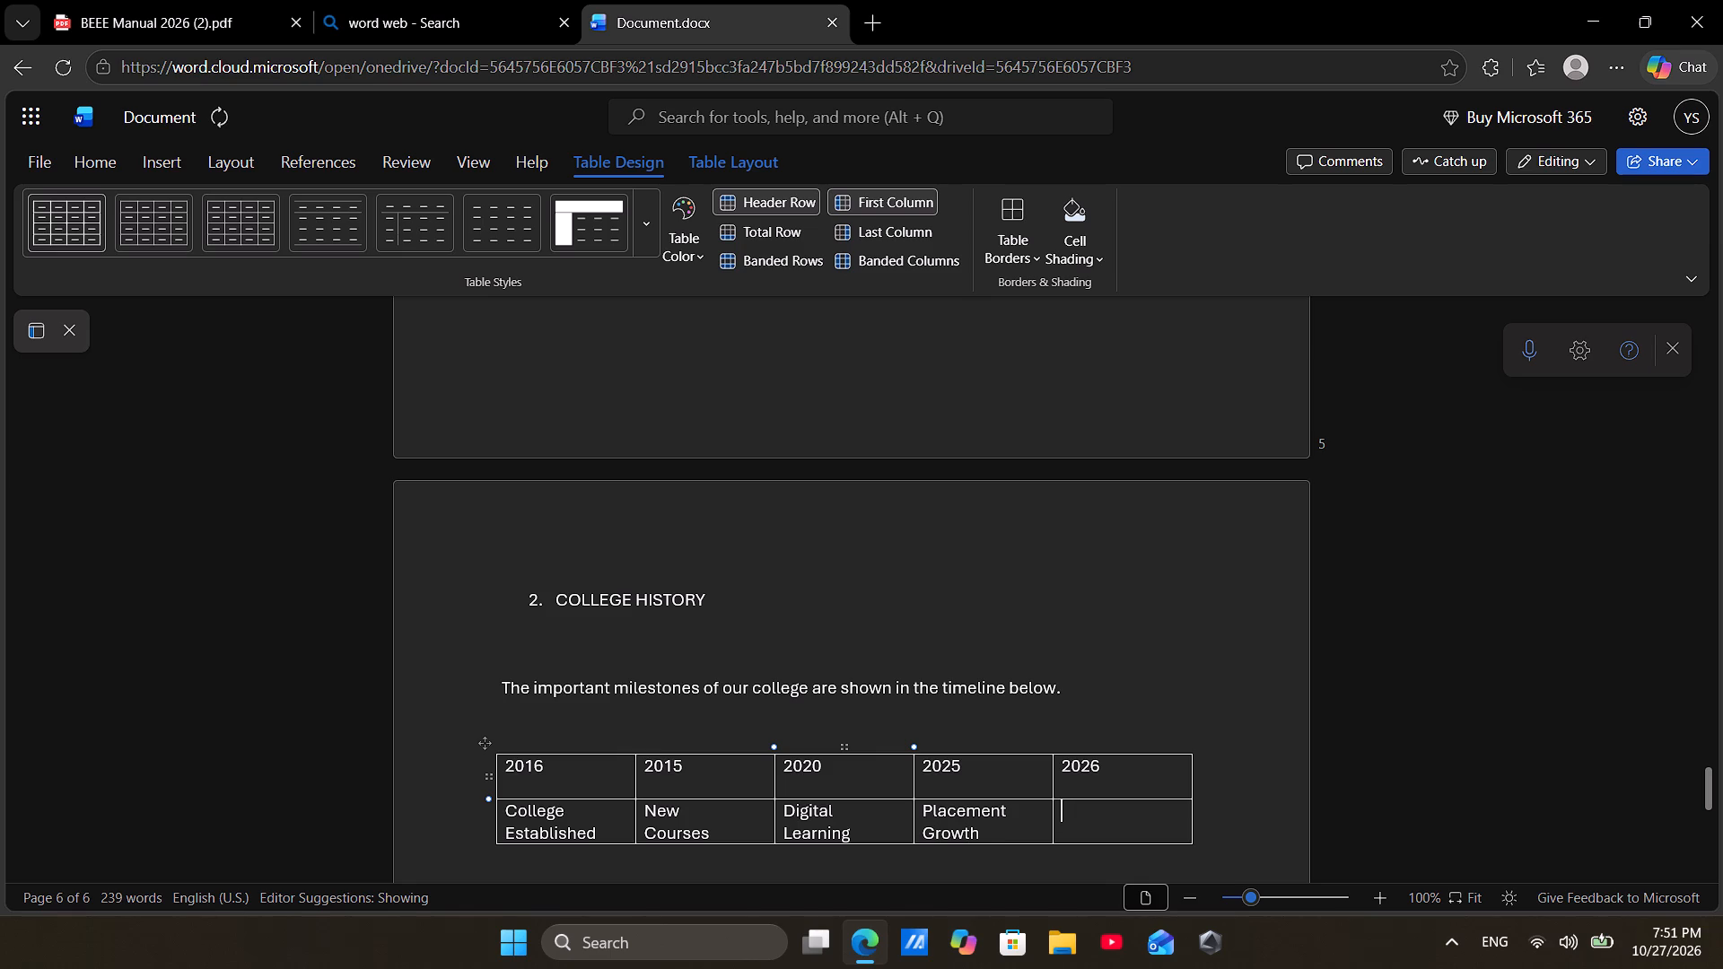
Enter "Modern Campous" on two lines in the timeline table cell beneath 2026.
{"action": "type", "text": "Mo"}
{"action": "type", "text": "dern"}
{"action": "key", "text": "Return"}
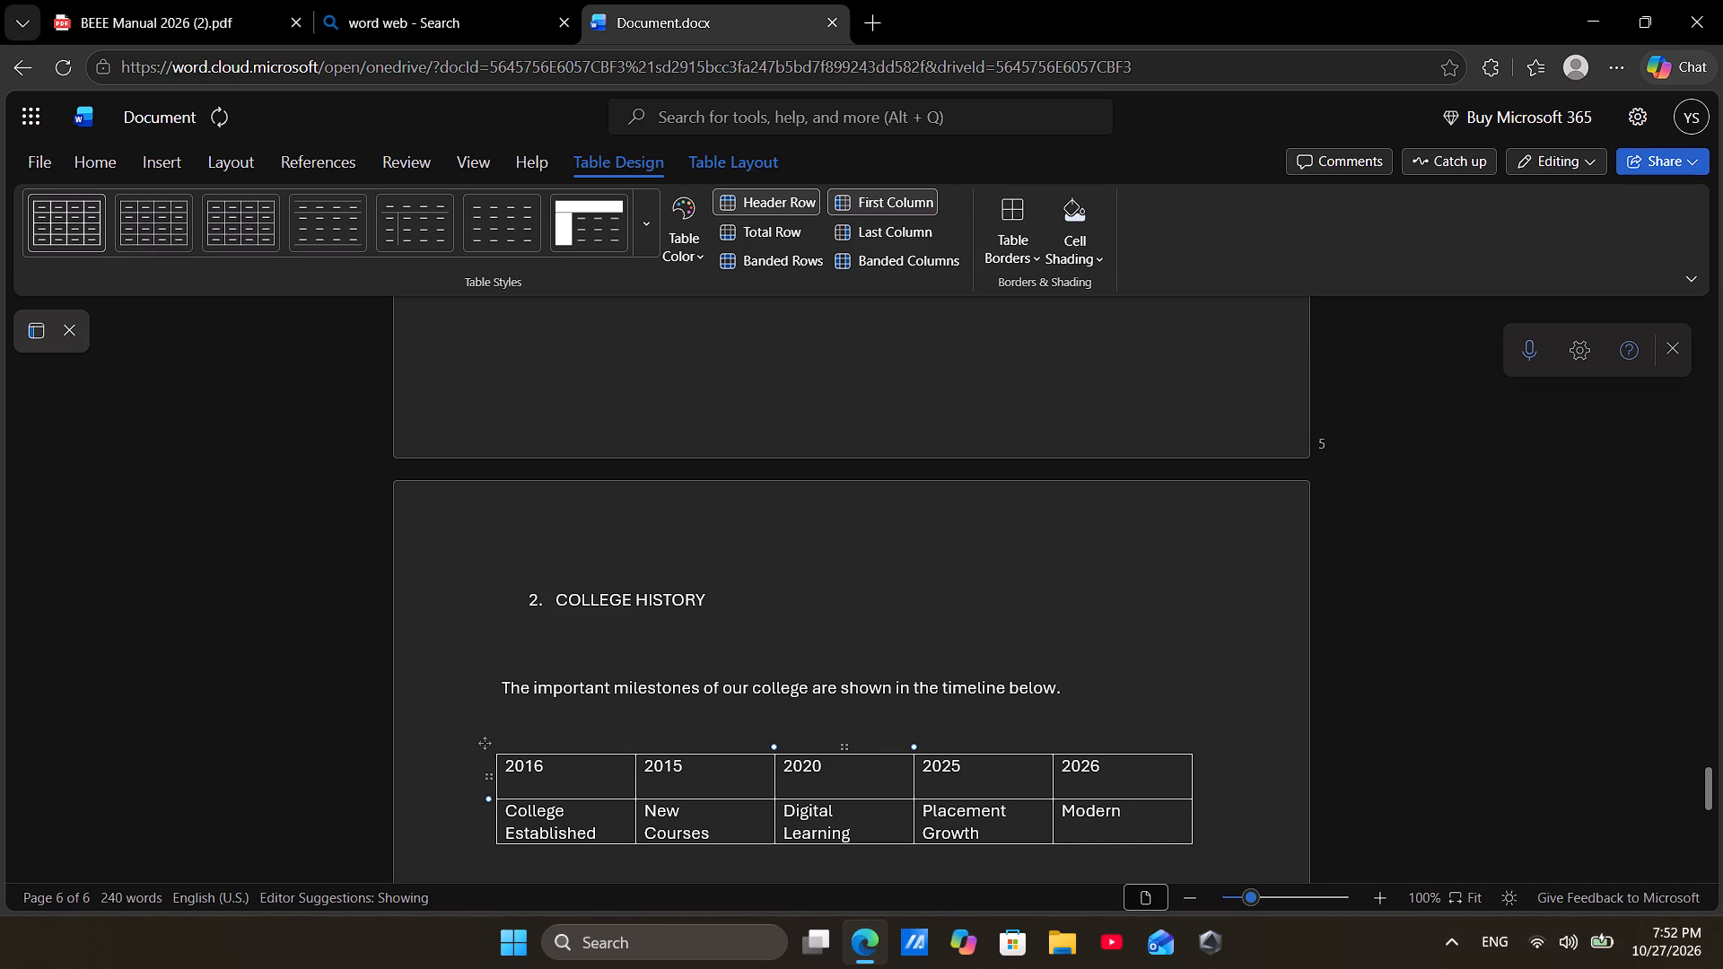
{"action": "type", "text": "Campo"}
{"action": "type", "text": "us"}
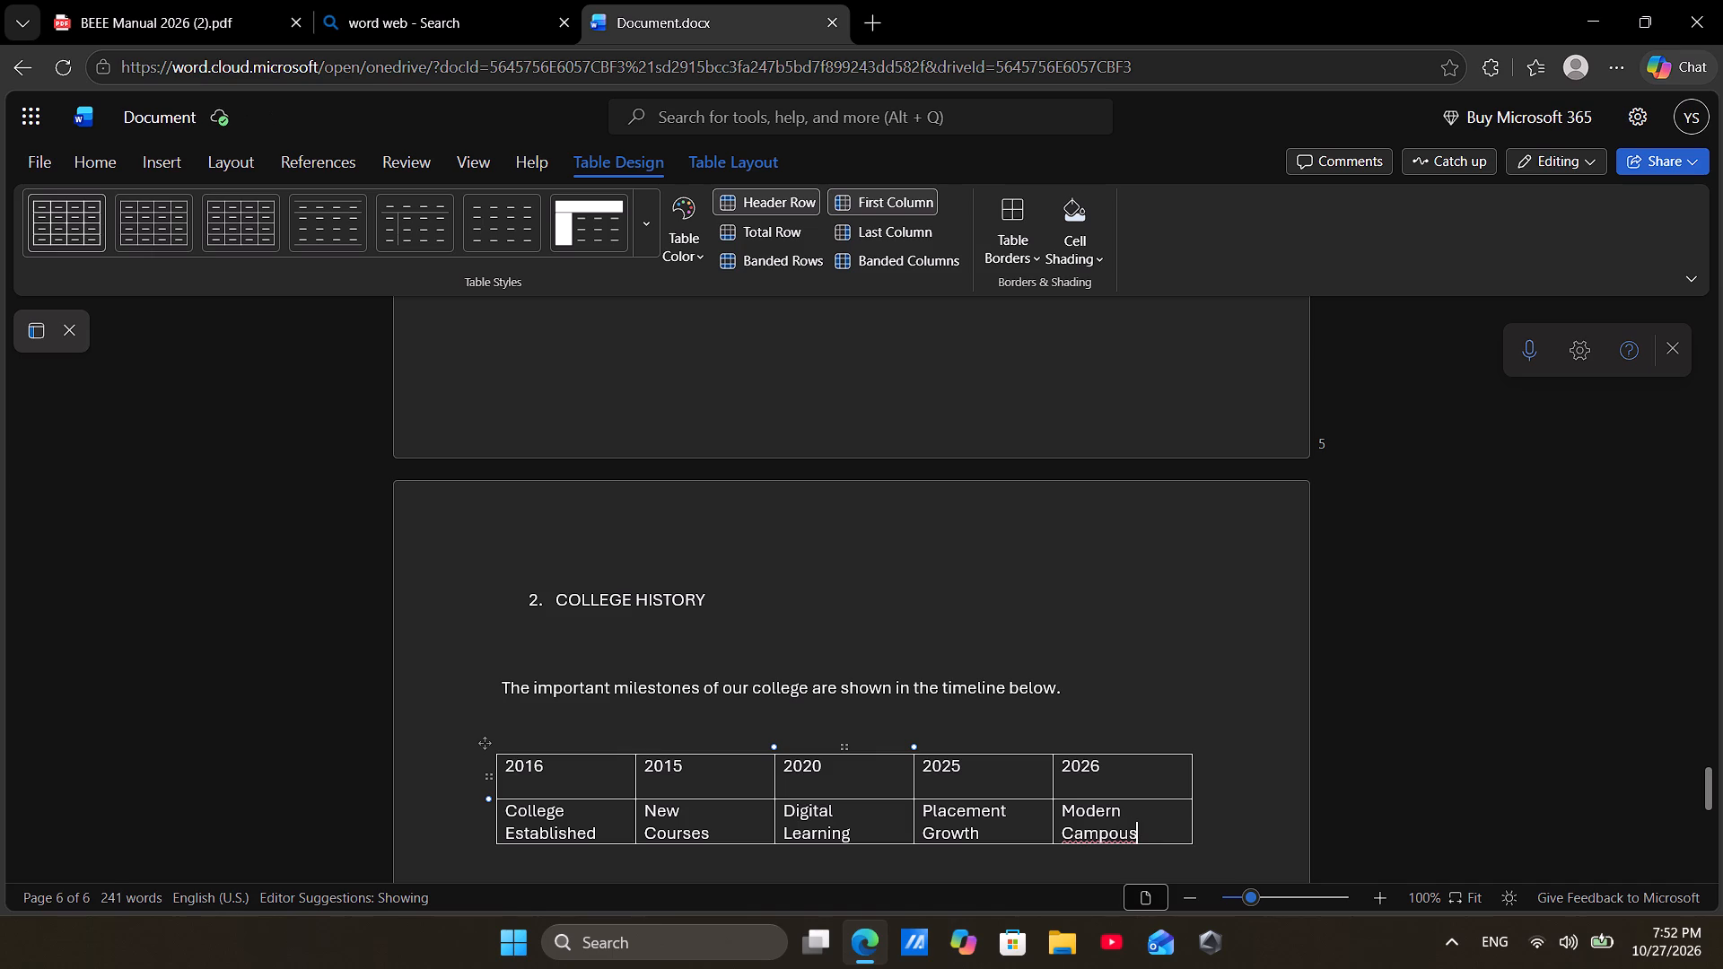
{"action": "key", "text": "Tab"}
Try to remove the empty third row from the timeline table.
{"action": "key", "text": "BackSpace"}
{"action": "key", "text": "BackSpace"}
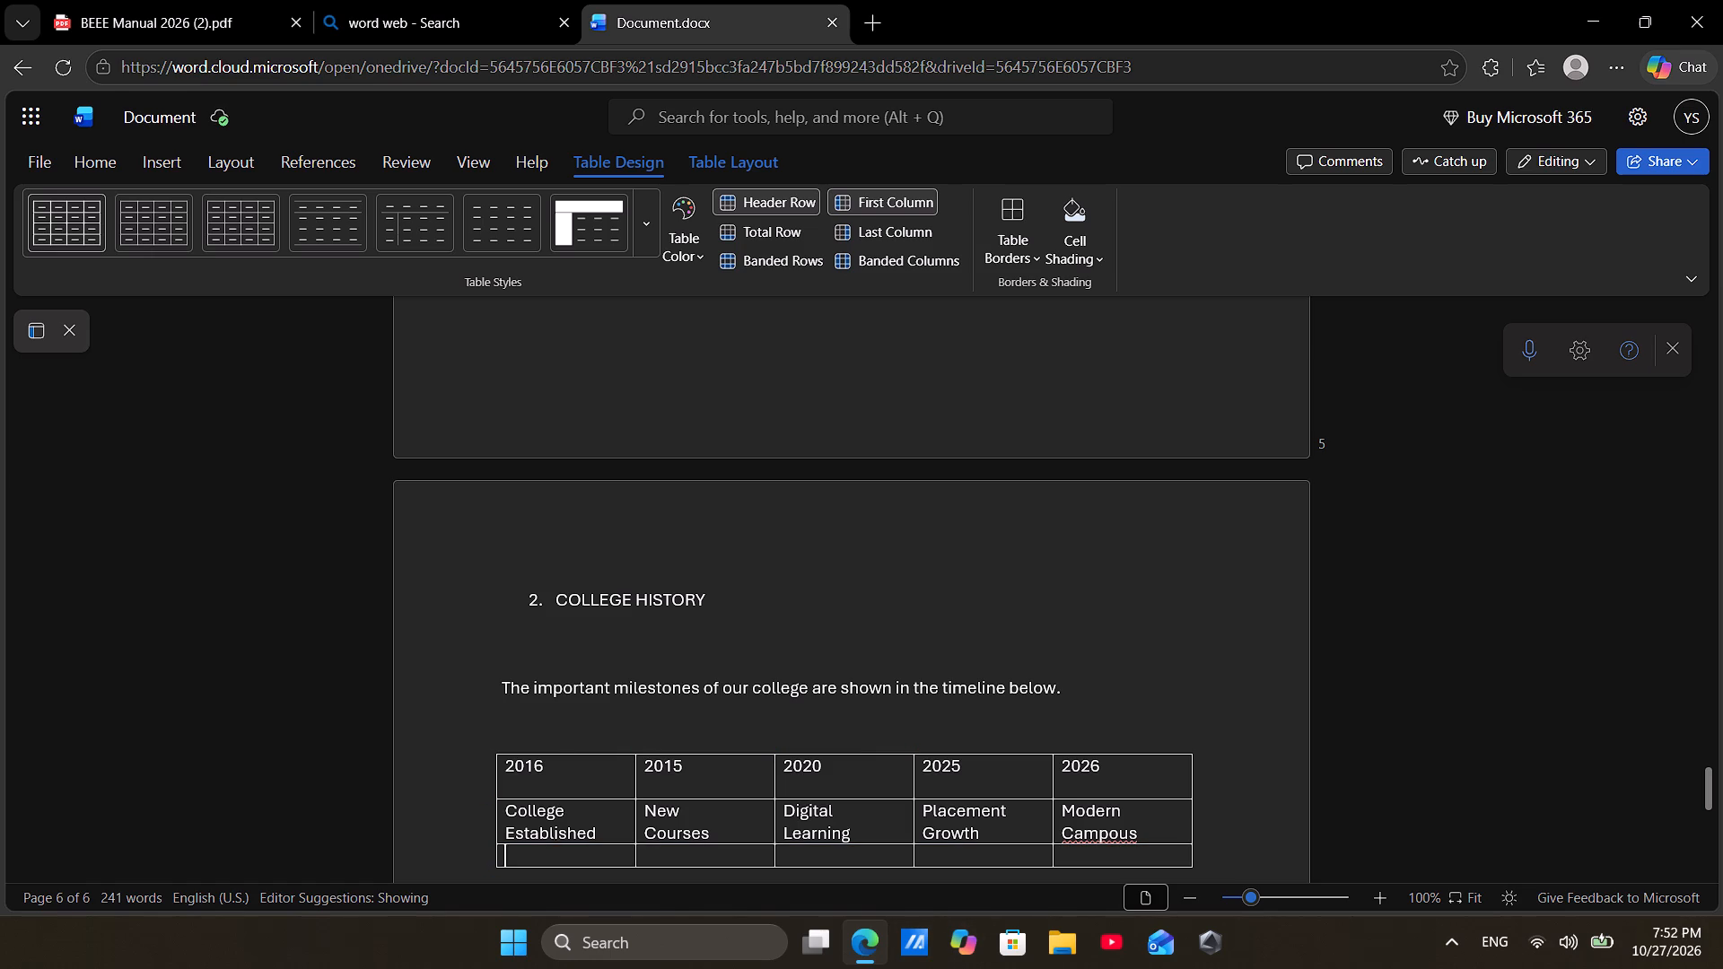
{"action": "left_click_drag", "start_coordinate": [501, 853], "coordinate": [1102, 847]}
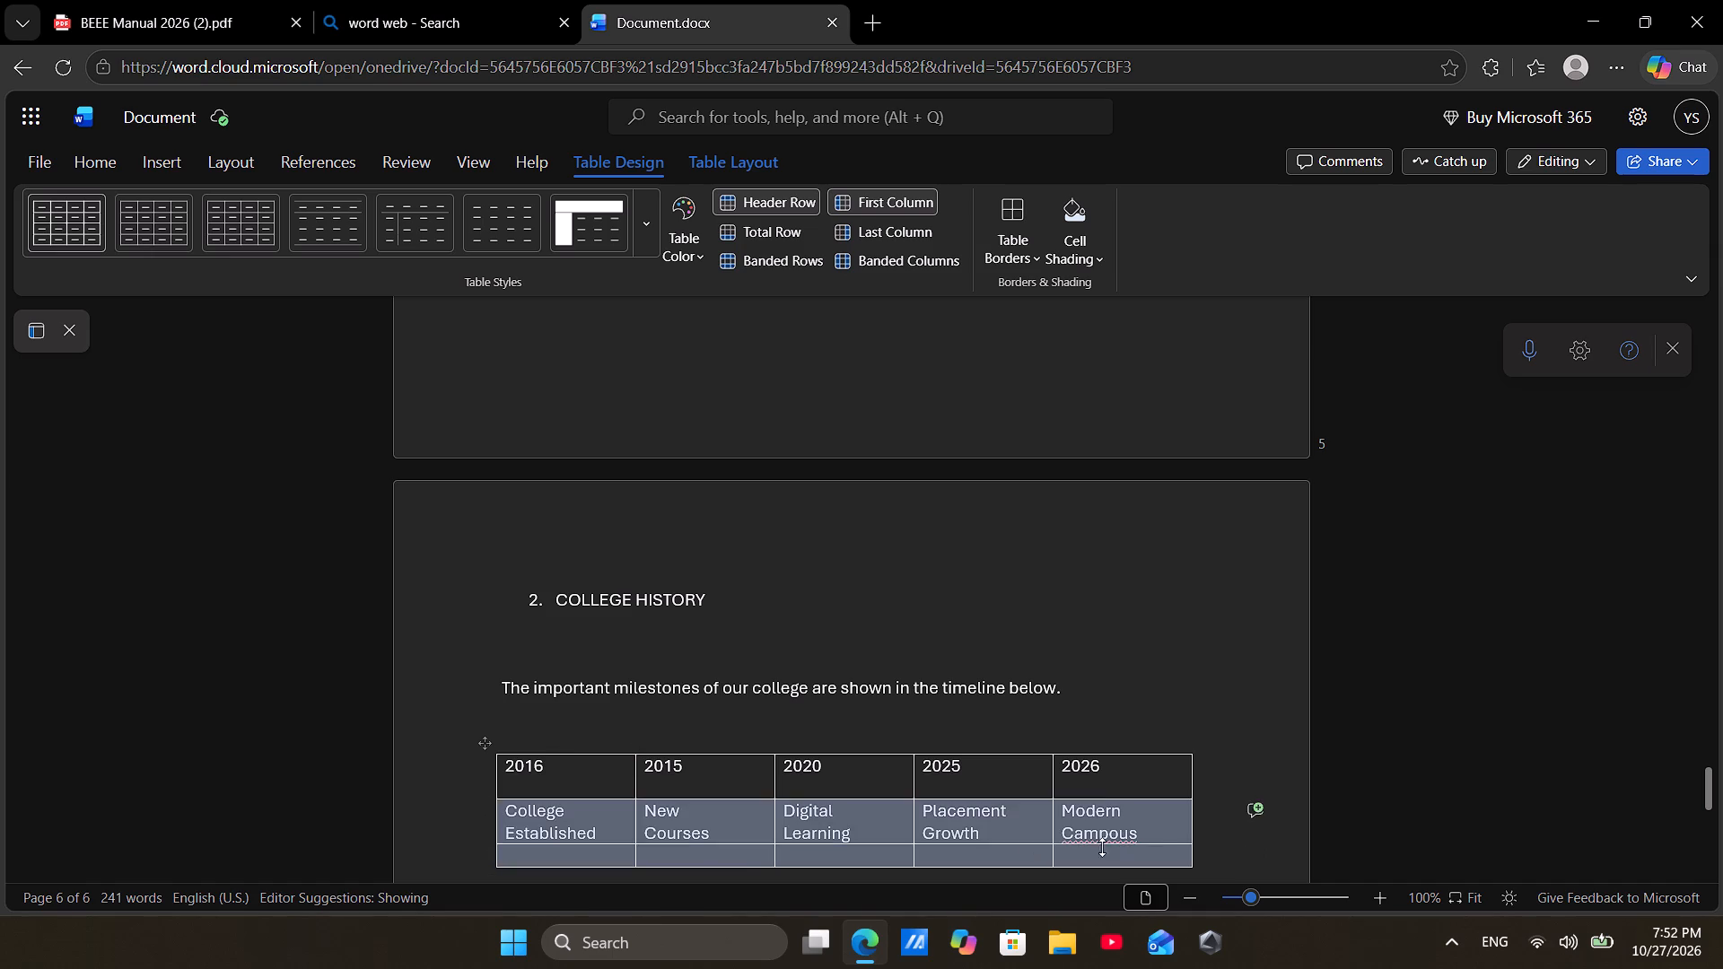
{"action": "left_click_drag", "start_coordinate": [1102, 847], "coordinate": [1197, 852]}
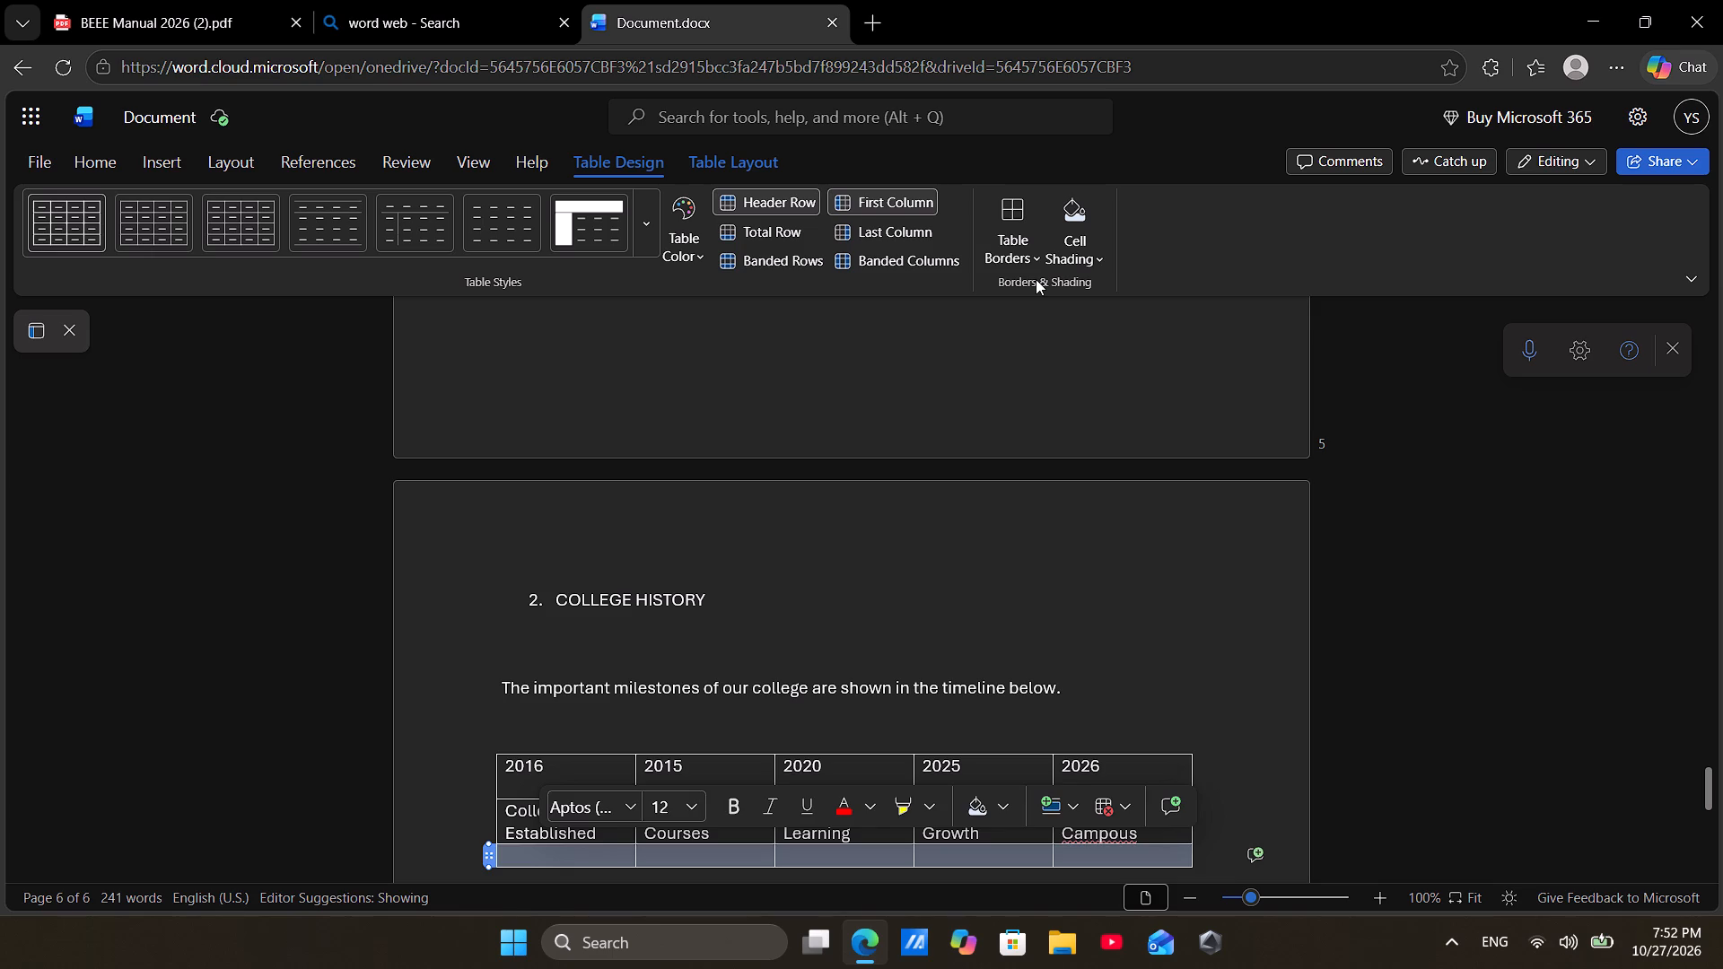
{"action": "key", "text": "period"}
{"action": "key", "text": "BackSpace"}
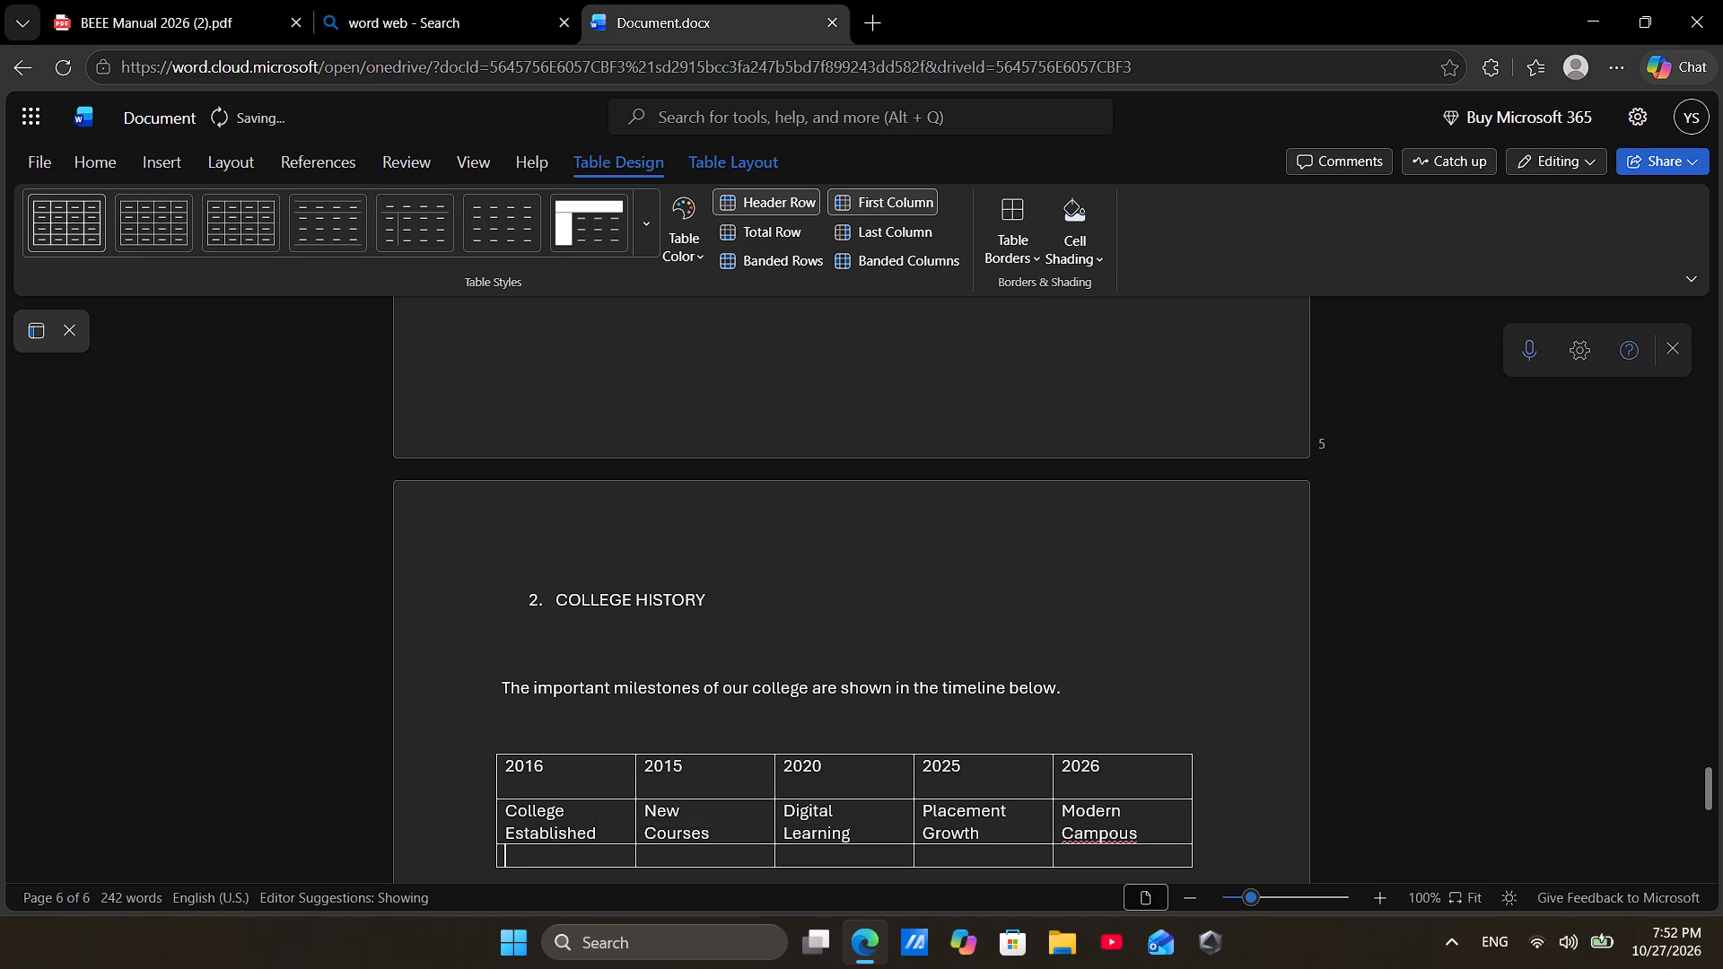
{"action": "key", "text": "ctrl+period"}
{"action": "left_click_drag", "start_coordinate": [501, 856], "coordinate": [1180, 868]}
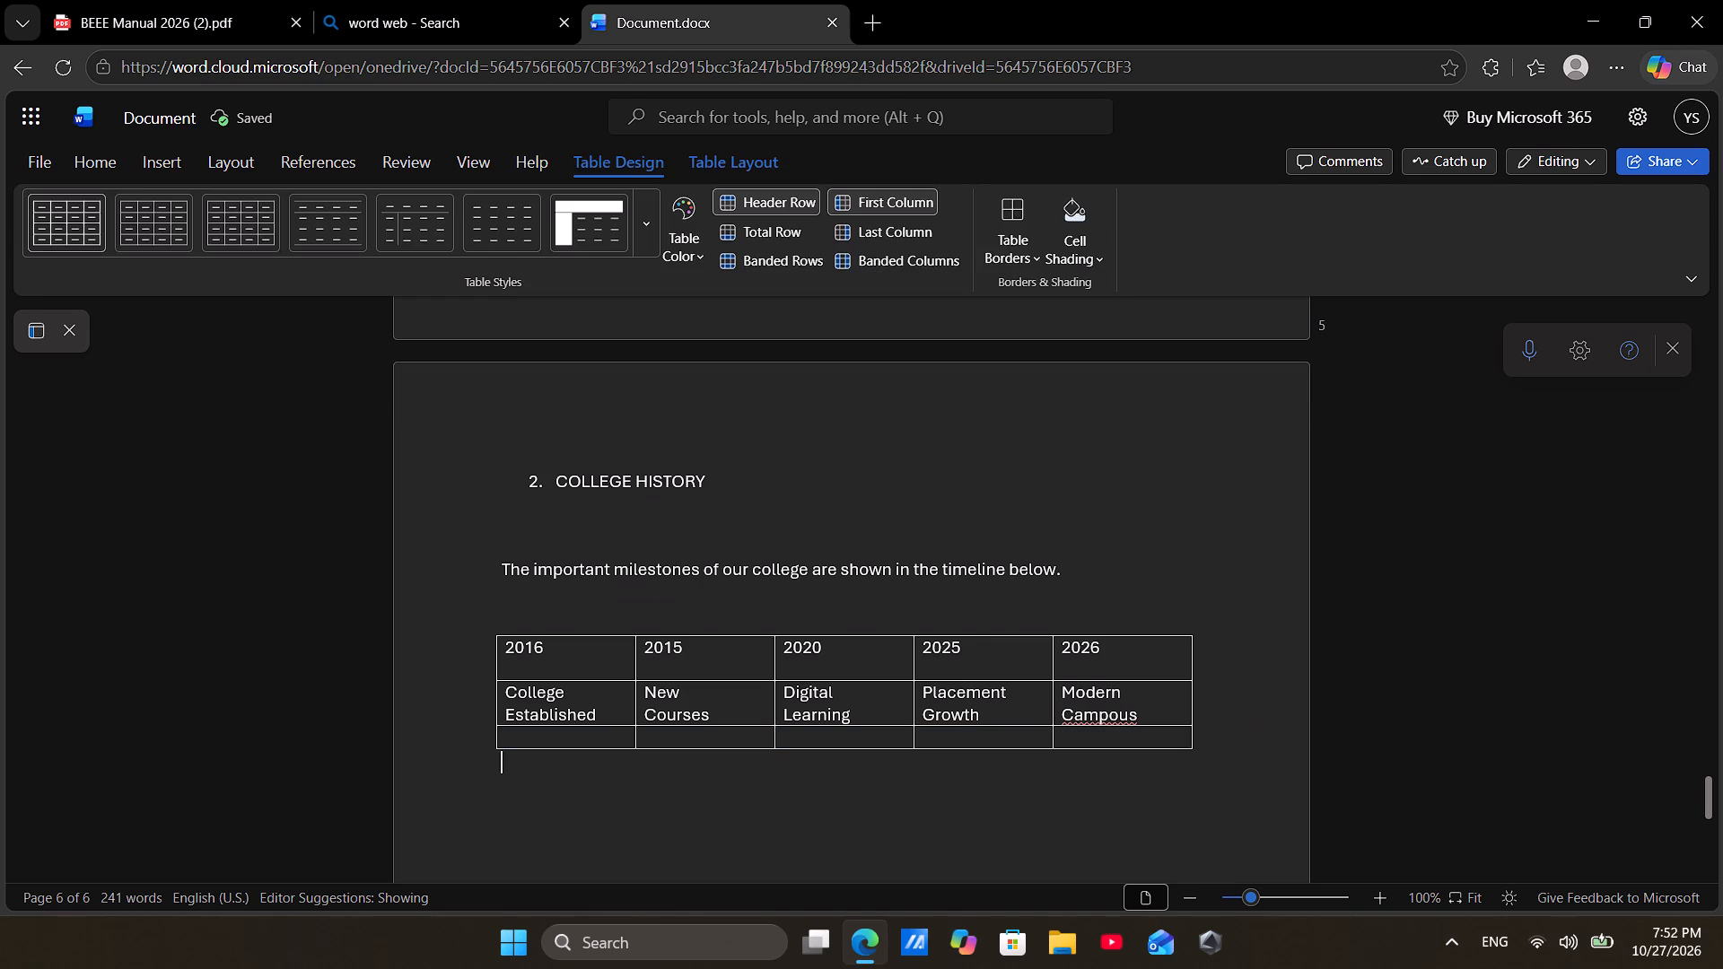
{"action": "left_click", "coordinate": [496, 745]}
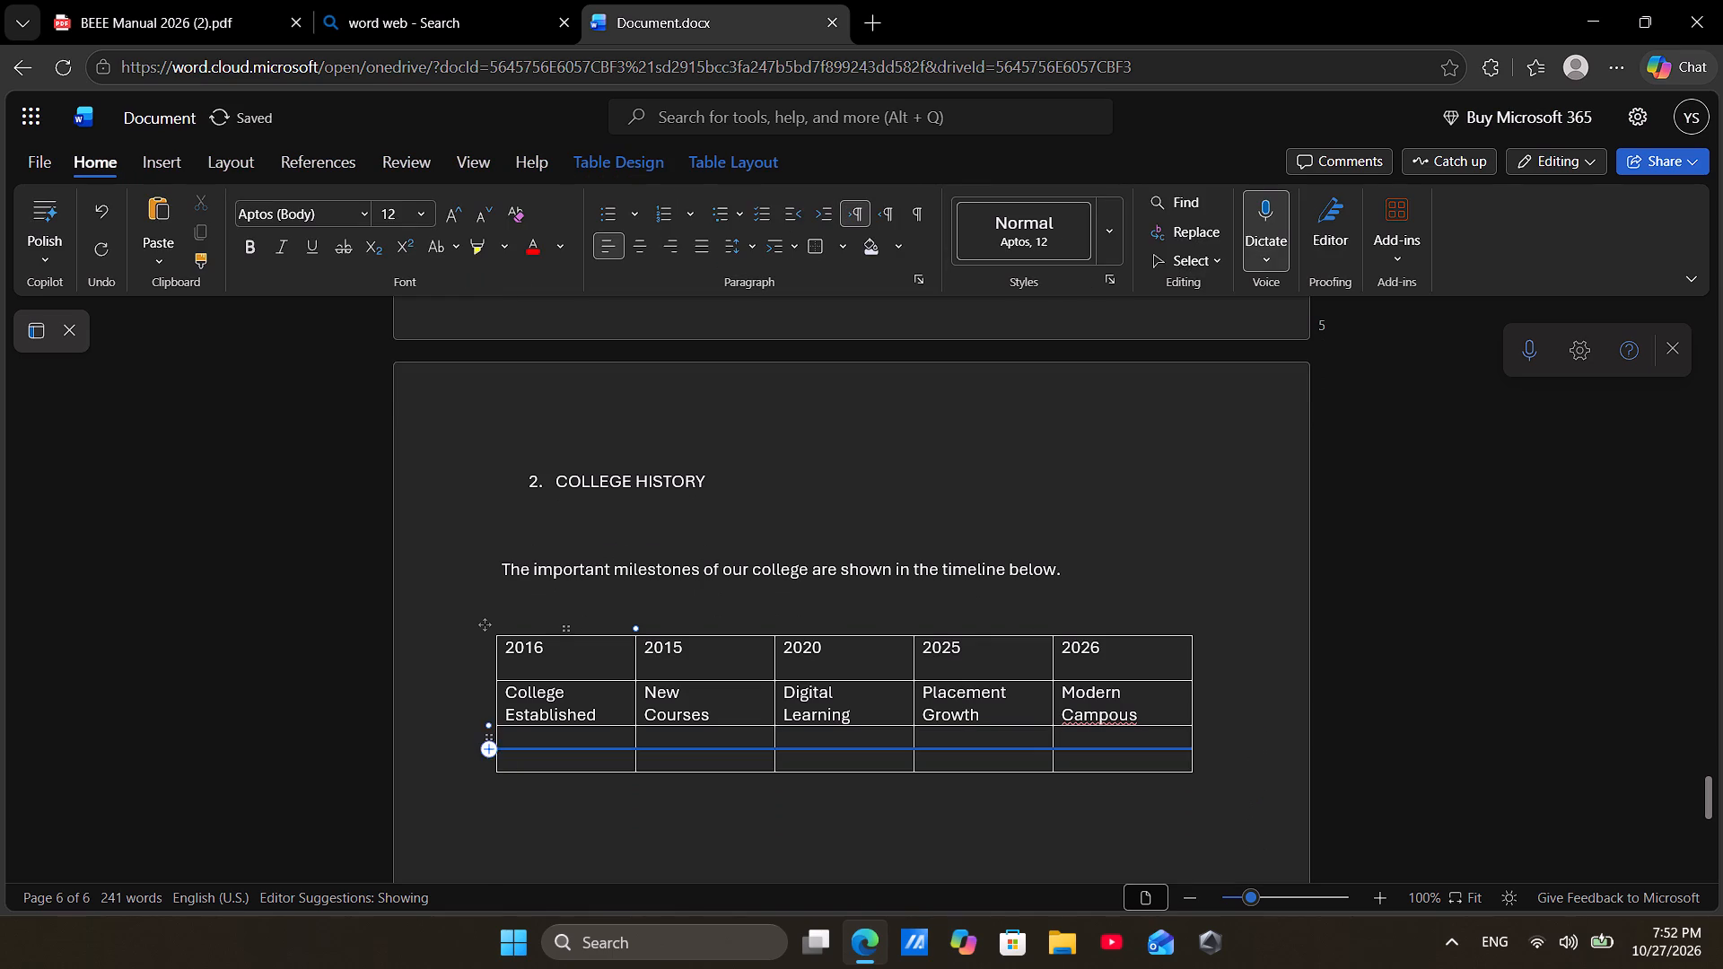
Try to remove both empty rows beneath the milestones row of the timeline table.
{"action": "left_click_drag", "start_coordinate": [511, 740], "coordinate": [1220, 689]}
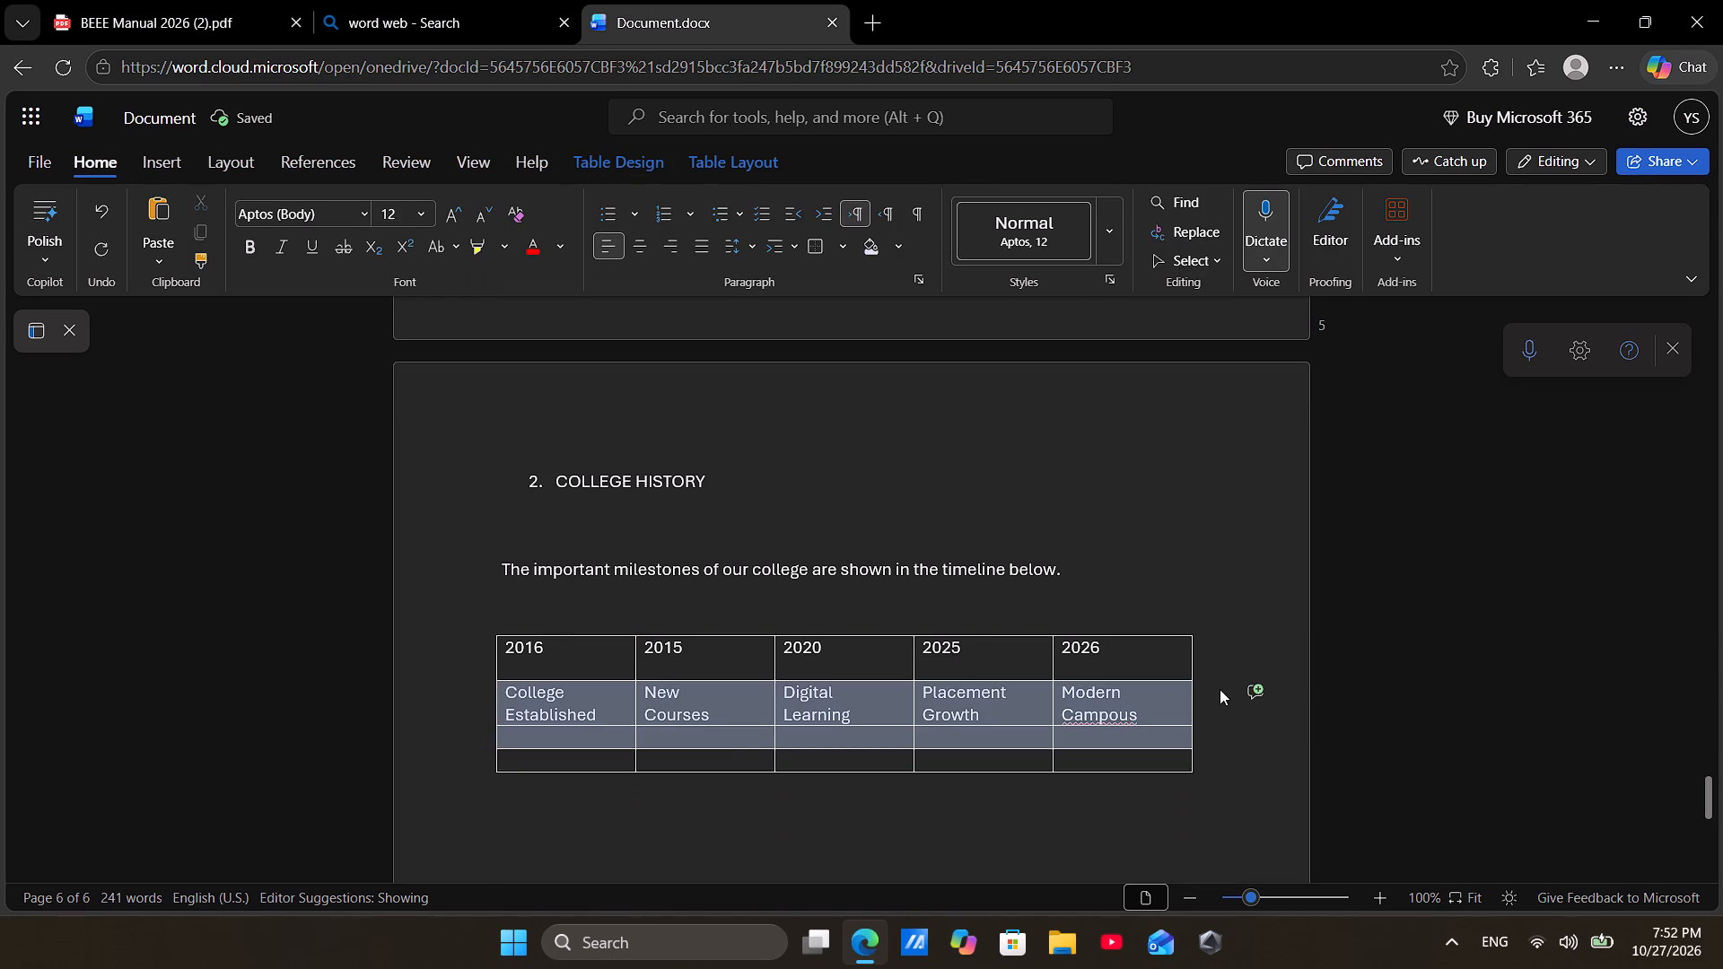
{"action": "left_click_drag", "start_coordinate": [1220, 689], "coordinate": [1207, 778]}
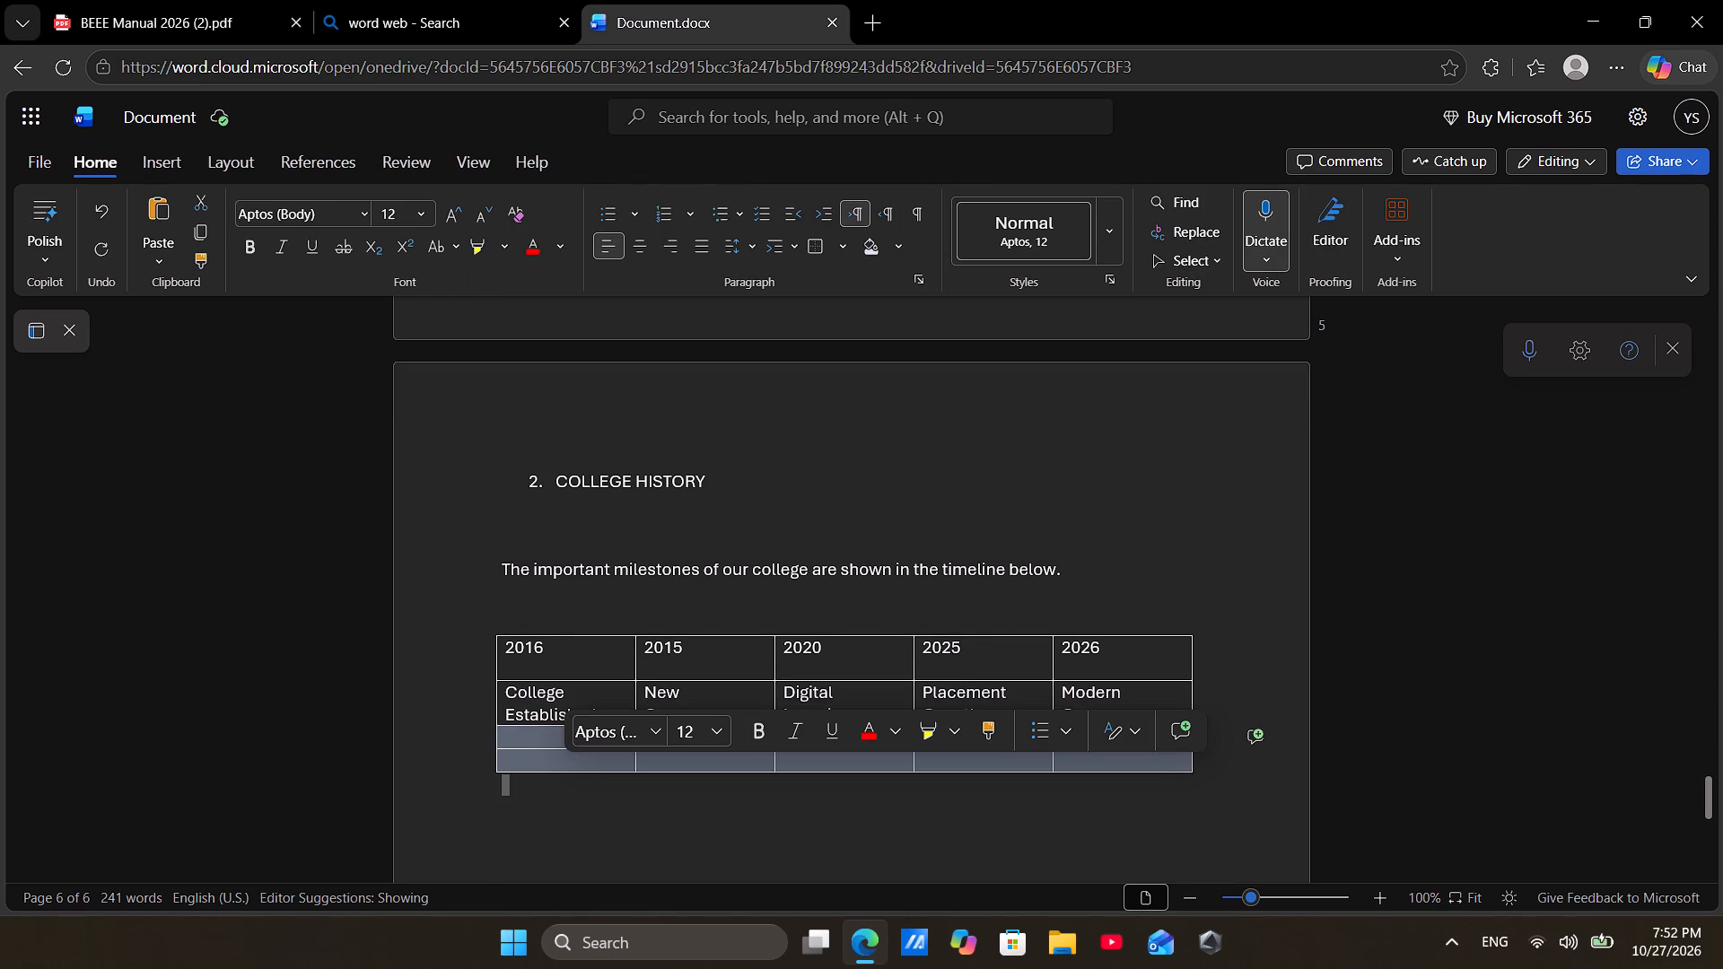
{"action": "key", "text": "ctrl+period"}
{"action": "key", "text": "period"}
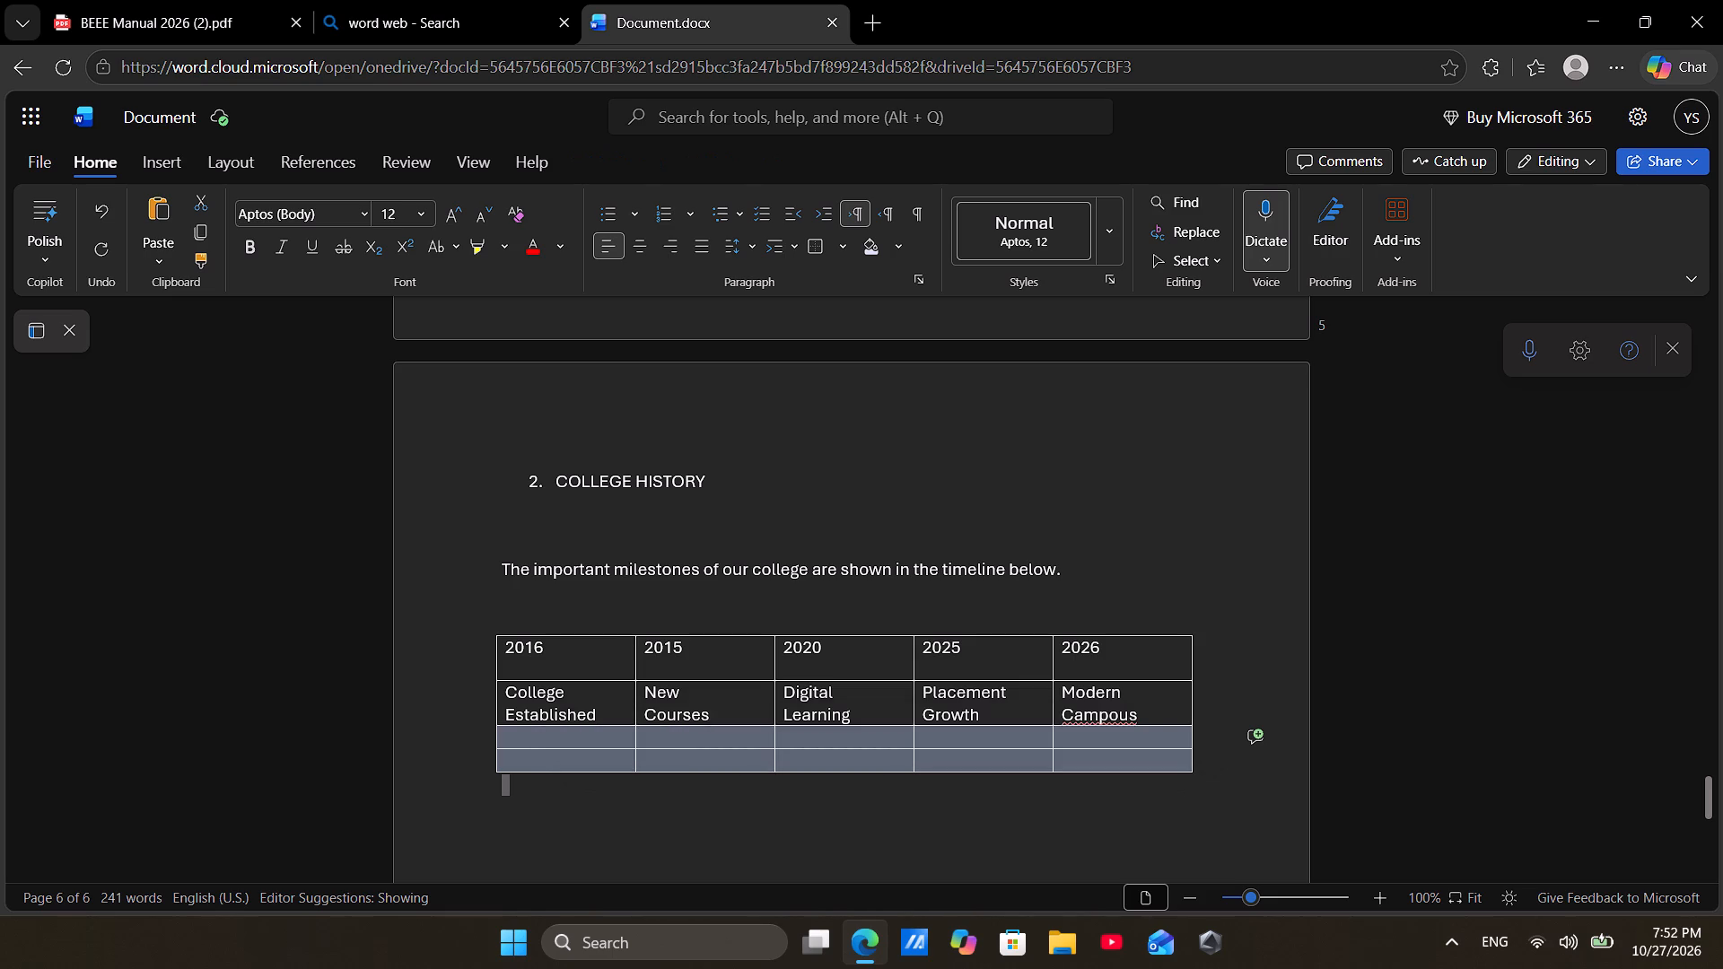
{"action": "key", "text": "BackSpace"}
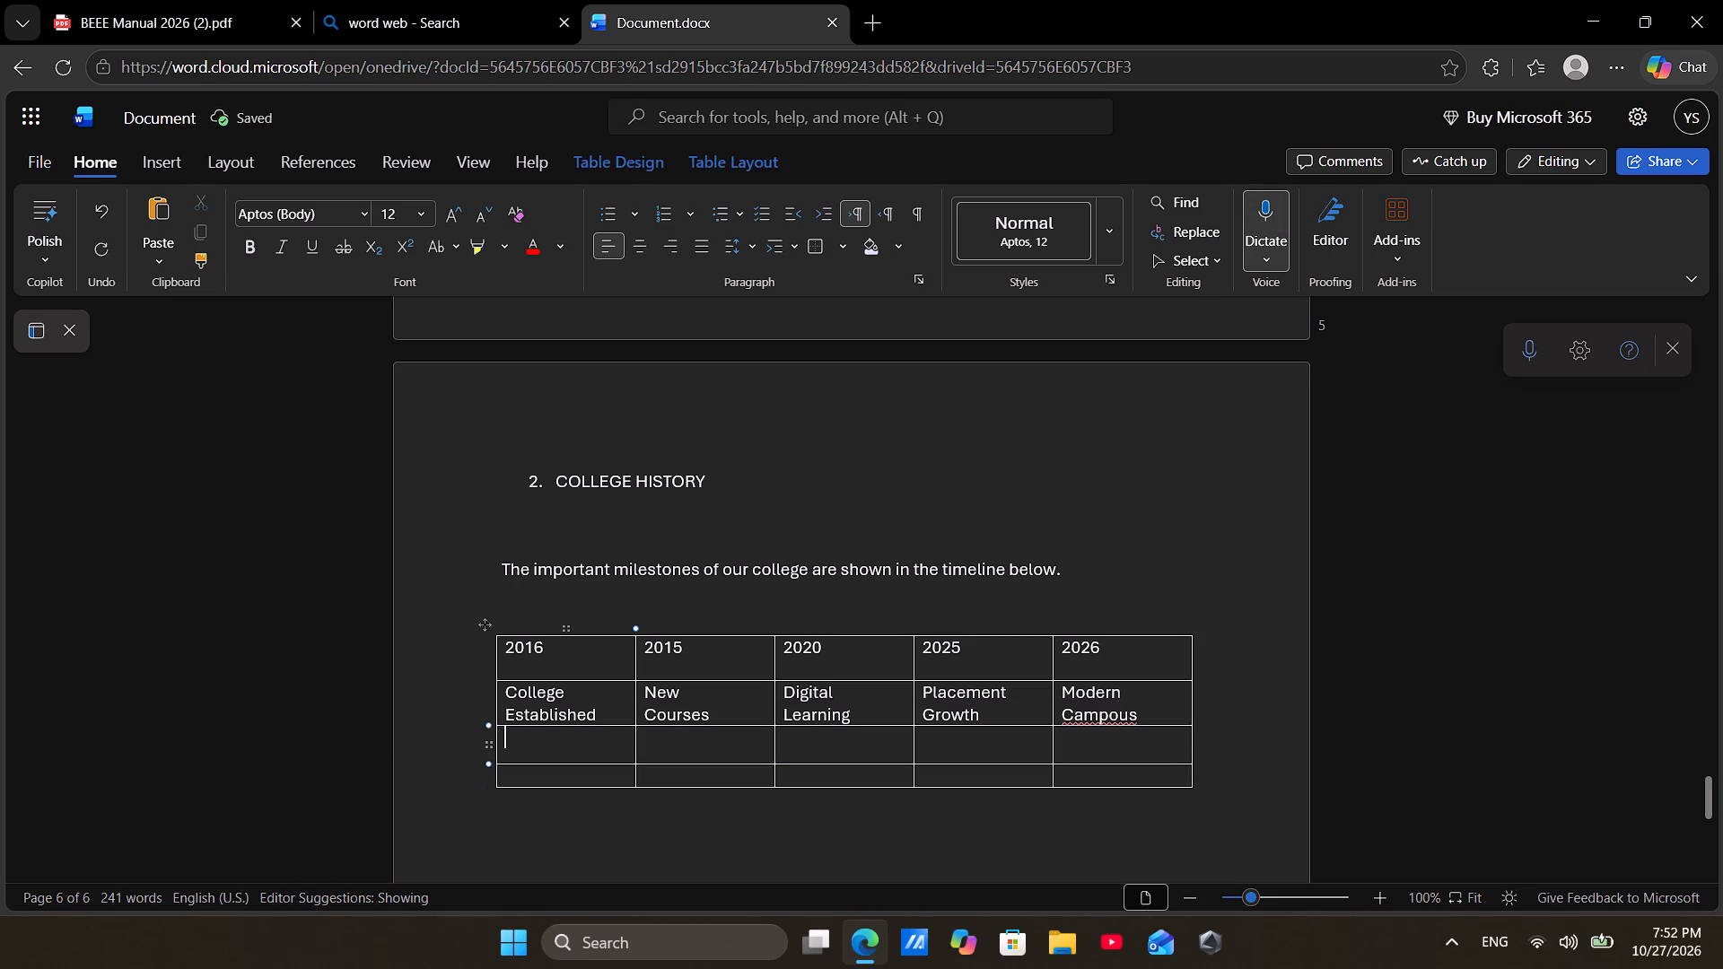
Delete the two empty rows at the bottom of the timeline table.
{"action": "left_click_drag", "start_coordinate": [520, 748], "coordinate": [1085, 793]}
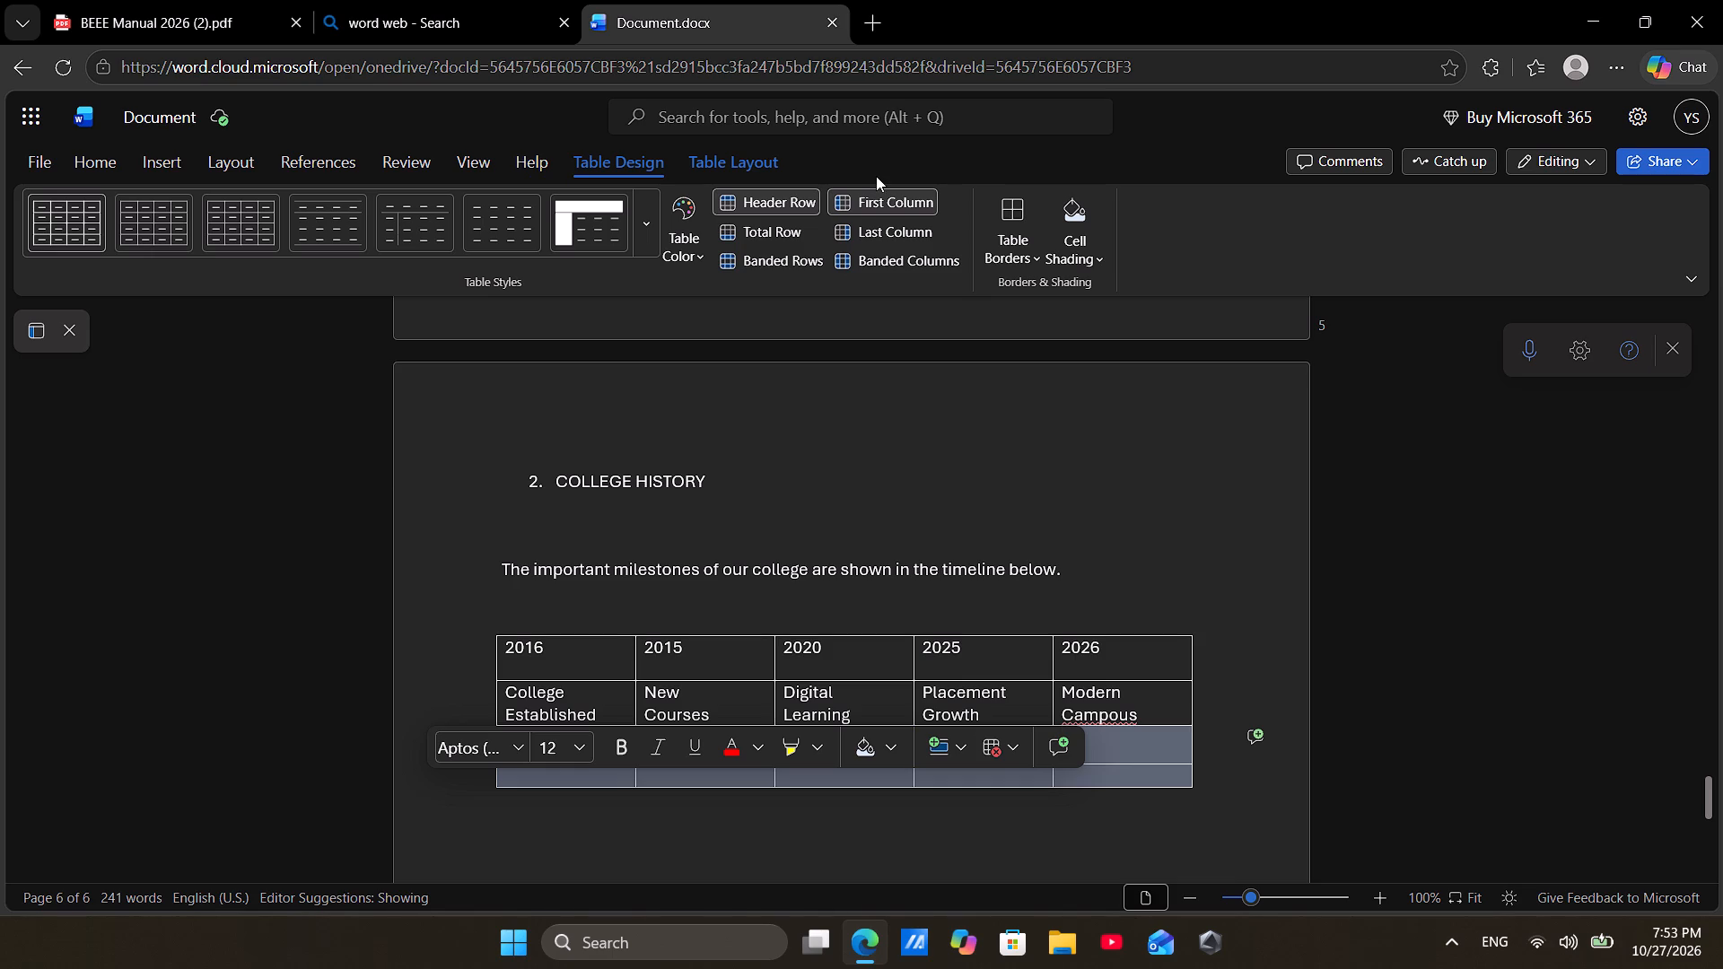
{"action": "left_click", "coordinate": [171, 168]}
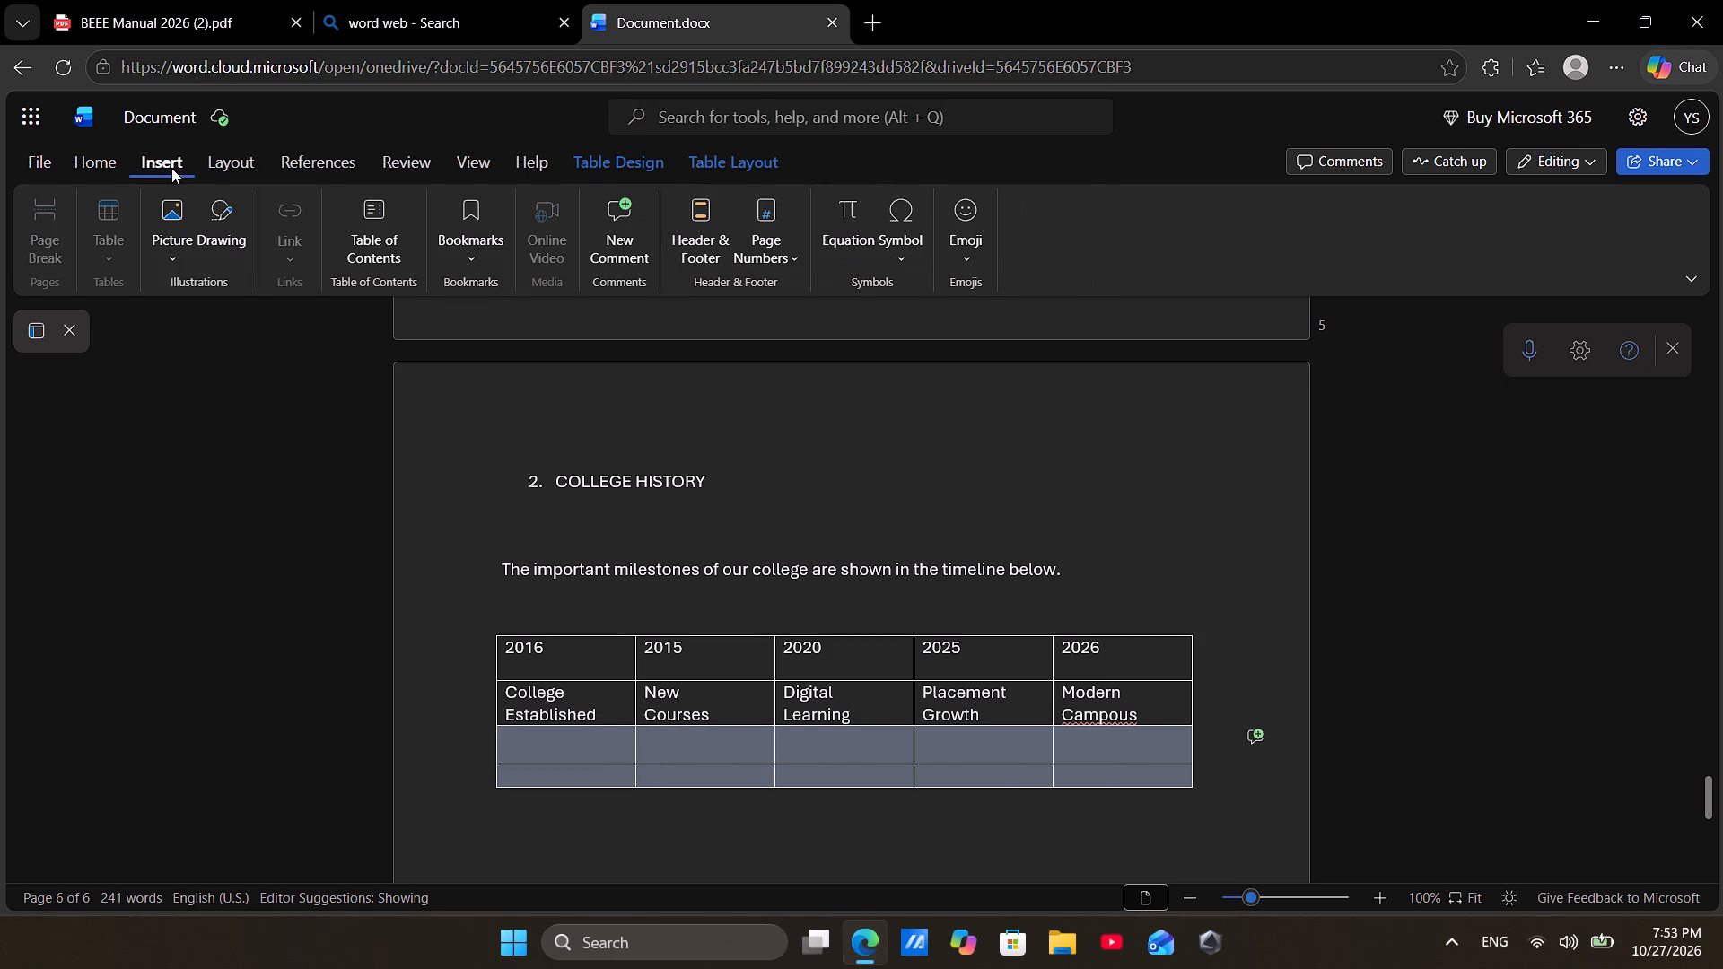
{"action": "left_click", "coordinate": [99, 168]}
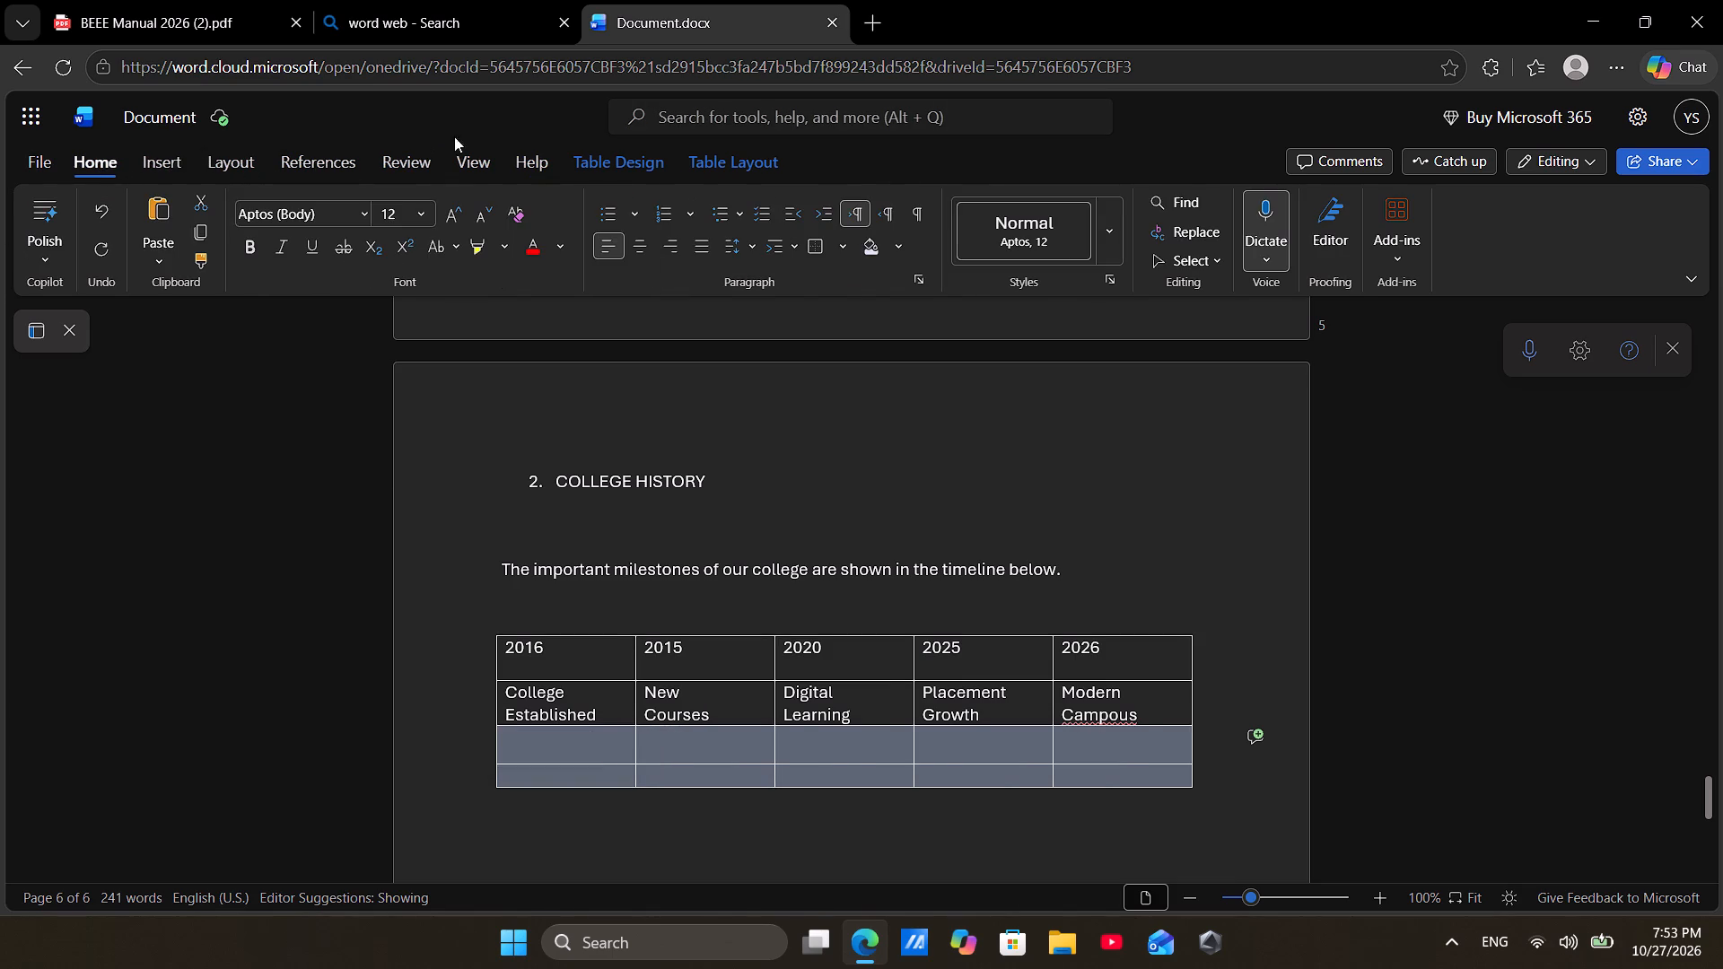
{"action": "left_click", "coordinate": [595, 161]}
{"action": "left_click", "coordinate": [714, 170]}
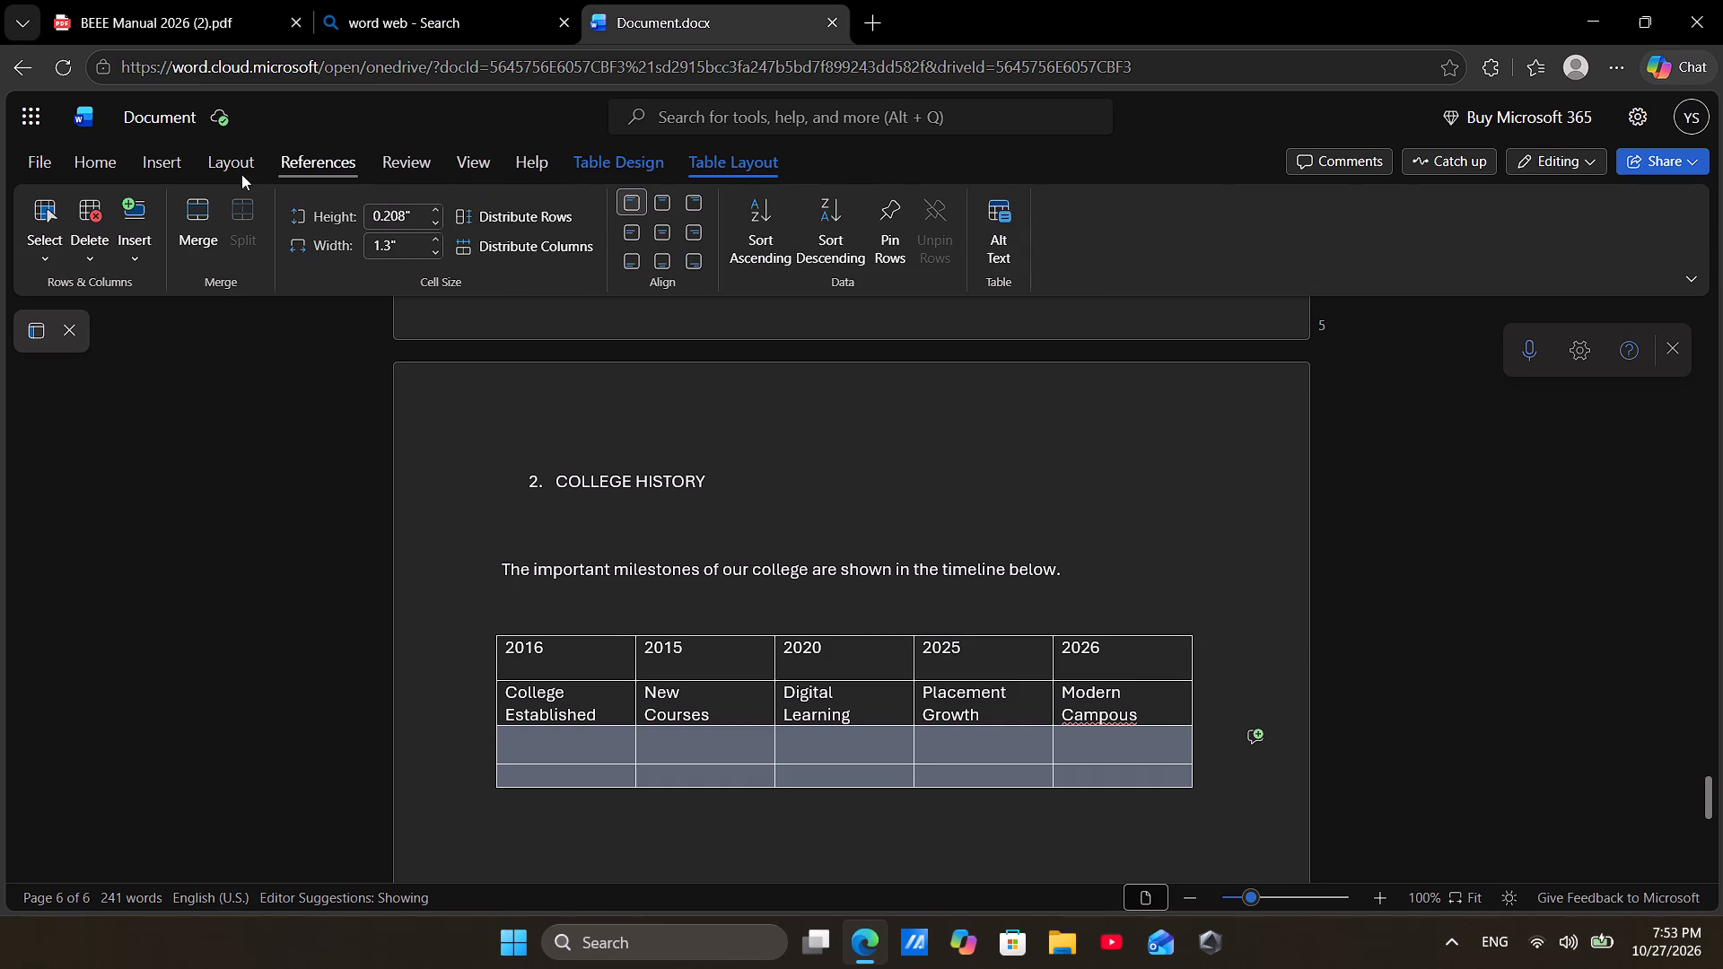
{"action": "left_click", "coordinate": [81, 227]}
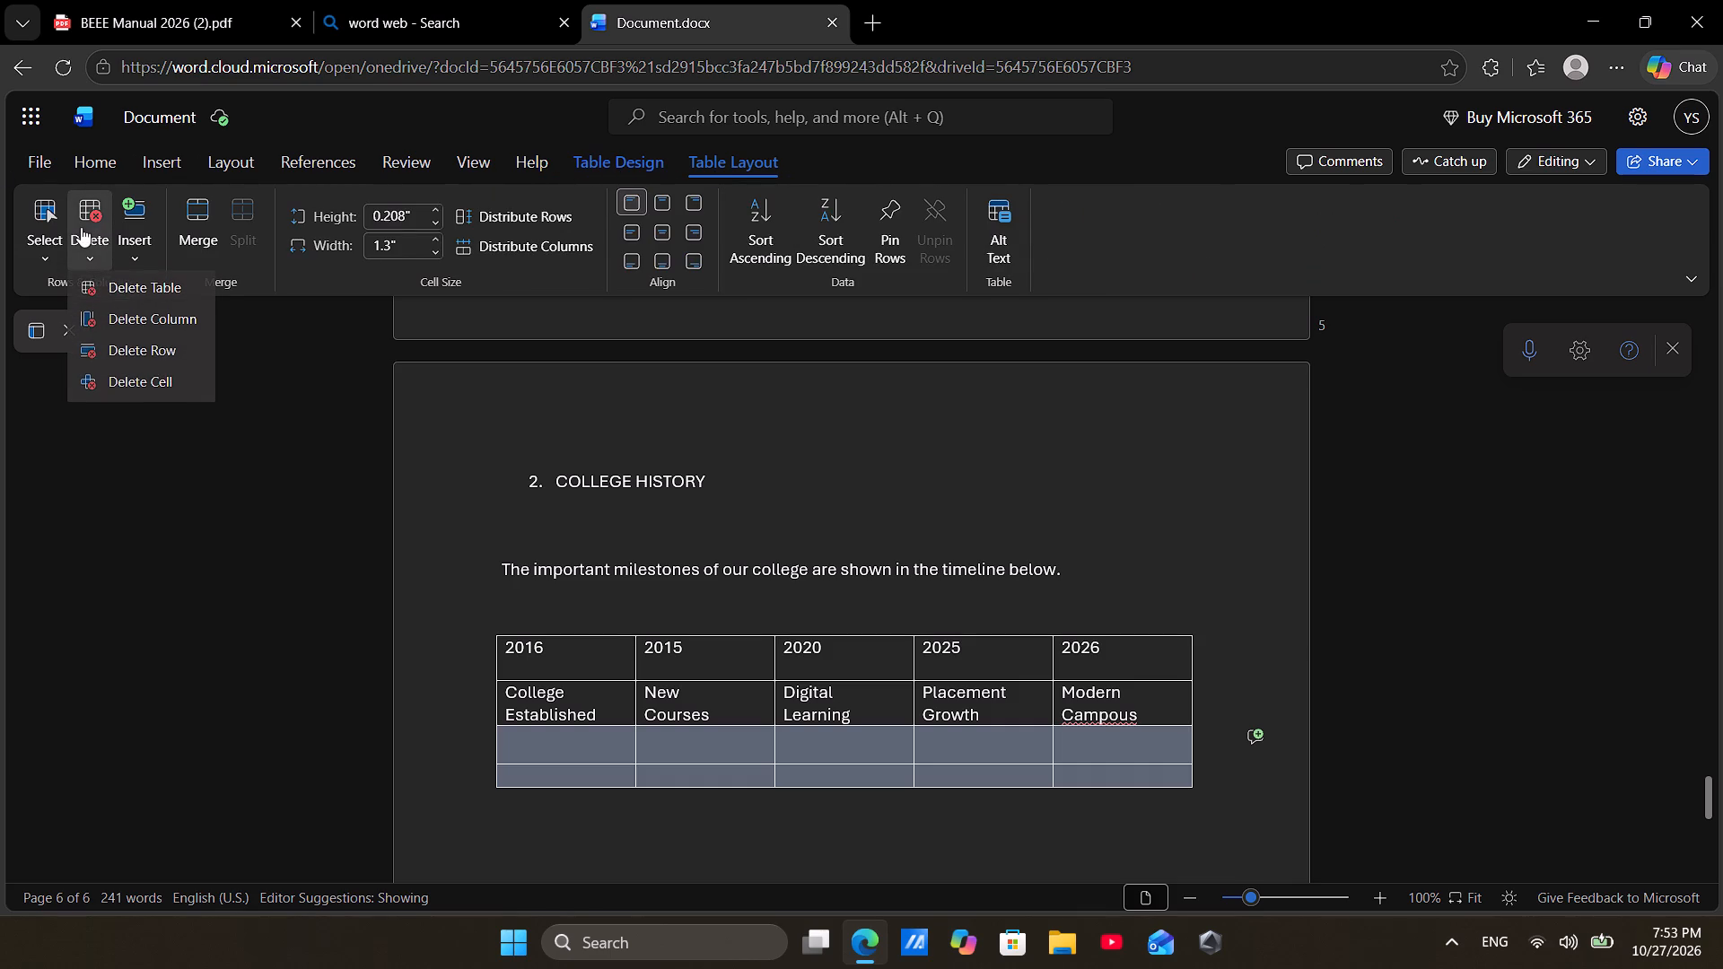
{"action": "left_click", "coordinate": [170, 353]}
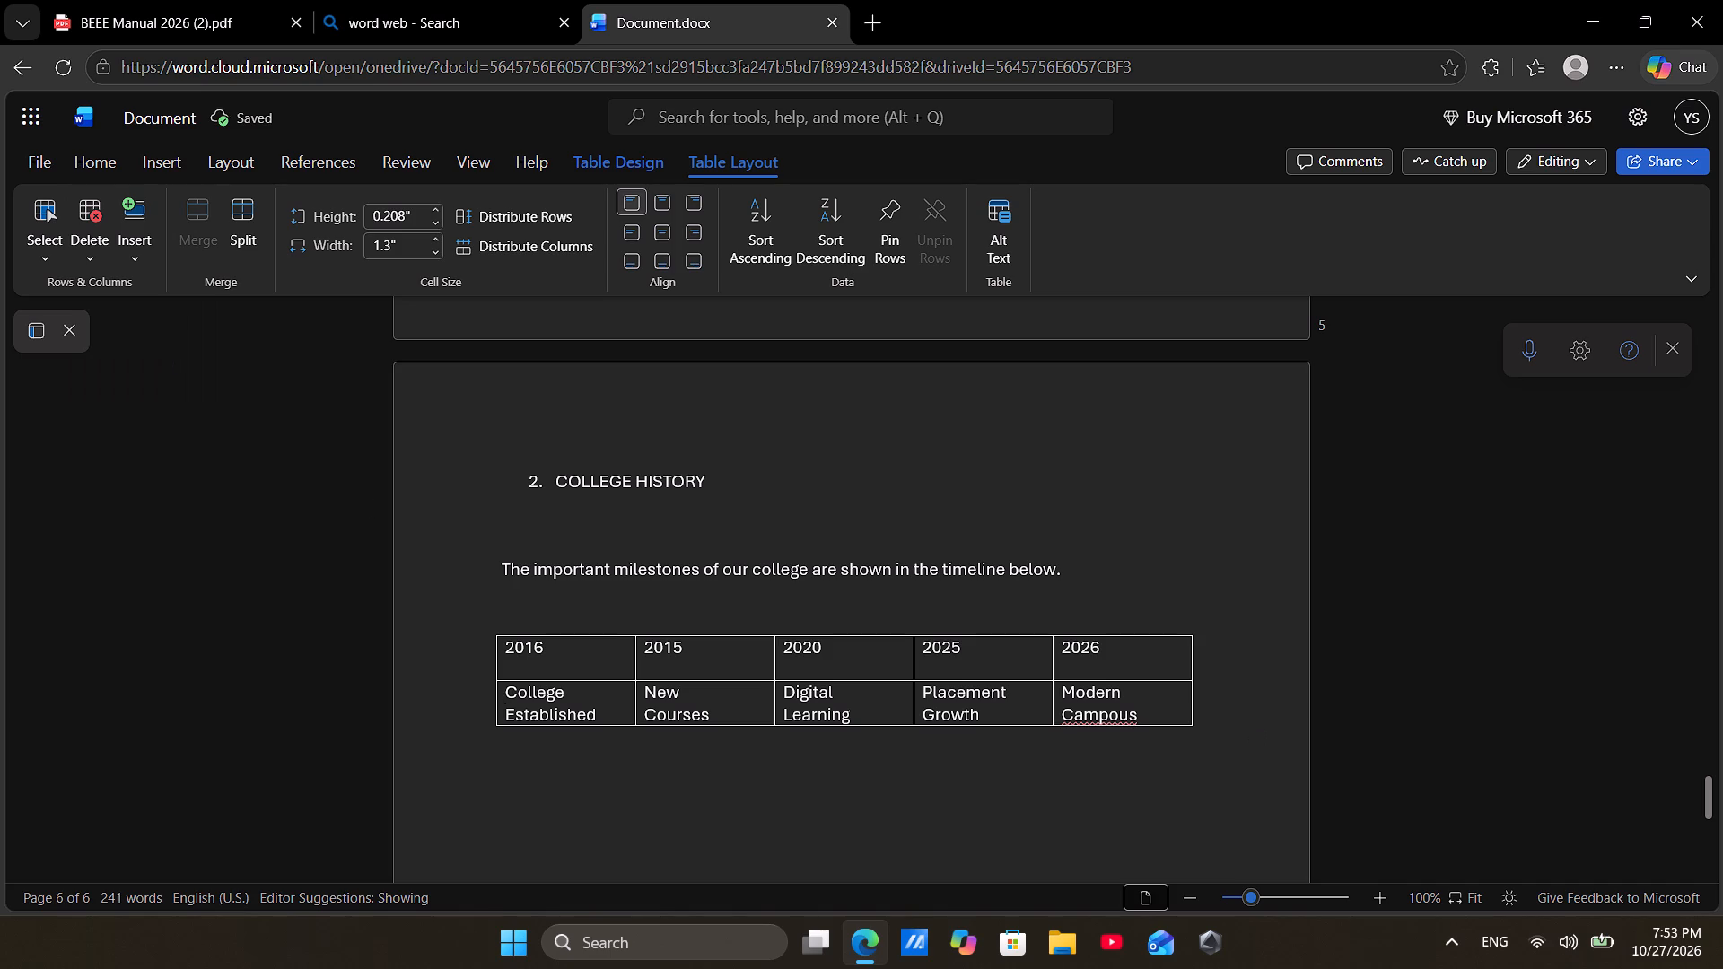
Add blank lines below the timeline table down to the last line of page 6.
{"action": "left_click", "coordinate": [513, 761]}
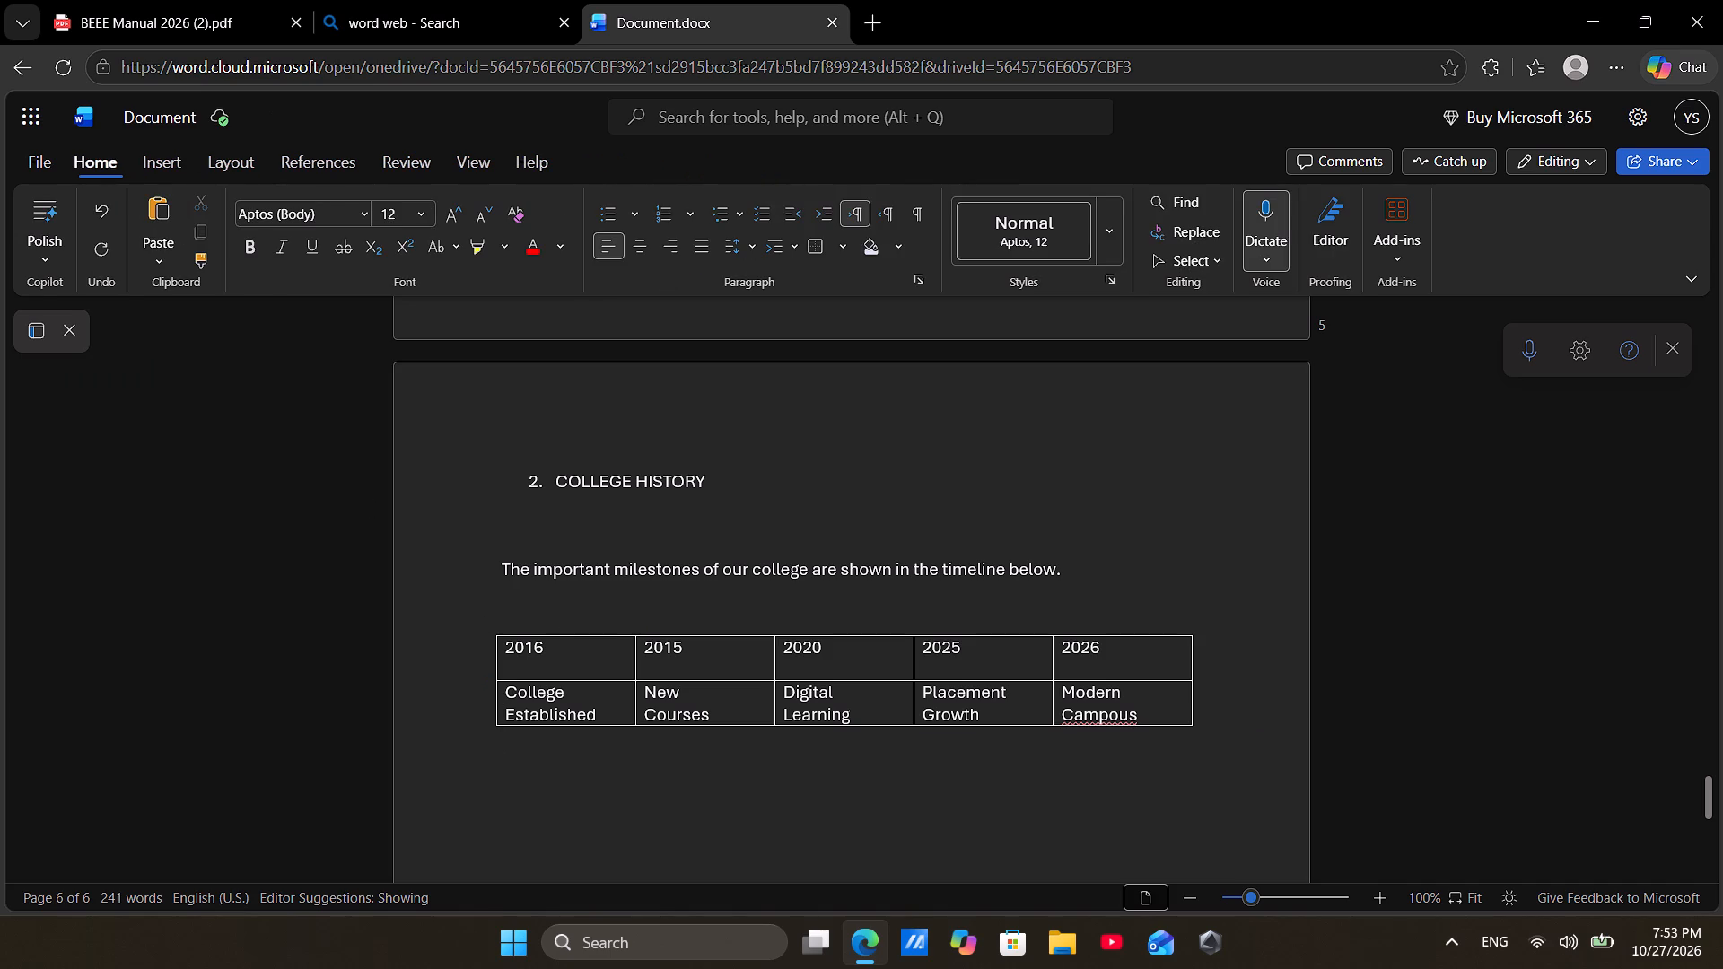
{"action": "key", "text": "Down"}
{"action": "key", "text": "Down"}
{"action": "key", "text": "Down"}
{"action": "key", "text": "Down"}
{"action": "key", "text": "Down"}
{"action": "key", "text": "Down"}
{"action": "key", "text": "Down"}
{"action": "key", "text": "Return"}
{"action": "key", "text": "Return"}
{"action": "key", "text": "Return"}
{"action": "key", "text": "Return"}
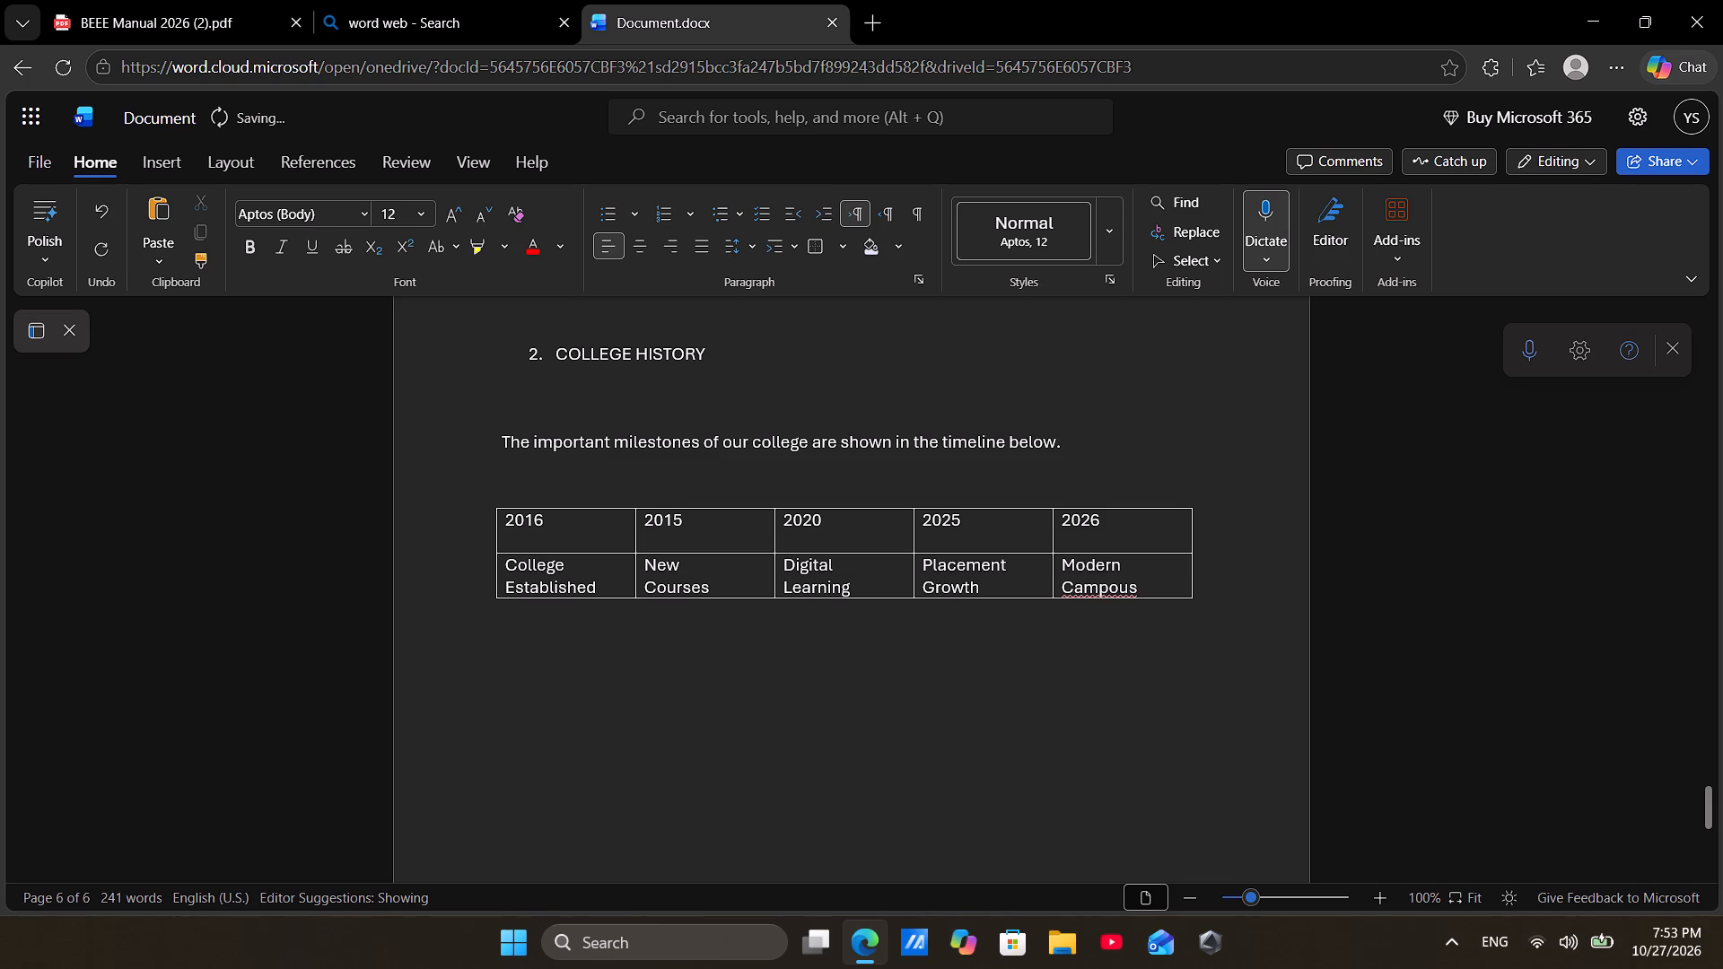
{"action": "key", "text": "Return"}
{"action": "key", "text": "Return"}
{"action": "key", "text": "Return"}
{"action": "key", "text": "Return"}
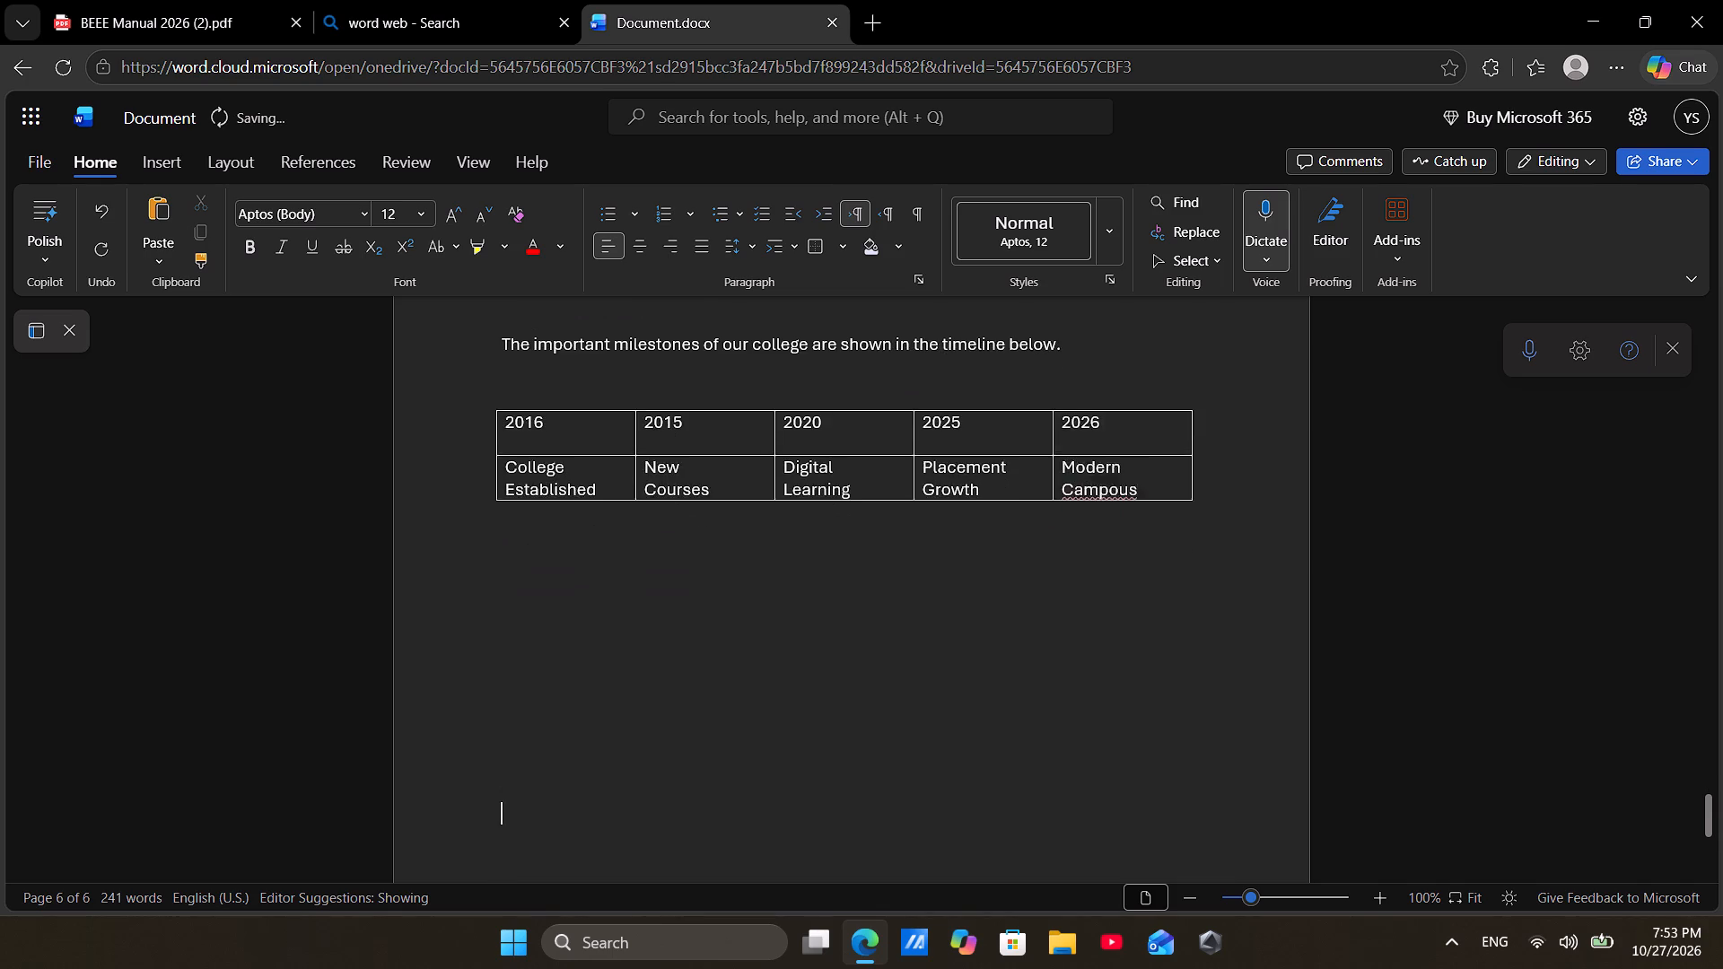
{"action": "key", "text": "Return"}
{"action": "key", "text": "Return"}
{"action": "key", "text": "Return"}
{"action": "key", "text": "Return"}
{"action": "key", "text": "Return"}
{"action": "key", "text": "Return"}
{"action": "key", "text": "Return"}
{"action": "key", "text": "Return"}
{"action": "key", "text": "Return"}
{"action": "key", "text": "Return"}
{"action": "key", "text": "Return"}
{"action": "key", "text": "Return"}
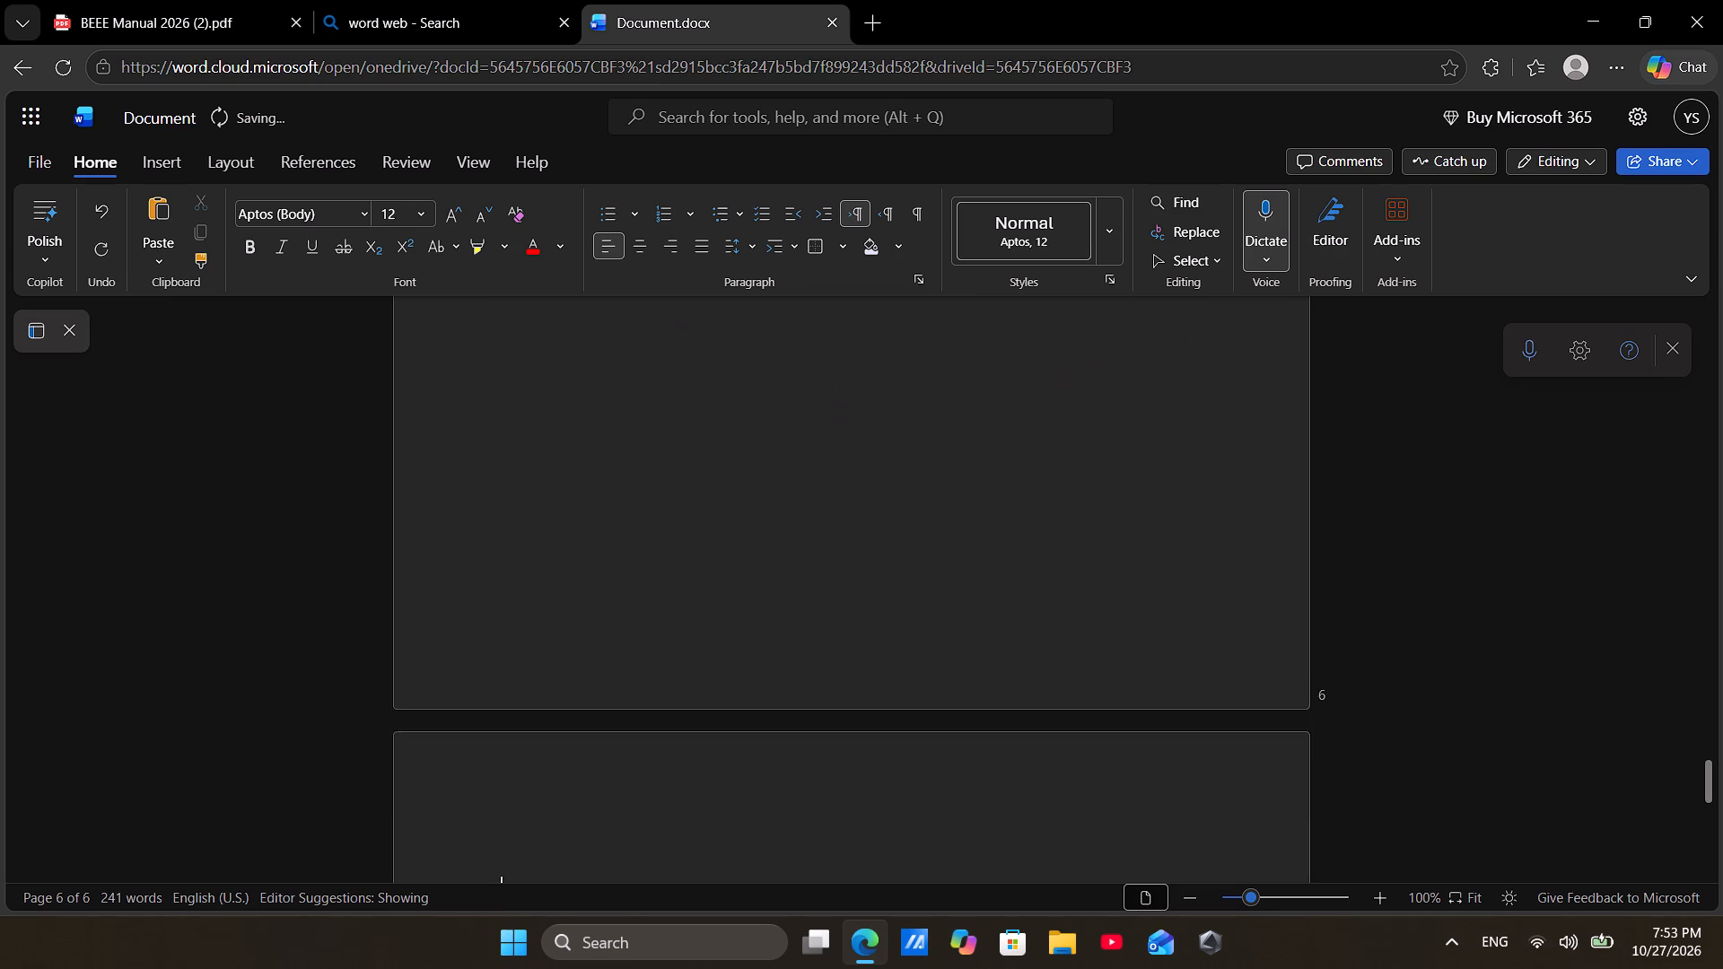
{"action": "key", "text": "Return"}
{"action": "type", "text": "cg"}
{"action": "key", "text": "BackSpace"}
{"action": "key", "text": "BackSpace"}
{"action": "key", "text": "BackSpace"}
{"action": "key", "text": "BackSpace"}
{"action": "key", "text": "BackSpace"}
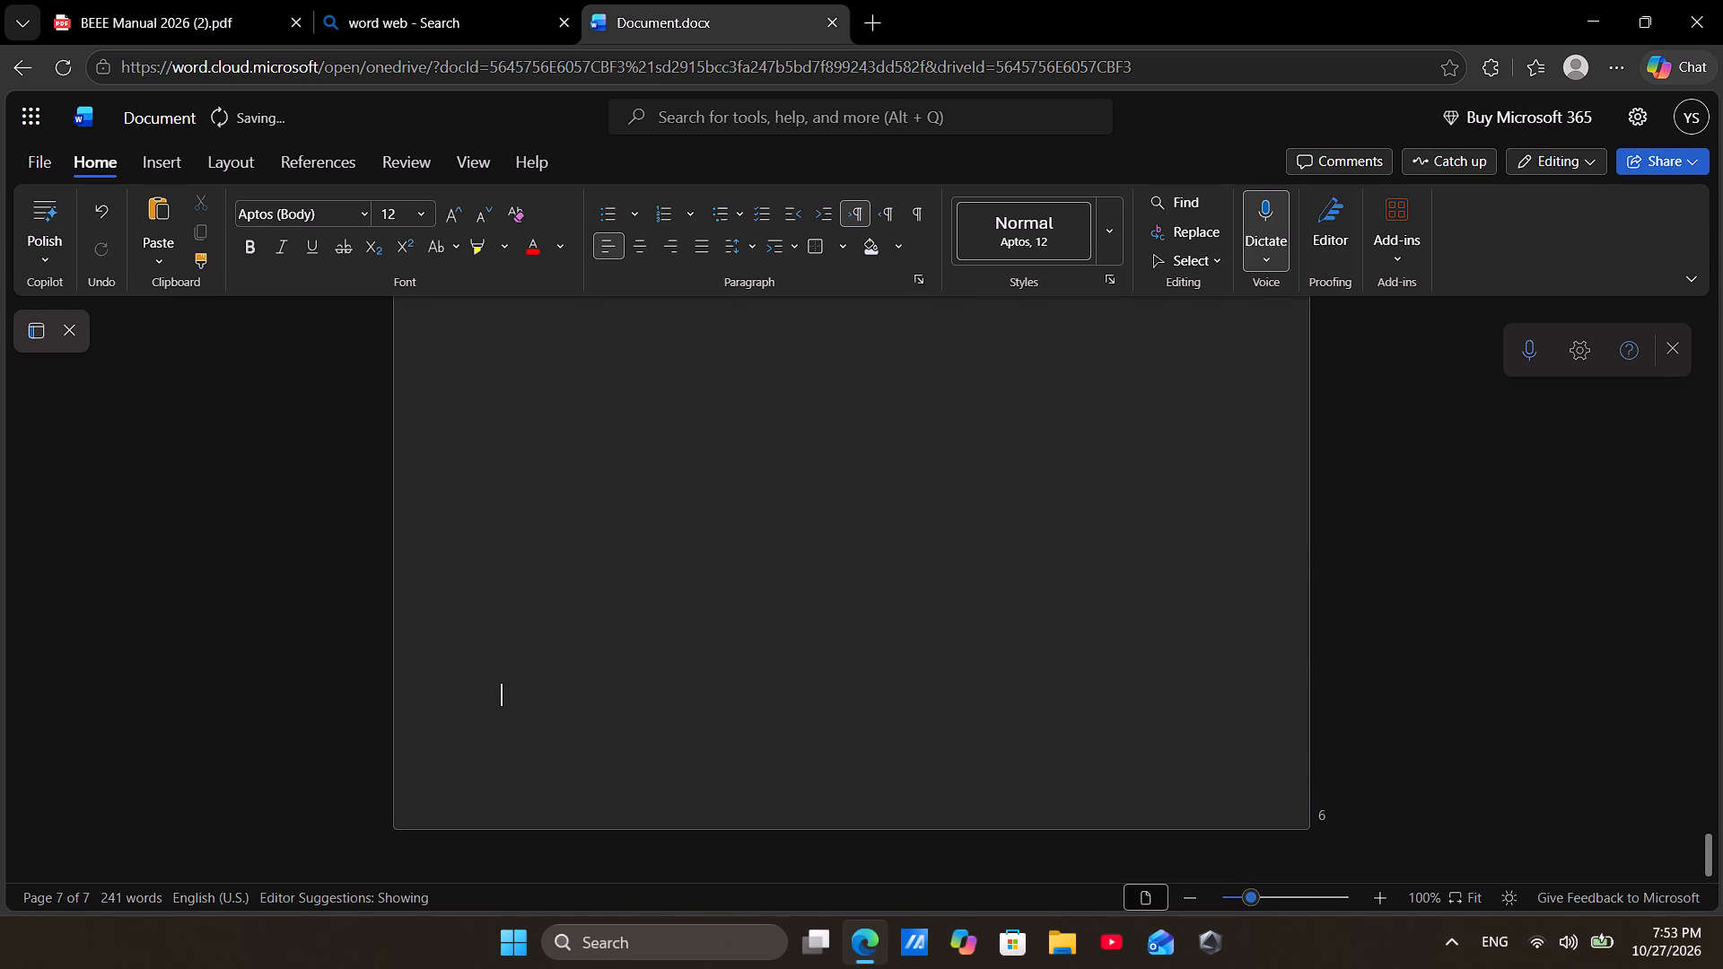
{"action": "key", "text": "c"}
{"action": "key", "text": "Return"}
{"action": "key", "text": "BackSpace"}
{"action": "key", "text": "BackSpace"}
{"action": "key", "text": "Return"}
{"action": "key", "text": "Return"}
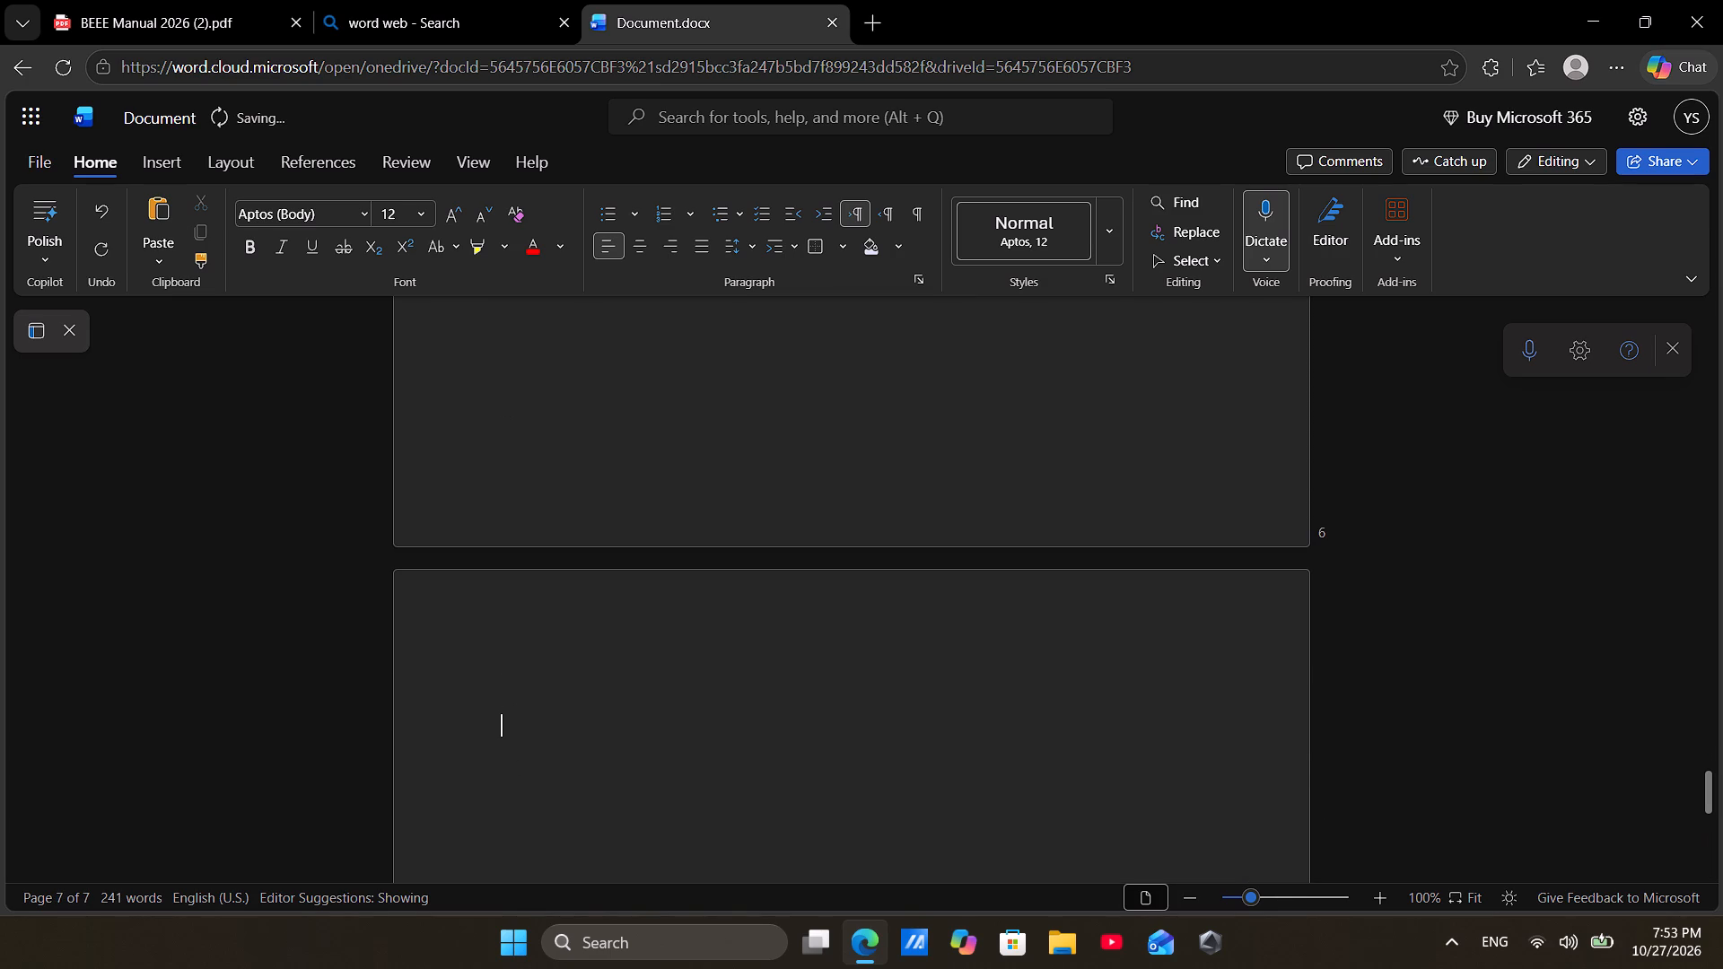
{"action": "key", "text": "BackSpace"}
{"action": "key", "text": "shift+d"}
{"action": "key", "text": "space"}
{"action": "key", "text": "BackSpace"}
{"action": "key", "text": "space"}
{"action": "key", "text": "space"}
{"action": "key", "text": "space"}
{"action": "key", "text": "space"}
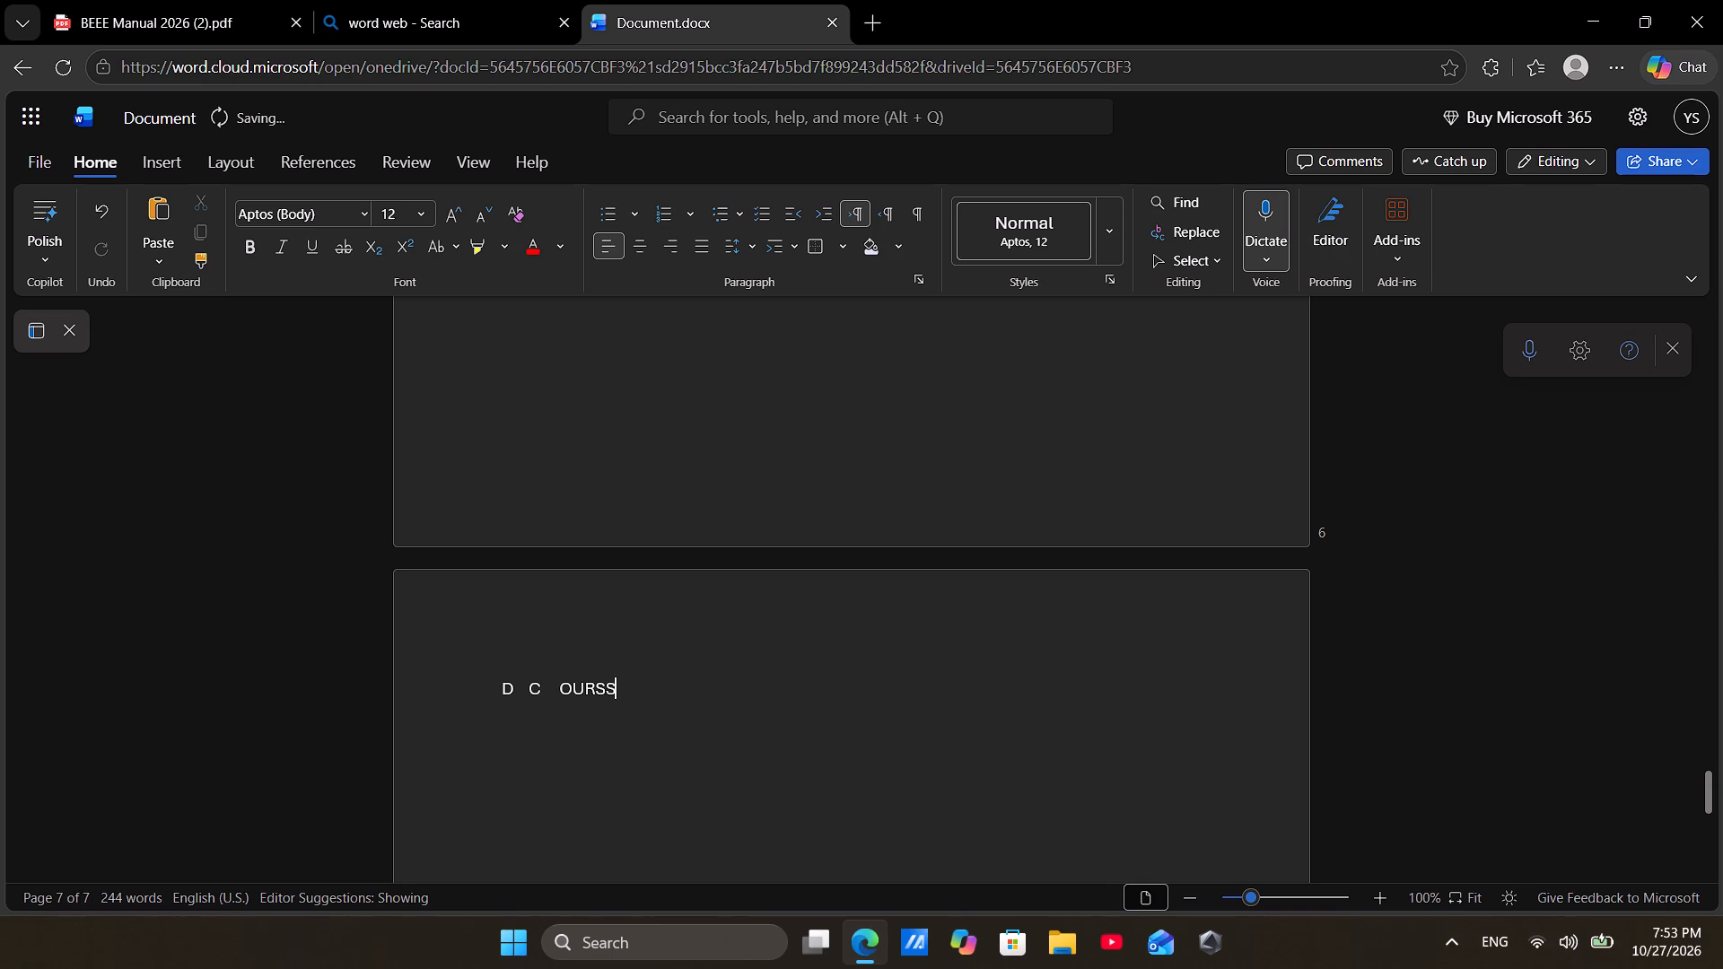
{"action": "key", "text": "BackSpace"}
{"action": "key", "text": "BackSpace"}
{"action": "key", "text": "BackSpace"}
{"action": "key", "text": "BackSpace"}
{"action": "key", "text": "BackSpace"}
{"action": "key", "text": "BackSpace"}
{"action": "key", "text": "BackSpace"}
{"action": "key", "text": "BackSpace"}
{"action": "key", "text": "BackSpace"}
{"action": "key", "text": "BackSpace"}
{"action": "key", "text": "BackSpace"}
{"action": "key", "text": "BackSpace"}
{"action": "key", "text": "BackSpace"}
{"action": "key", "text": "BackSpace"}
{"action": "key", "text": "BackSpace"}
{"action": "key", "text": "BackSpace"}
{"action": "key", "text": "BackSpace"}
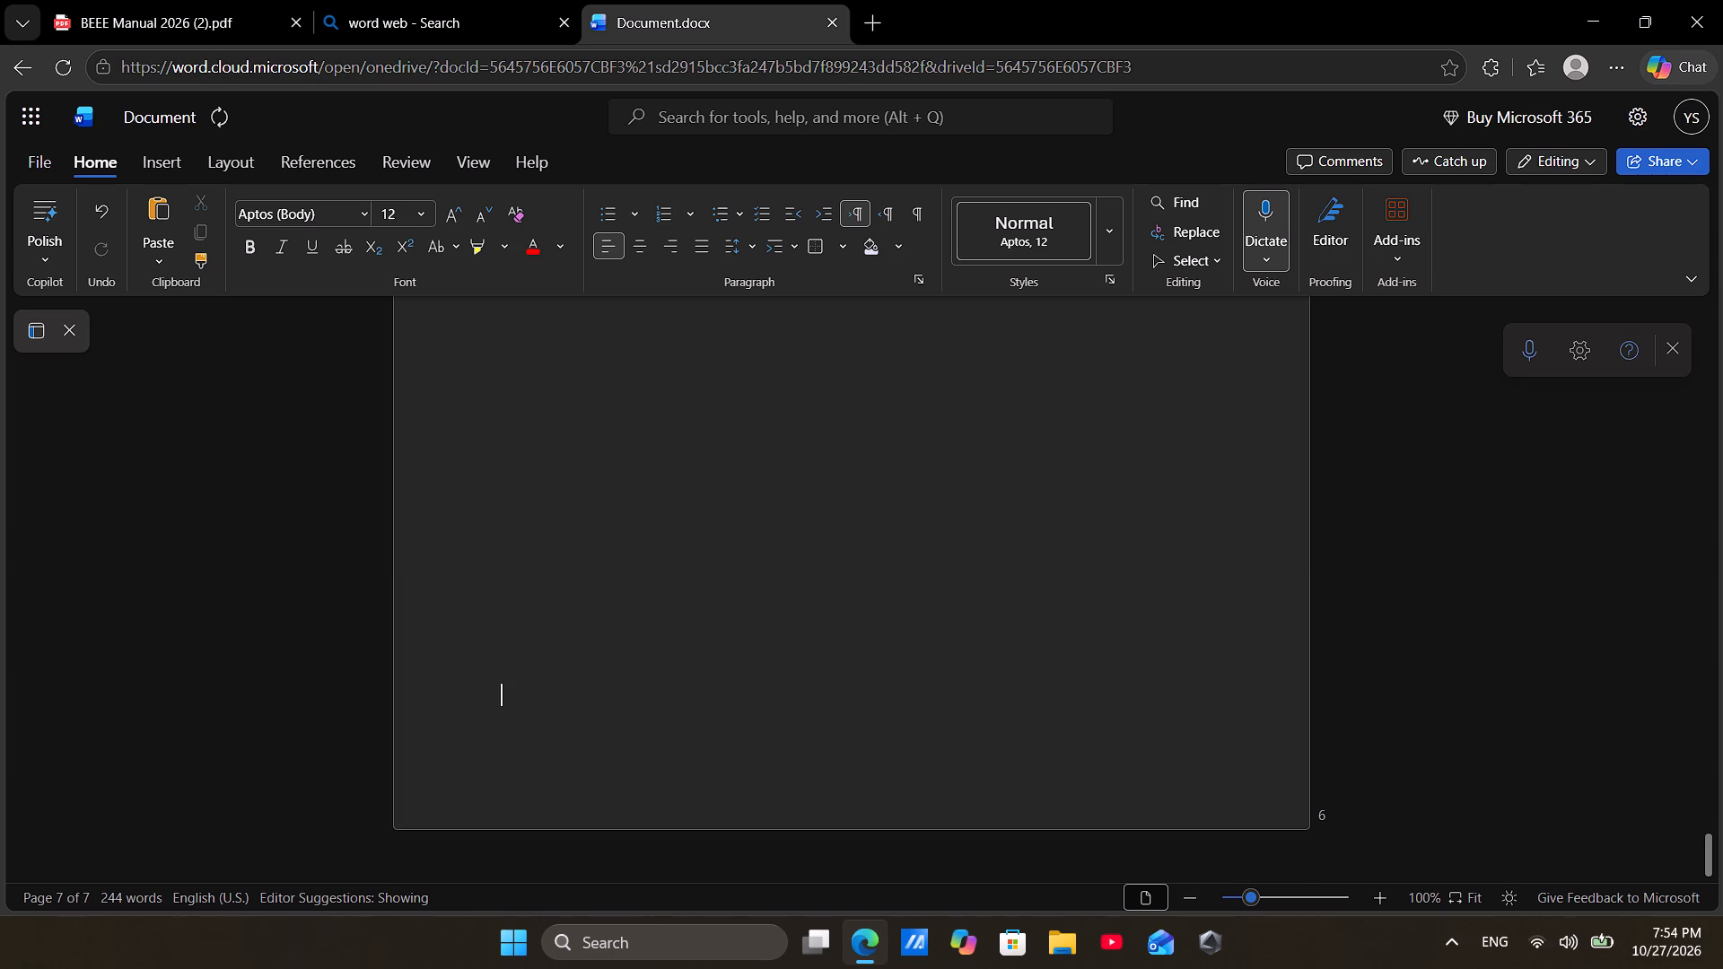
Enter the heading "COURSES OFFERED" on the first line of page 7.
{"action": "key", "text": "Return"}
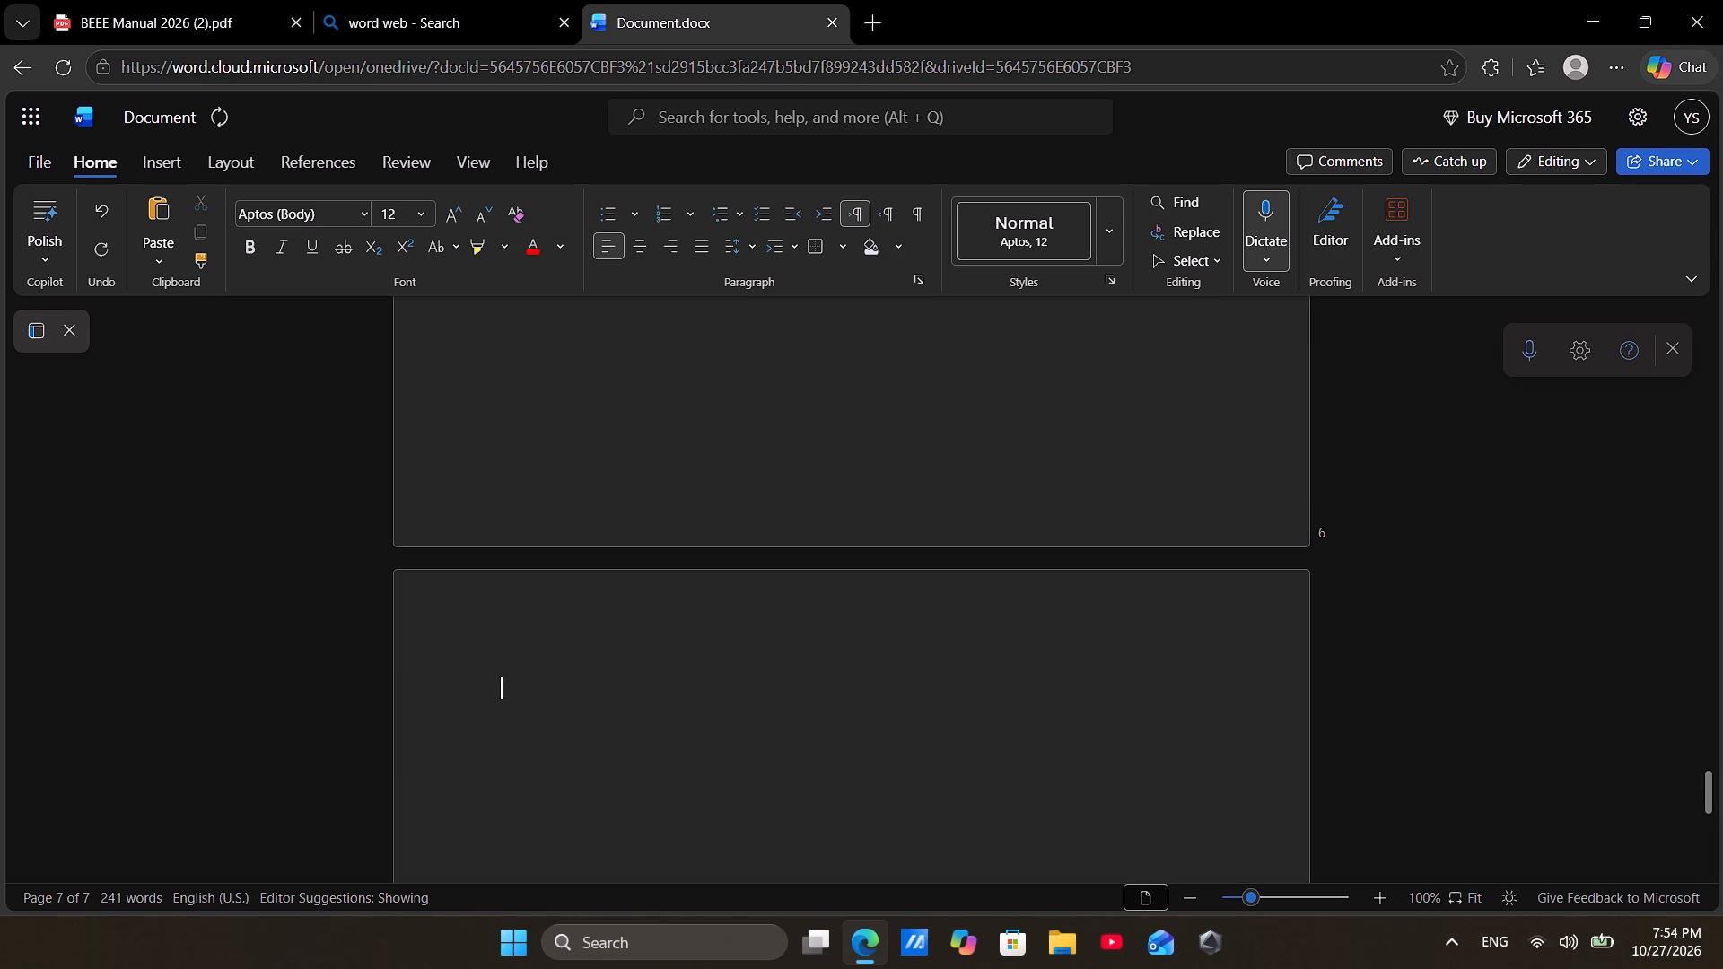
{"action": "type", "text": "CIY"}
{"action": "key", "text": "BackSpace"}
{"action": "key", "text": "BackSpace"}
{"action": "key", "text": "BackSpace"}
{"action": "type", "text": "COU"}
{"action": "type", "text": "RAWA"}
{"action": "key", "text": "BackSpace"}
{"action": "key", "text": "BackSpace"}
{"action": "key", "text": "BackSpace"}
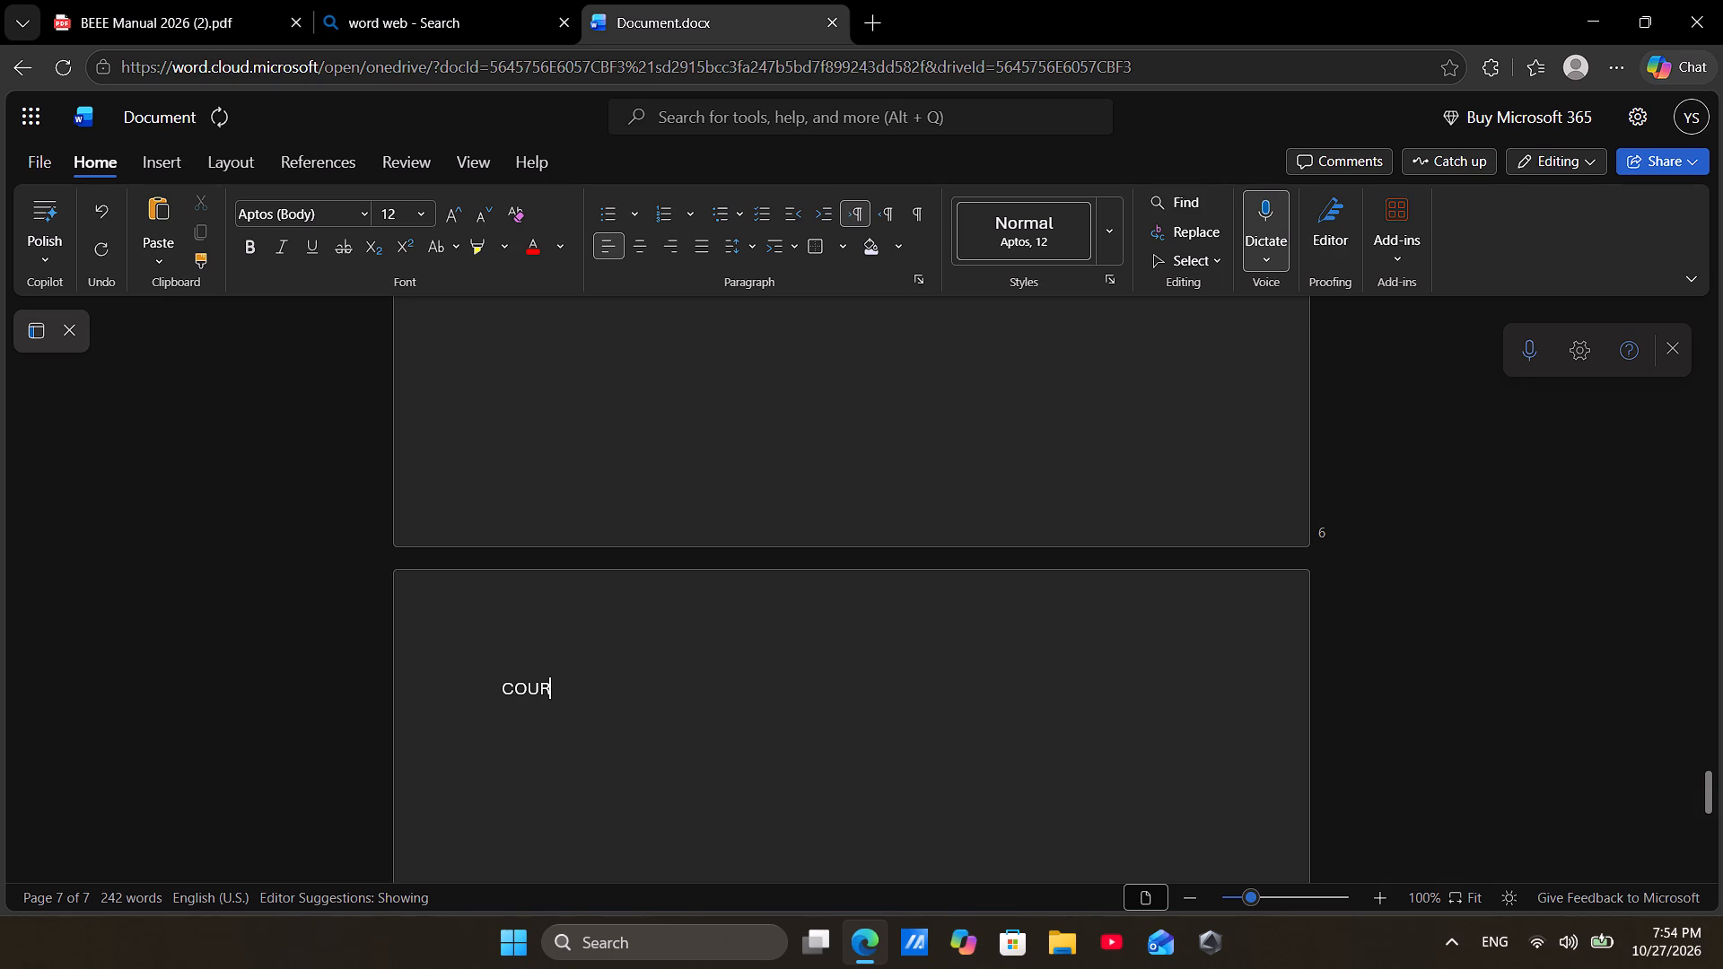
{"action": "key", "text": "BackSpace"}
{"action": "type", "text": "AW"}
{"action": "key", "text": "BackSpace"}
{"action": "key", "text": "BackSpace"}
{"action": "key", "text": "BackSpace"}
{"action": "key", "text": "u"}
{"action": "type", "text": "RSES"}
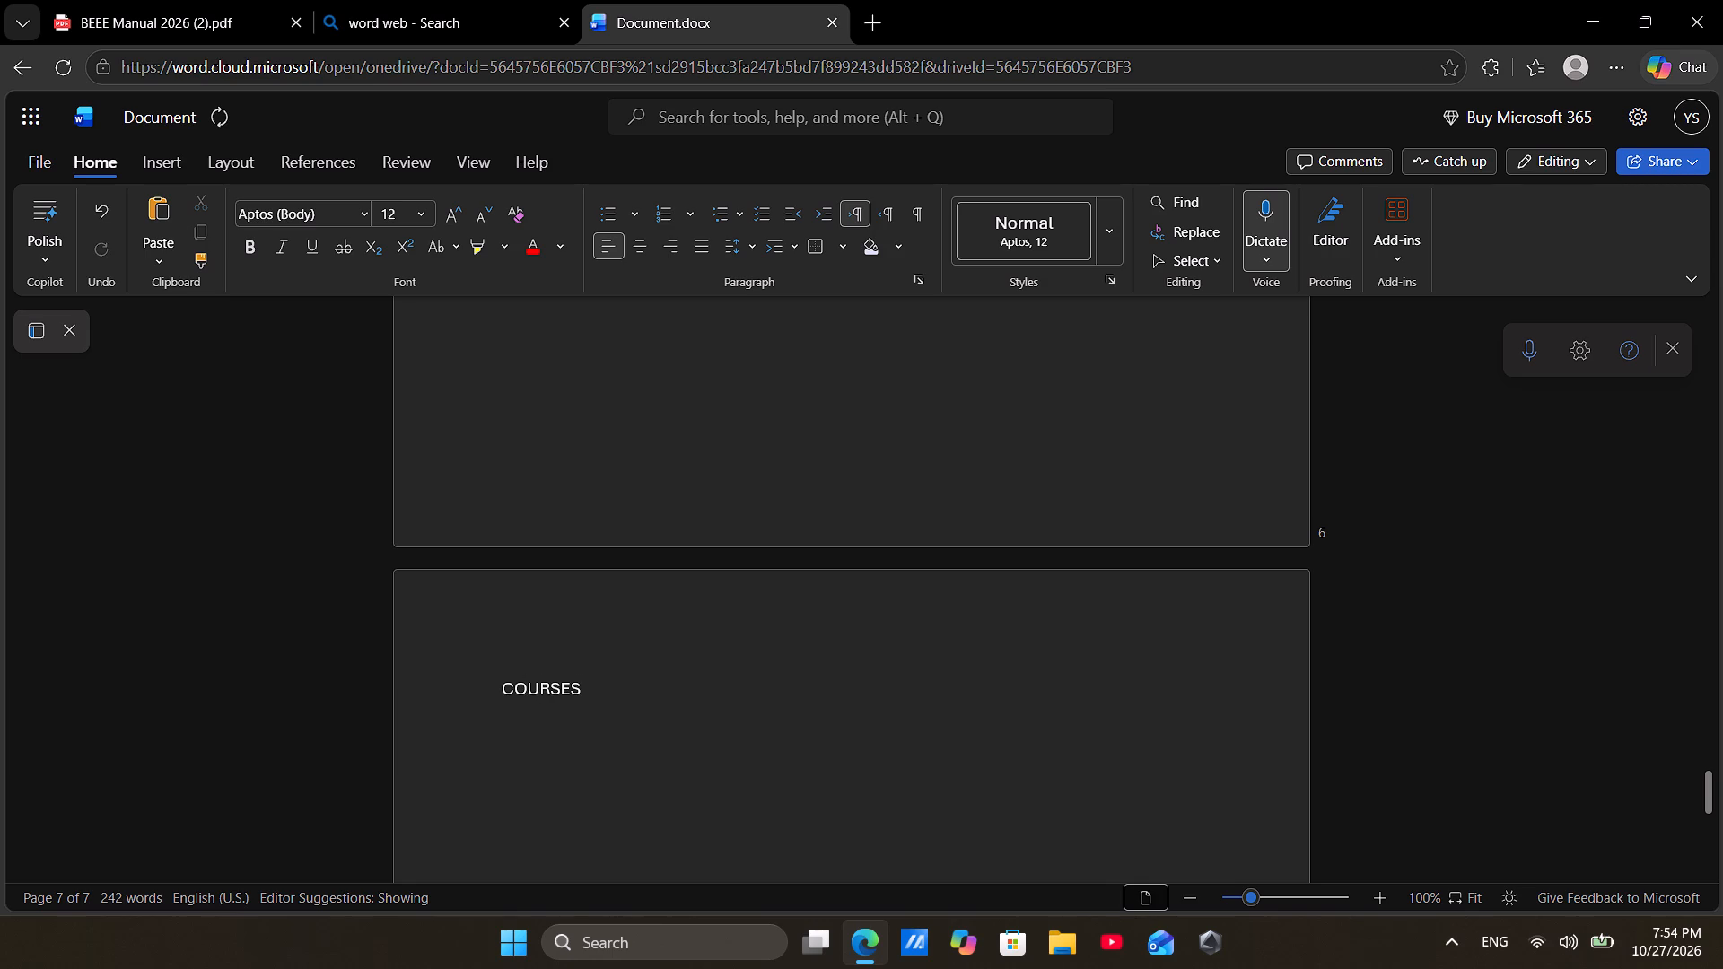
{"action": "key", "text": "space"}
{"action": "type", "text": "OFFERED"}
{"action": "key", "text": "space"}
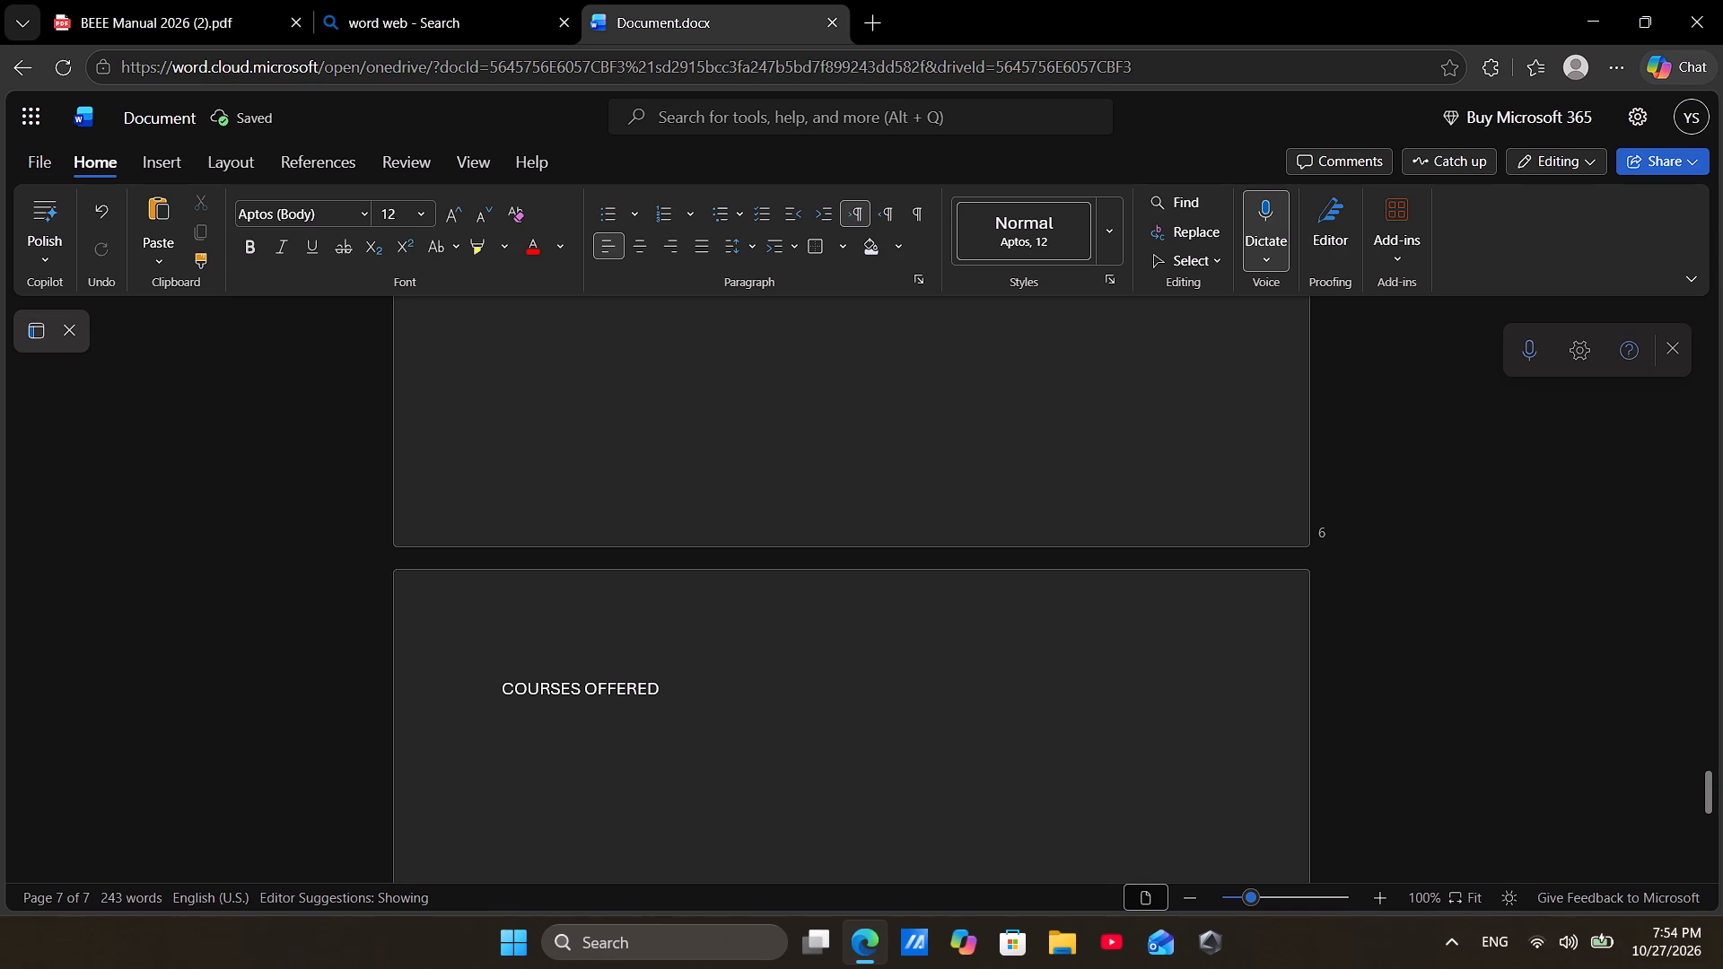
{"action": "key", "text": "BackSpace"}
Below the COURSES OFFERED heading, write the line "The college offeres the following courses" with a blank line before and after it.
{"action": "key", "text": "Return"}
{"action": "key", "text": "4"}
{"action": "key", "text": "BackSpace"}
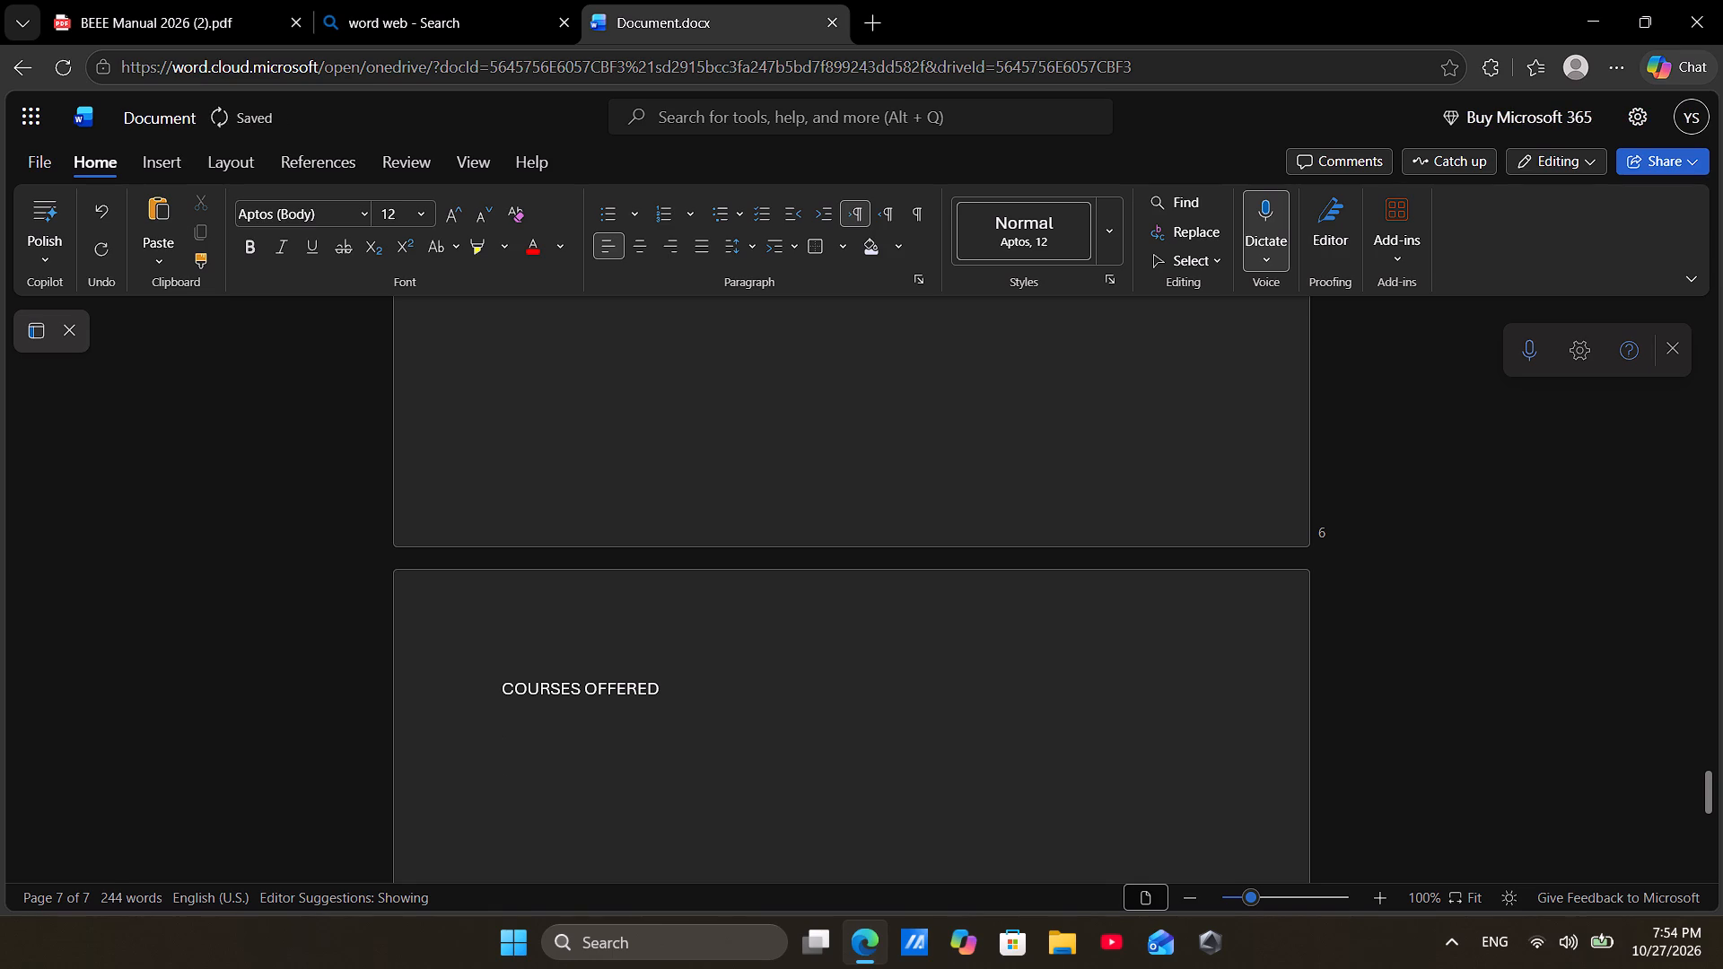
{"action": "key", "text": "Return"}
{"action": "key", "text": "t"}
{"action": "type", "text": "he"}
{"action": "key", "text": "space"}
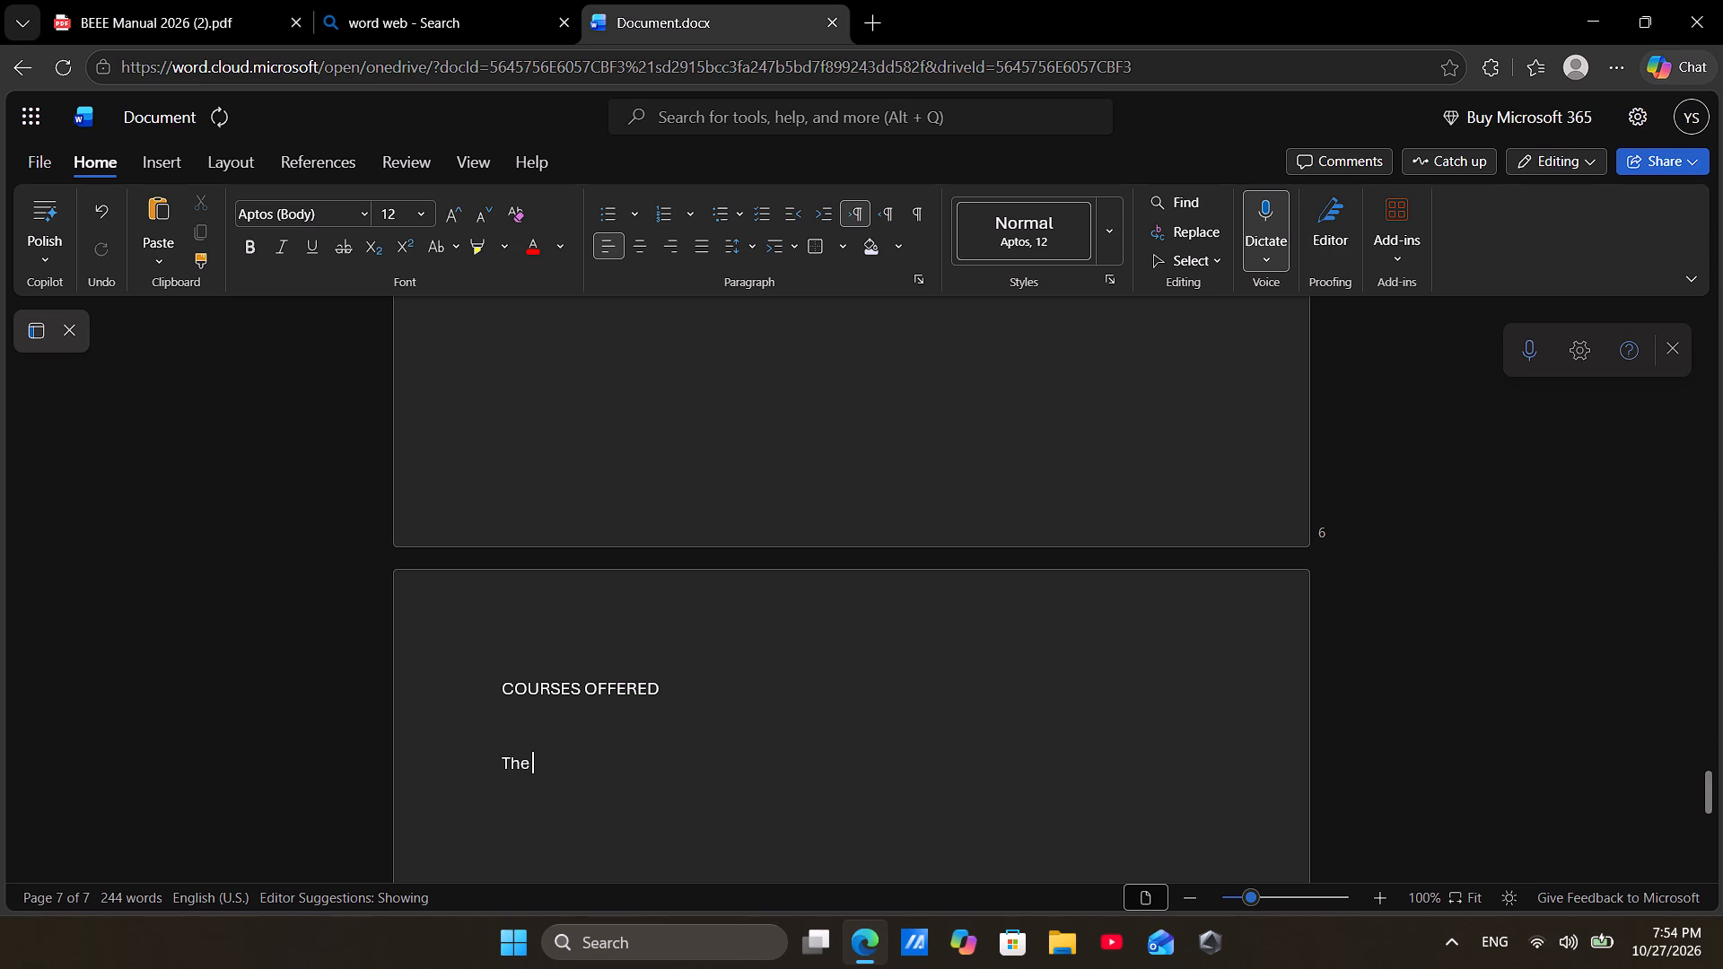
{"action": "type", "text": "college"}
{"action": "key", "text": "space"}
{"action": "type", "text": "offer"}
{"action": "type", "text": "es"}
{"action": "key", "text": "space"}
{"action": "type", "text": "the folllow"}
{"action": "key", "text": "BackSpace"}
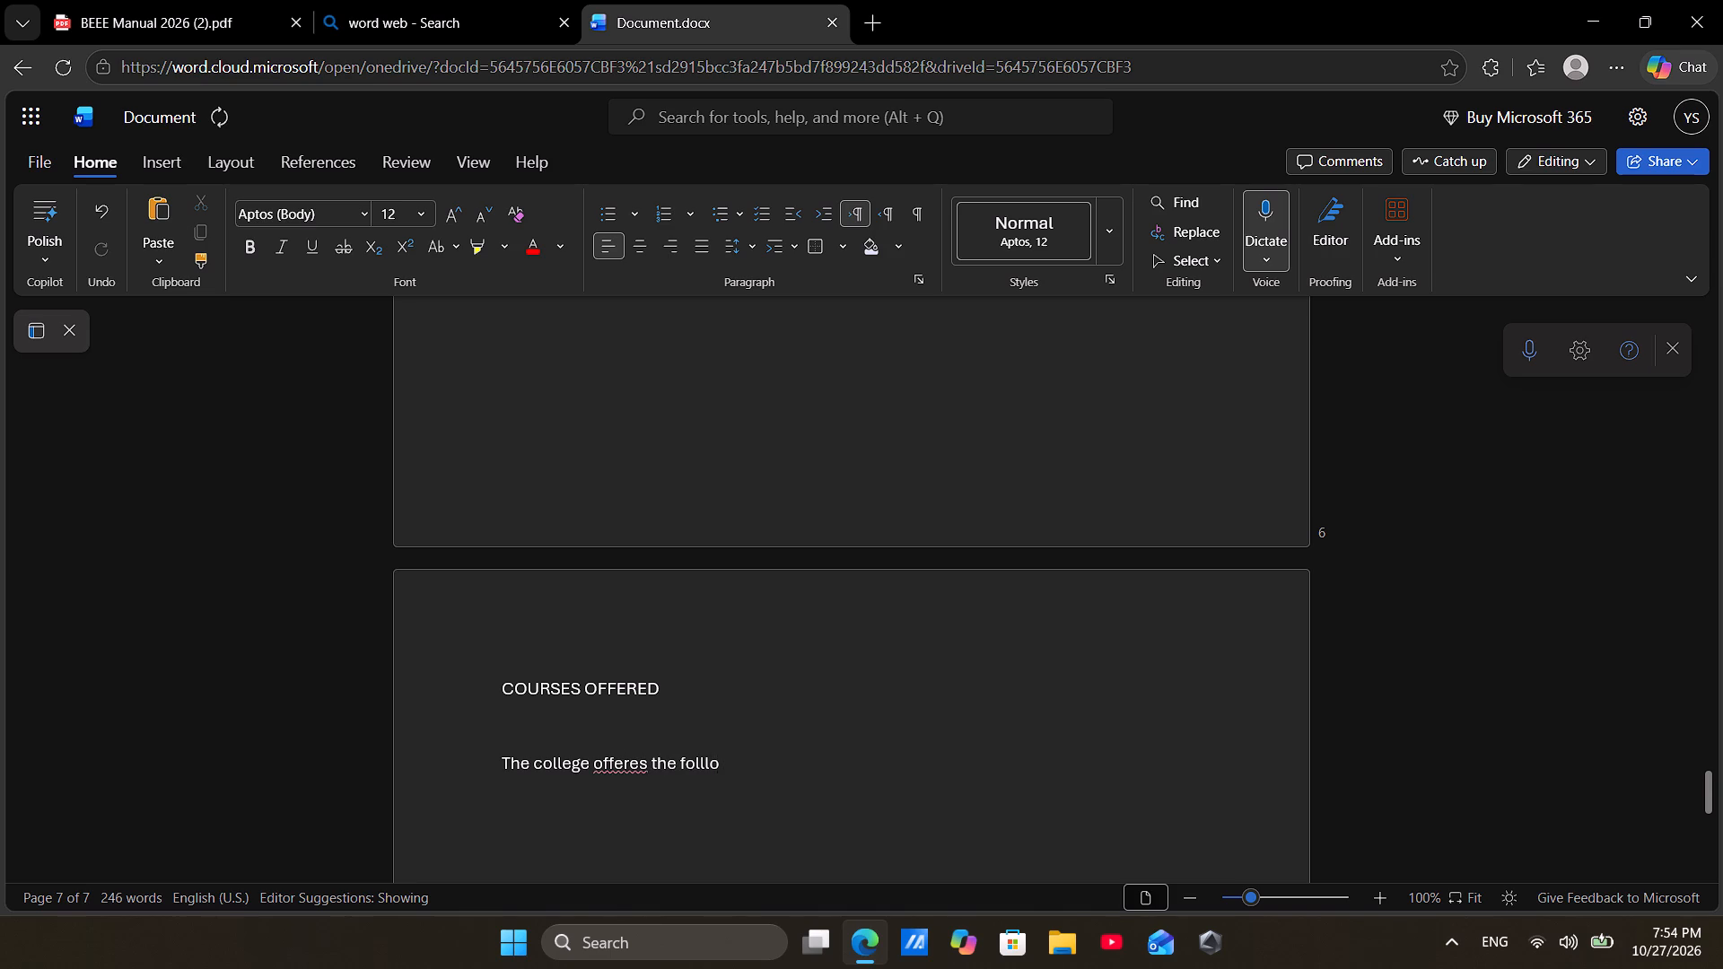
{"action": "key", "text": "BackSpace"}
{"action": "key", "text": "BackSpace"}
{"action": "type", "text": "wing"}
{"action": "key", "text": "BackSpace"}
{"action": "key", "text": "BackSpace"}
{"action": "key", "text": "BackSpace"}
{"action": "key", "text": "BackSpace"}
{"action": "type", "text": "owing"}
{"action": "key", "text": "space"}
{"action": "type", "text": "courses"}
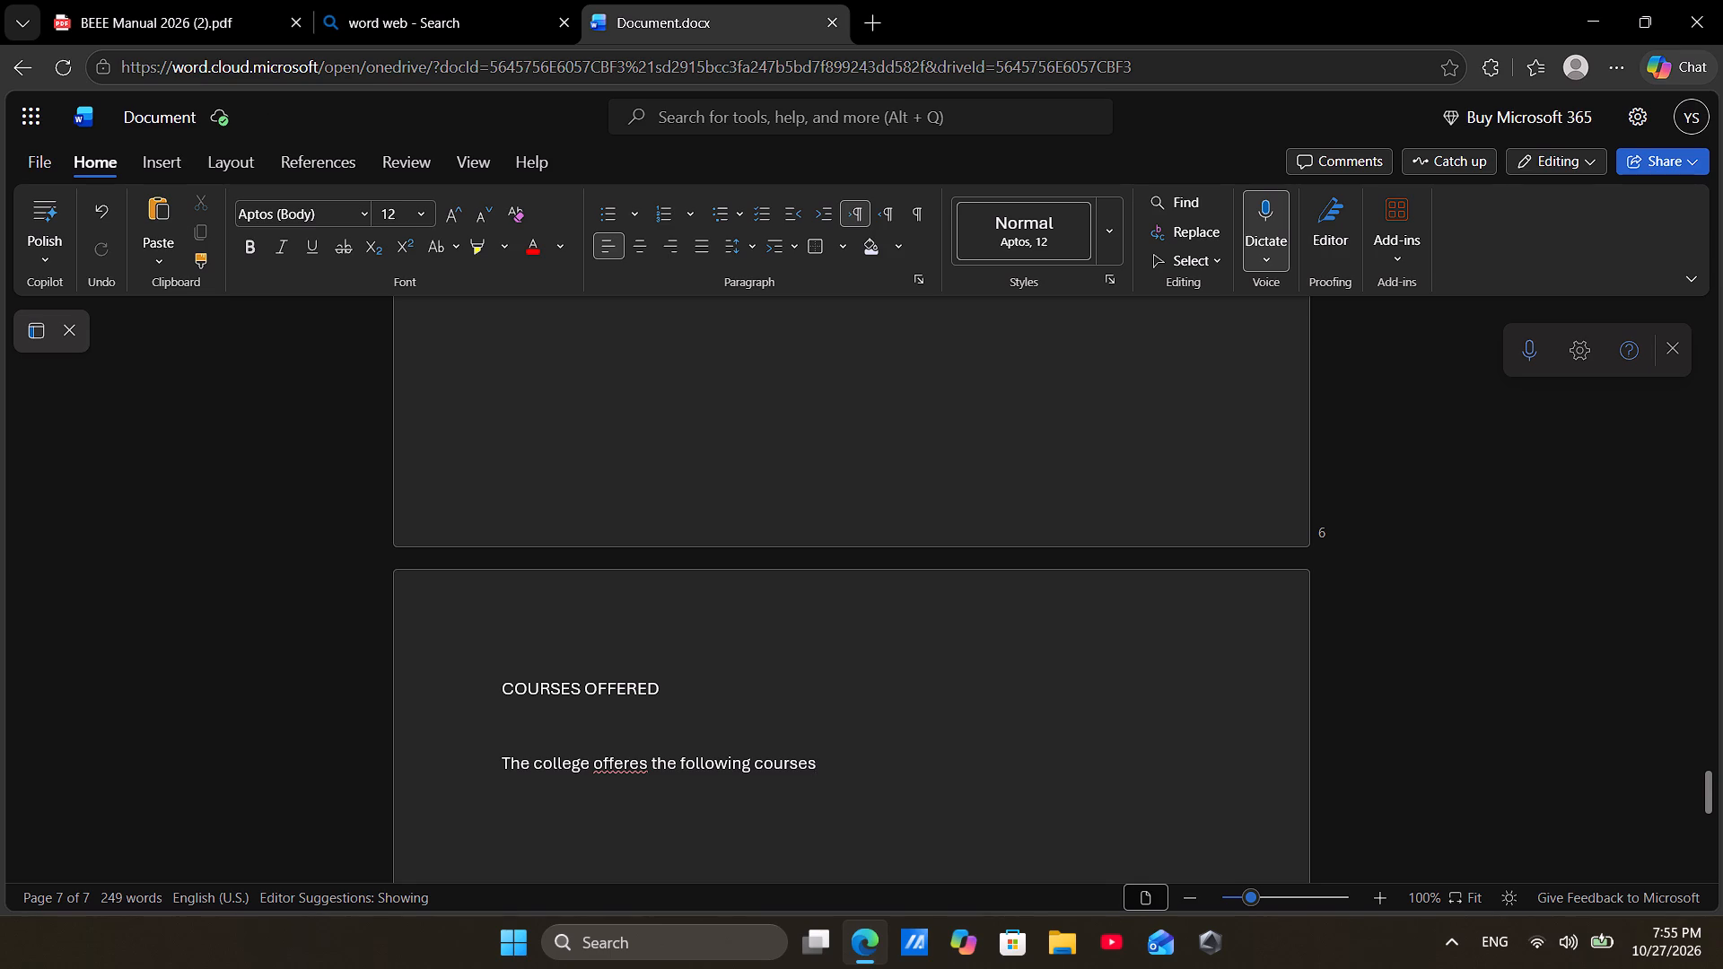
{"action": "key", "text": "Return"}
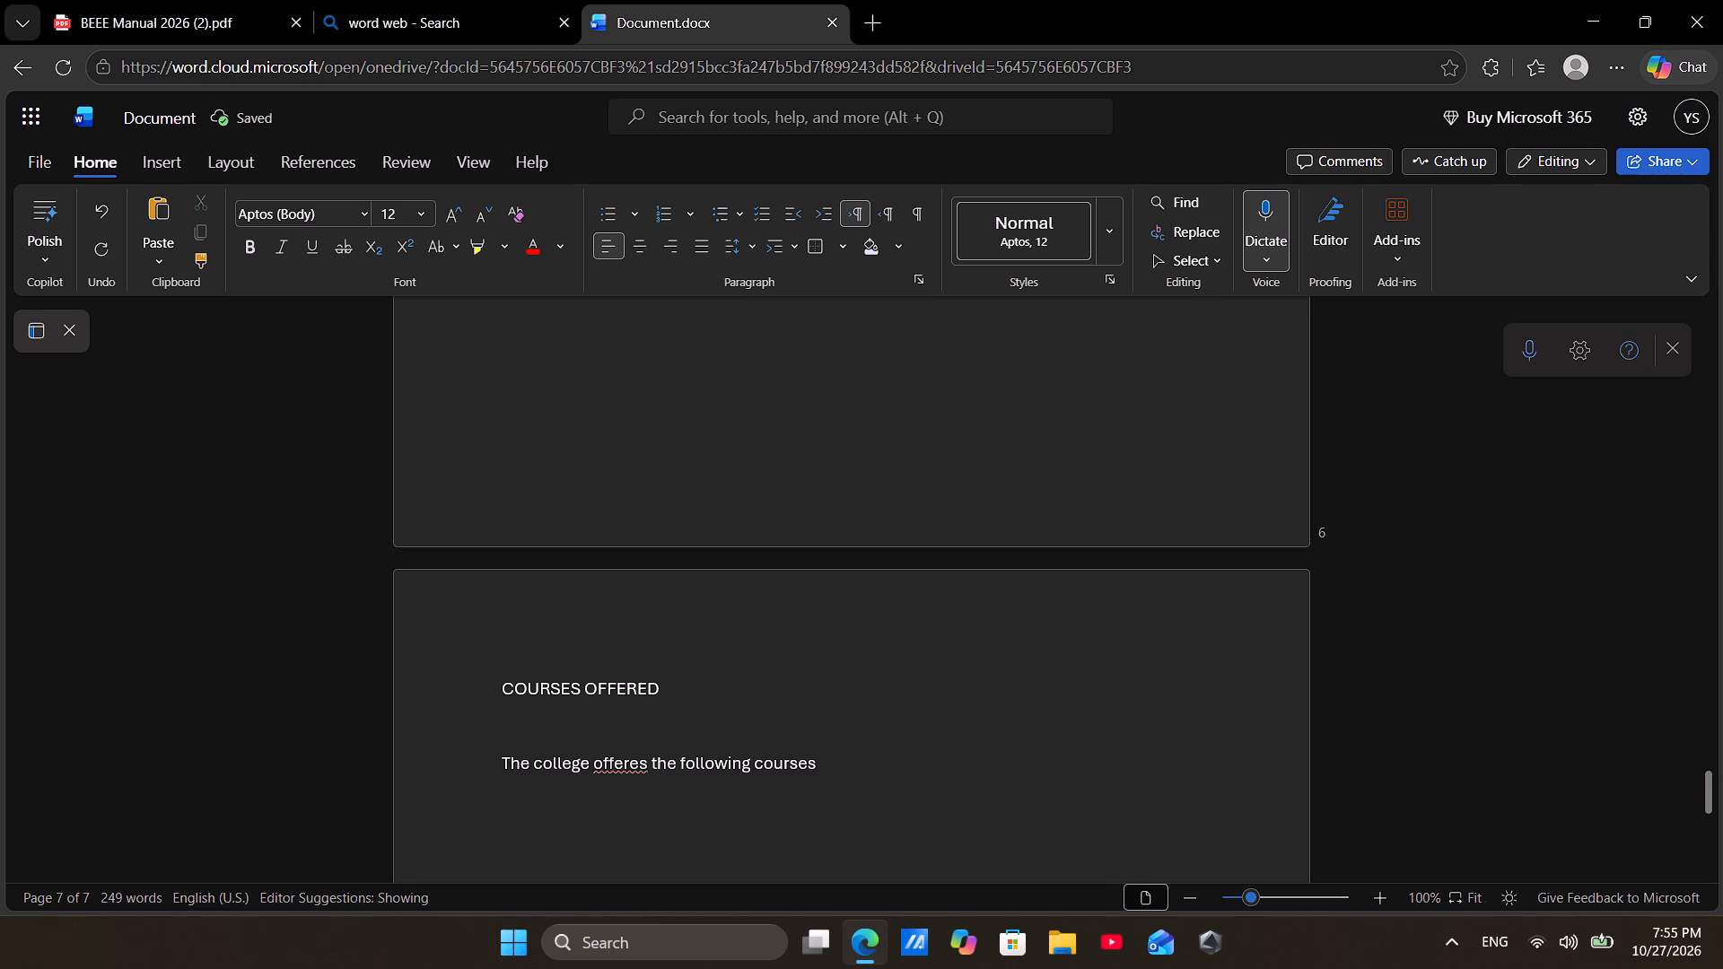
{"action": "key", "text": "Return"}
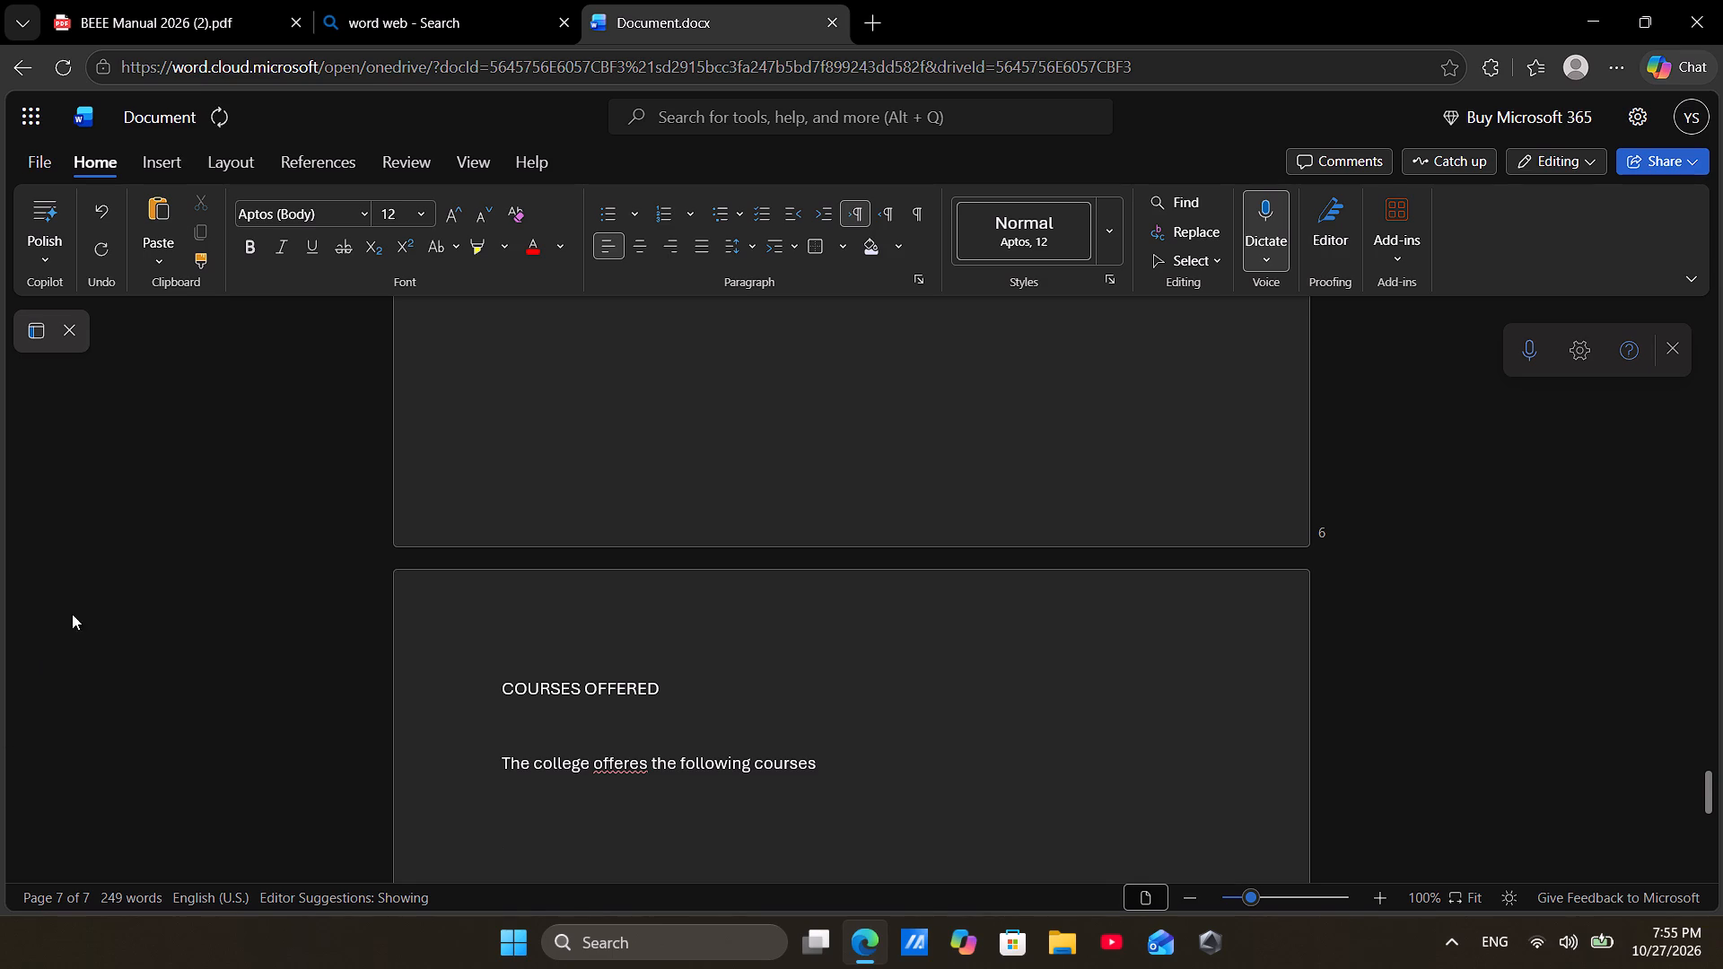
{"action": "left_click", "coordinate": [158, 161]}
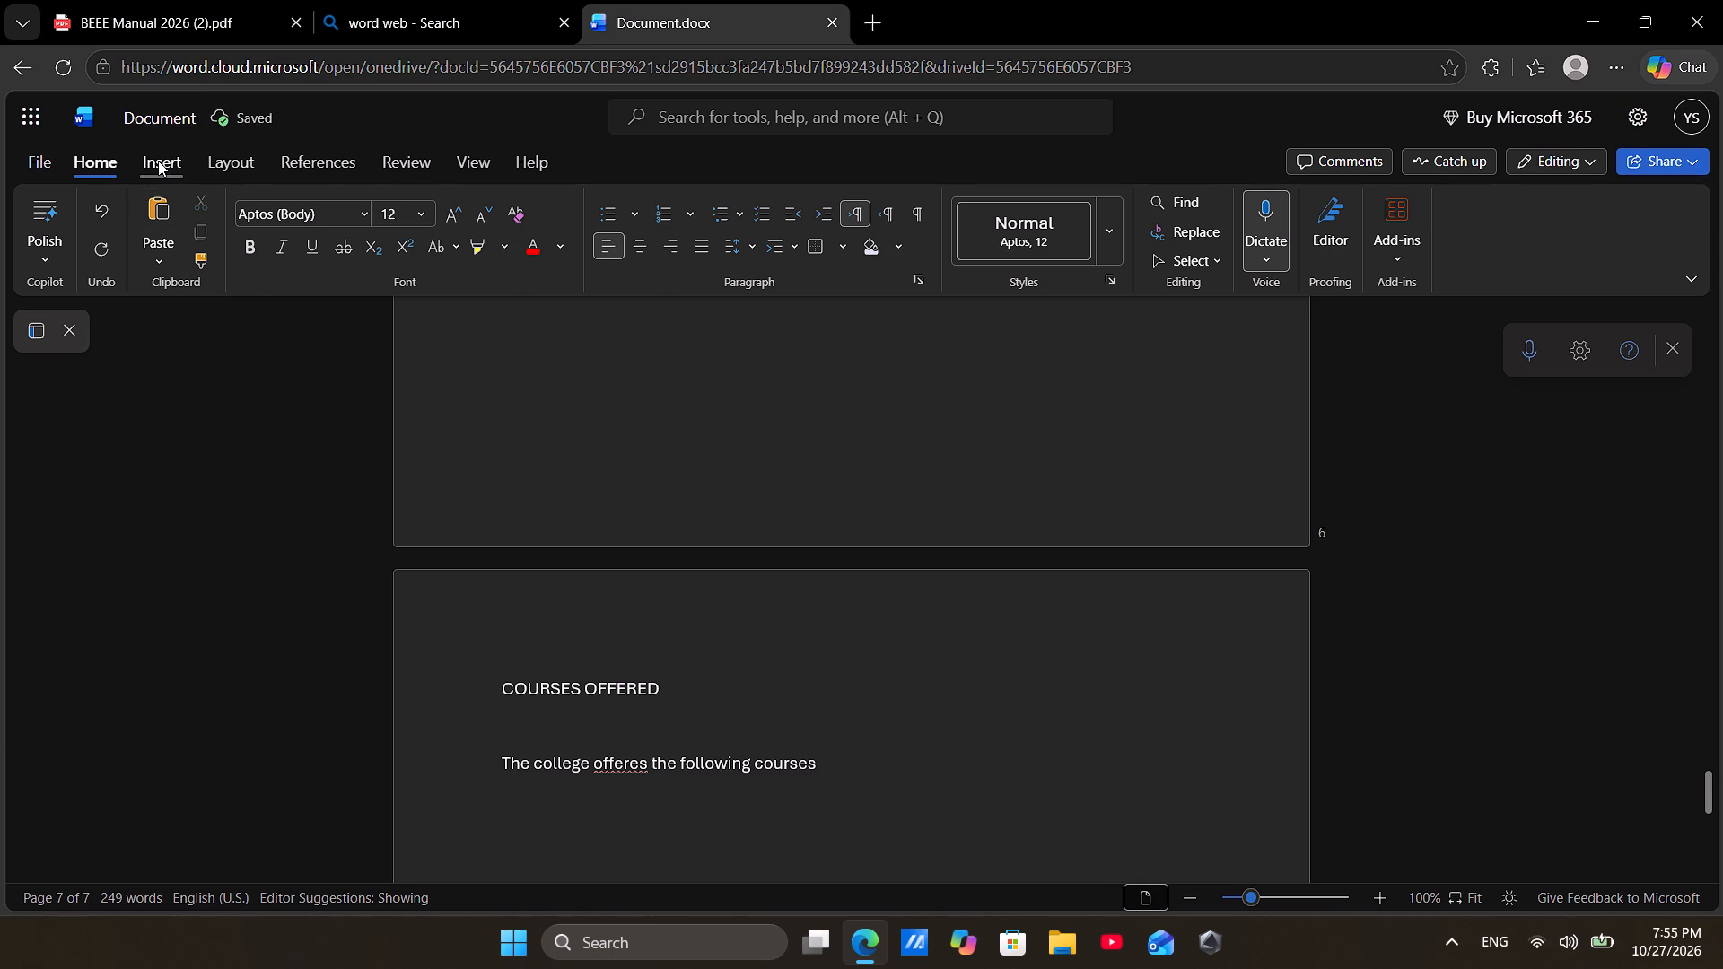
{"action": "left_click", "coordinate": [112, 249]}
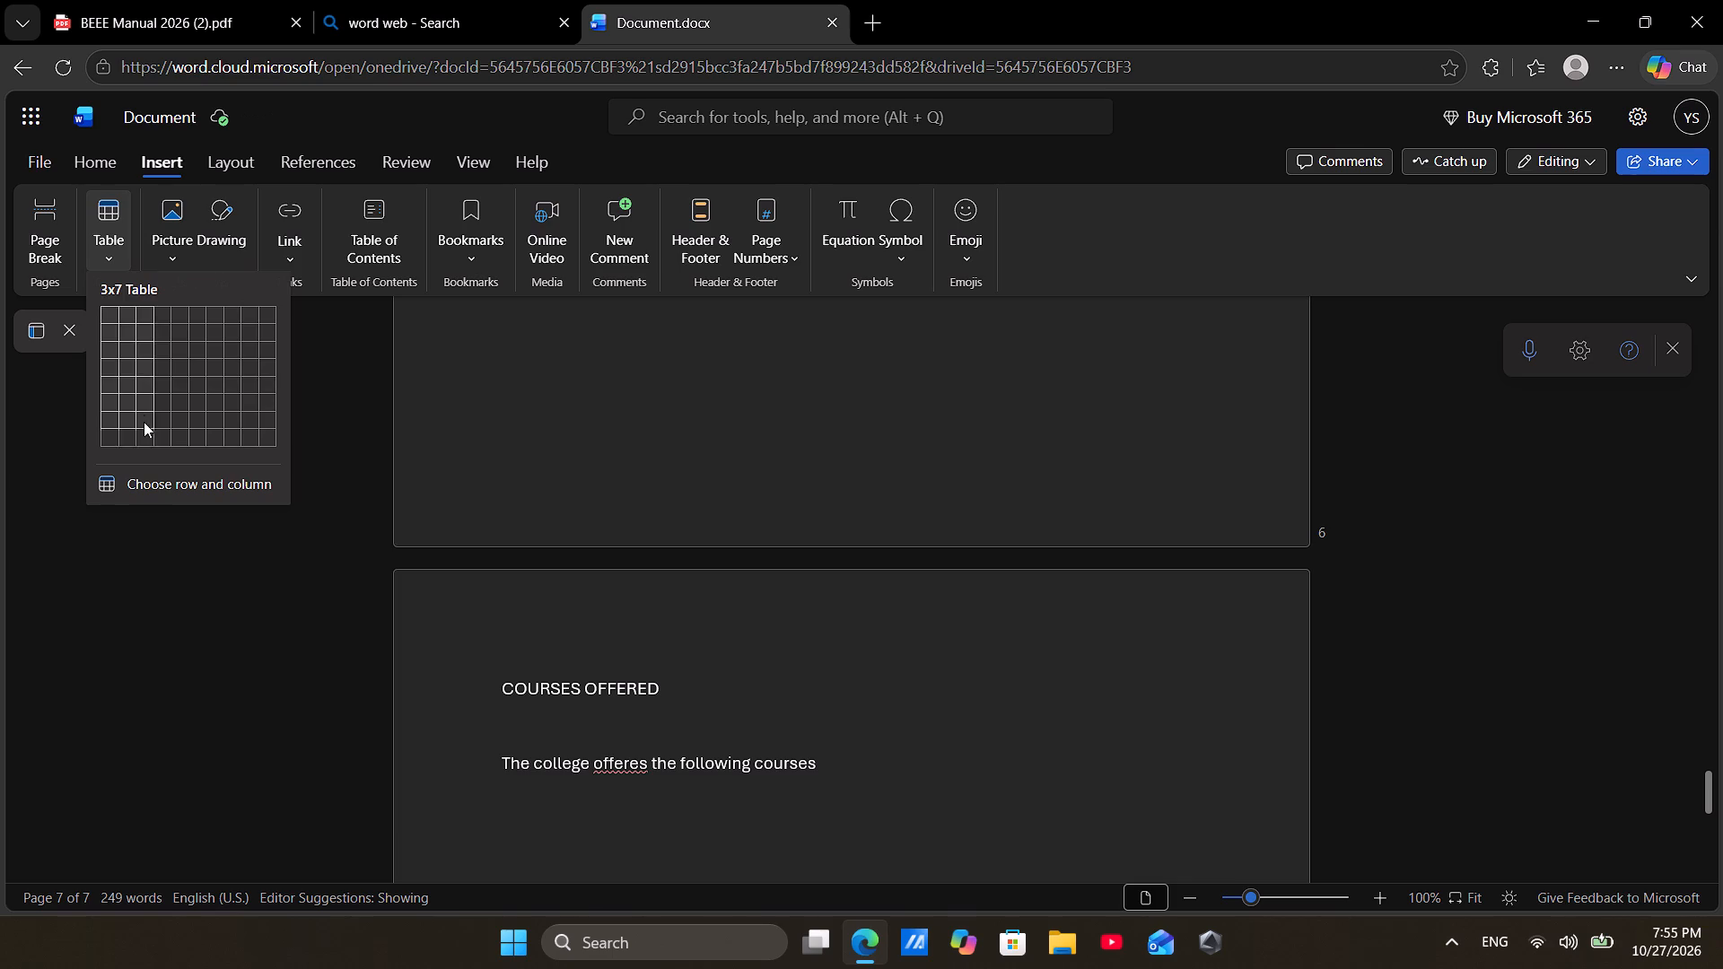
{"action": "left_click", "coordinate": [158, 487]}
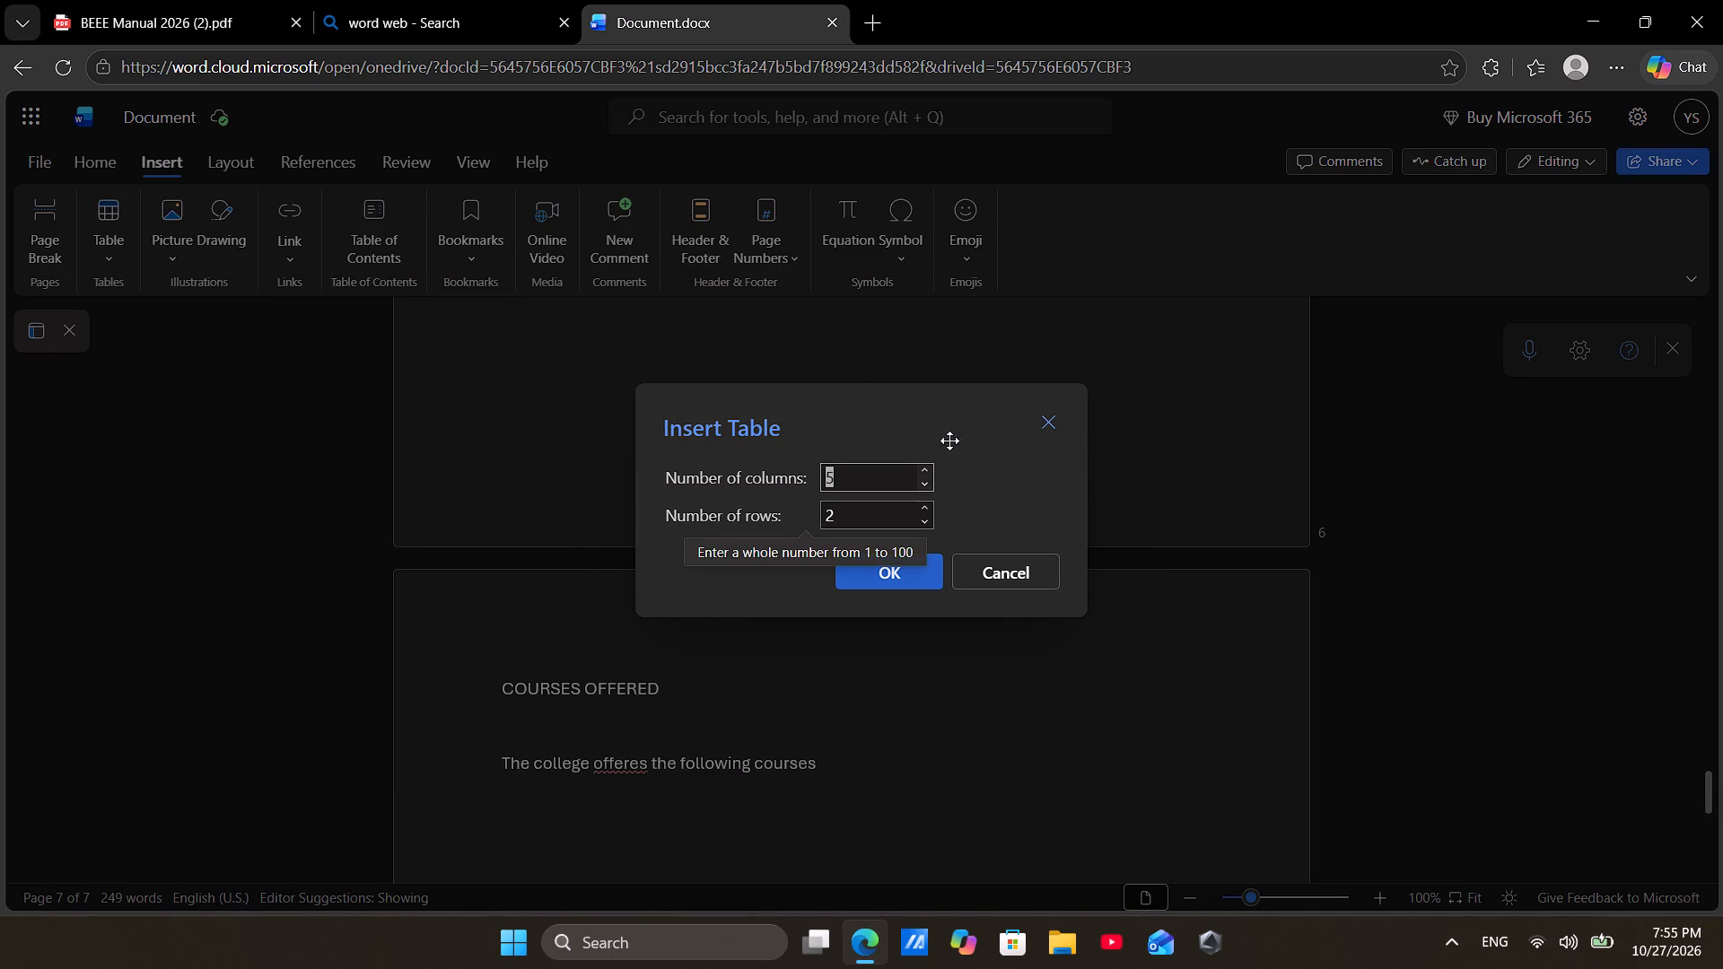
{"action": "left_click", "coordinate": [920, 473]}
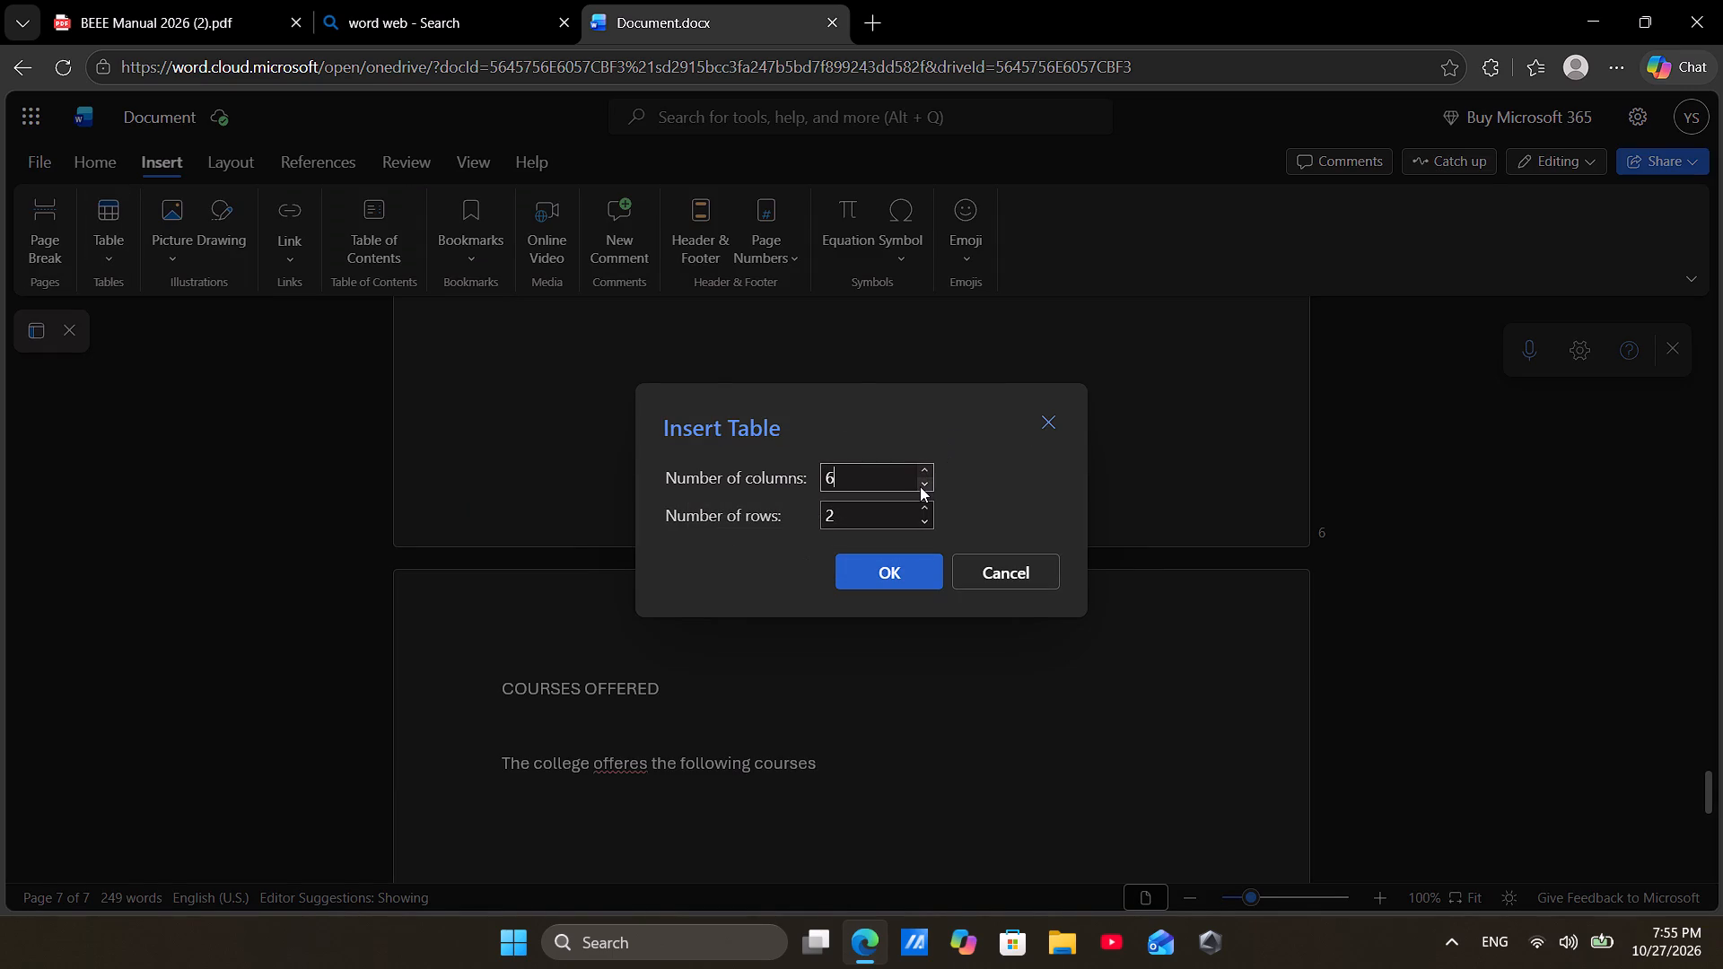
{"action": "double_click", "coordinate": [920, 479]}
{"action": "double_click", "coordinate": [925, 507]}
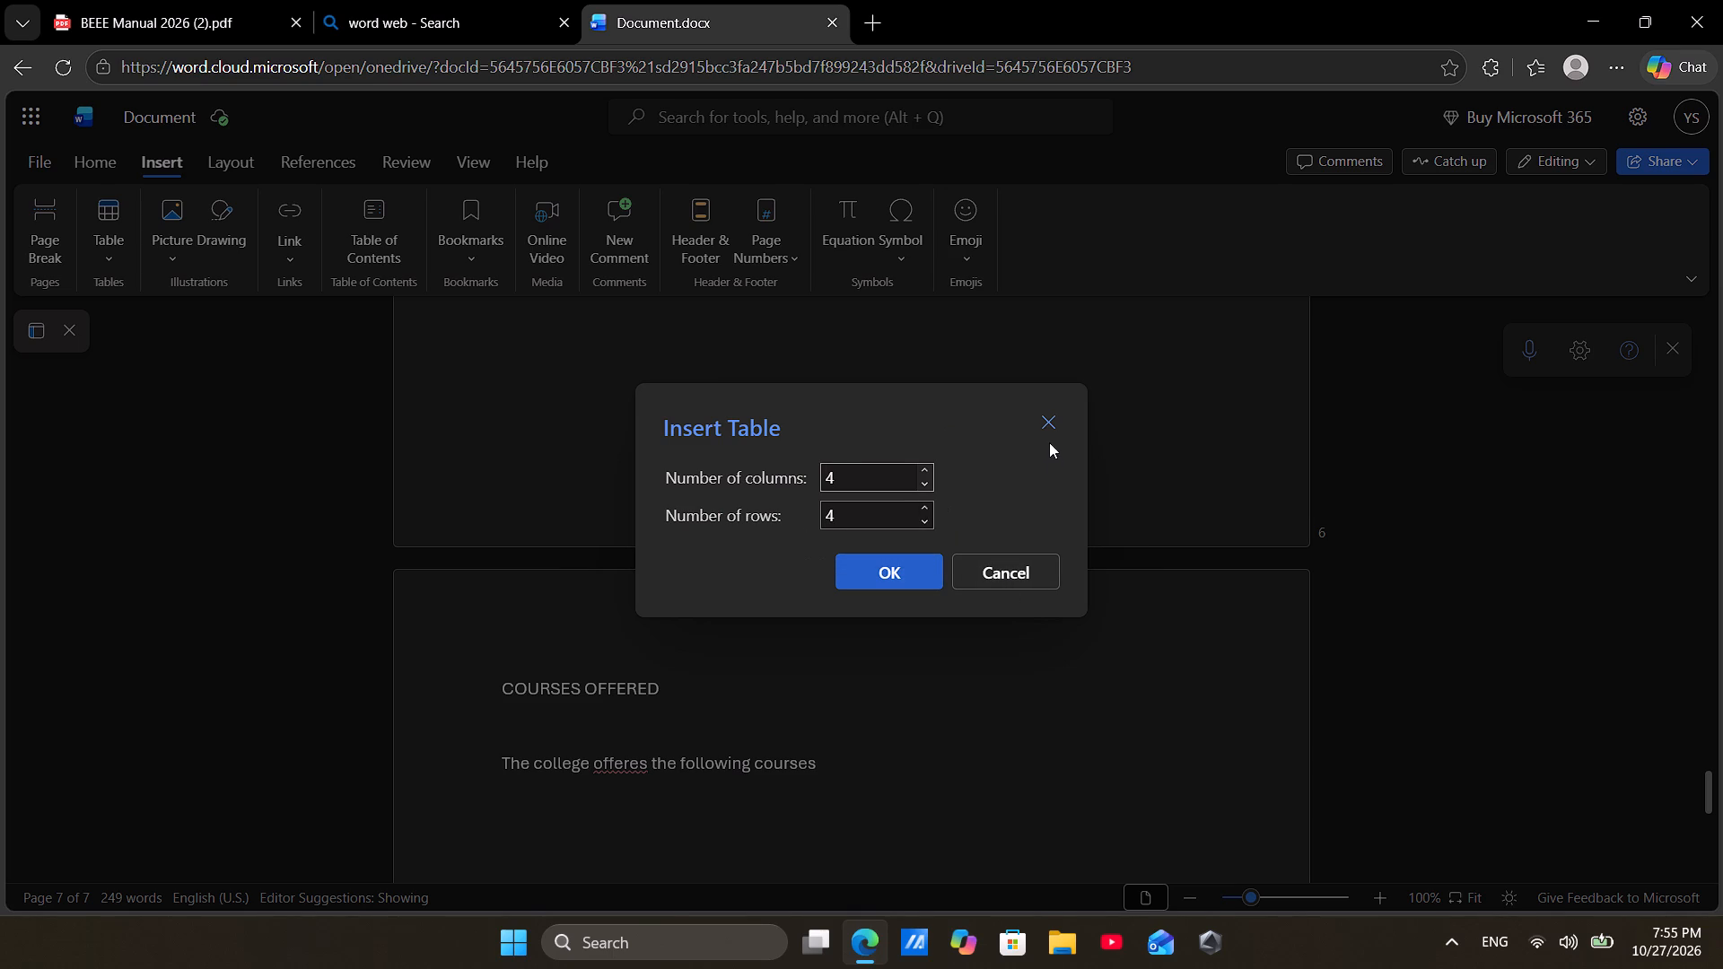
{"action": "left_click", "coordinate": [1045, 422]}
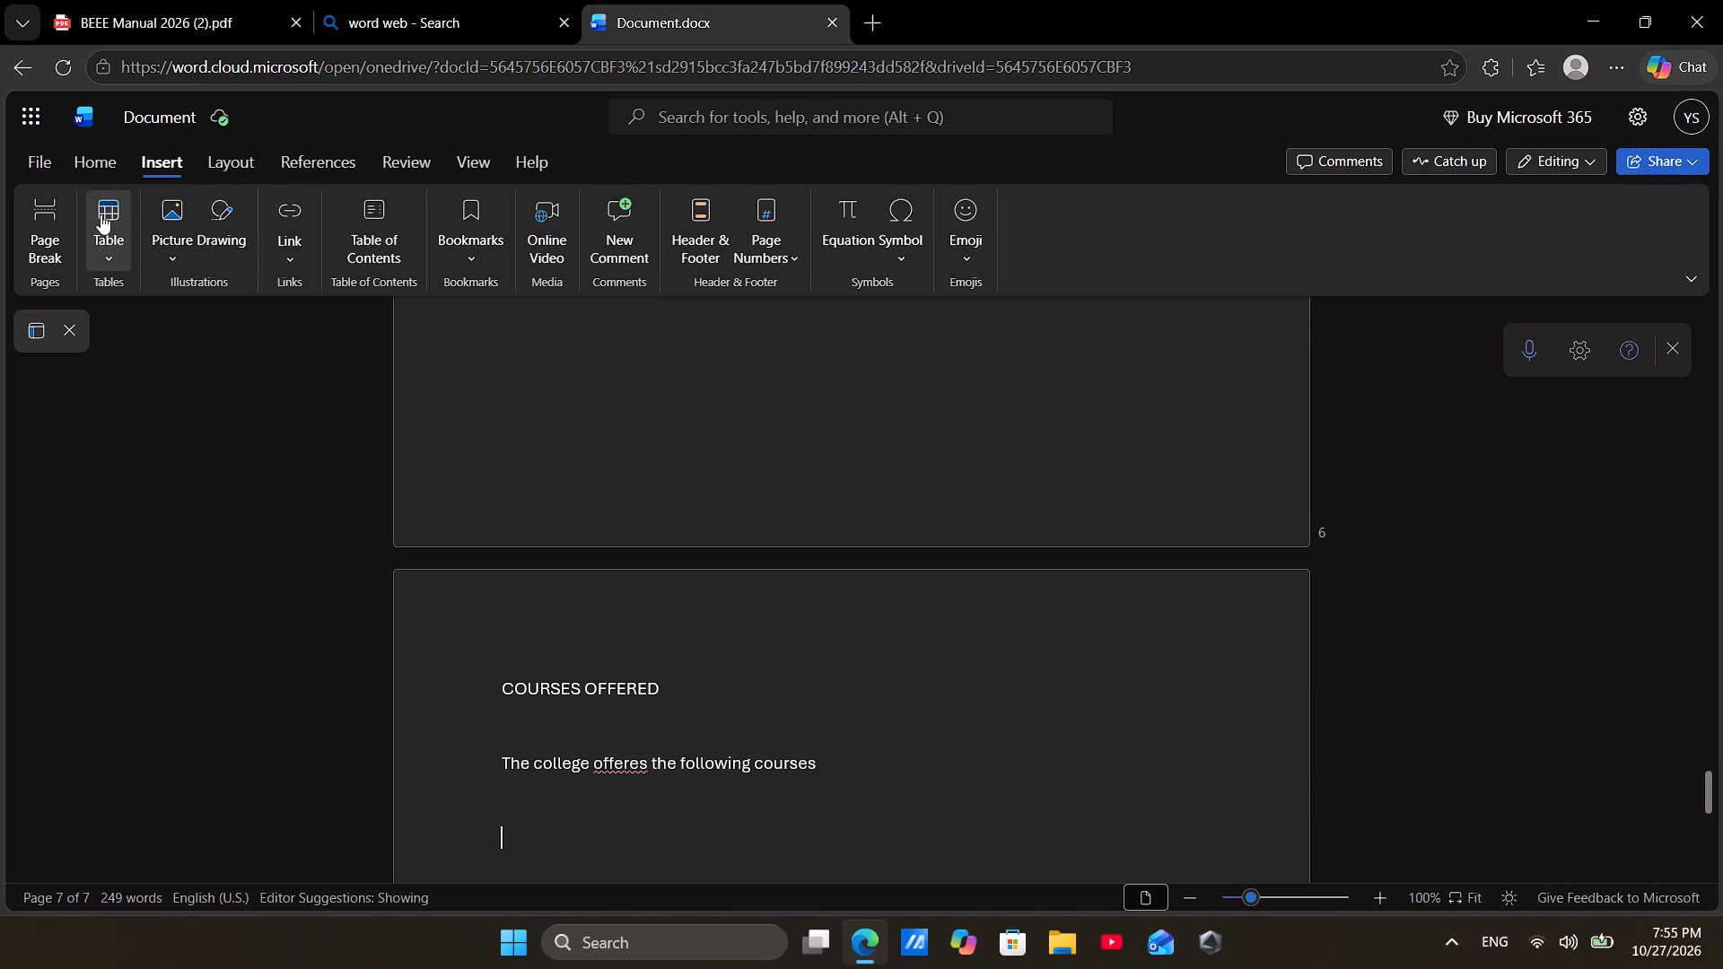
Insert a table with 4 columns and 5 rows below the courses sentence.
{"action": "double_click", "coordinate": [101, 214]}
{"action": "left_click", "coordinate": [102, 219]}
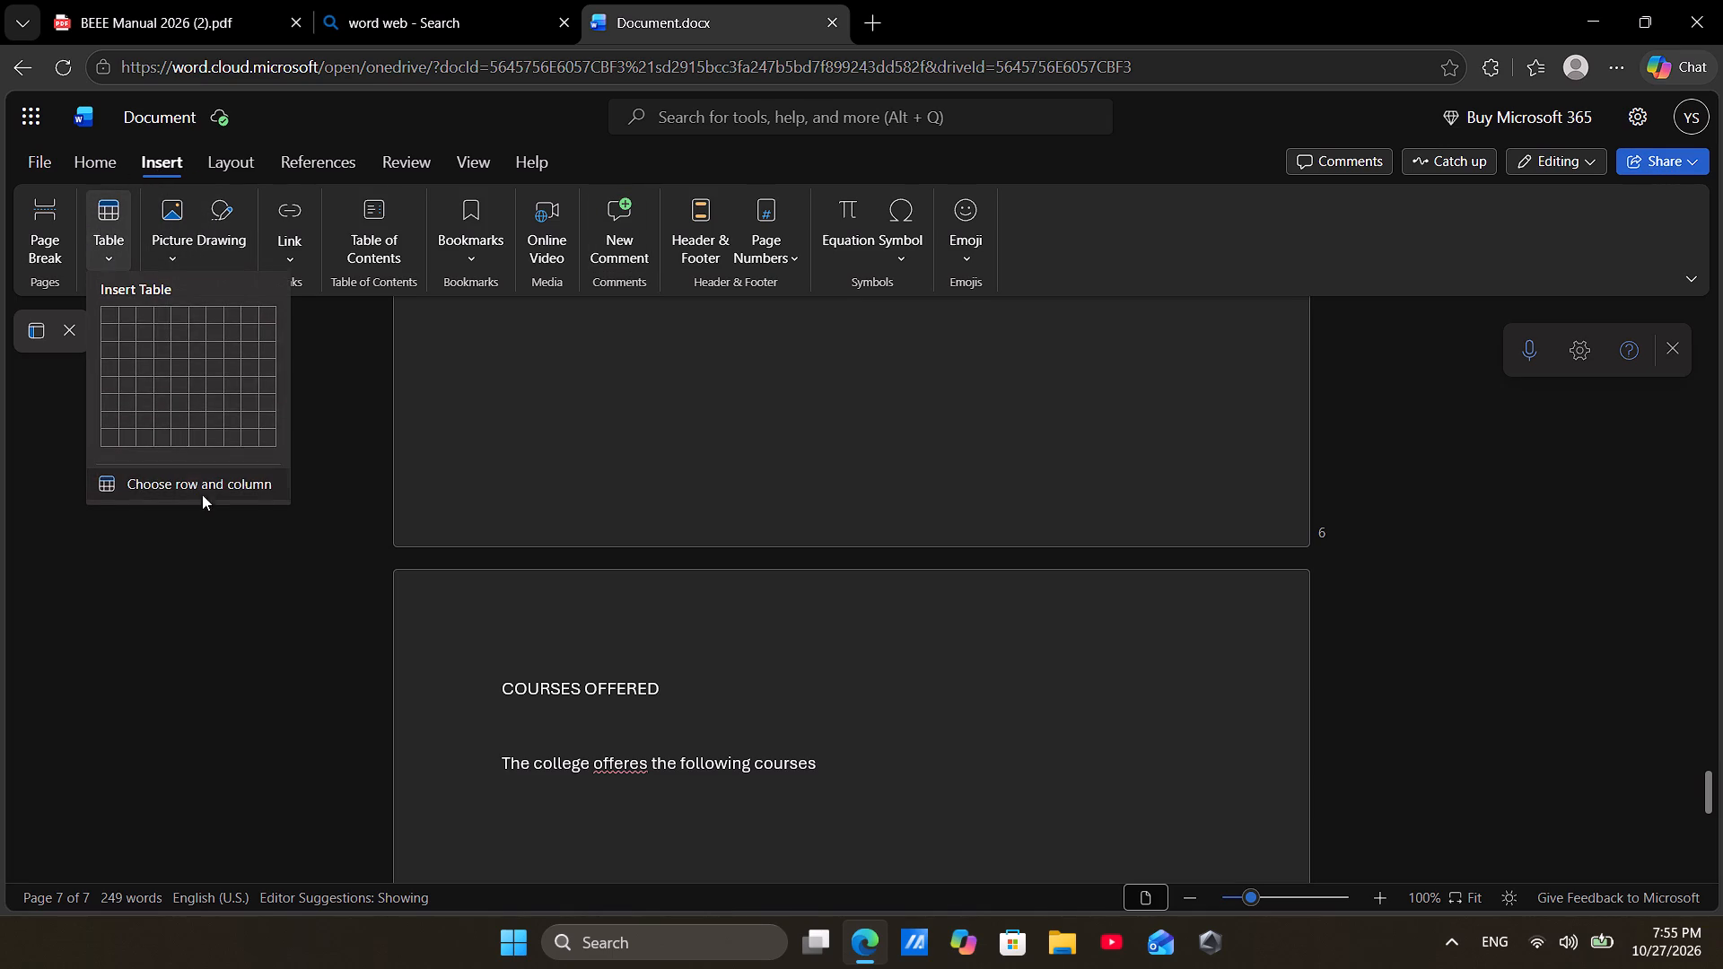
{"action": "left_click", "coordinate": [192, 474]}
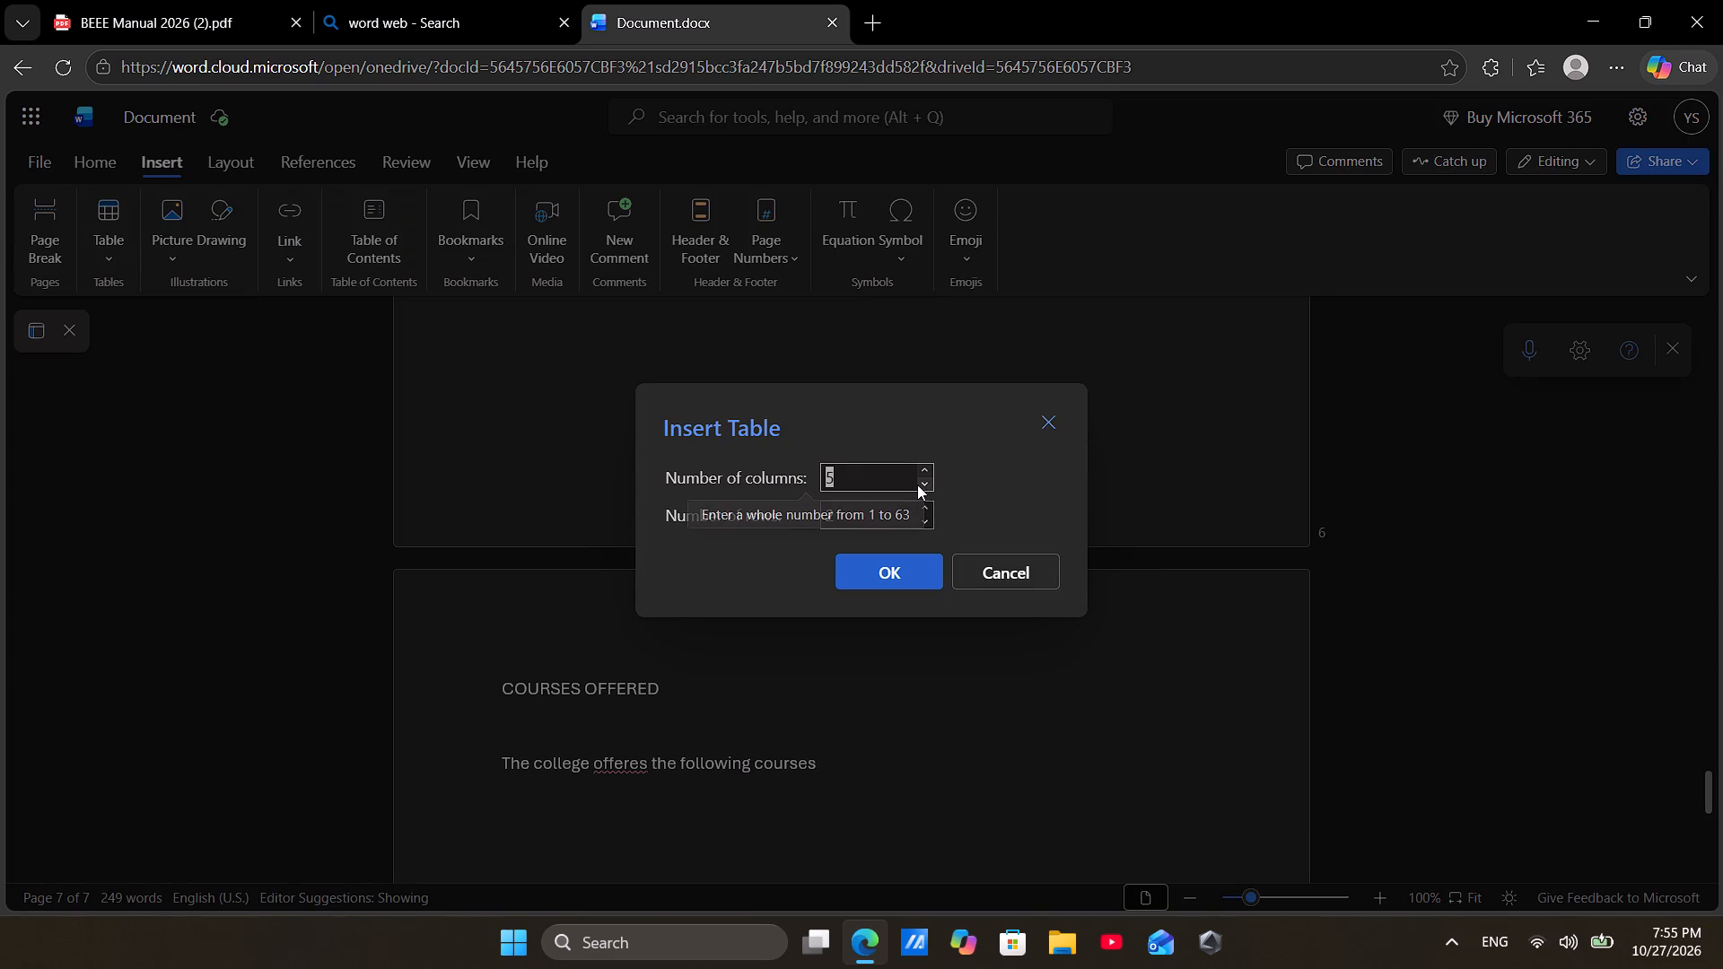
{"action": "left_click", "coordinate": [917, 484]}
{"action": "triple_click", "coordinate": [920, 502]}
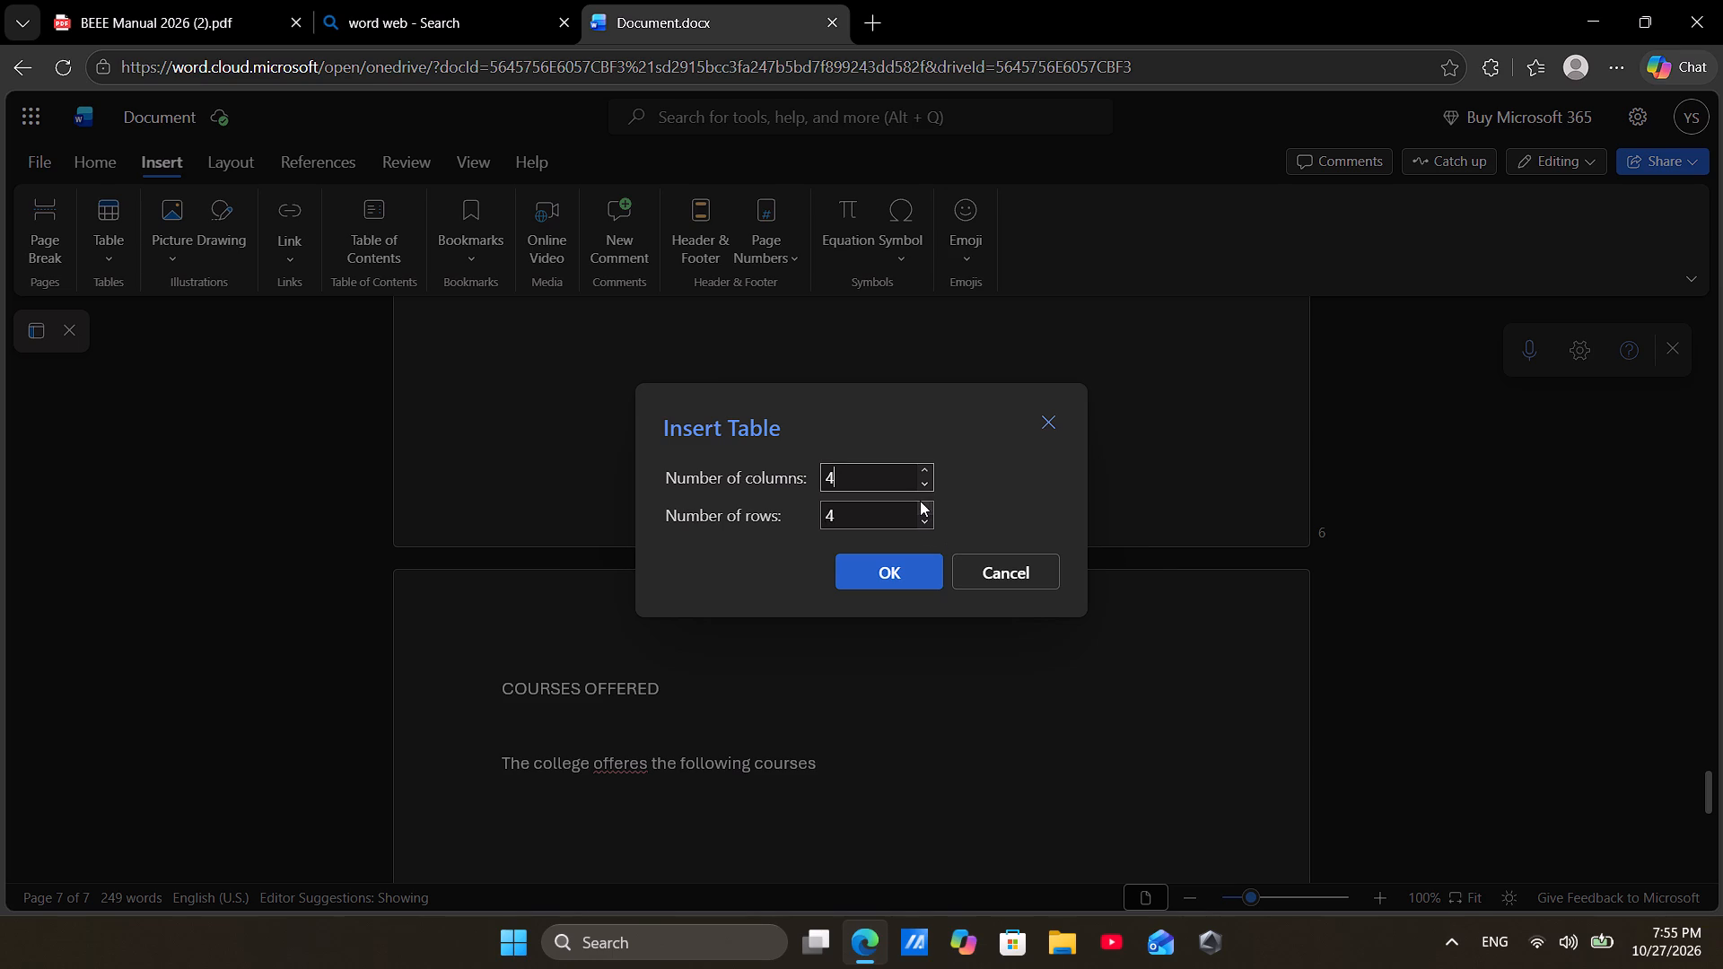
{"action": "left_click", "coordinate": [888, 568]}
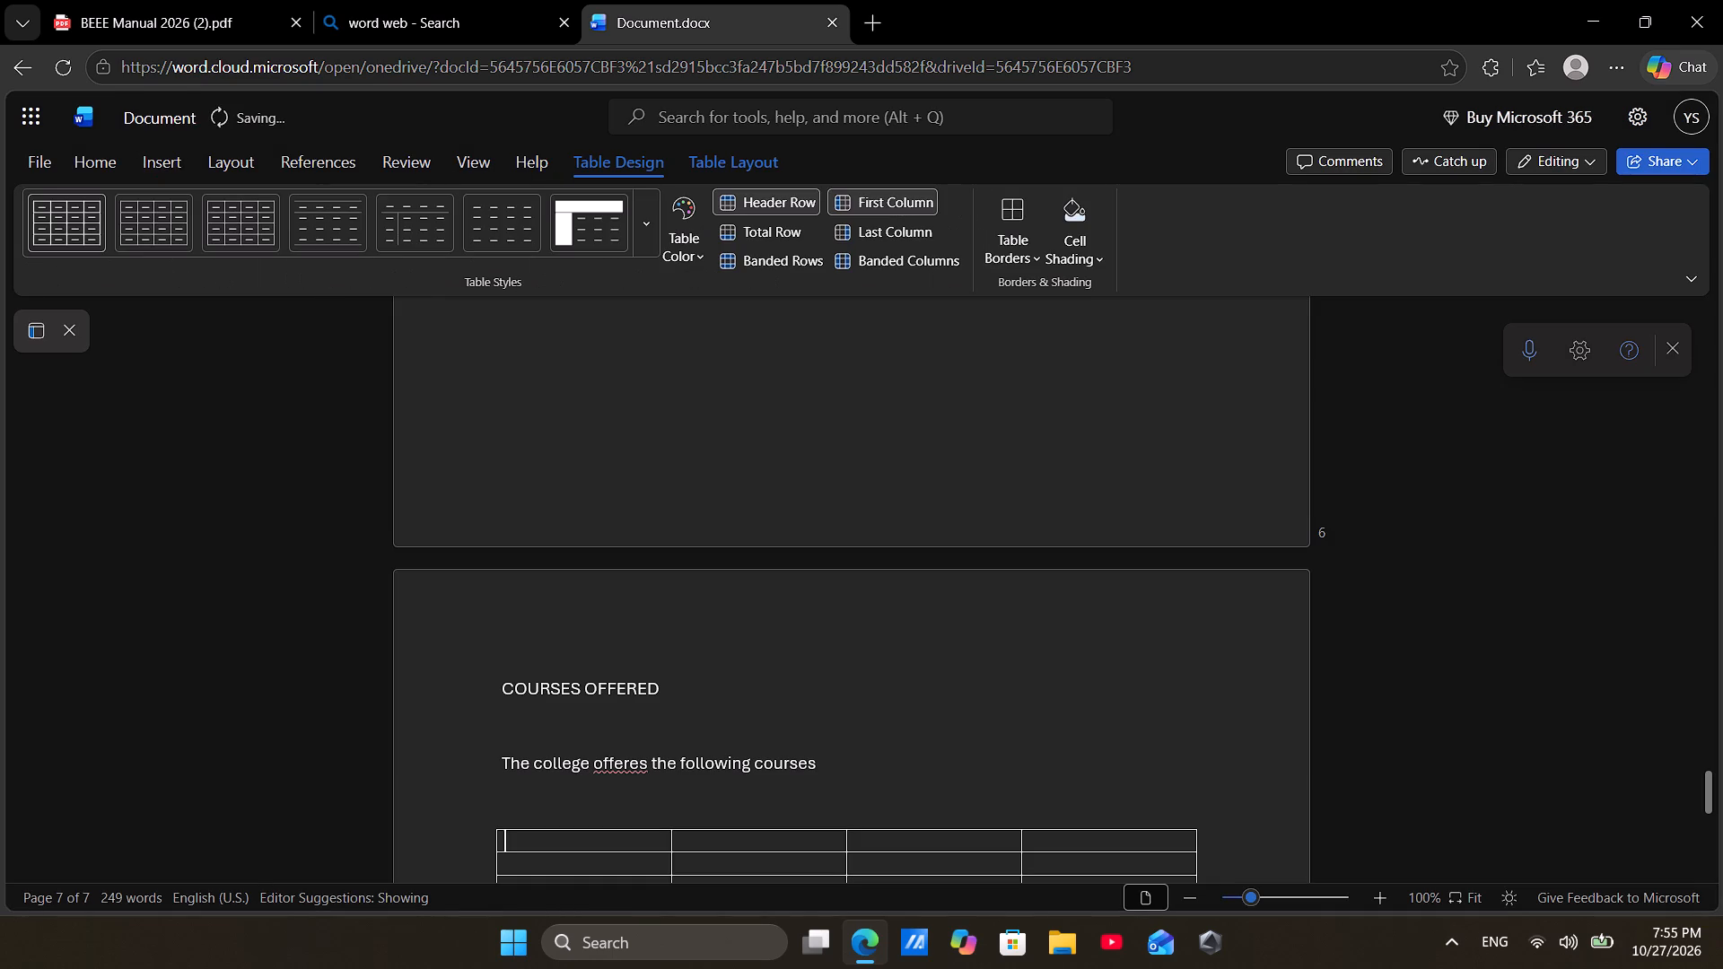
{"action": "key", "text": "Down"}
{"action": "key", "text": "Down"}
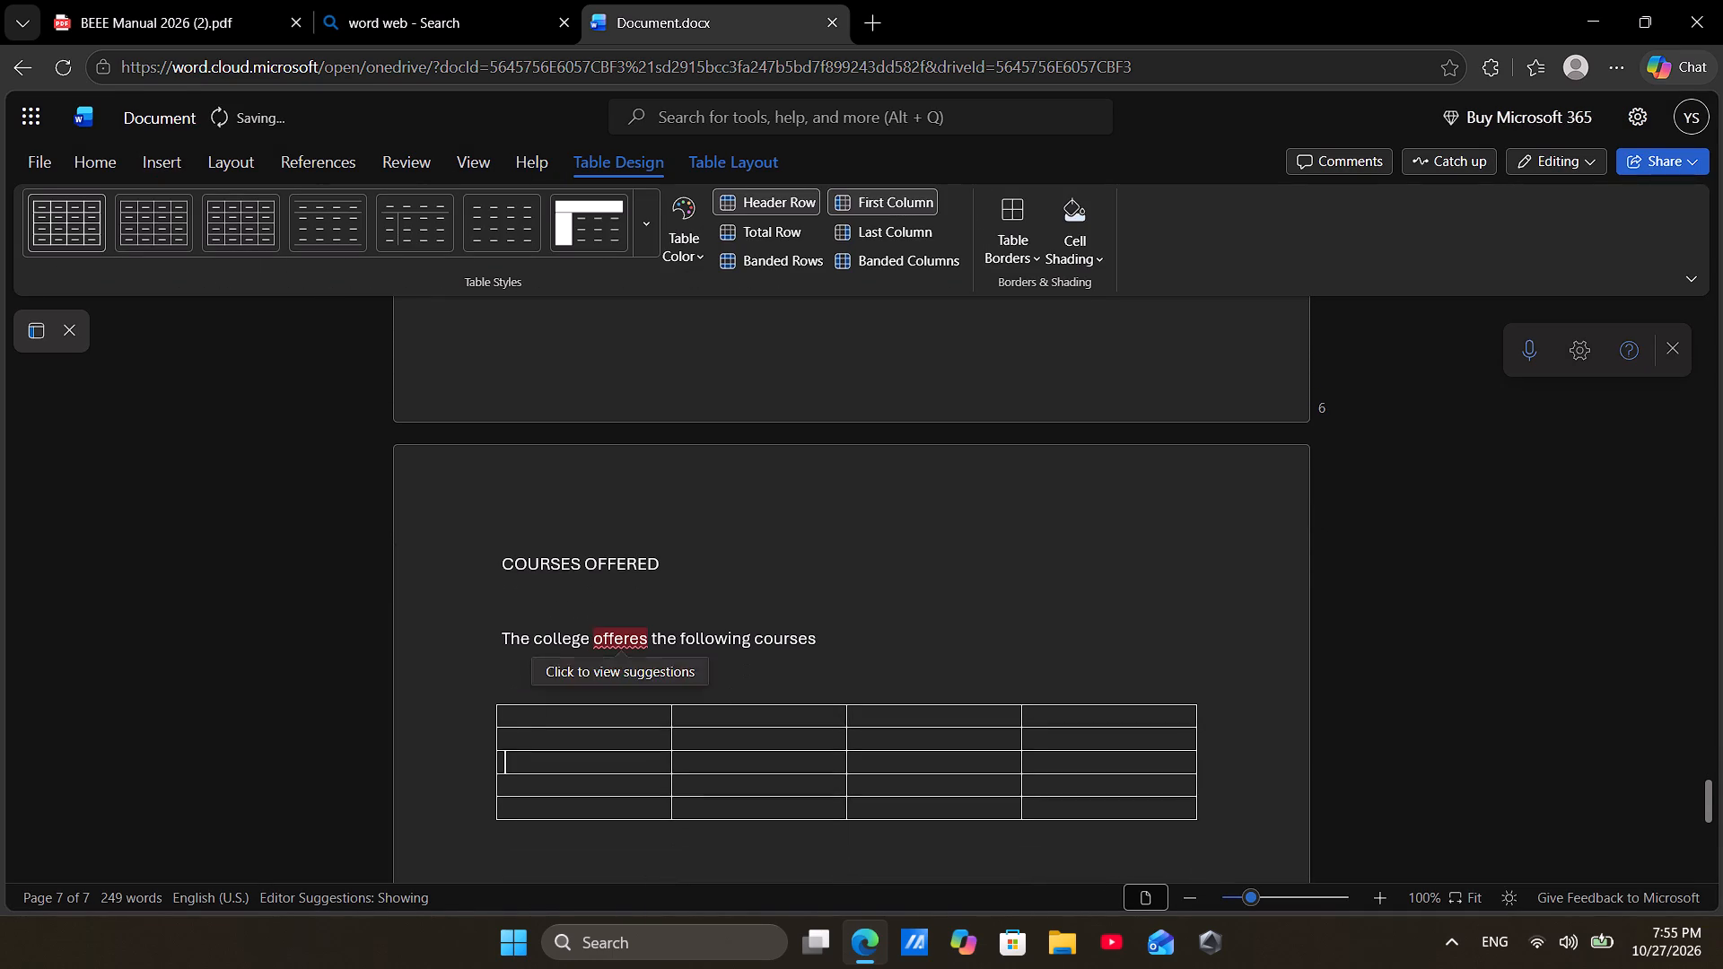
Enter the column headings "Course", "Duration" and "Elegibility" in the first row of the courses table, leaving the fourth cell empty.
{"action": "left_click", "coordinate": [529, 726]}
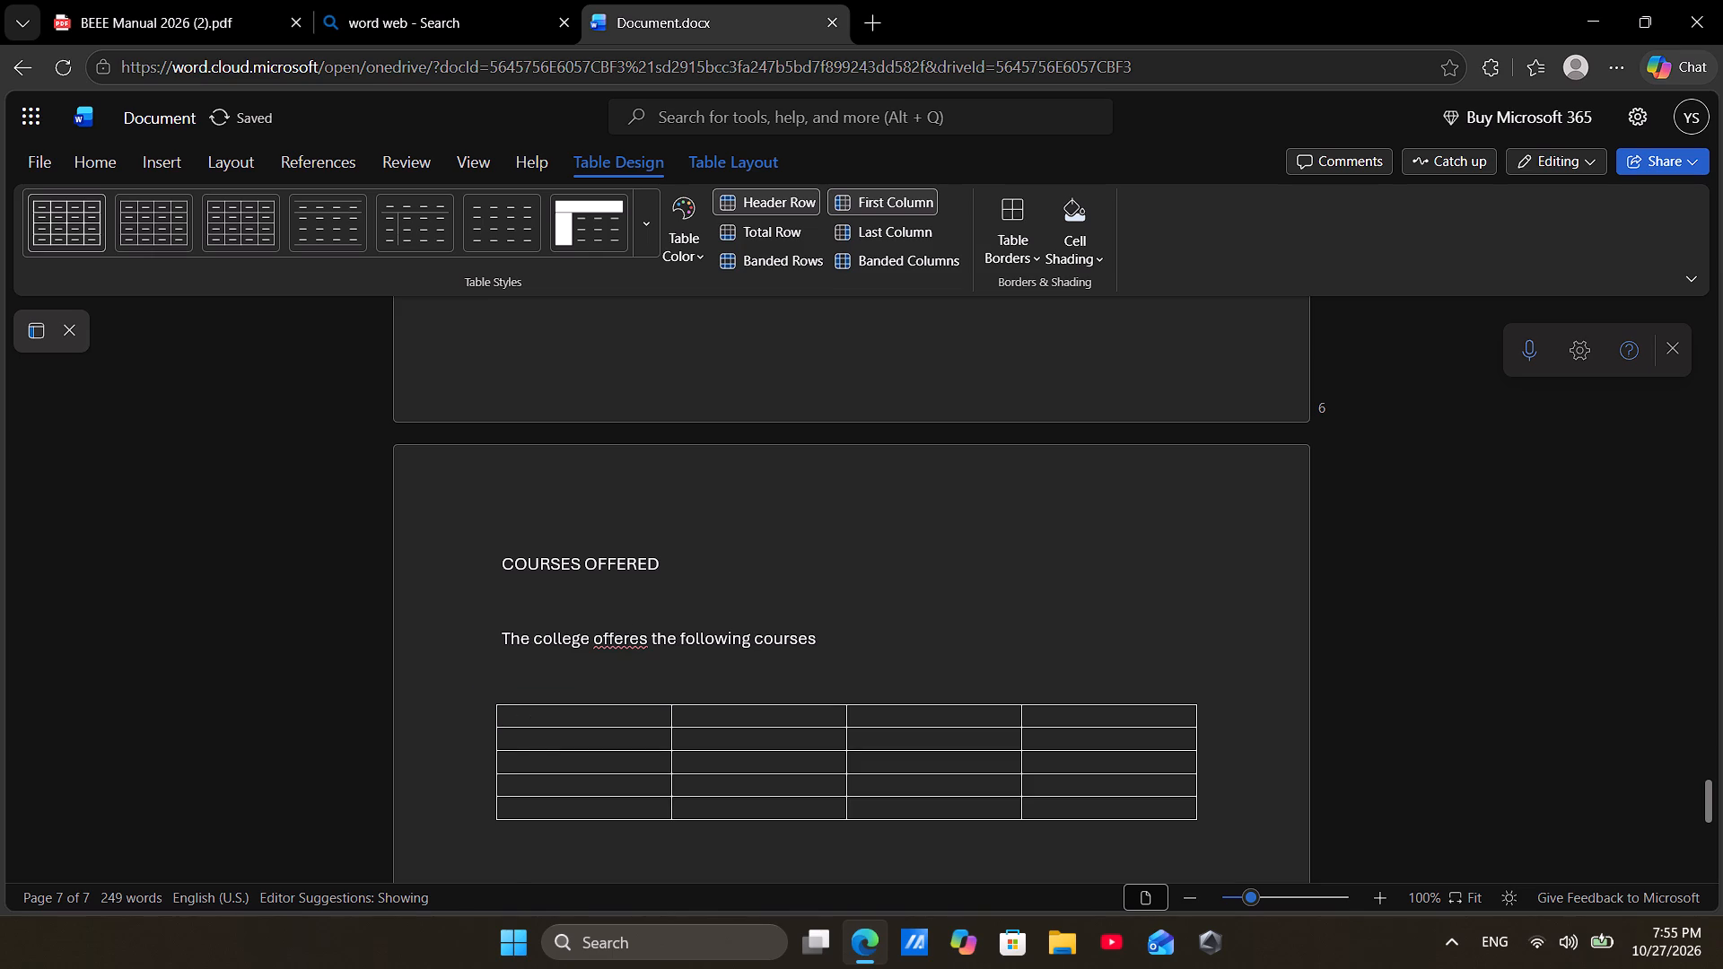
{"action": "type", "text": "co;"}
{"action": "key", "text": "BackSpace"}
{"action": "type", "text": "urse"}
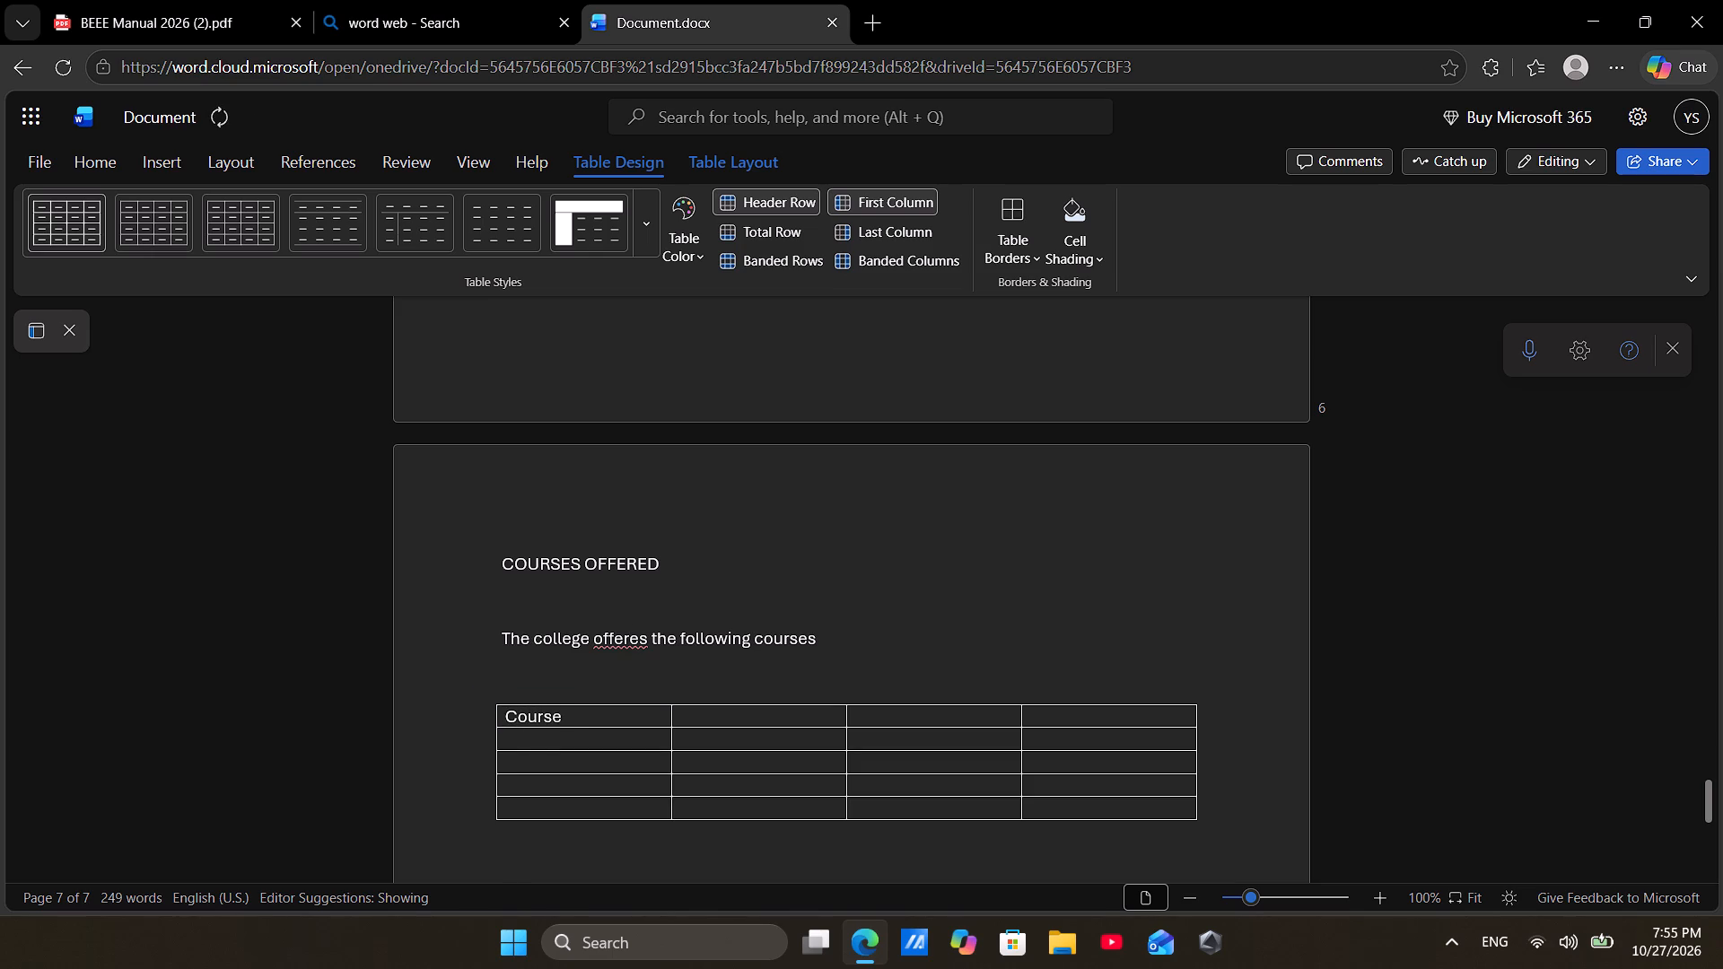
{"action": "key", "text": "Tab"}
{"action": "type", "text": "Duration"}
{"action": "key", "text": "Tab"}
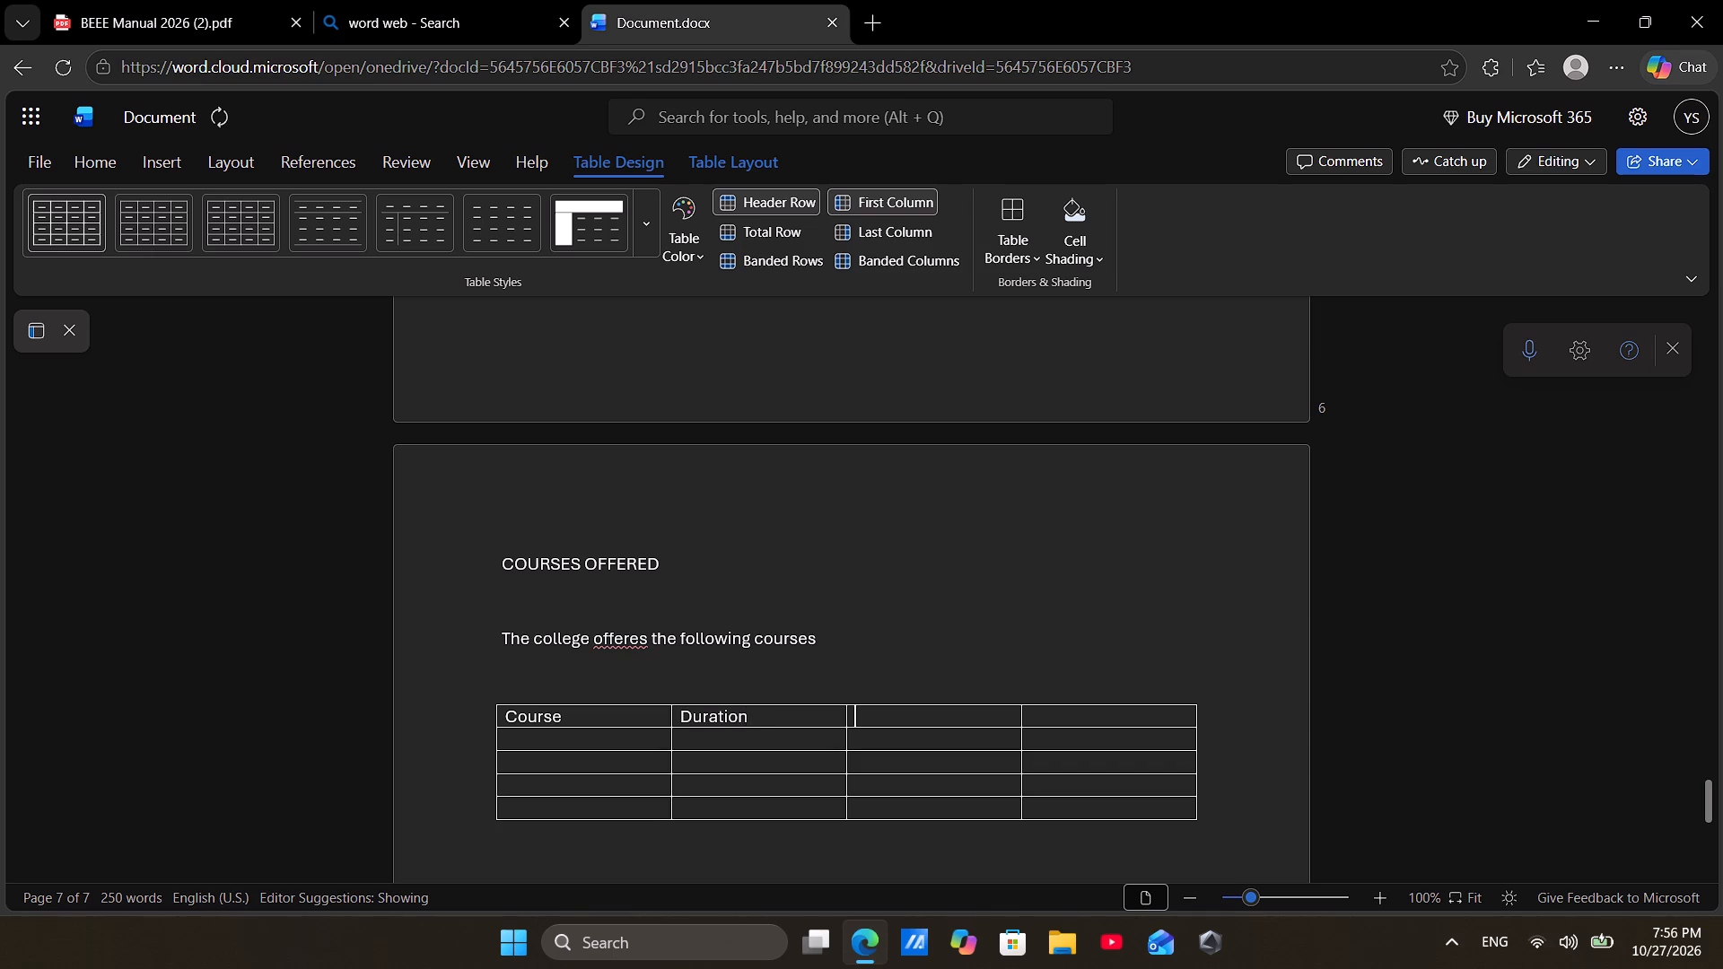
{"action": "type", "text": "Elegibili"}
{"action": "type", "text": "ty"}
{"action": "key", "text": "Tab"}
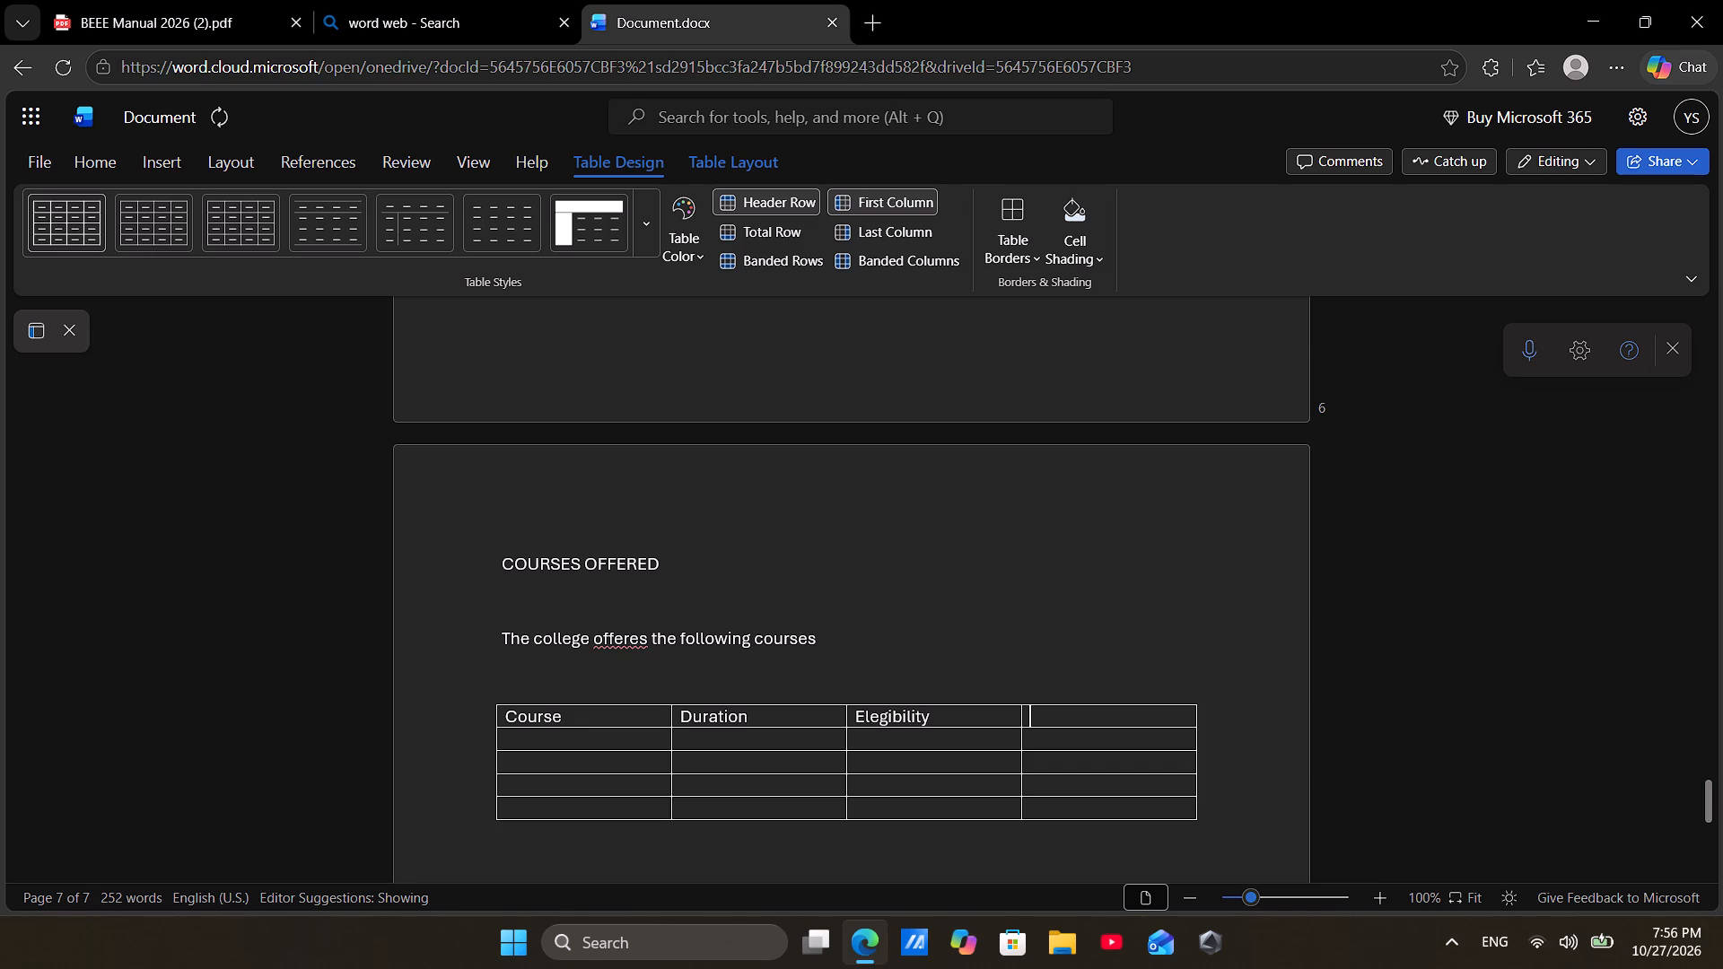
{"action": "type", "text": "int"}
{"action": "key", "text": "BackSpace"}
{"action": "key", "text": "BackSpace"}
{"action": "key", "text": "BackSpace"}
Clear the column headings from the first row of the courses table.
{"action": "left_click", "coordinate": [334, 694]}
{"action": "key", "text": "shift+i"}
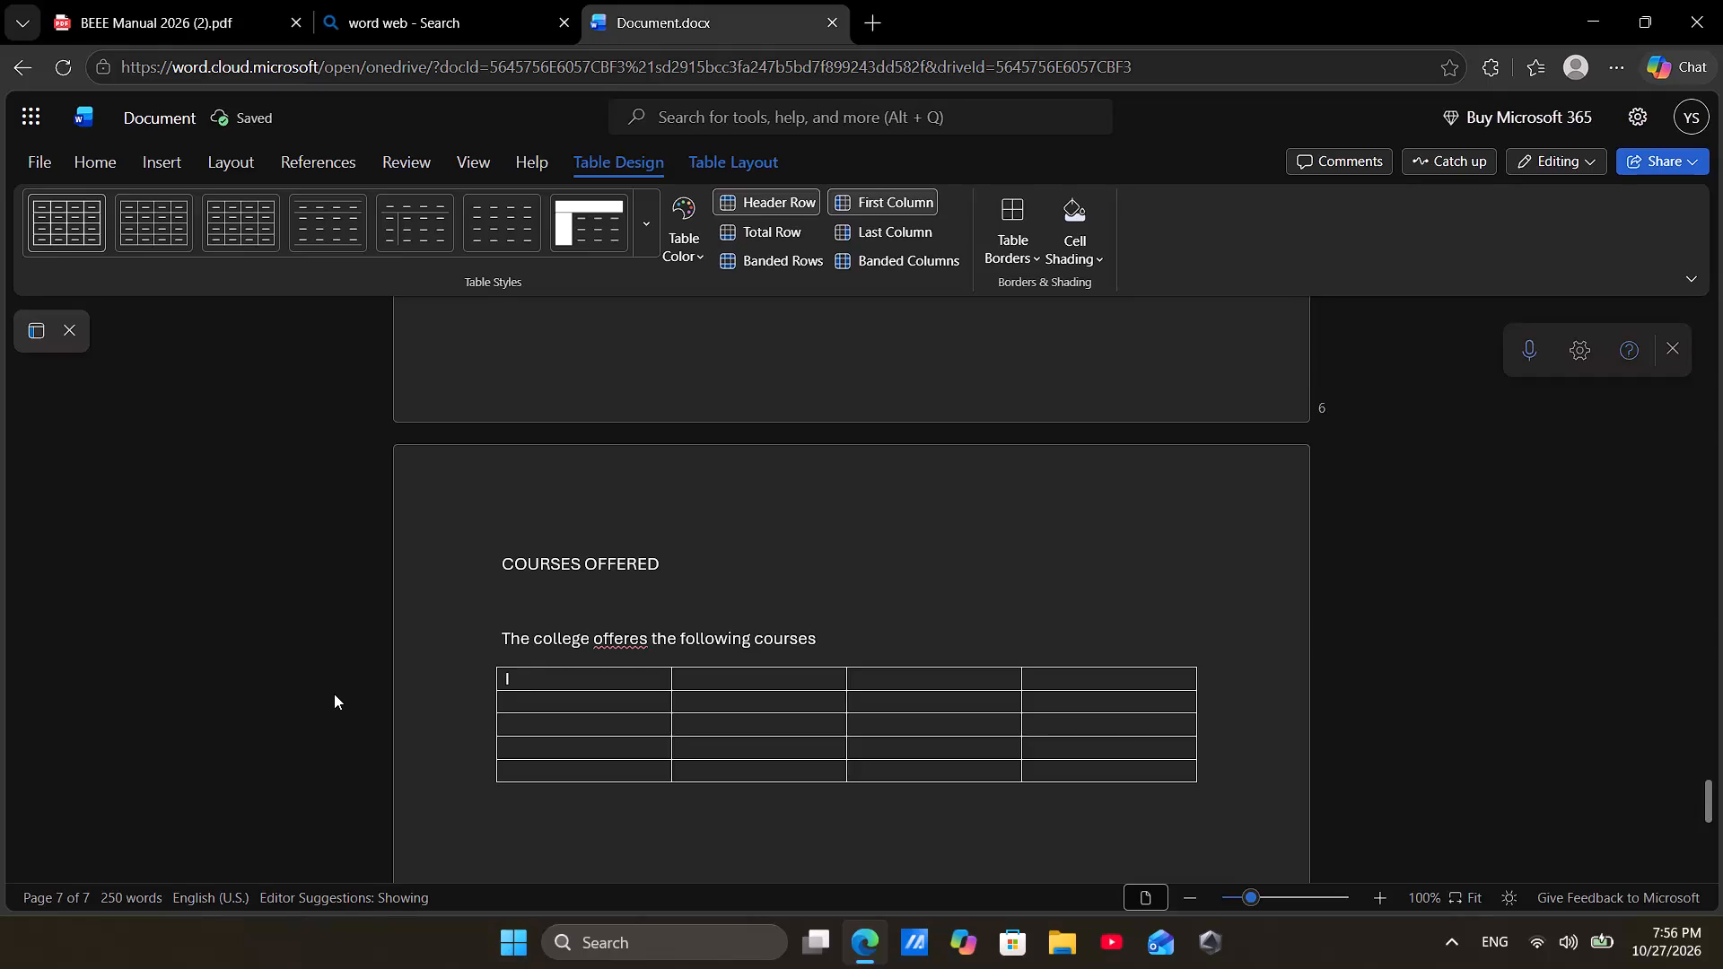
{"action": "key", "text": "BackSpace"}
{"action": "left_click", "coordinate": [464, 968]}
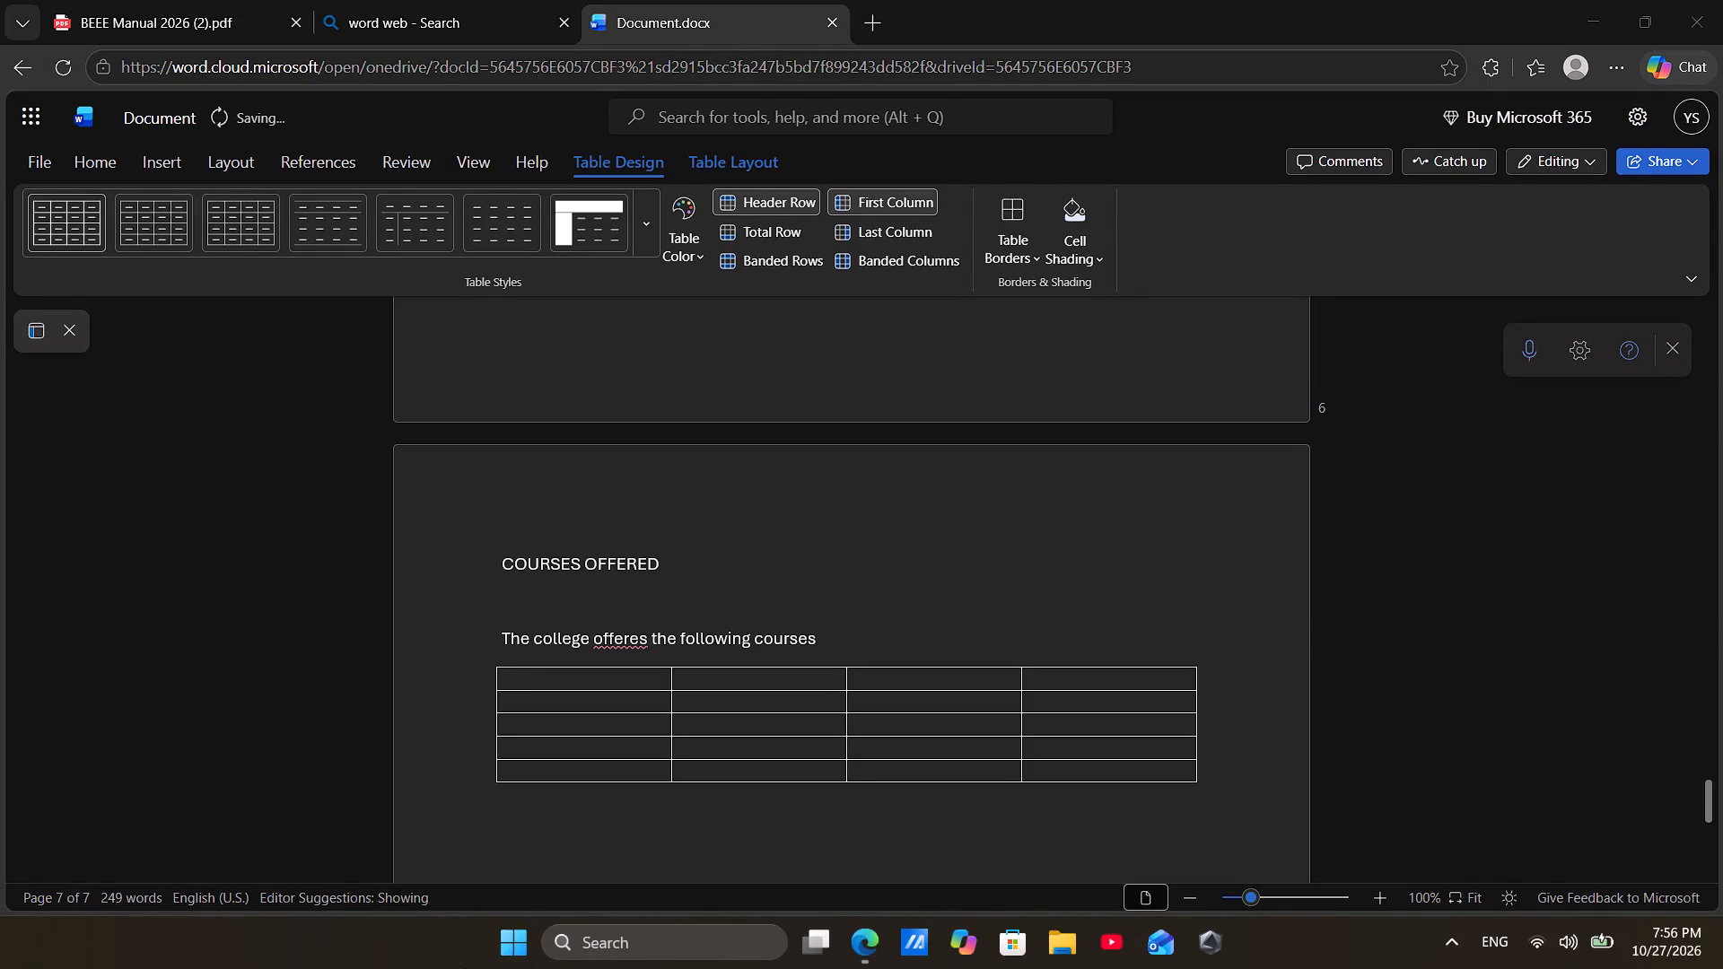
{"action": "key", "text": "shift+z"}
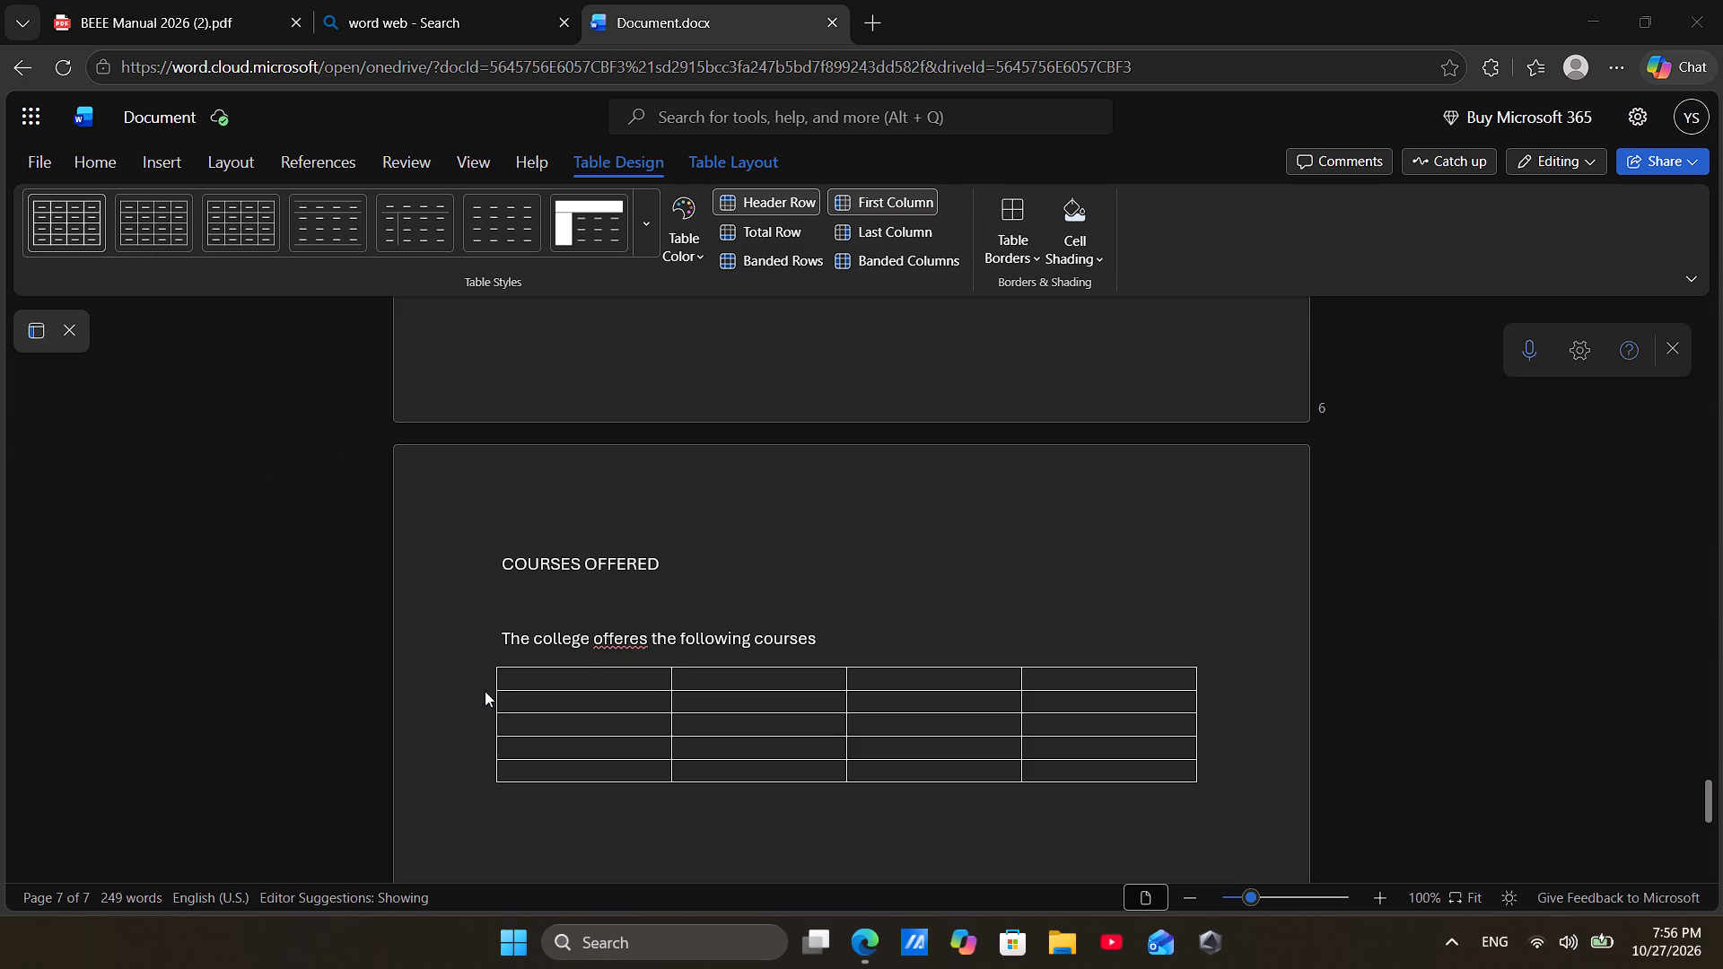
Enter the column headings "Course", "Duration", "Elegibility" and "Intake" in the first row of the courses table.
{"action": "left_click", "coordinate": [539, 683]}
{"action": "type", "text": "Cor"}
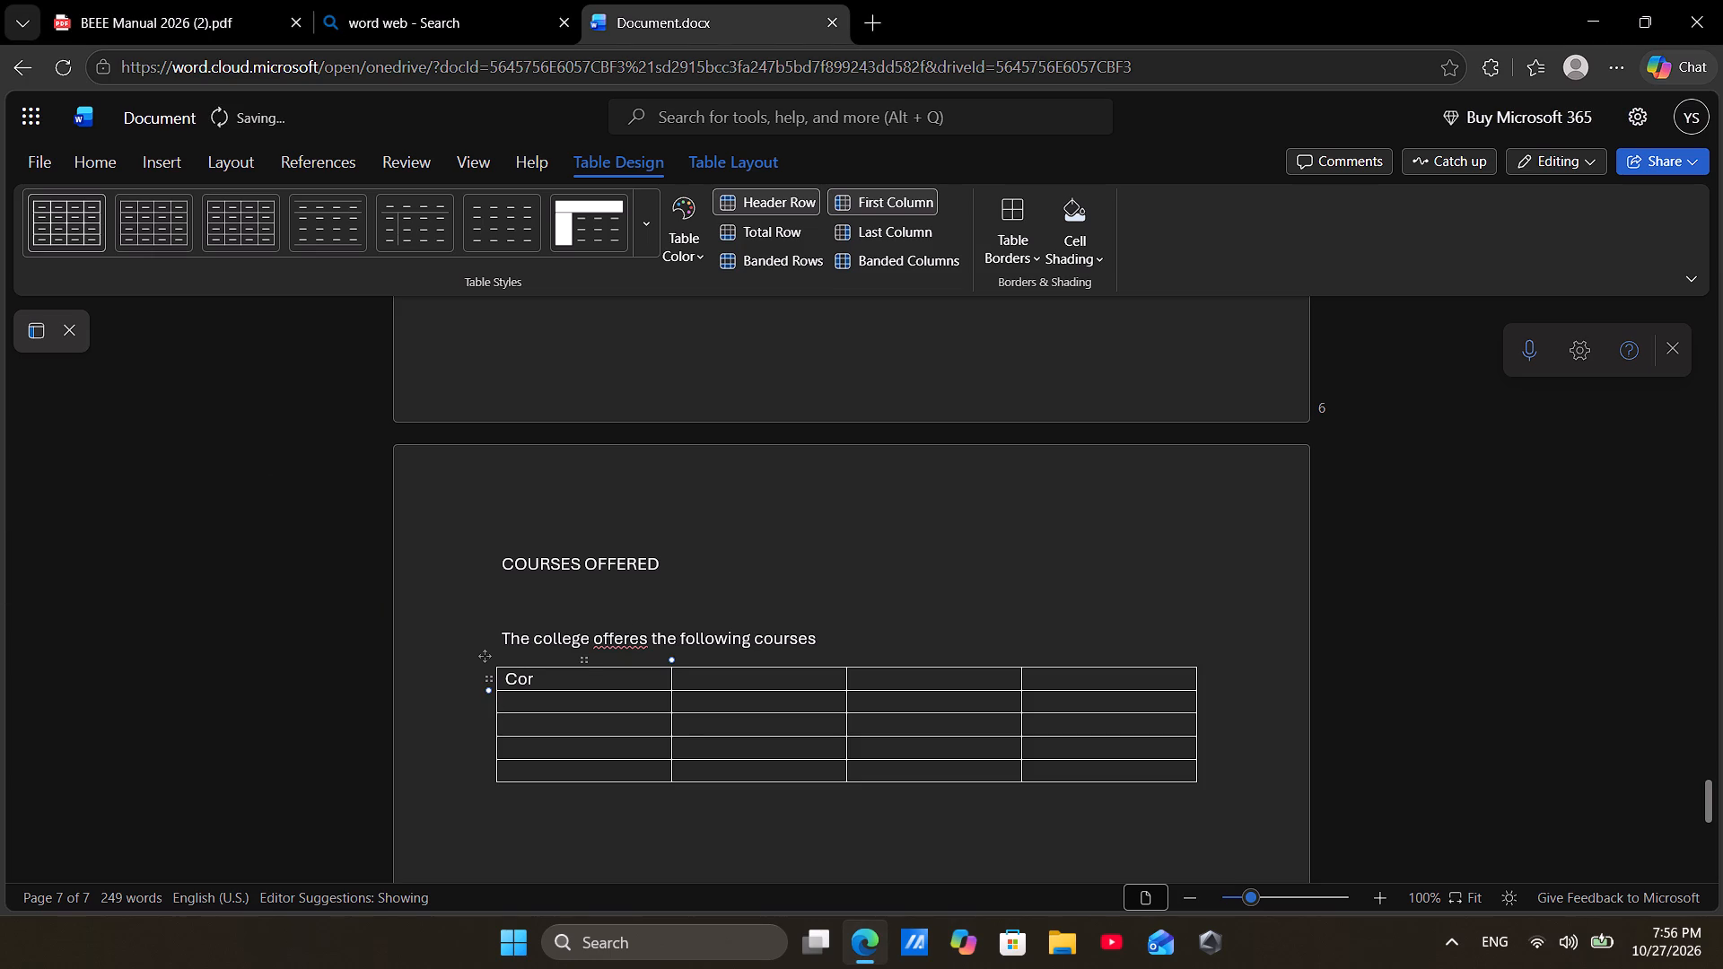
{"action": "key", "text": "BackSpace"}
{"action": "type", "text": "ursse"}
{"action": "key", "text": "BackSpace"}
{"action": "key", "text": "BackSpace"}
{"action": "key", "text": "e"}
{"action": "key", "text": "Tab"}
{"action": "type", "text": "Duration"}
{"action": "key", "text": "space"}
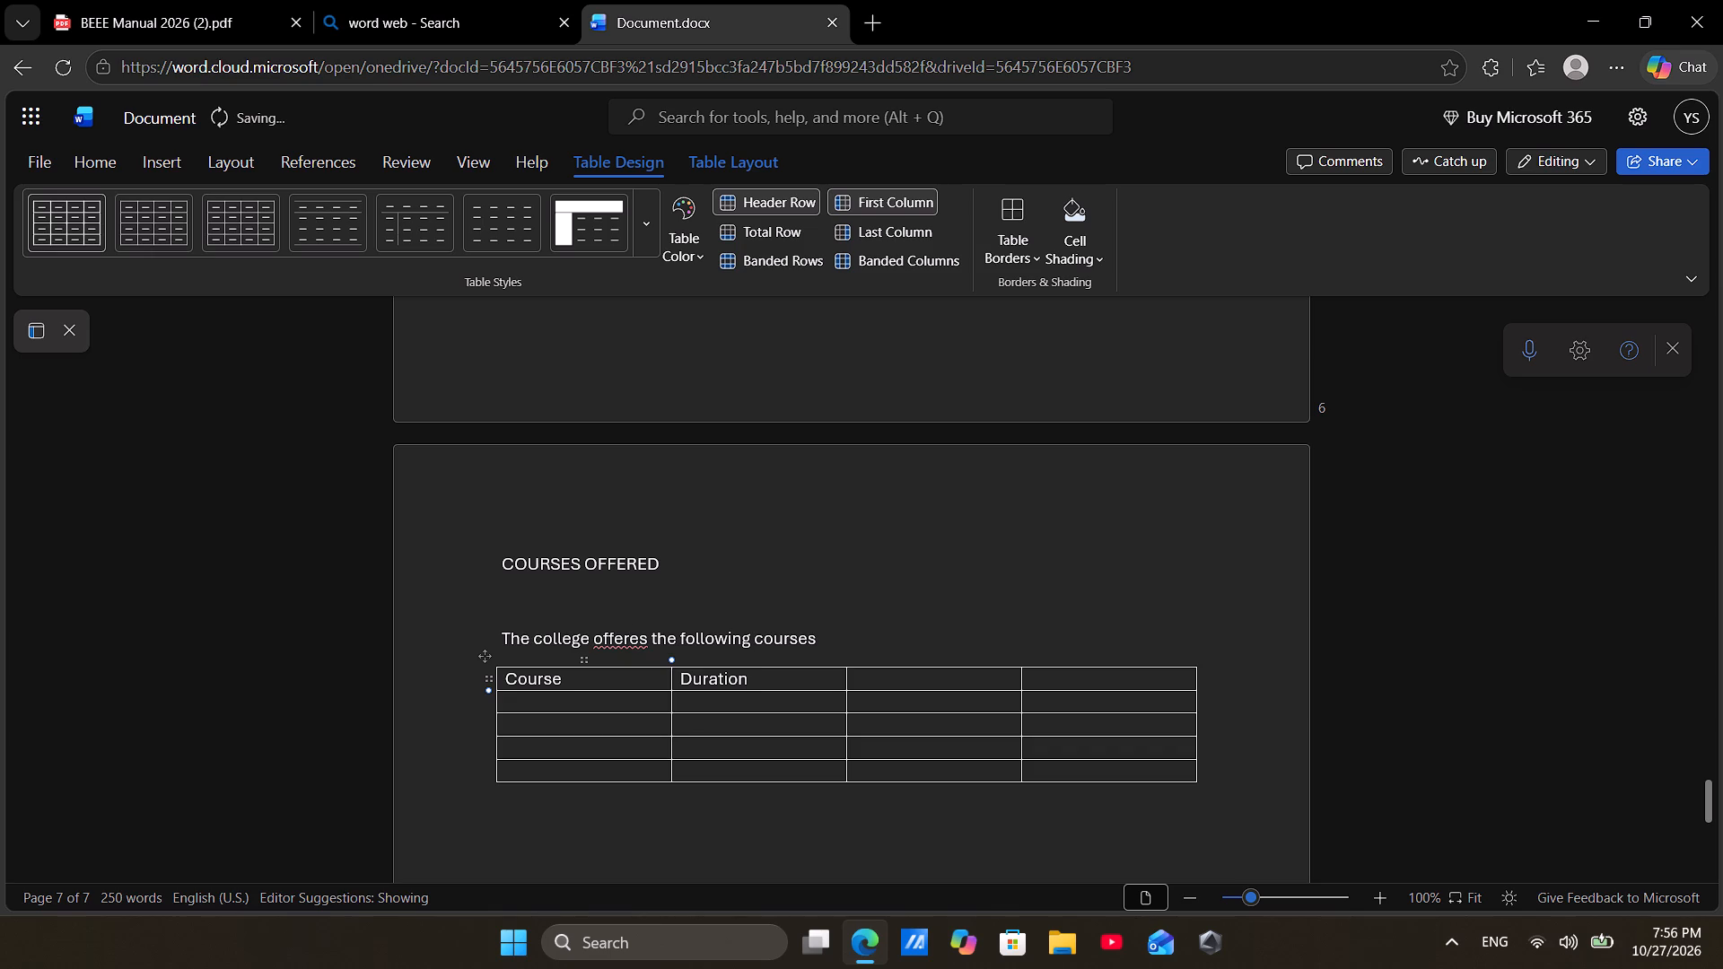
{"action": "key", "text": "Tab"}
{"action": "key", "text": "e"}
{"action": "key", "text": "BackSpace"}
{"action": "type", "text": "Ele"}
{"action": "type", "text": "gibility"}
{"action": "key", "text": "Tab"}
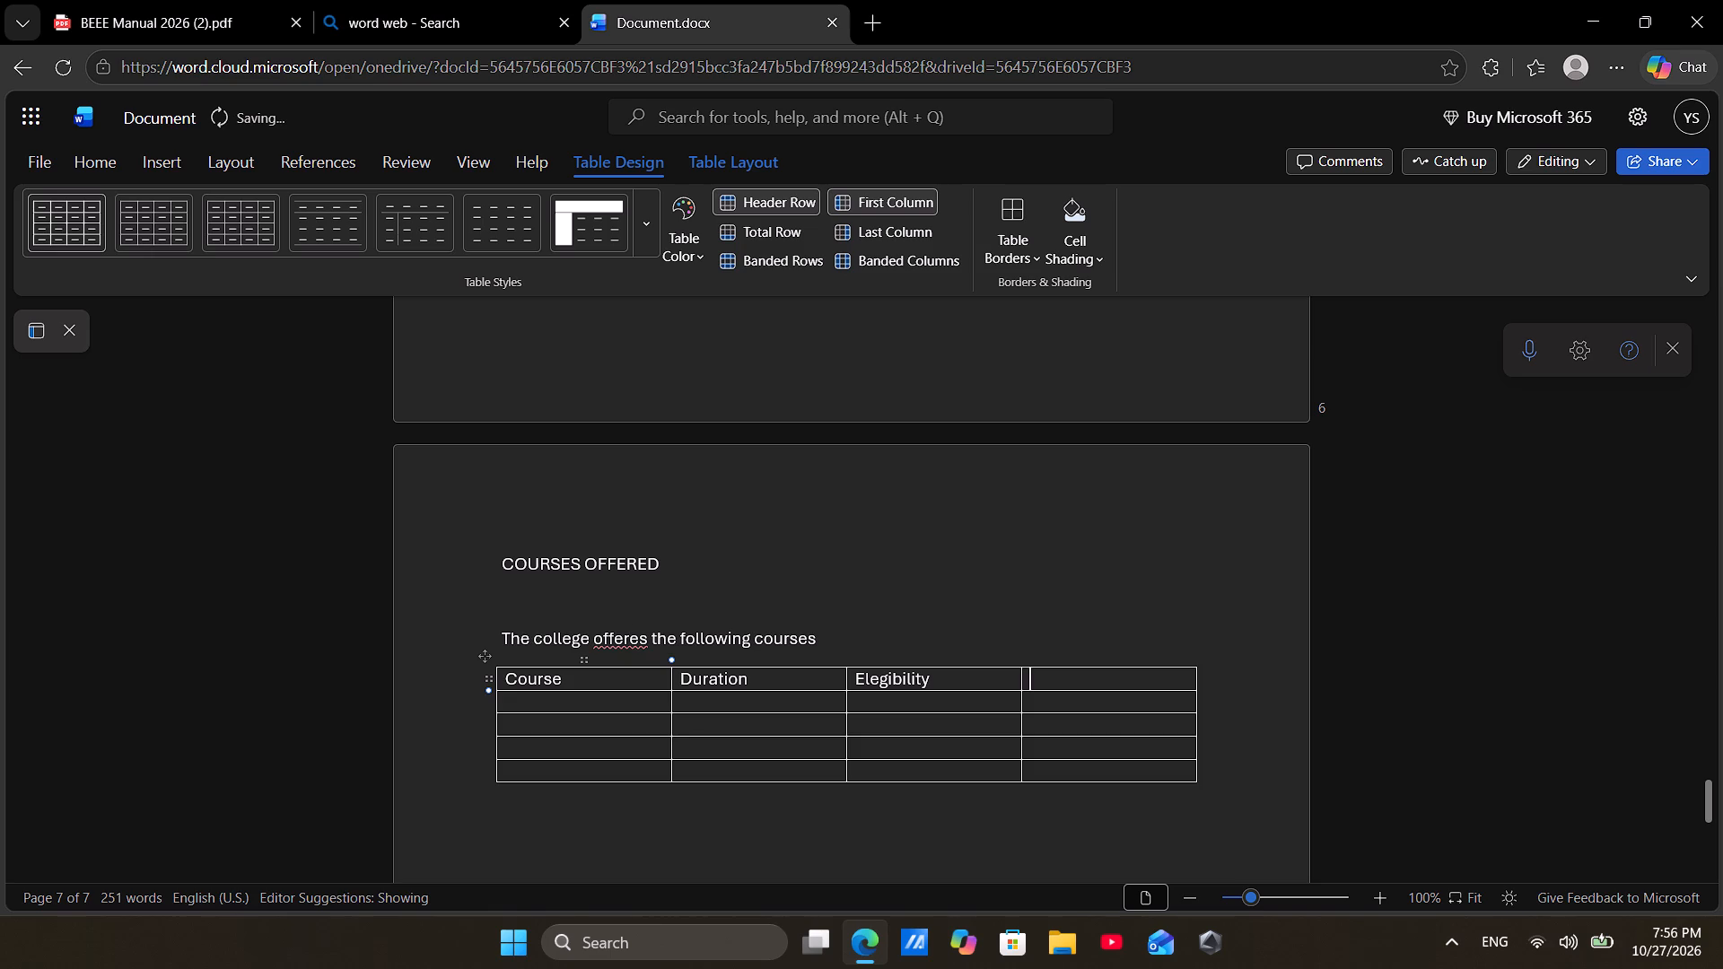
{"action": "type", "text": "Intake"}
{"action": "key", "text": "Tab"}
Fill the second row of the courses table with "BCA", "3 Years", "12th" and "60".
{"action": "type", "text": "BCA"}
{"action": "key", "text": "shift+Tab"}
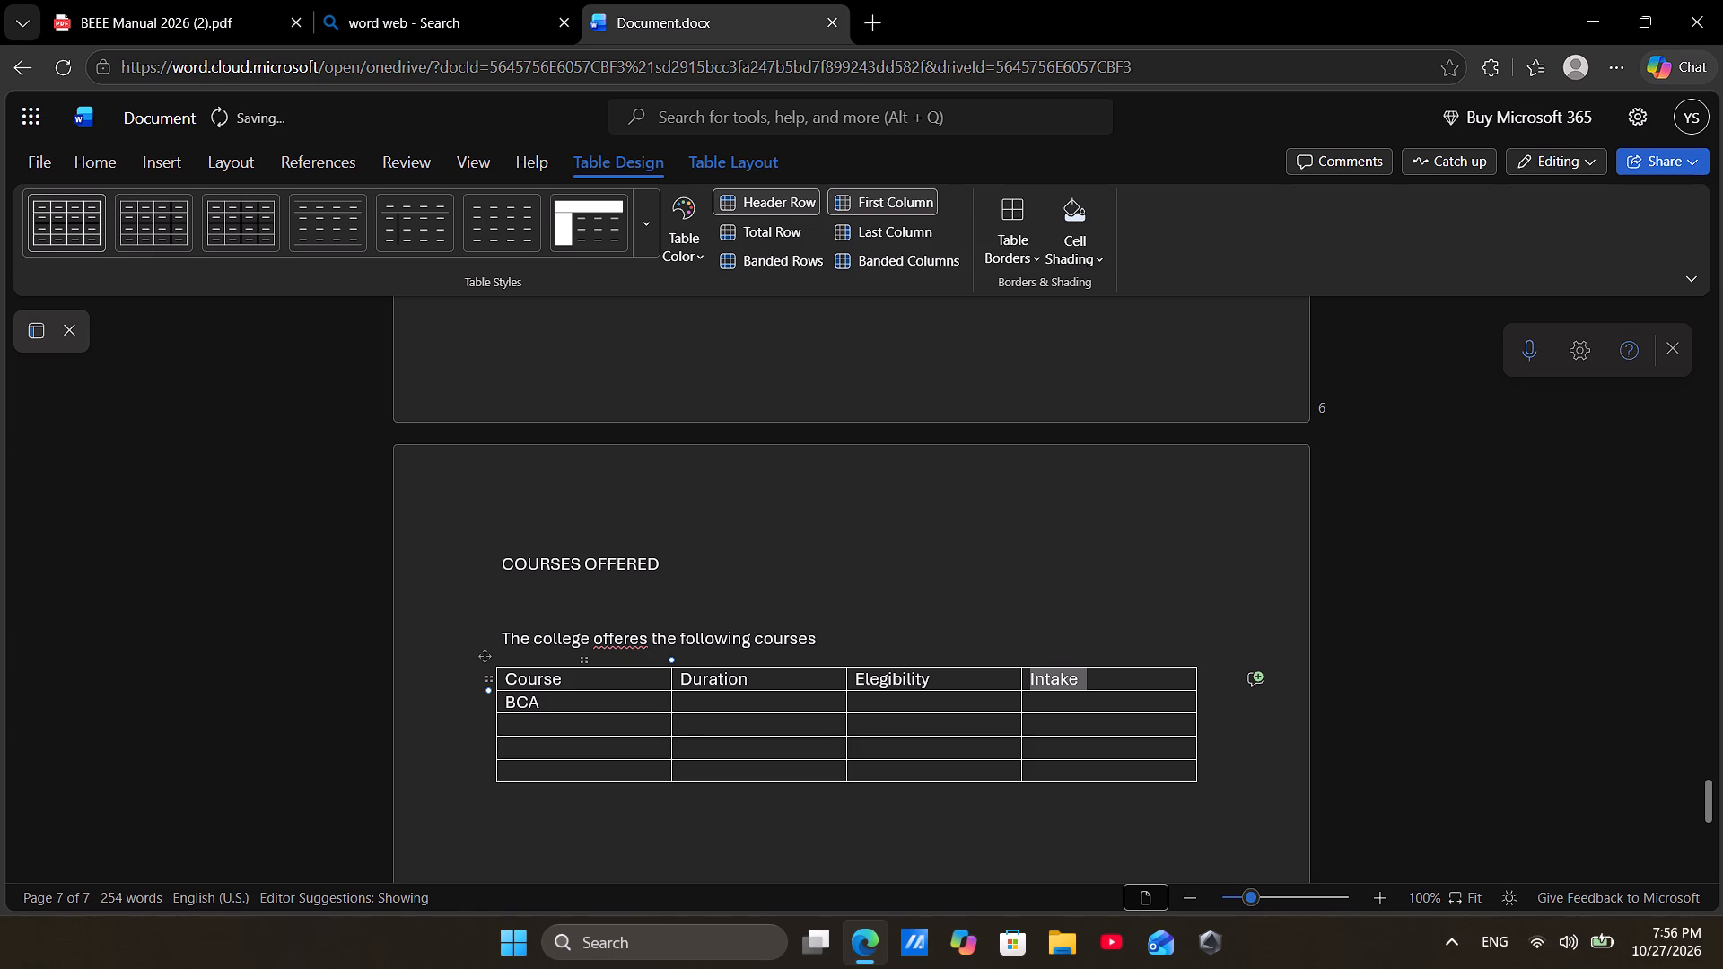
{"action": "key", "text": "Tab"}
{"action": "key", "text": "Tab"}
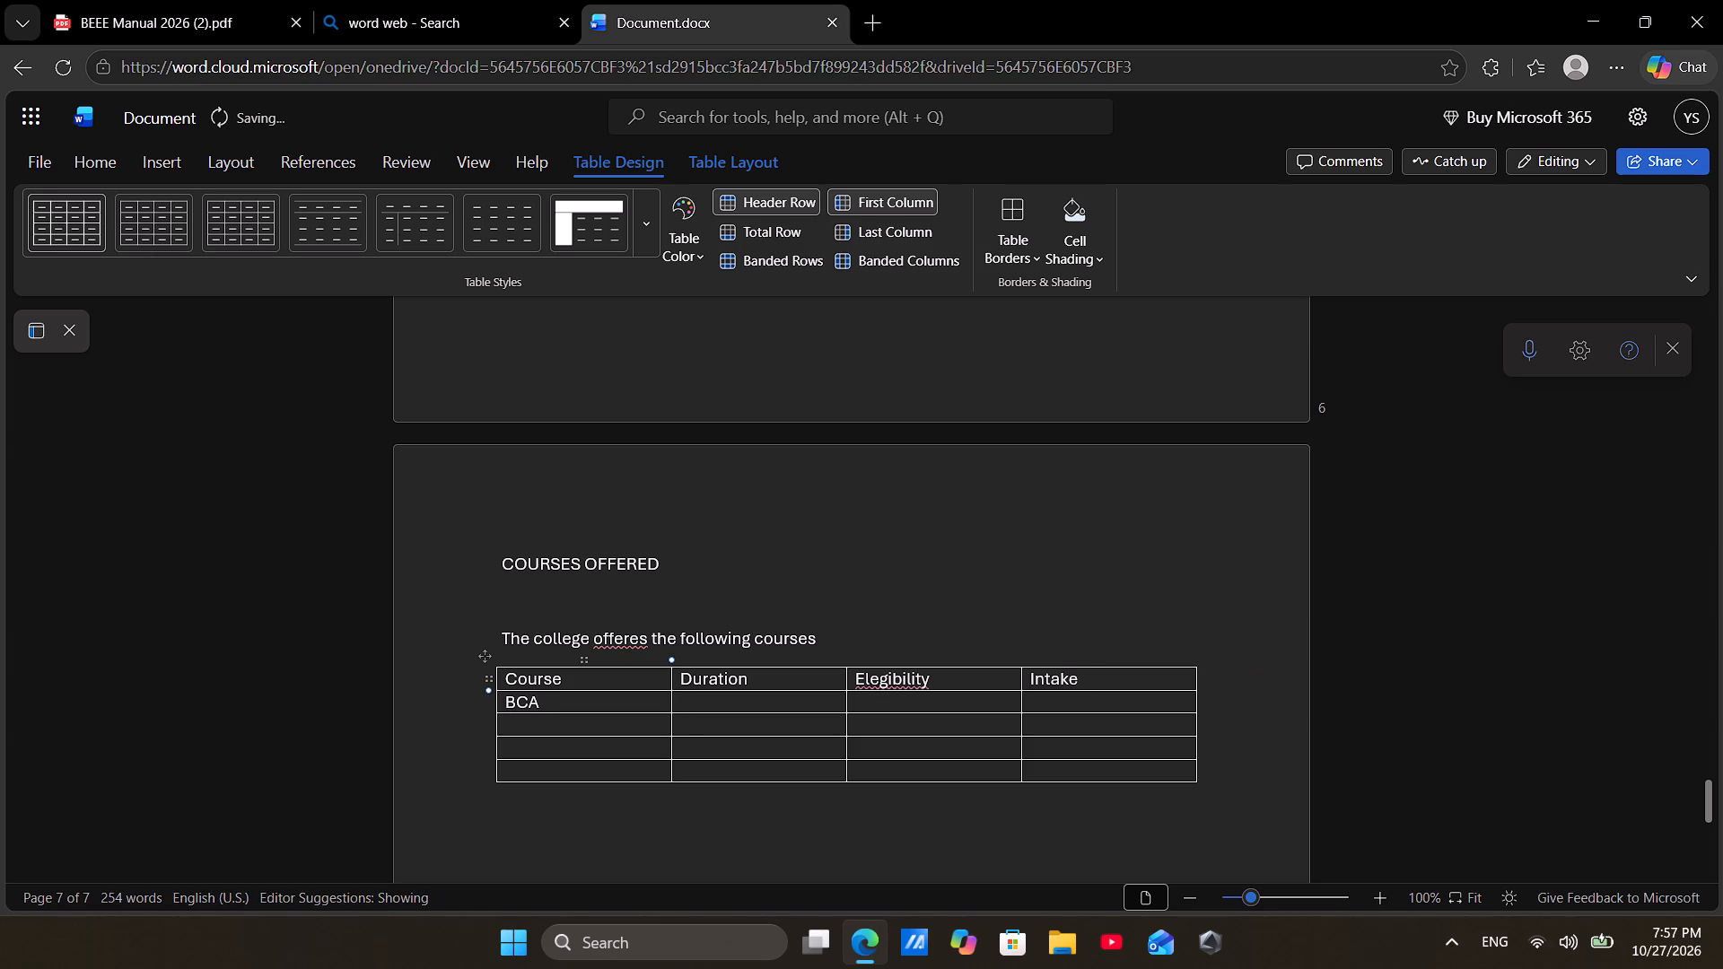
{"action": "key", "text": "3"}
{"action": "key", "text": "space"}
{"action": "type", "text": "Yrst"}
{"action": "key", "text": "BackSpace"}
{"action": "key", "text": "BackSpace"}
{"action": "key", "text": "BackSpace"}
{"action": "key", "text": "r"}
{"action": "key", "text": "BackSpace"}
{"action": "key", "text": "e"}
{"action": "type", "text": "st"}
{"action": "key", "text": "BackSpace"}
{"action": "key", "text": "BackSpace"}
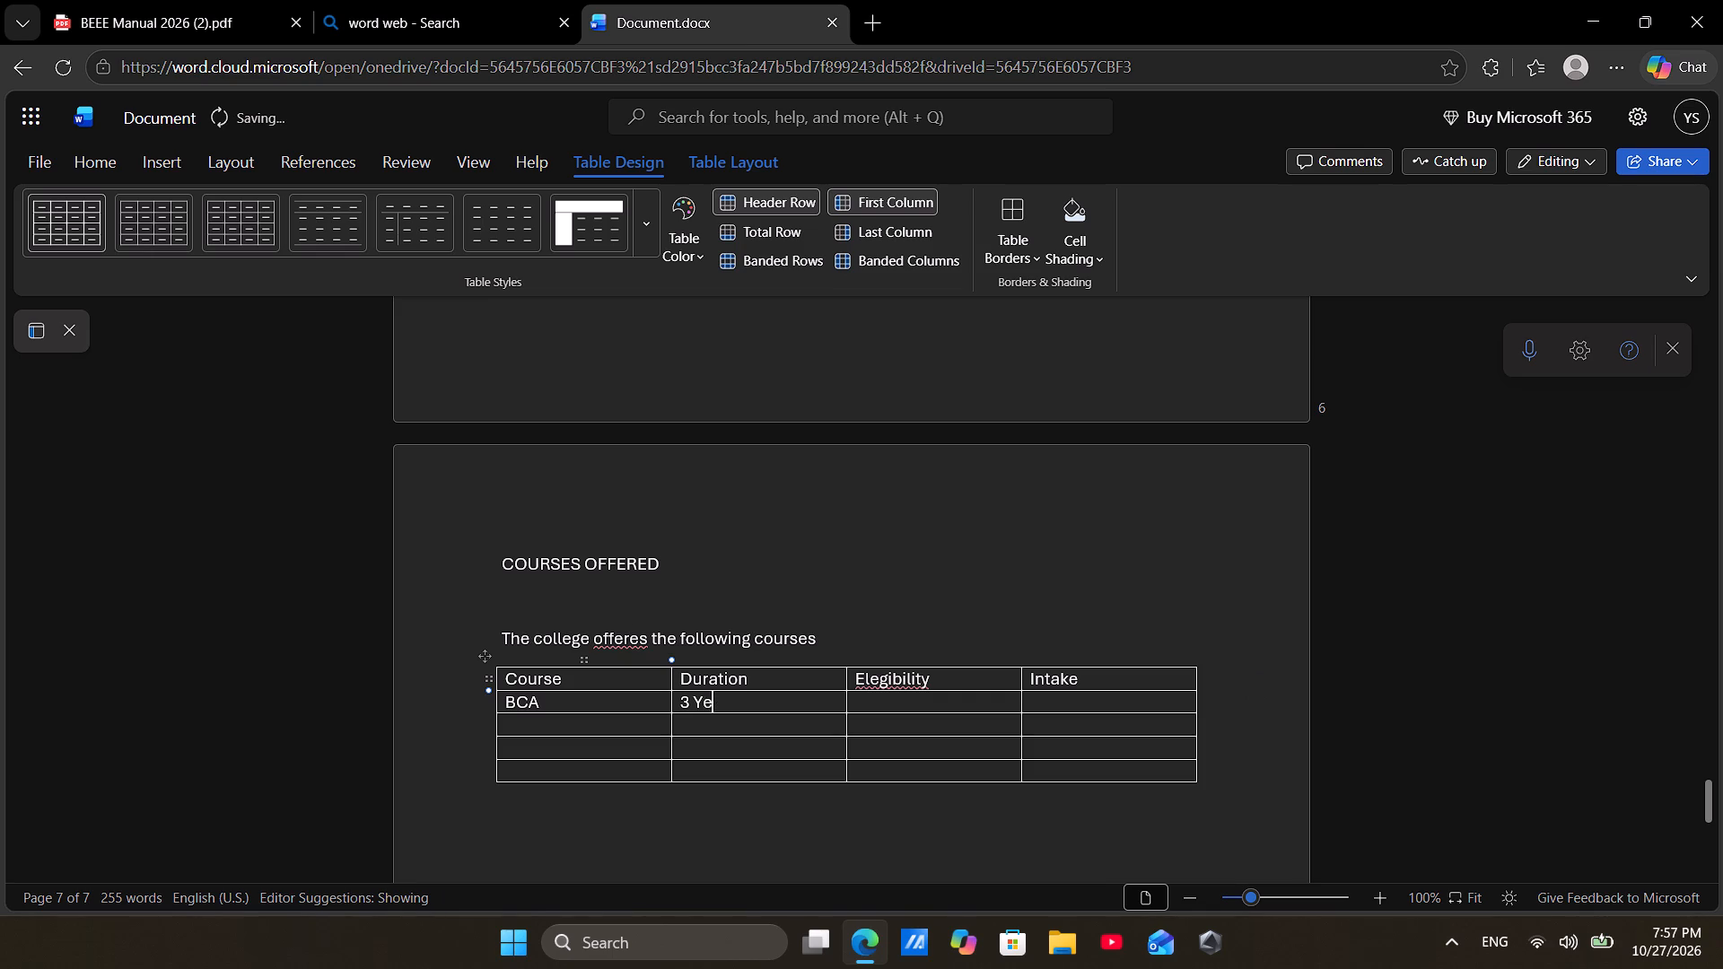
{"action": "type", "text": "arss"}
{"action": "key", "text": "BackSpace"}
{"action": "key", "text": "Tab"}
{"action": "type", "text": "12"}
{"action": "type", "text": "th"}
{"action": "key", "text": "Tab"}
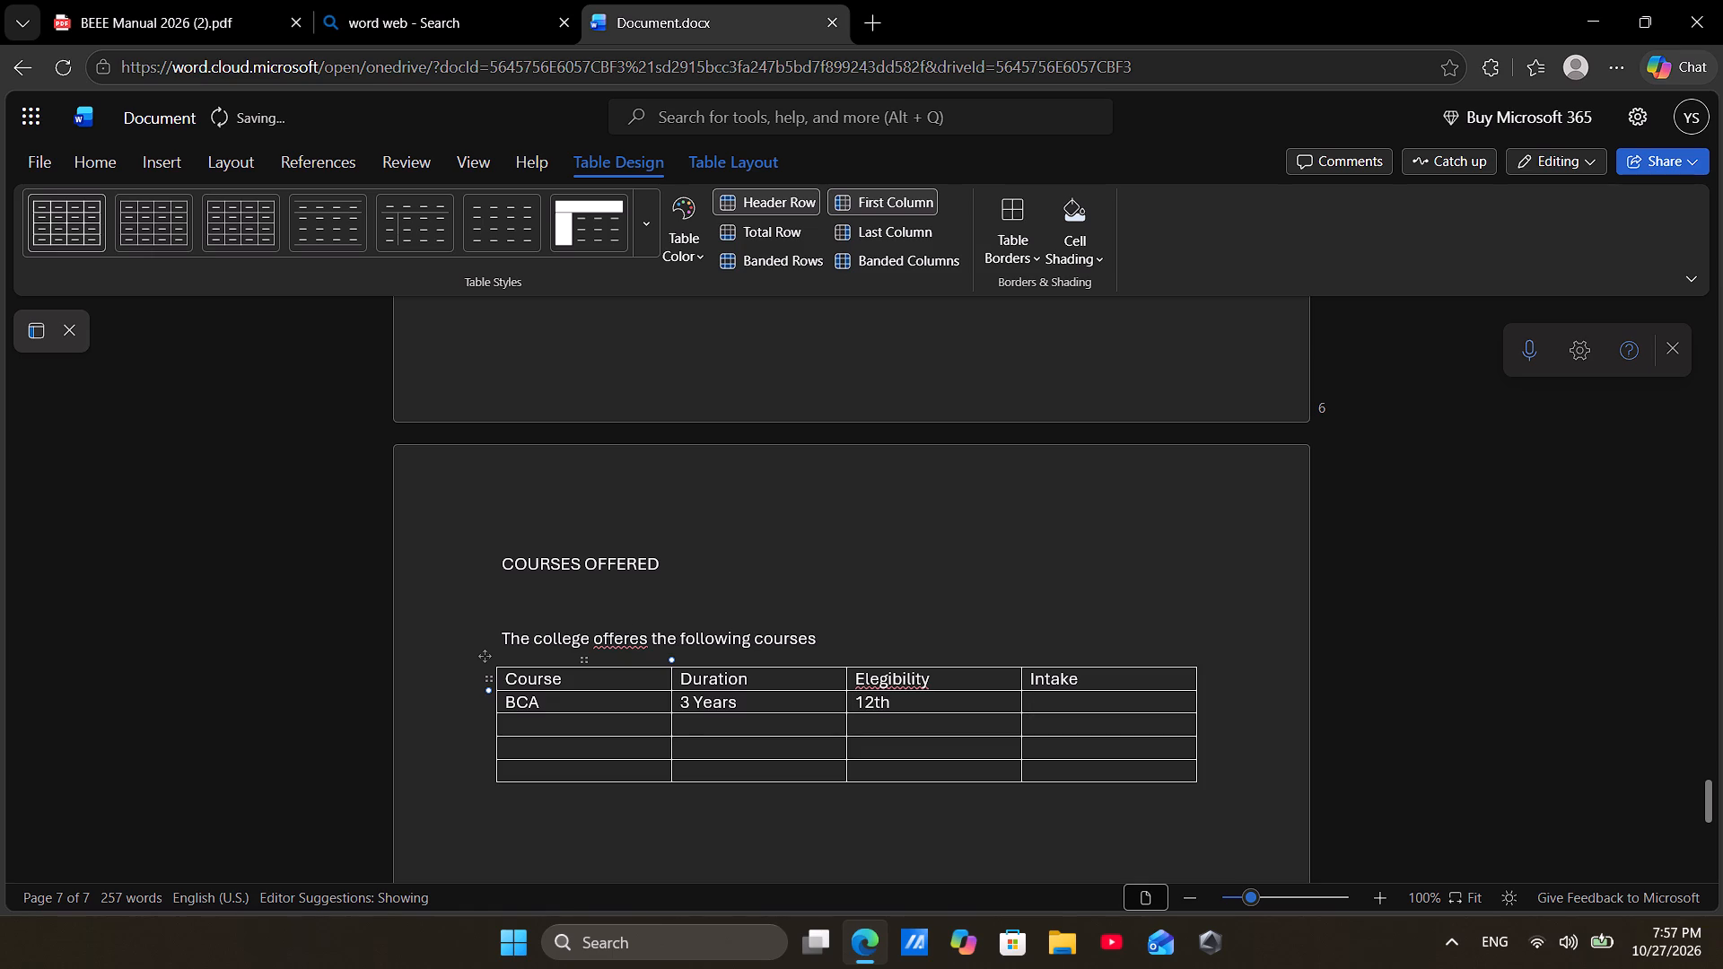
{"action": "type", "text": "60"}
{"action": "key", "text": "Tab"}
Complete the BBA row of the courses table with "3 Years", "12th" and "60".
{"action": "key", "text": "Tab"}
{"action": "type", "text": "3 YEA"}
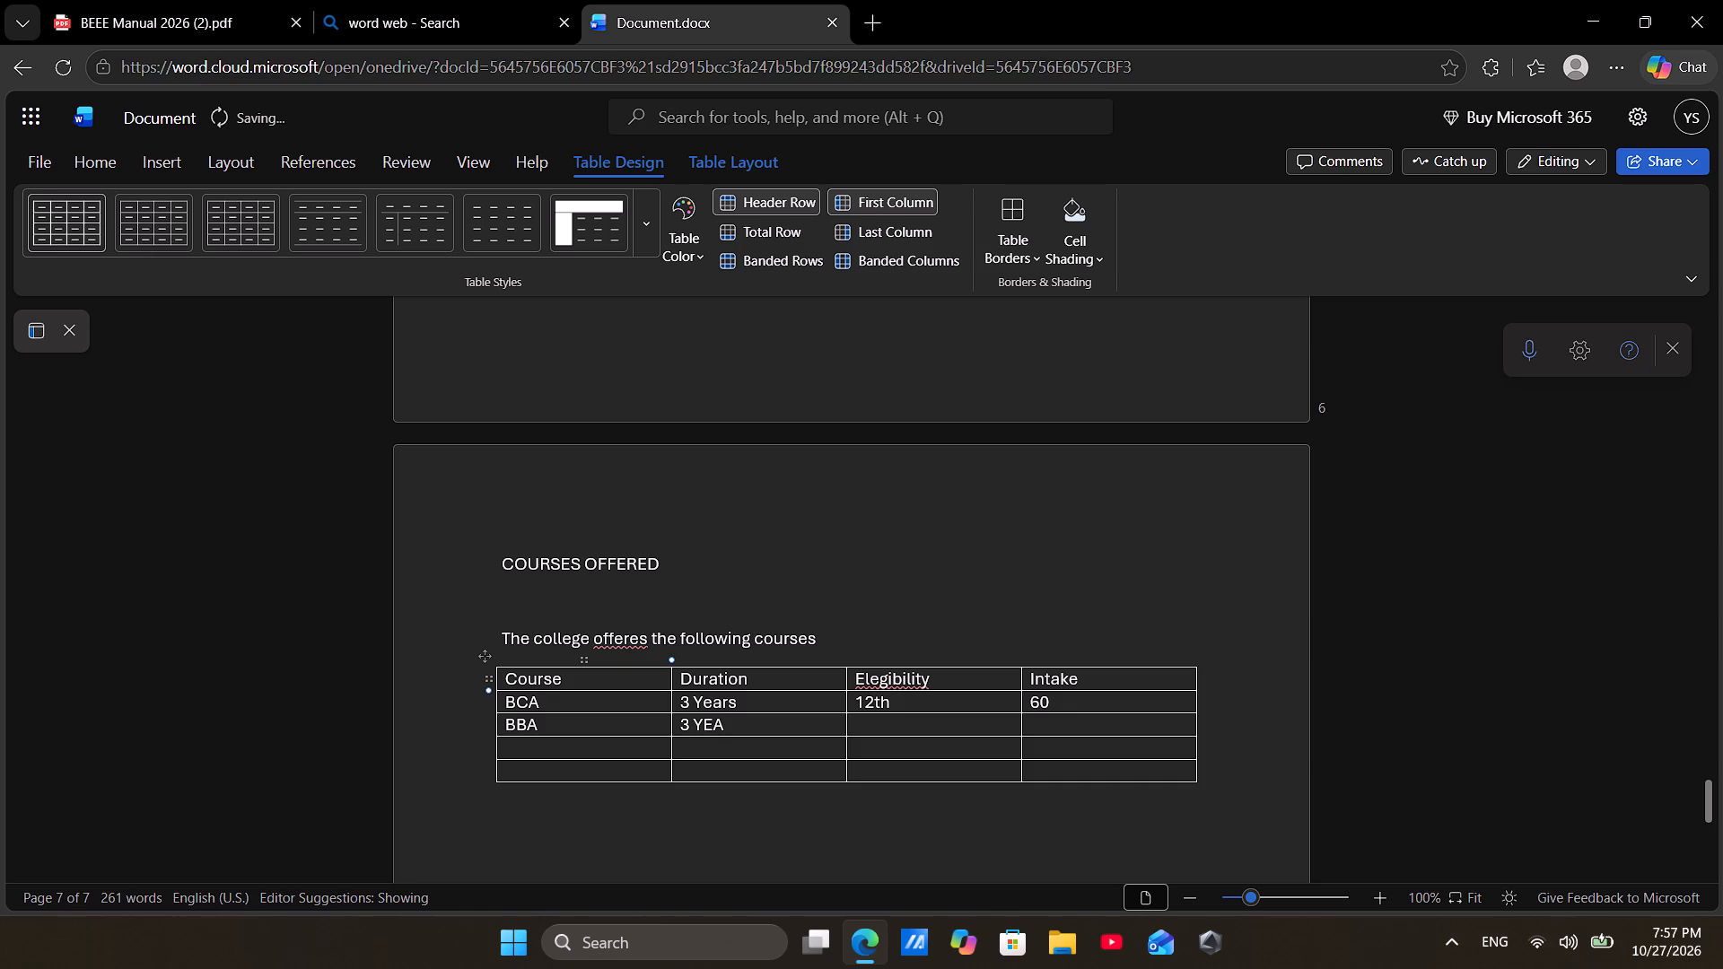
{"action": "key", "text": "BackSpace"}
{"action": "key", "text": "BackSpace"}
{"action": "type", "text": "EA"}
{"action": "key", "text": "BackSpace"}
{"action": "key", "text": "BackSpace"}
{"action": "type", "text": "ears"}
{"action": "key", "text": "Tab"}
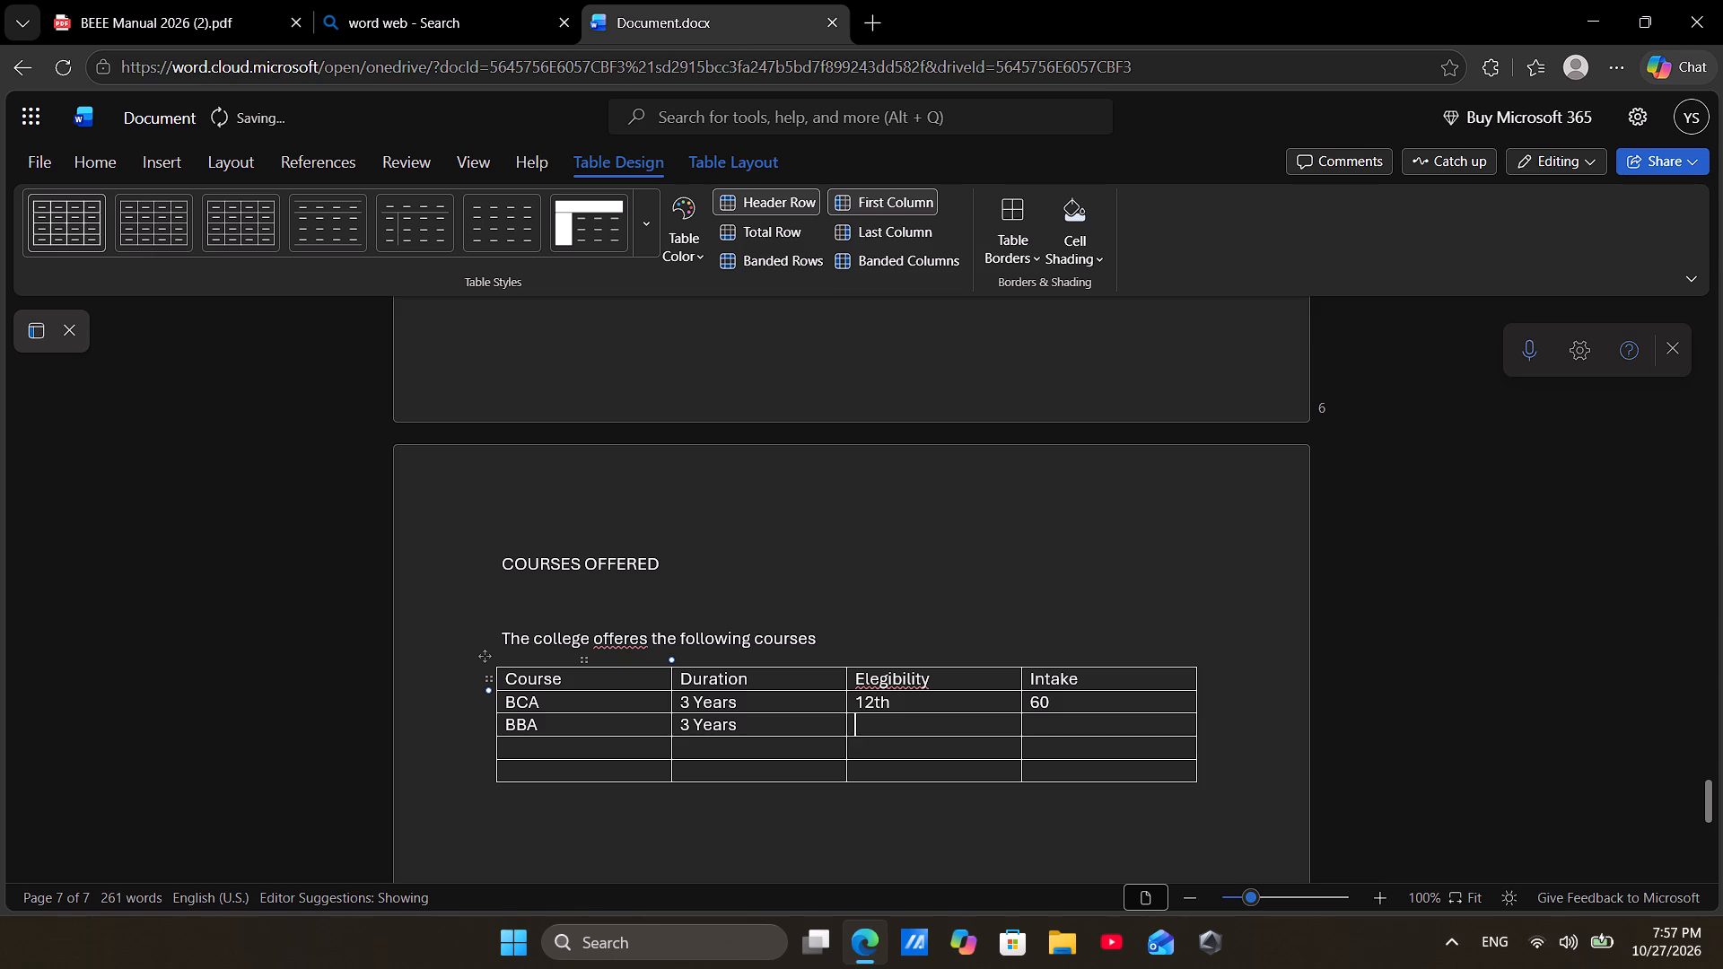
{"action": "type", "text": "12yh"}
{"action": "key", "text": "BackSpace"}
{"action": "key", "text": "BackSpace"}
{"action": "type", "text": "th"}
{"action": "key", "text": "Tab"}
{"action": "type", "text": "60"}
{"action": "key", "text": "Tab"}
Enter "MCA" with a duration of "2 Years" in the fourth row of the courses table.
{"action": "type", "text": "MCA"}
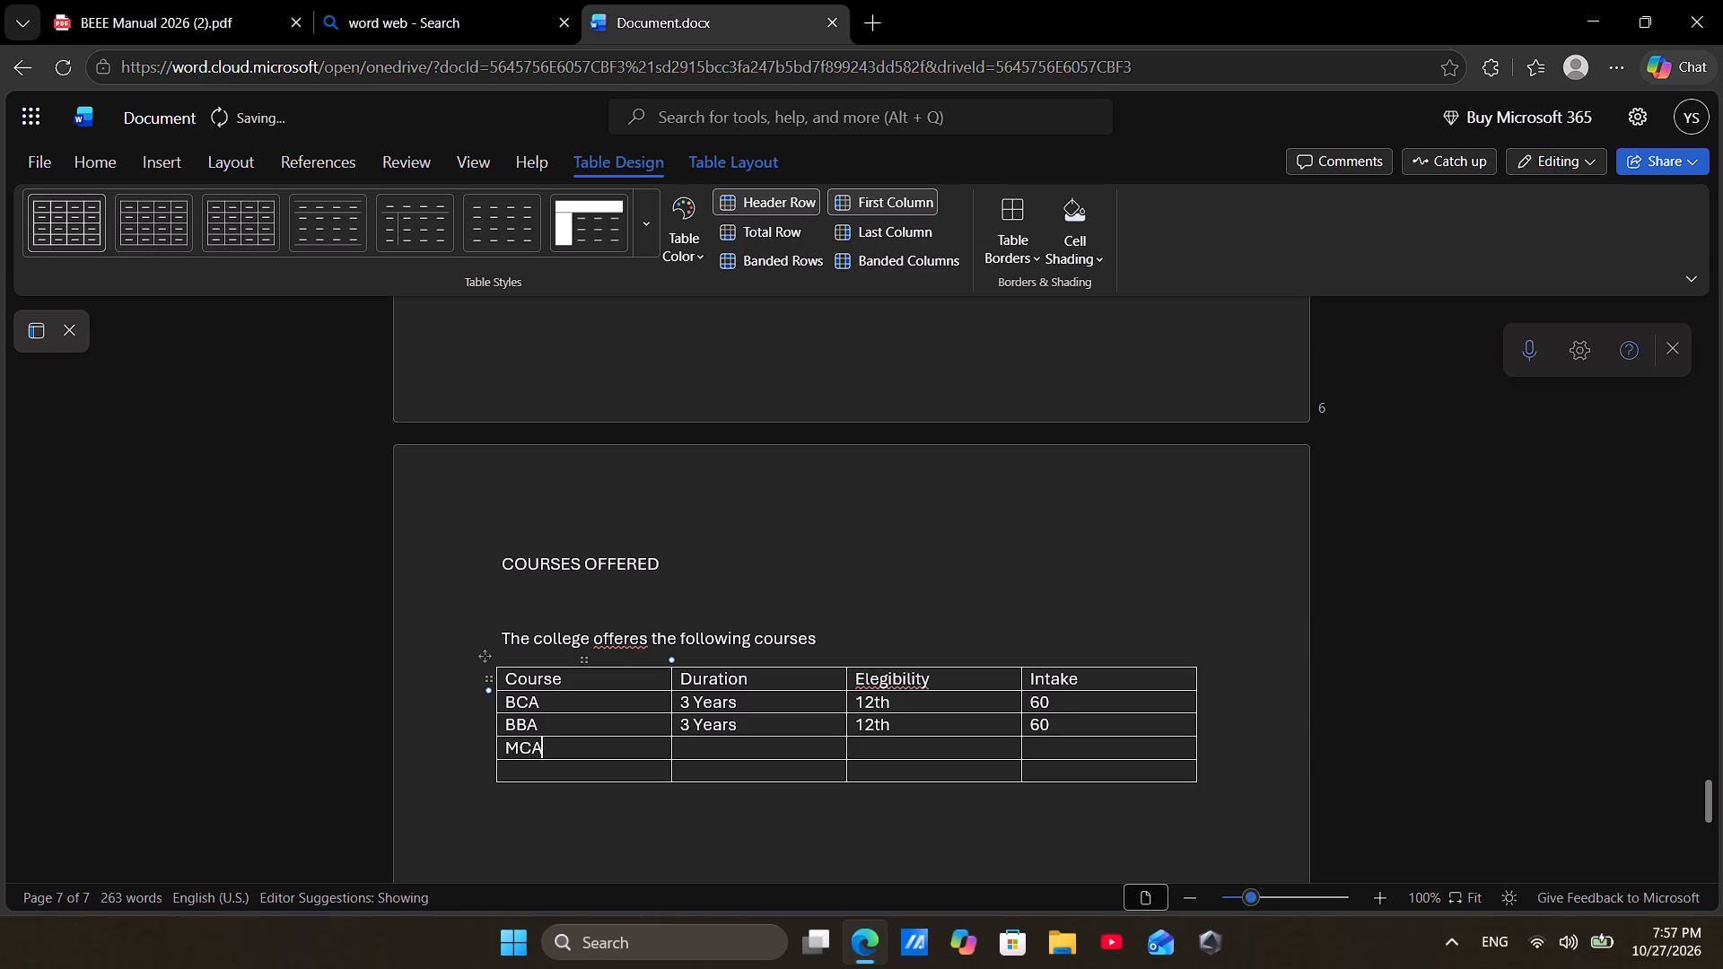
{"action": "key", "text": "Tab"}
{"action": "type", "text": "2 year"}
{"action": "key", "text": "BackSpace"}
{"action": "key", "text": "BackSpace"}
{"action": "key", "text": "BackSpace"}
{"action": "key", "text": "BackSpace"}
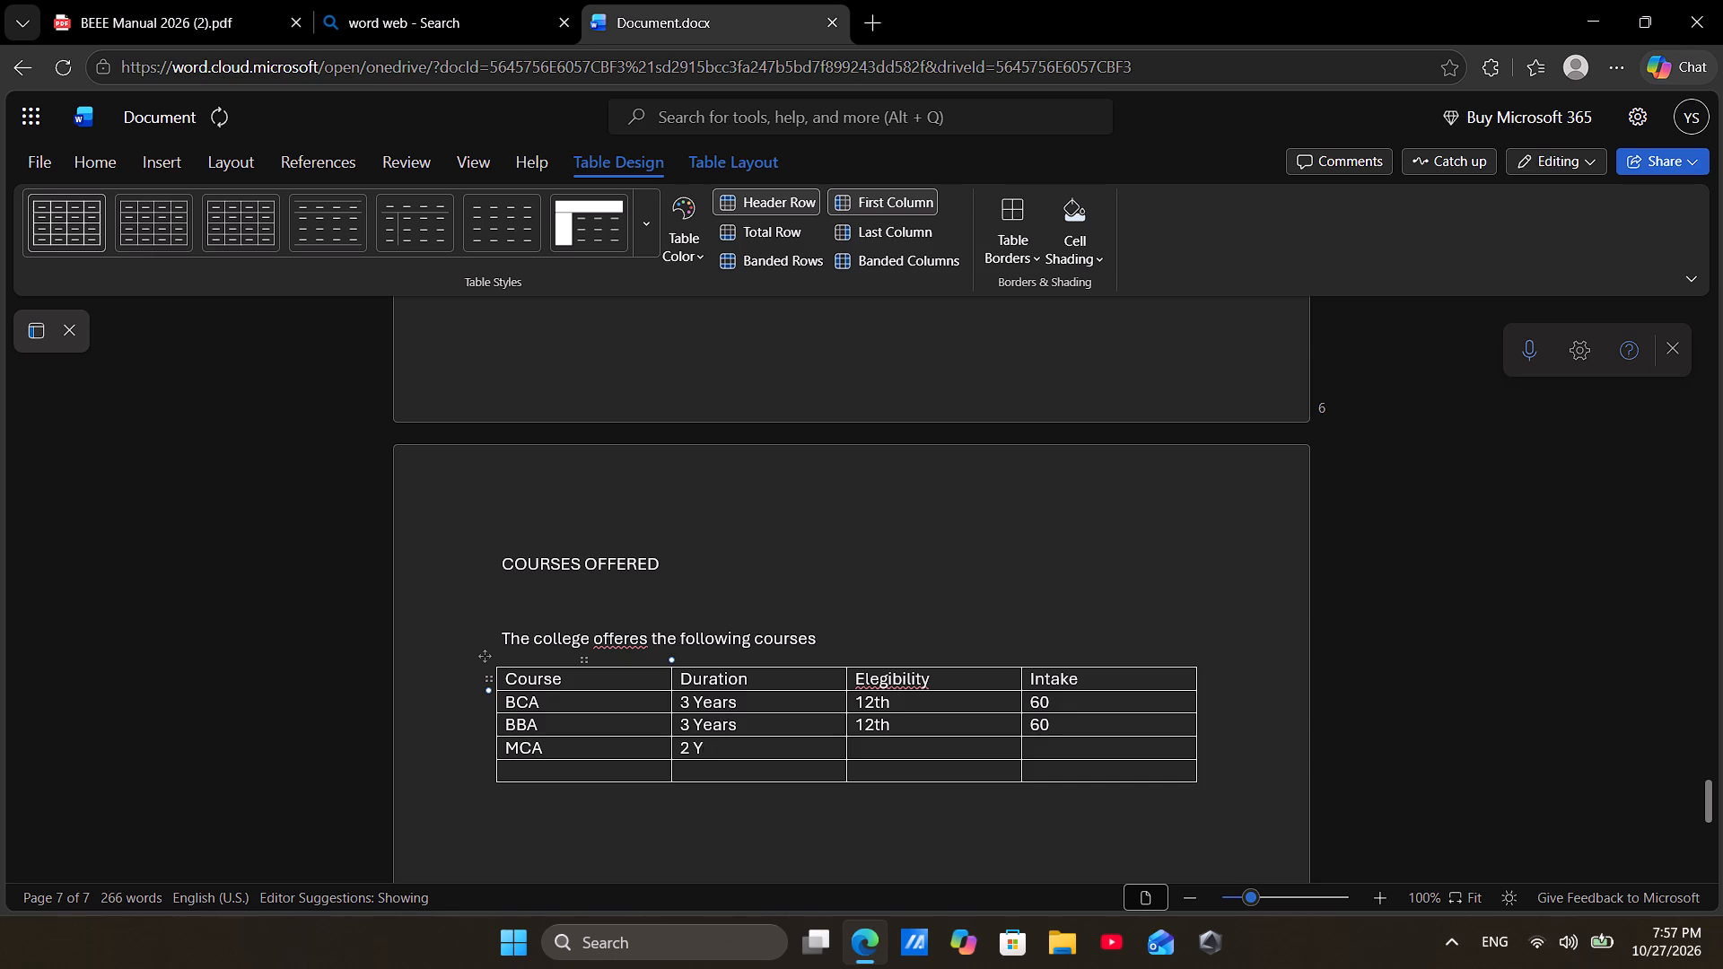
{"action": "type", "text": "ears"}
{"action": "key", "text": "BackSpace"}
{"action": "key", "text": "s"}
{"action": "key", "text": "1"}
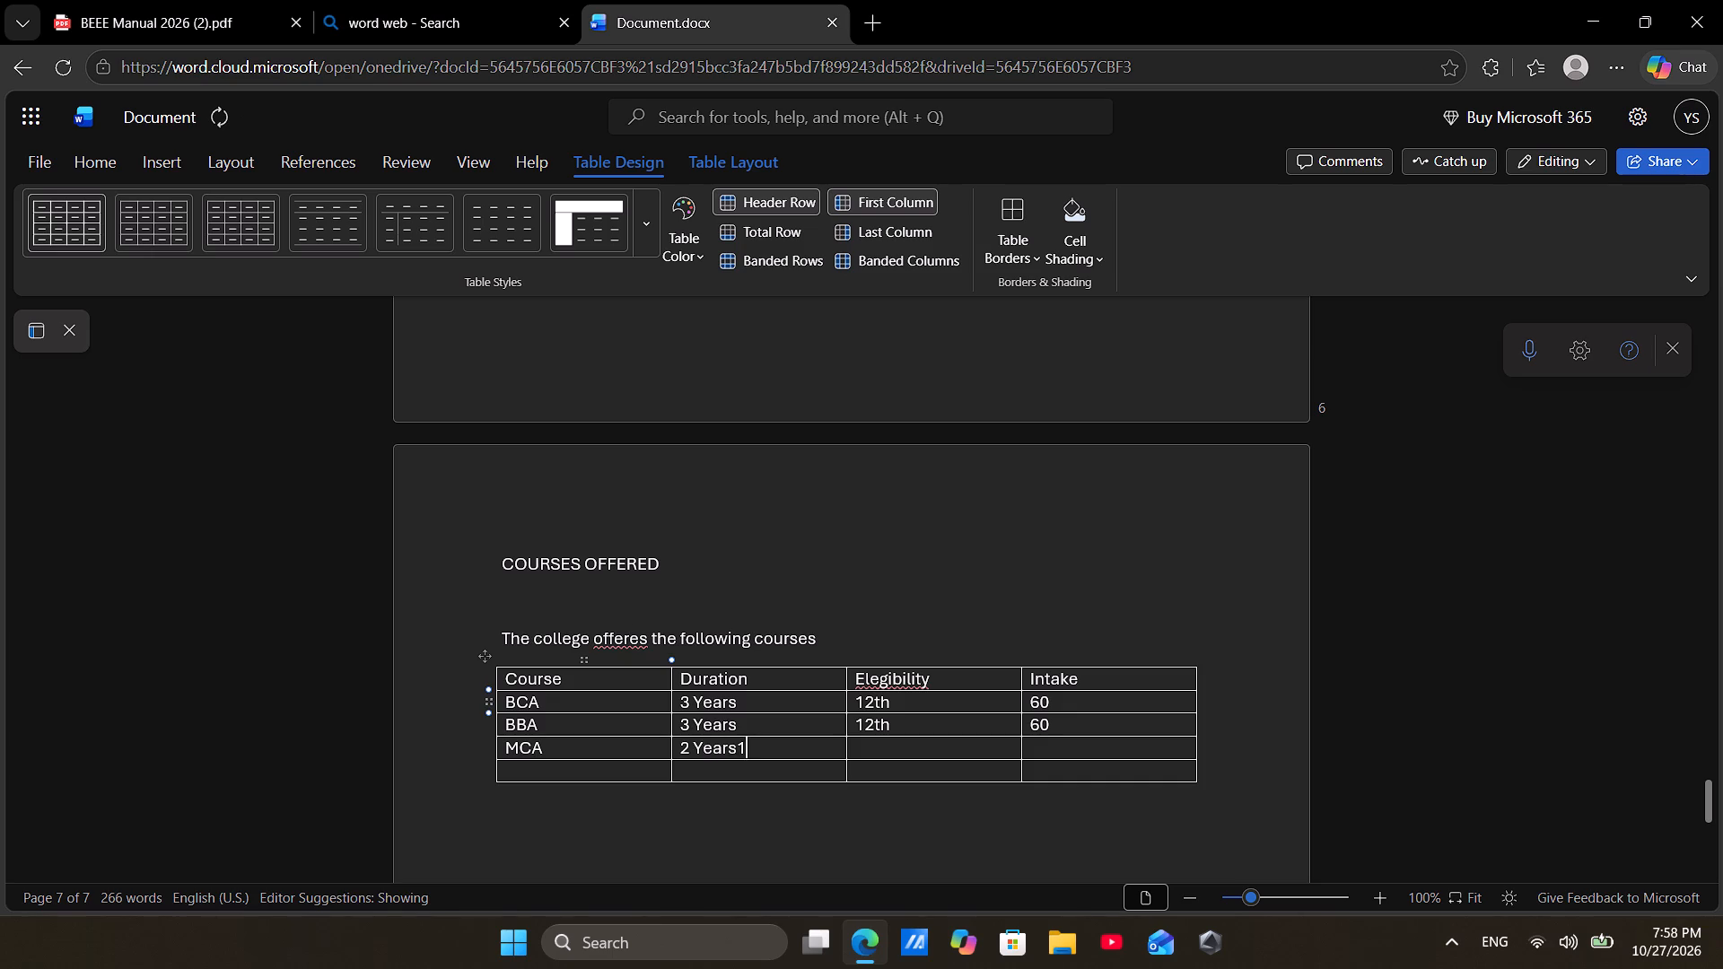
{"action": "key", "text": "BackSpace"}
{"action": "key", "text": "Tab"}
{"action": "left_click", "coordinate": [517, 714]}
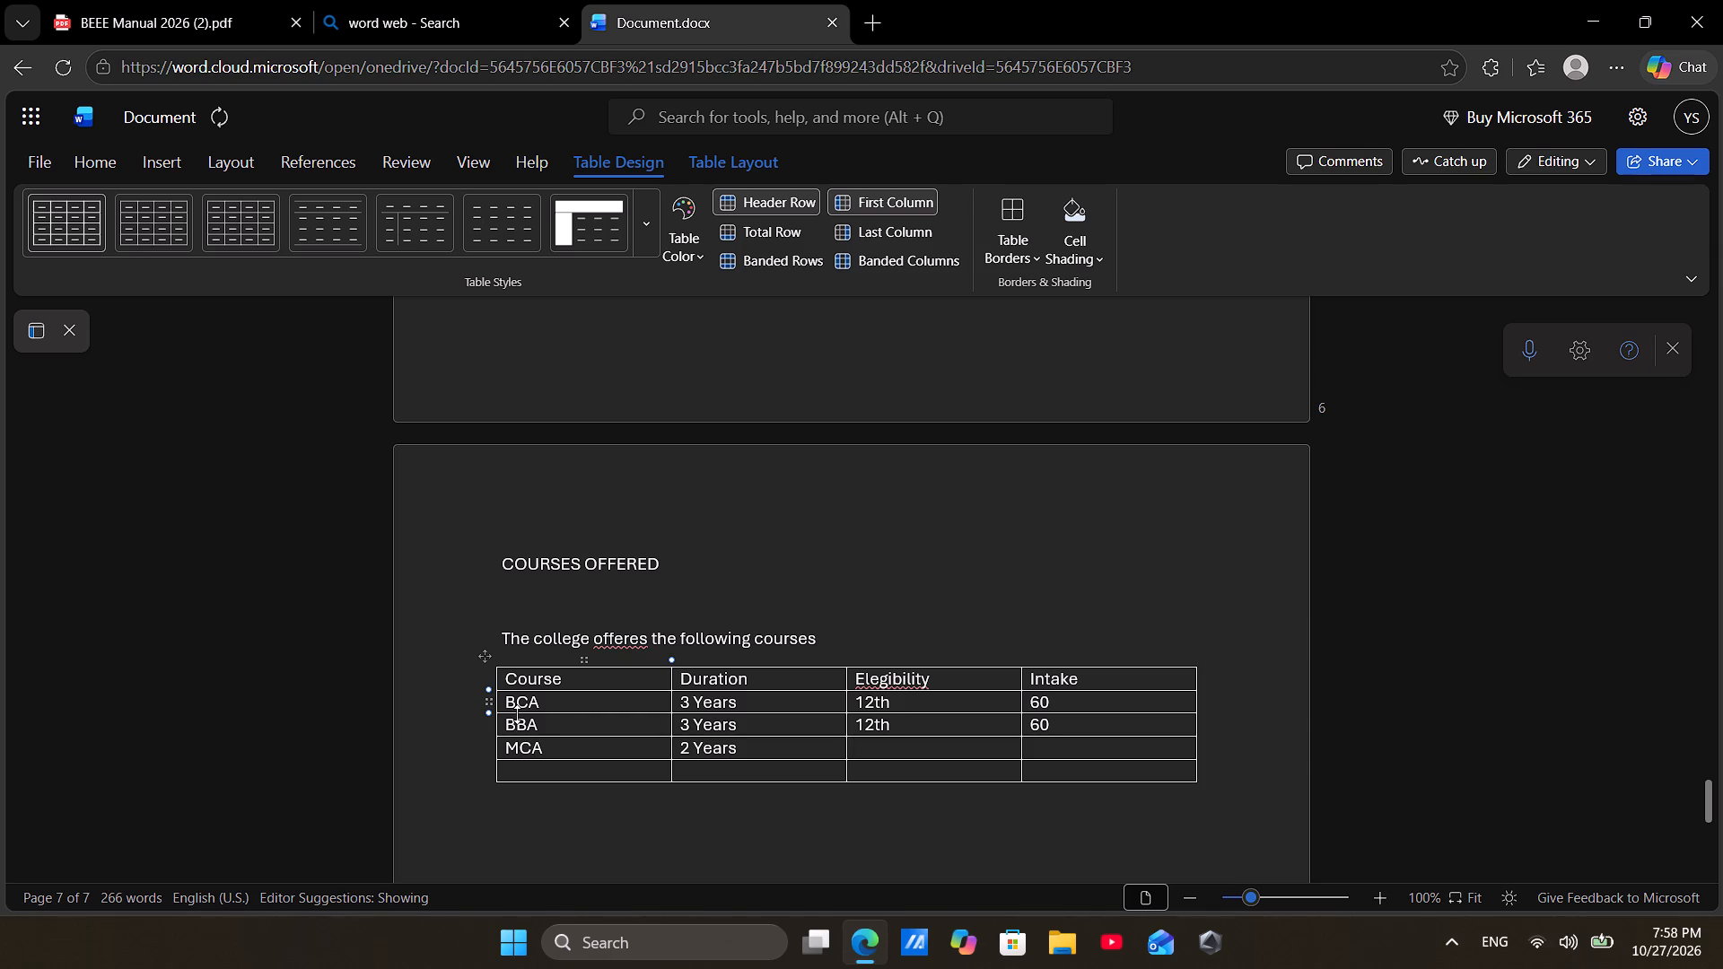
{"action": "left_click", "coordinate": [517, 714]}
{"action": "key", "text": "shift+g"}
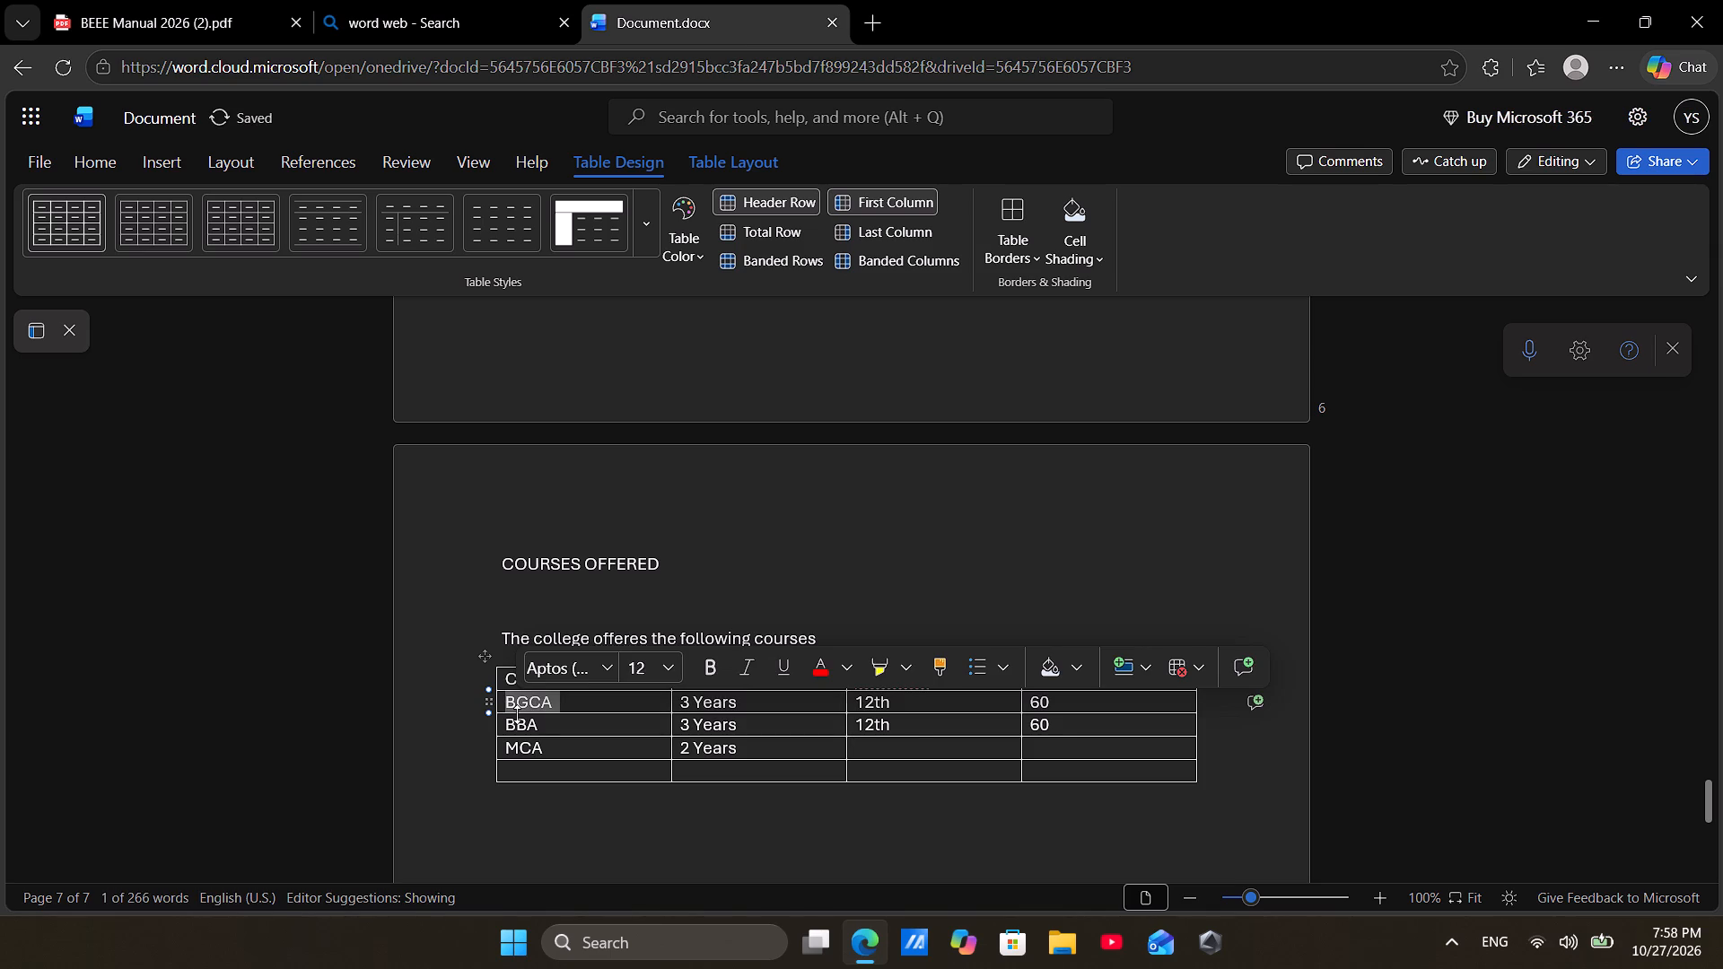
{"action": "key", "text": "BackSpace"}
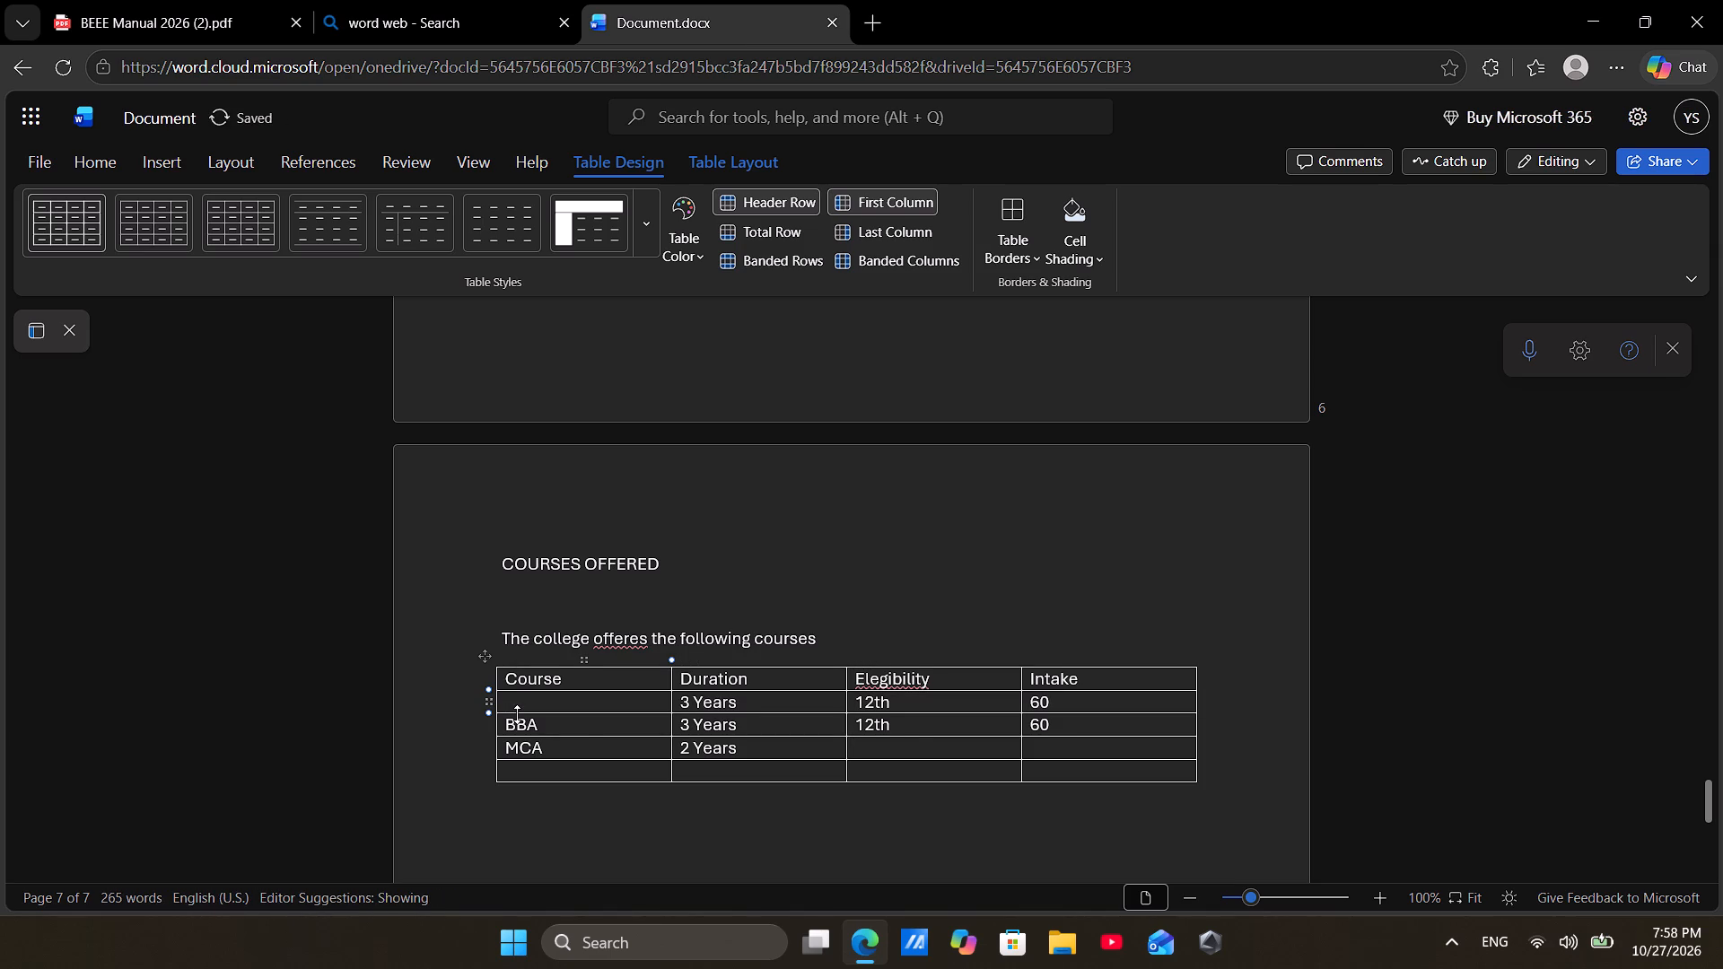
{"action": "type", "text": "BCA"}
Complete the MCA row of the courses table with eligibility "Graduation" and intake "60".
{"action": "left_click", "coordinate": [905, 755]}
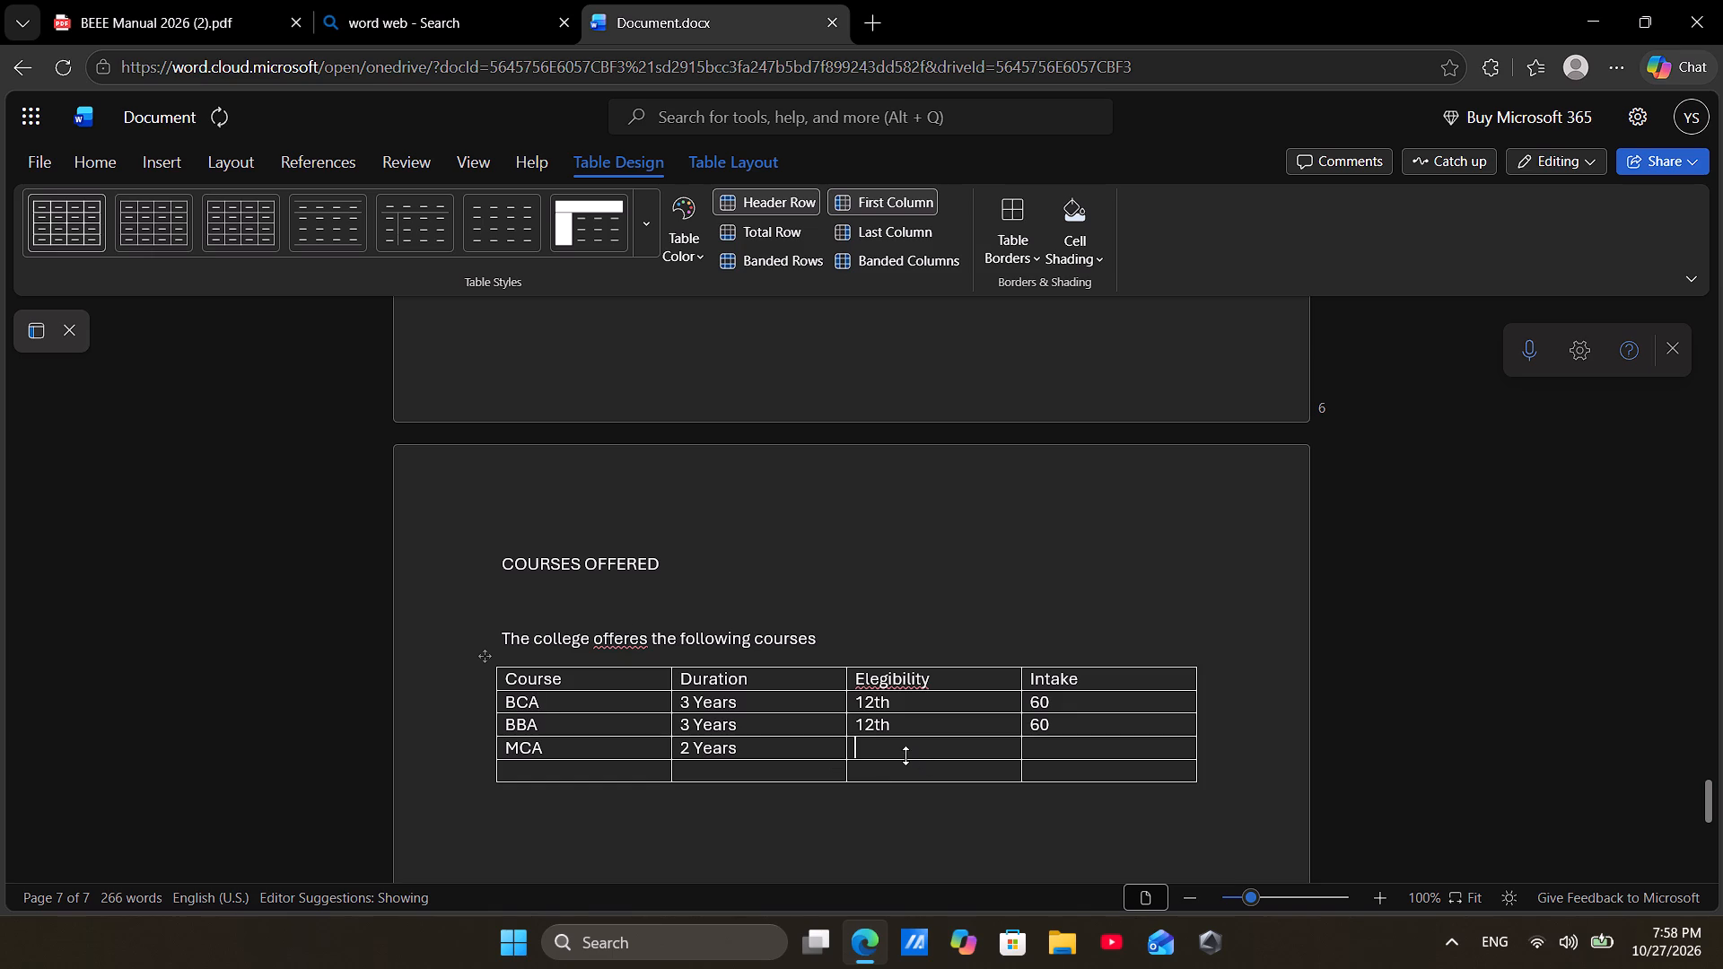
{"action": "key", "text": "shift+g"}
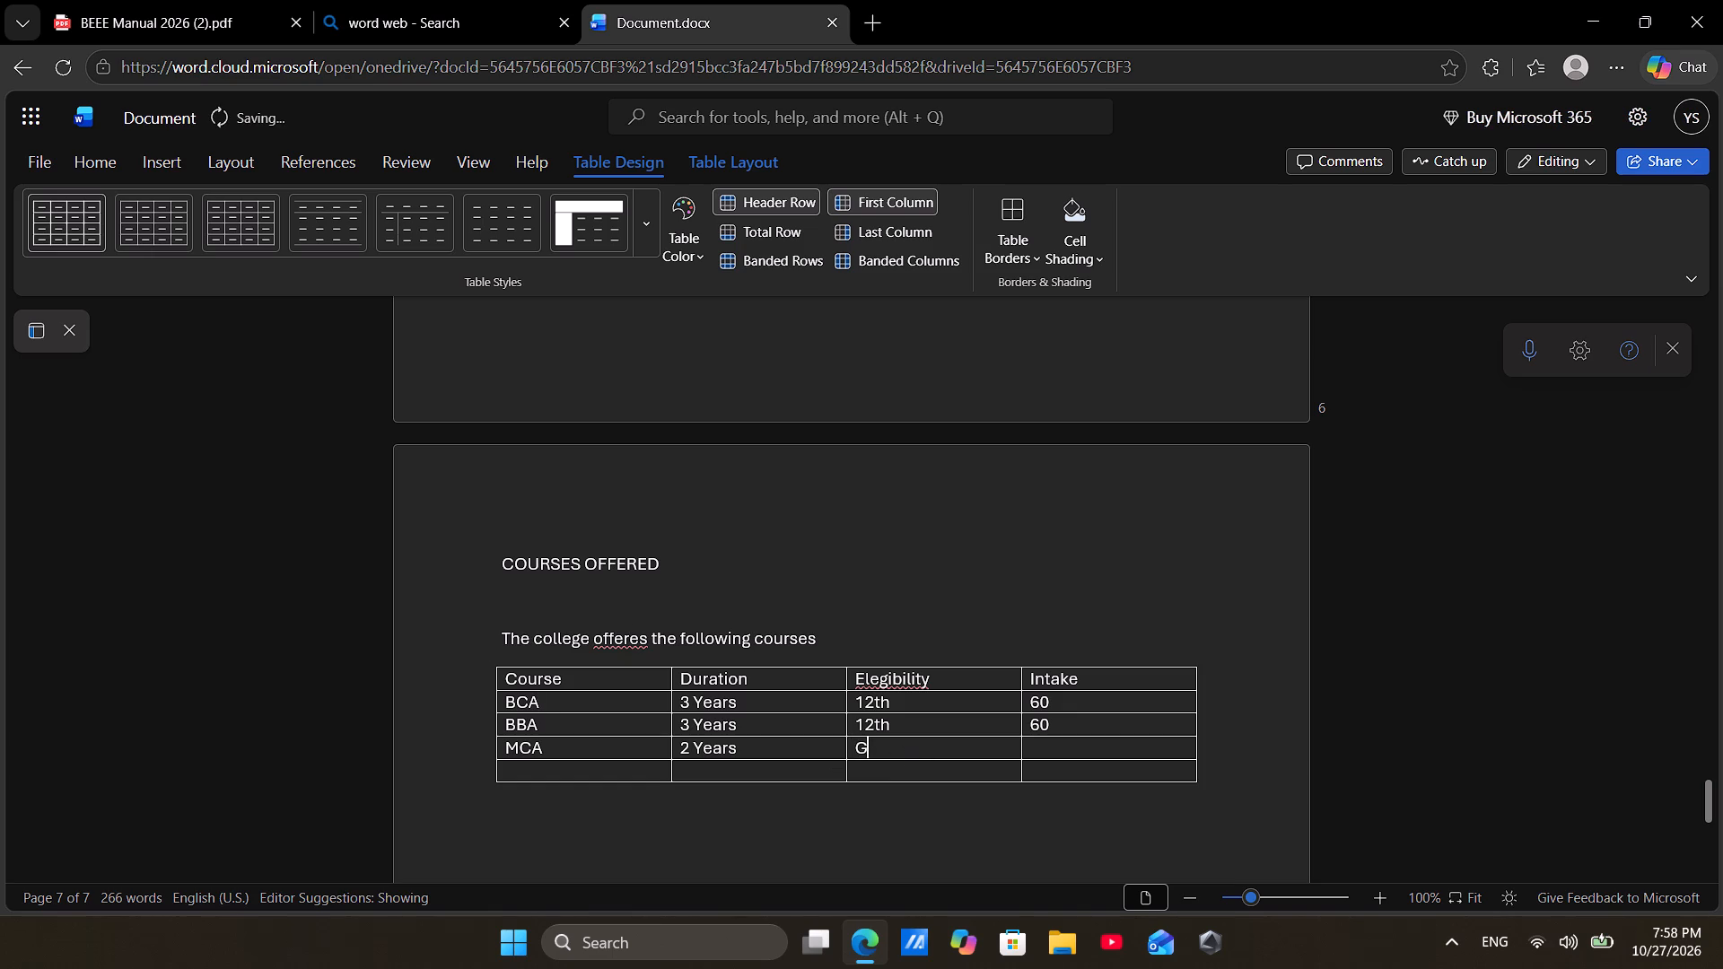
{"action": "type", "text": "raduation"}
{"action": "key", "text": "Tab"}
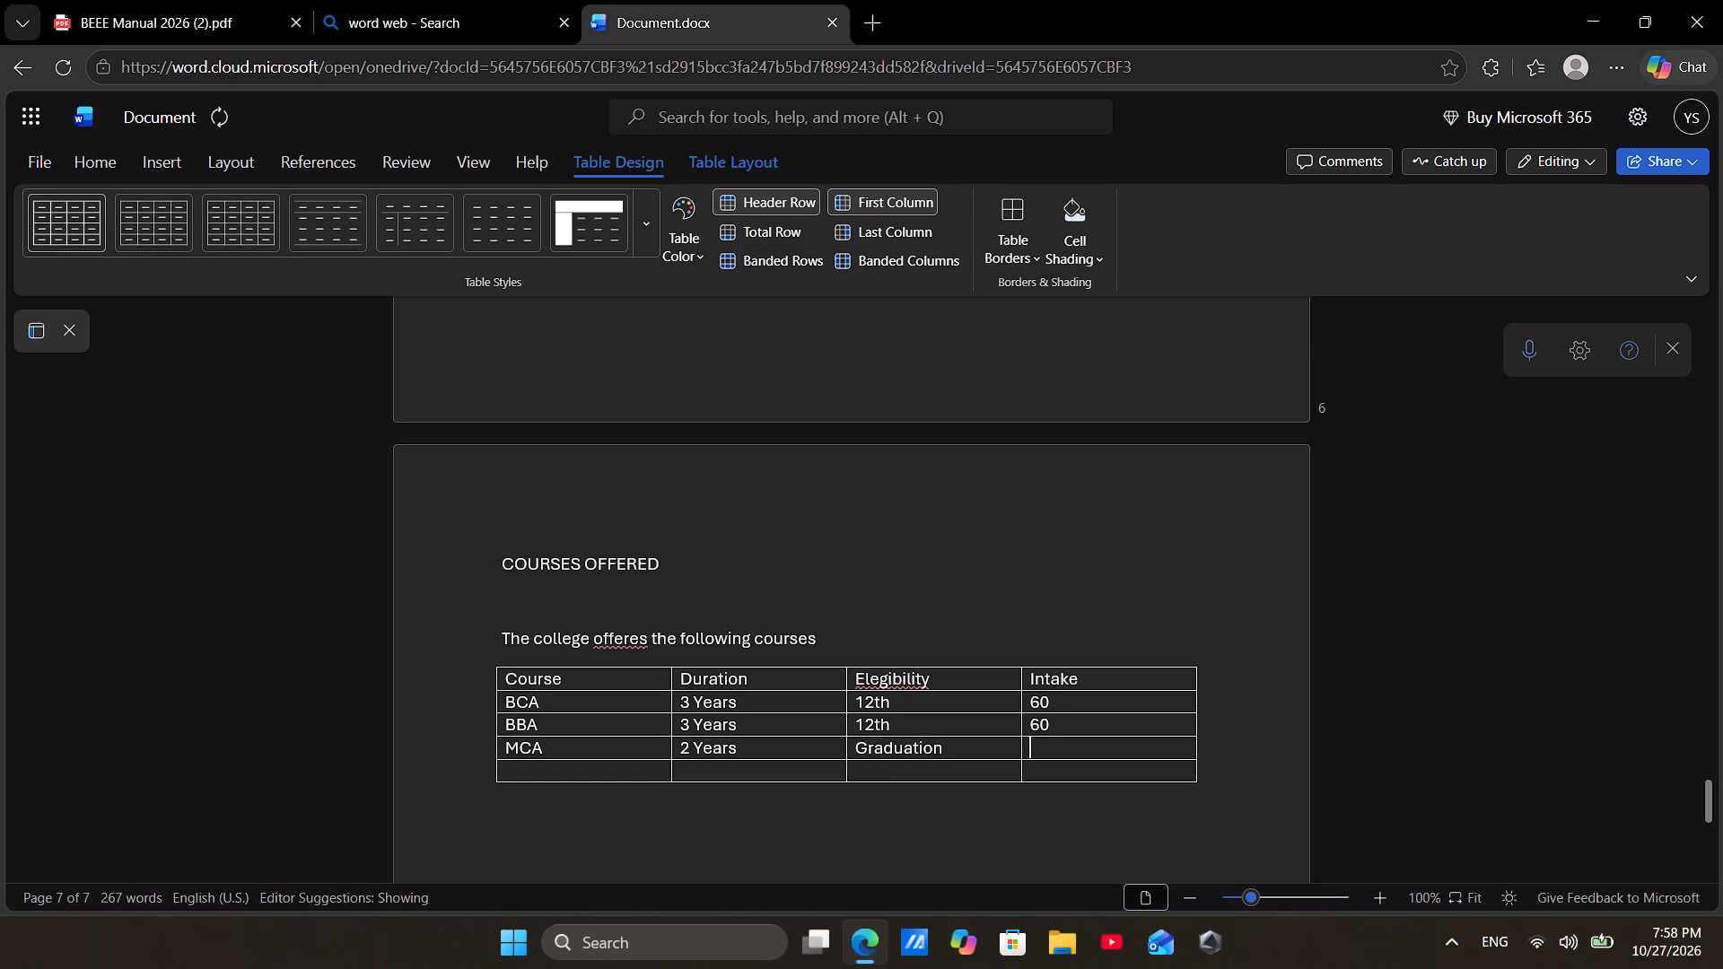
{"action": "type", "text": "60"}
{"action": "key", "text": "Tab"}
Enter "MBA" with a duration of "2 Years" in the last row of the courses table.
{"action": "type", "text": "MBA"}
{"action": "key", "text": "Tab"}
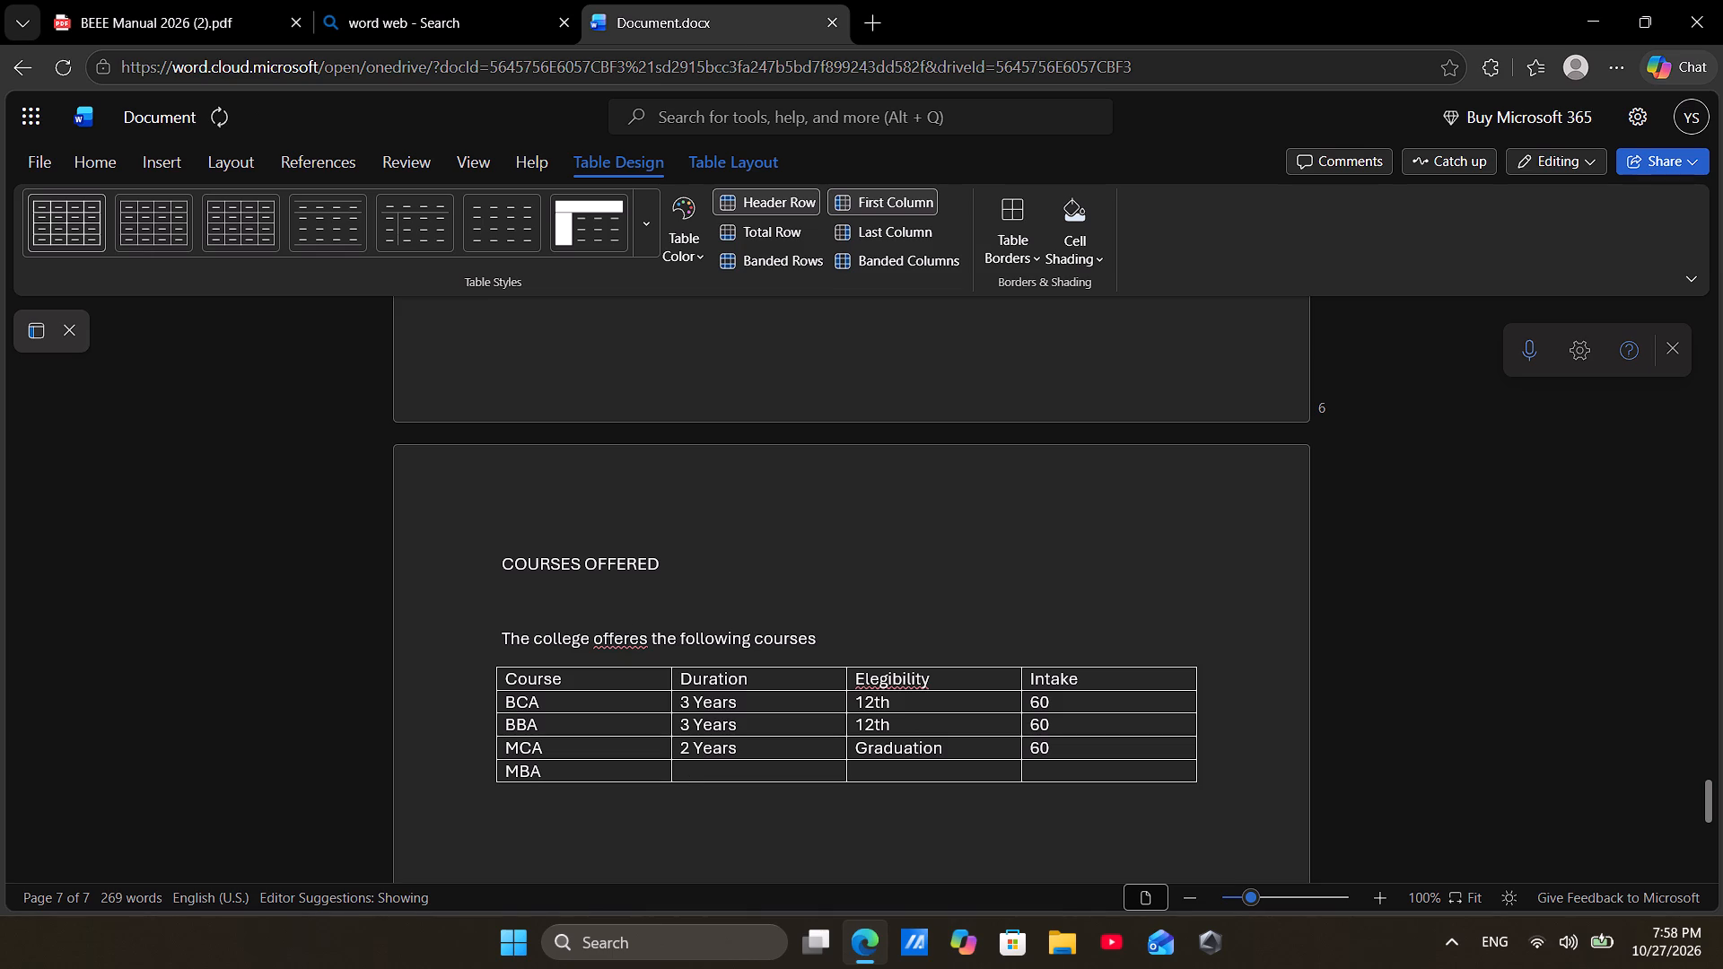
{"action": "type", "text": "2 yw"}
{"action": "key", "text": "BackSpace"}
{"action": "key", "text": "BackSpace"}
{"action": "key", "text": "BackSpace"}
{"action": "key", "text": "BackSpace"}
{"action": "key", "text": "BackSpace"}
{"action": "key", "text": "BackSpace"}
{"action": "key", "text": "equal"}
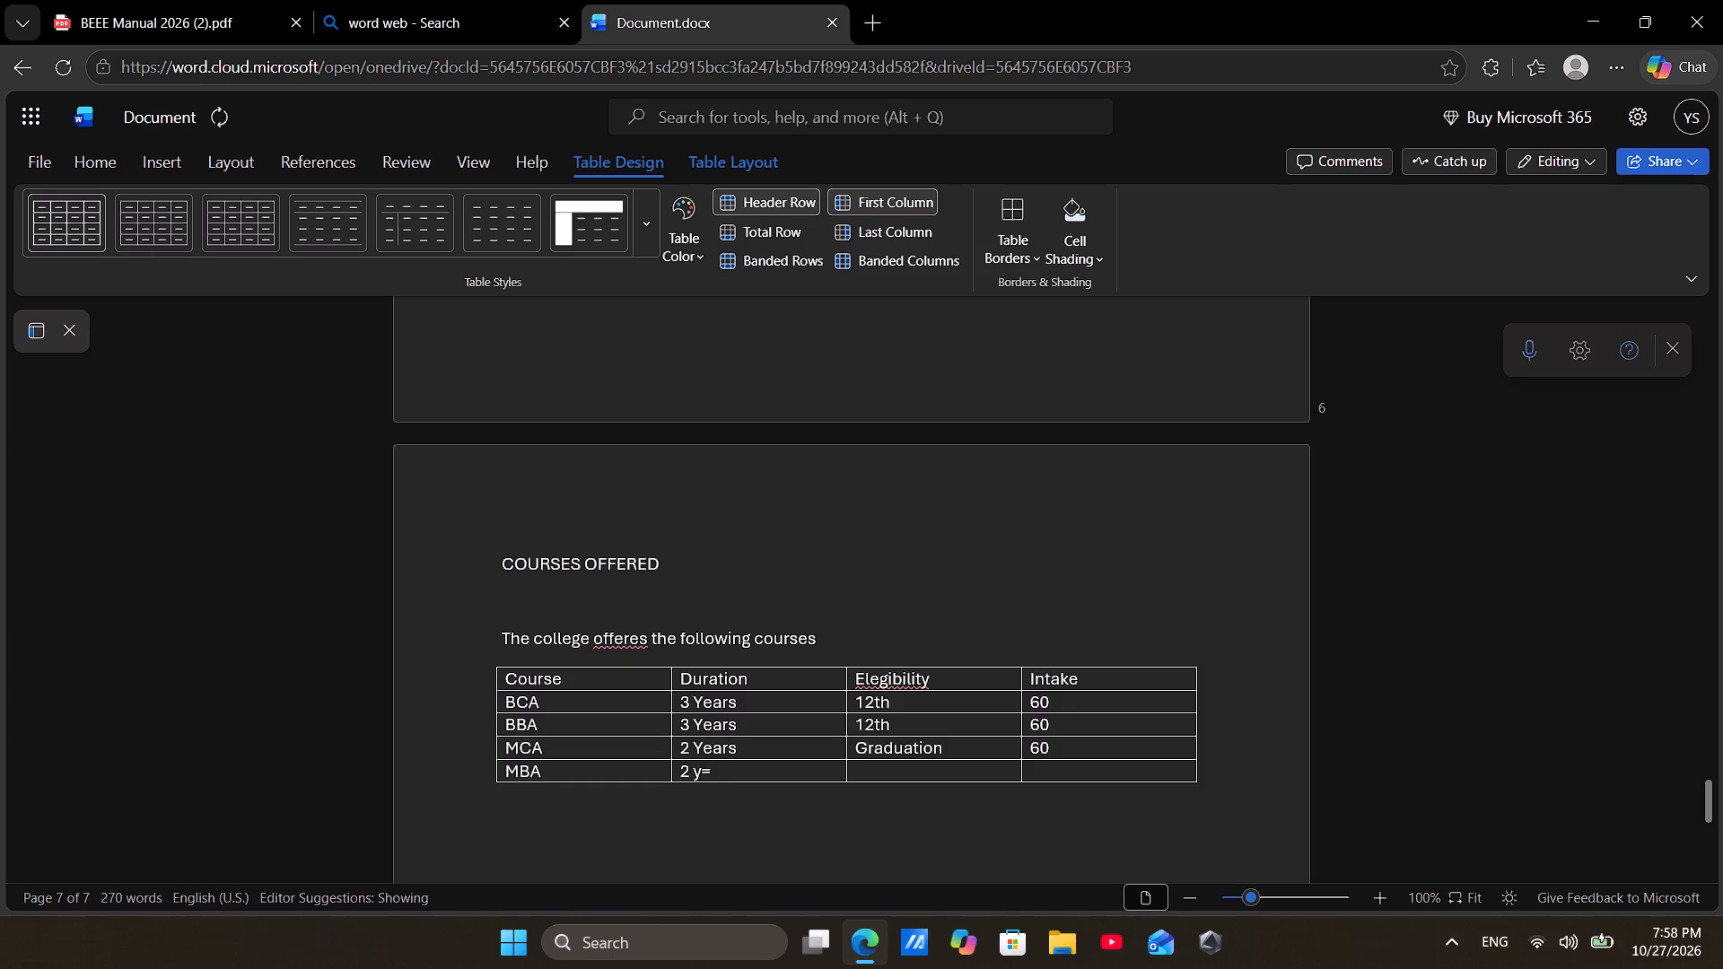
{"action": "key", "text": "BackSpace"}
{"action": "key", "text": "y"}
{"action": "key", "text": "BackSpace"}
{"action": "key", "text": "a"}
{"action": "key", "text": "BackSpace"}
{"action": "key", "text": "r"}
{"action": "key", "text": "BackSpace"}
{"action": "key", "text": "a"}
{"action": "key", "text": "BackSpace"}
{"action": "key", "text": "BackSpace"}
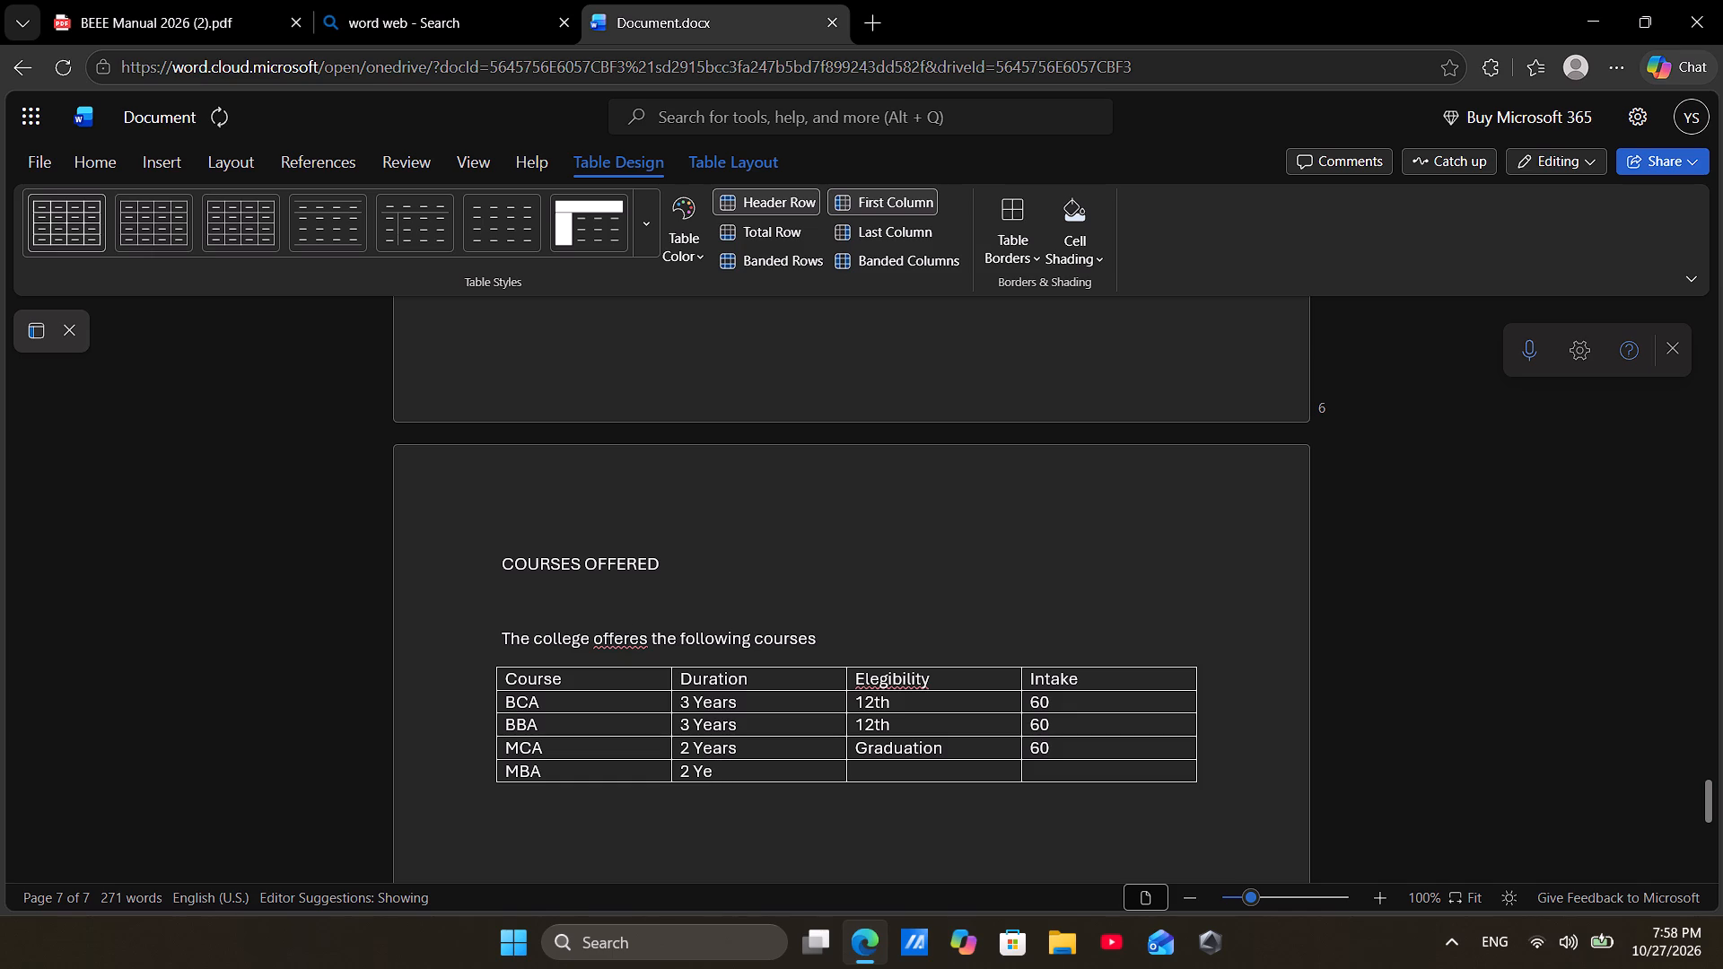
{"action": "key", "text": "e"}
{"action": "key", "text": "BackSpace"}
{"action": "key", "text": "BackSpace"}
{"action": "type", "text": "ears"}
Complete the MBA row with eligibility "Graduation" and intake "60".
{"action": "key", "text": "Tab"}
{"action": "key", "text": "shift+b"}
{"action": "key", "text": "BackSpace"}
{"action": "type", "text": "Graduationn"}
{"action": "key", "text": "BackSpace"}
{"action": "key", "text": "Tab"}
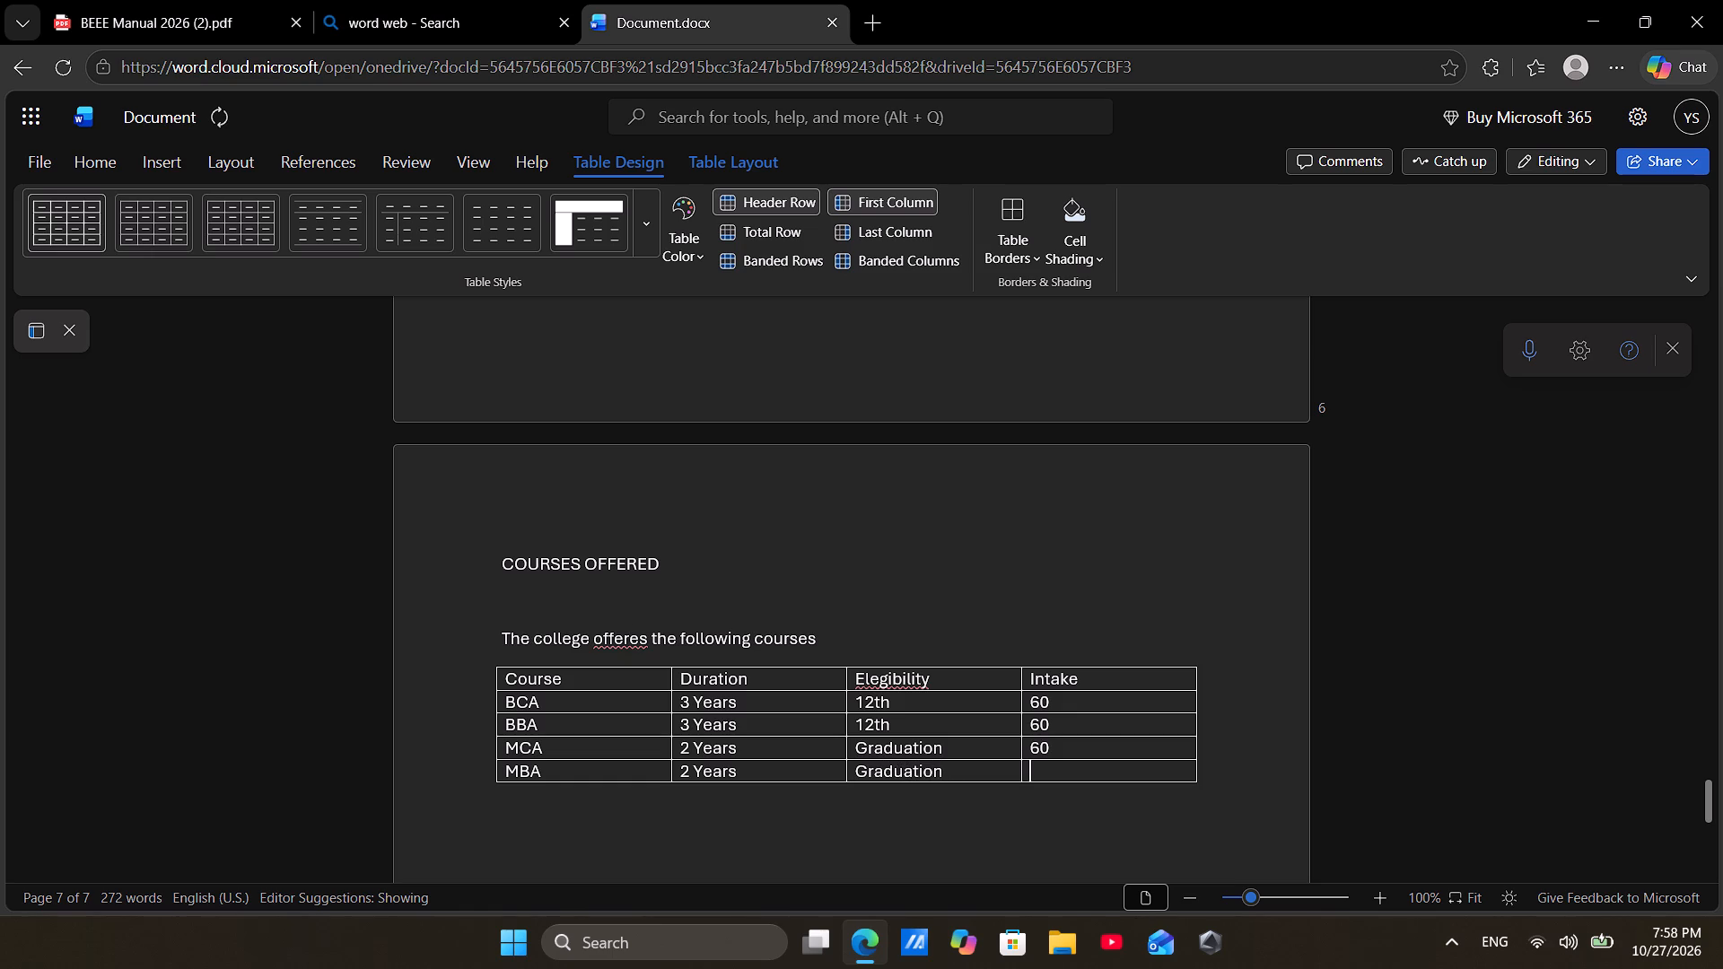
{"action": "type", "text": "60"}
Add a blank line beneath the "Course" heading in the table's first row and try the same for "Duration".
{"action": "left_click", "coordinate": [581, 675]}
{"action": "key", "text": "Return"}
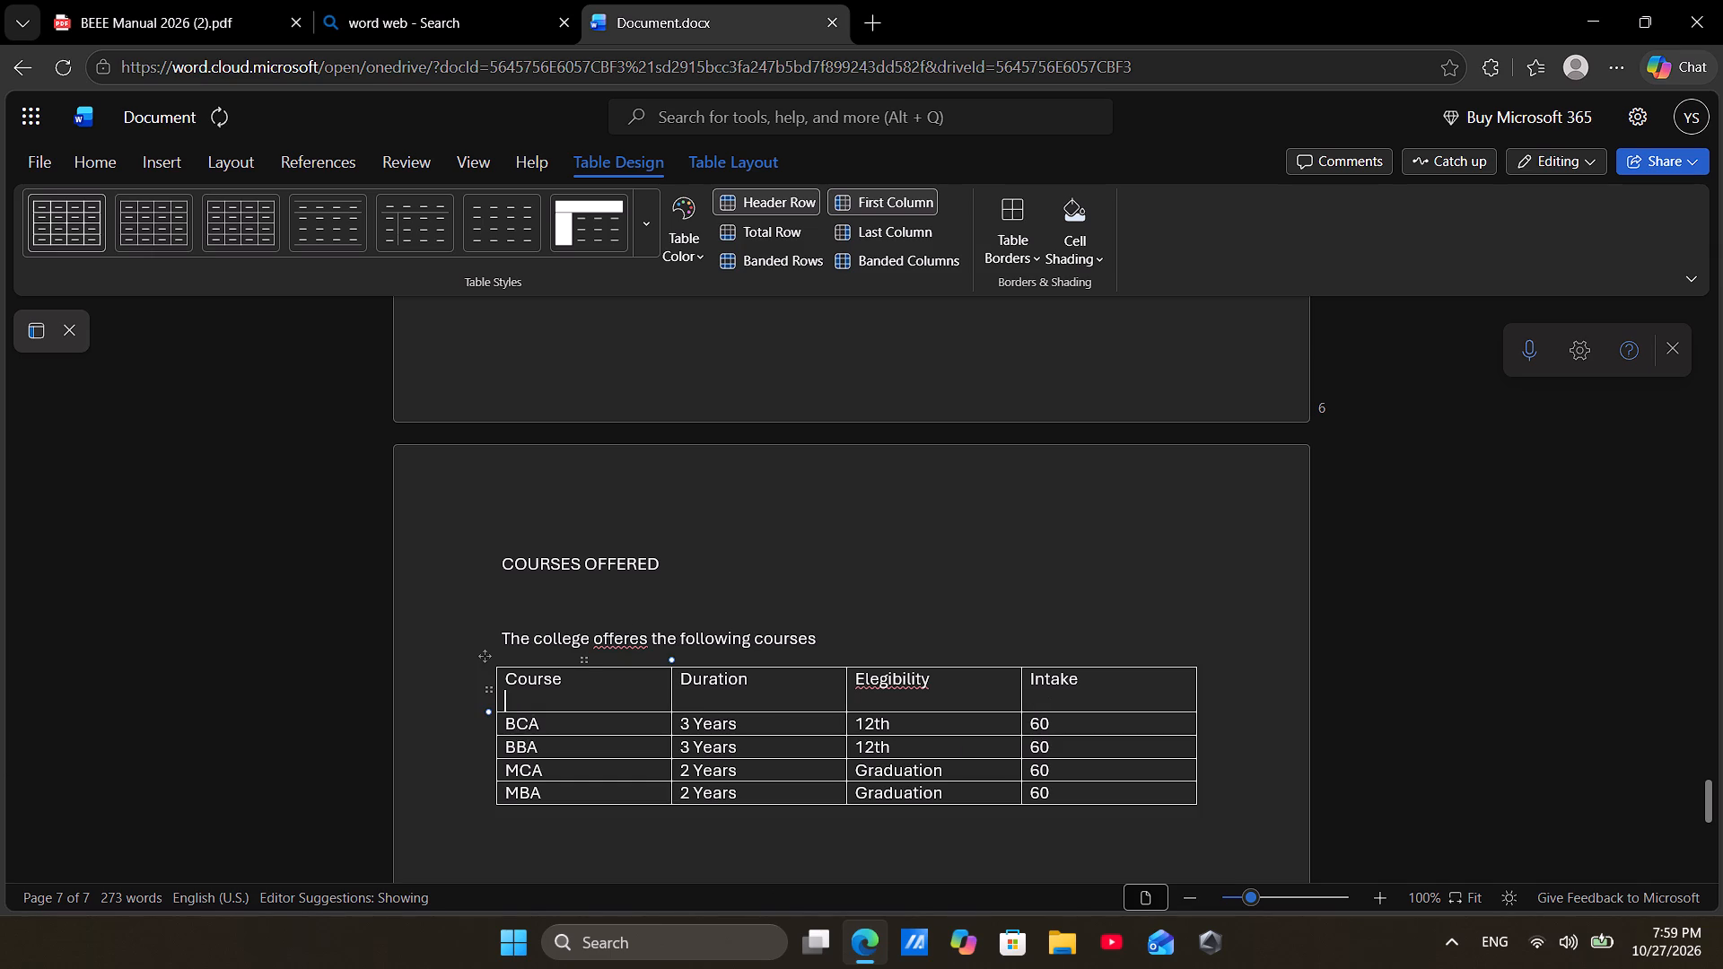
{"action": "key", "text": "Tab"}
{"action": "key", "text": "Return"}
{"action": "key", "text": "Tab"}
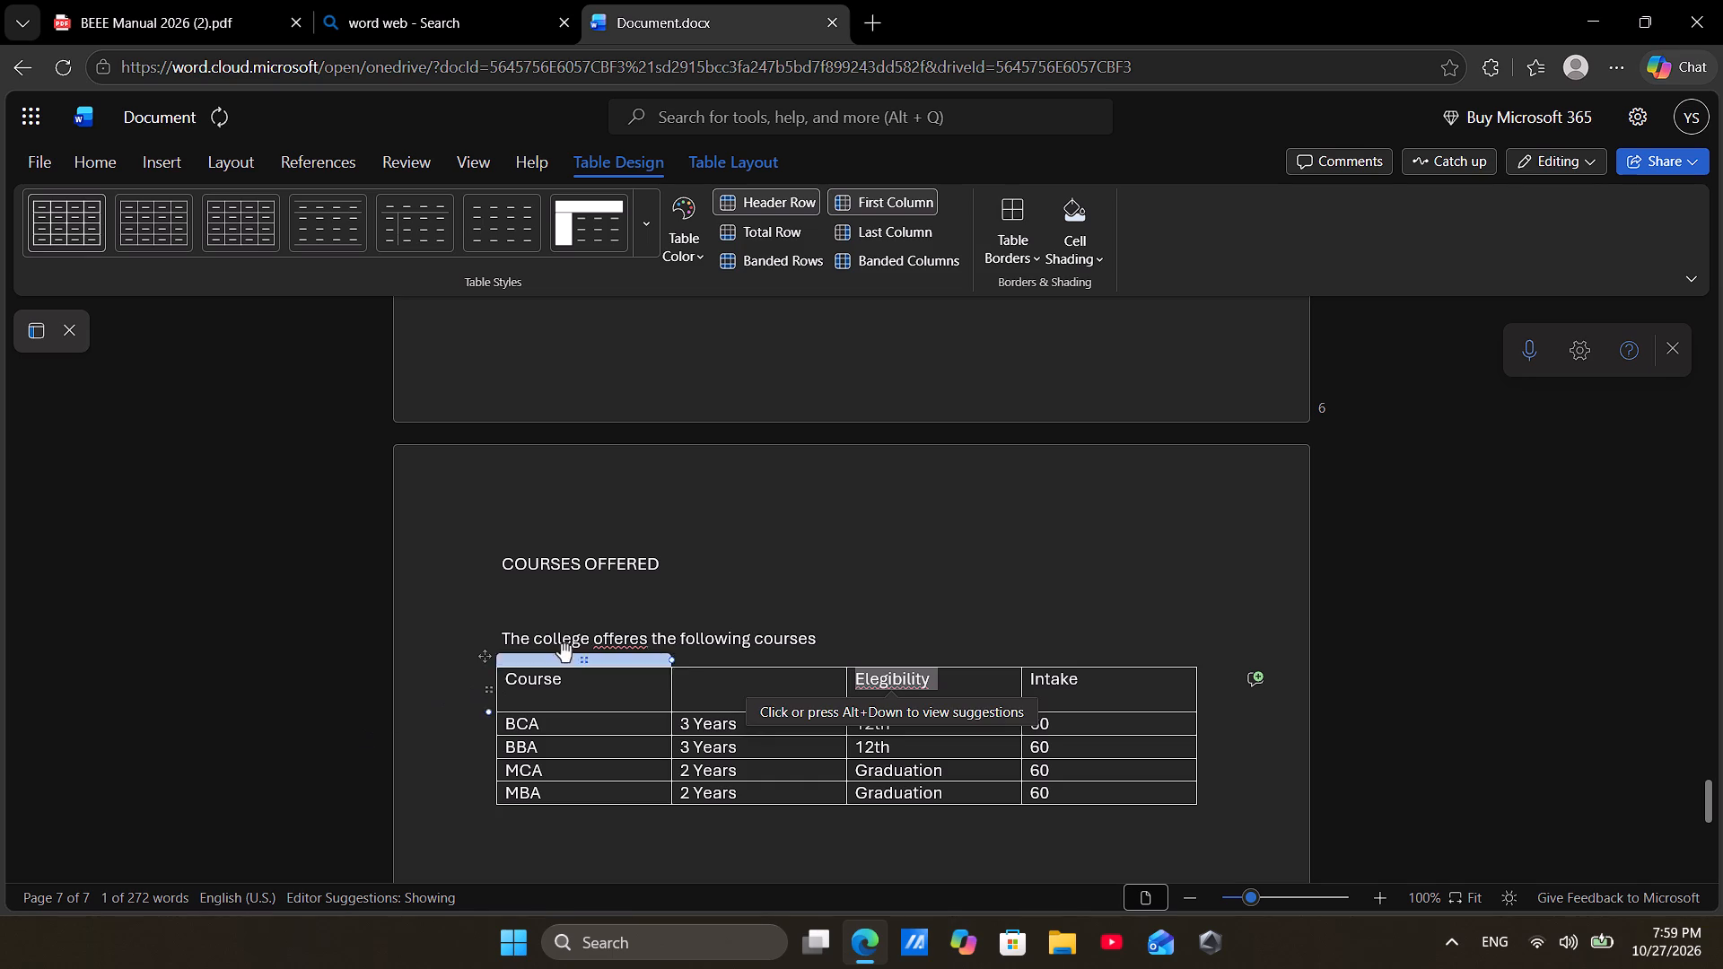
Re-enter the "Duration" heading in the emptied second cell of the table's first row.
{"action": "left_click", "coordinate": [697, 685]}
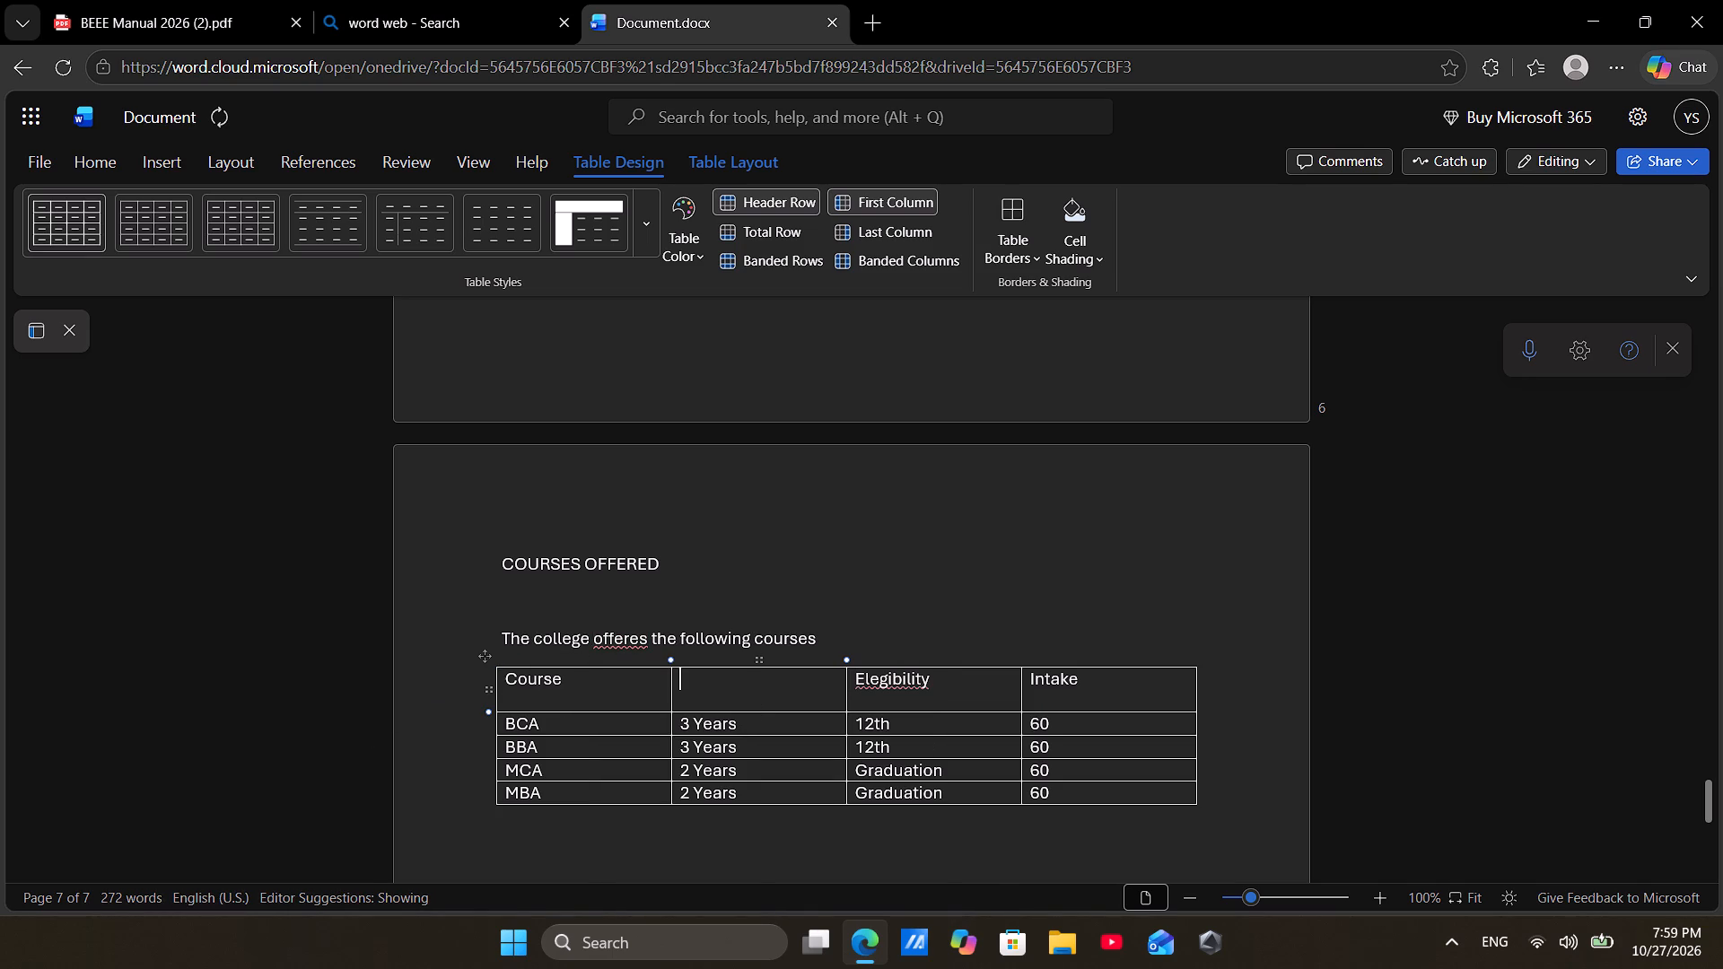
{"action": "key", "text": "shift+d"}
{"action": "key", "text": "i"}
{"action": "key", "text": "Up"}
{"action": "key", "text": "BackSpace"}
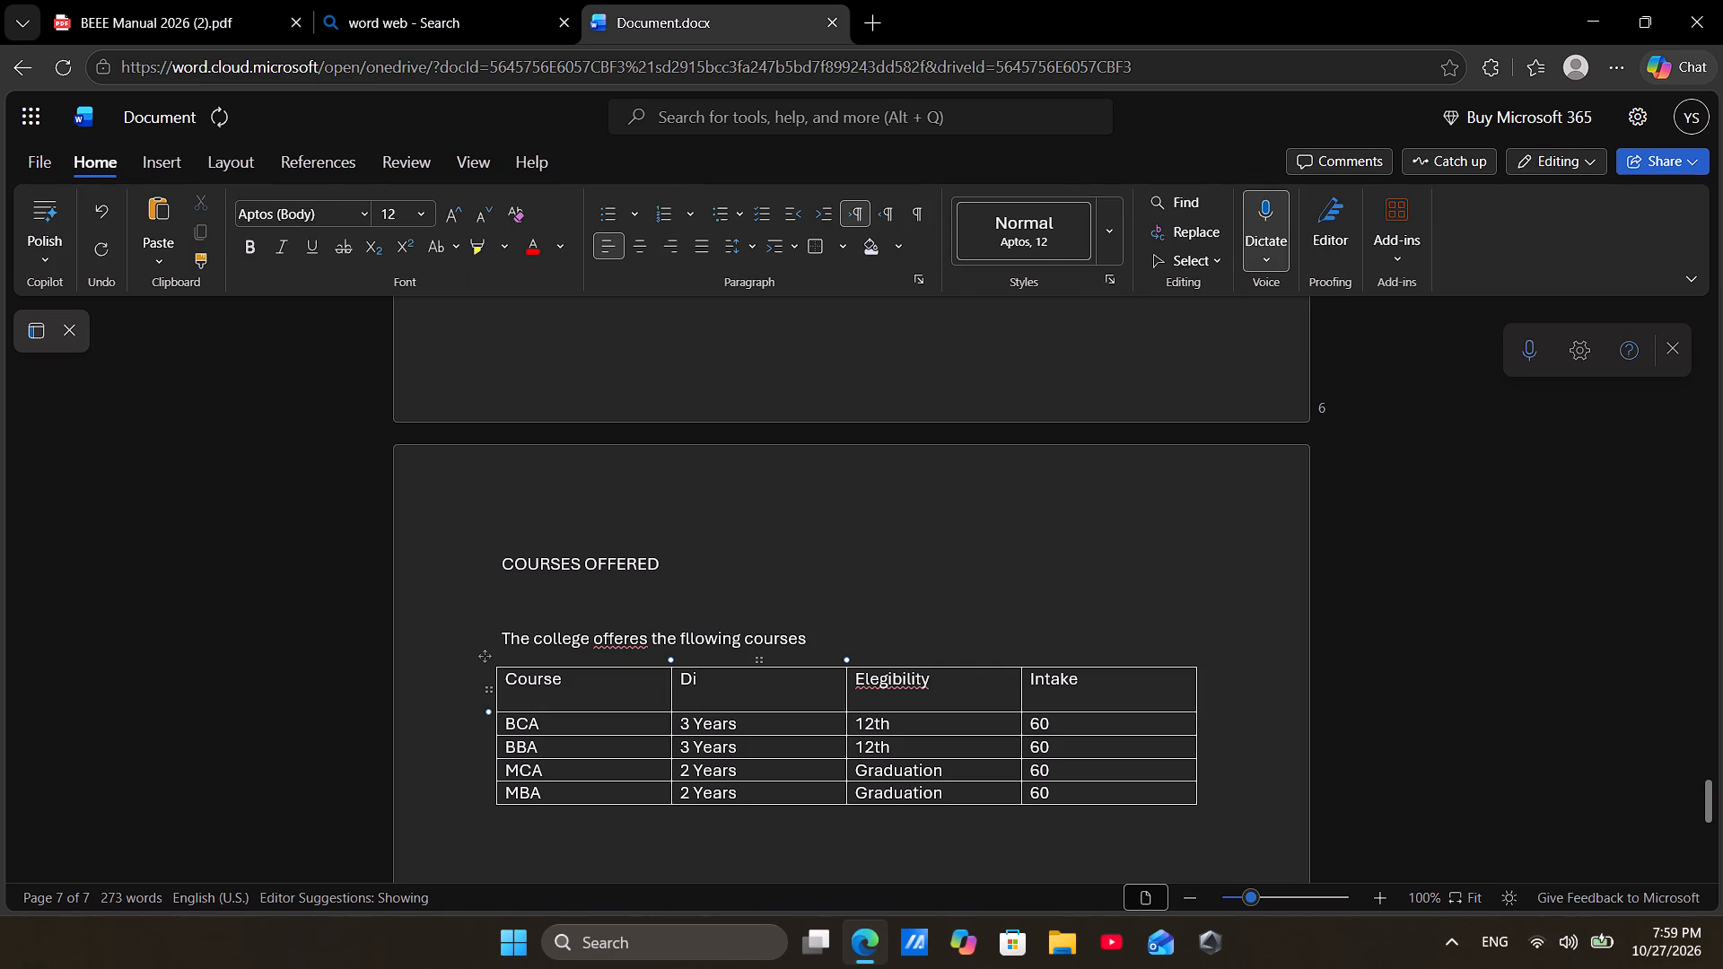
{"action": "key", "text": "o"}
{"action": "key", "text": "ctrl+s"}
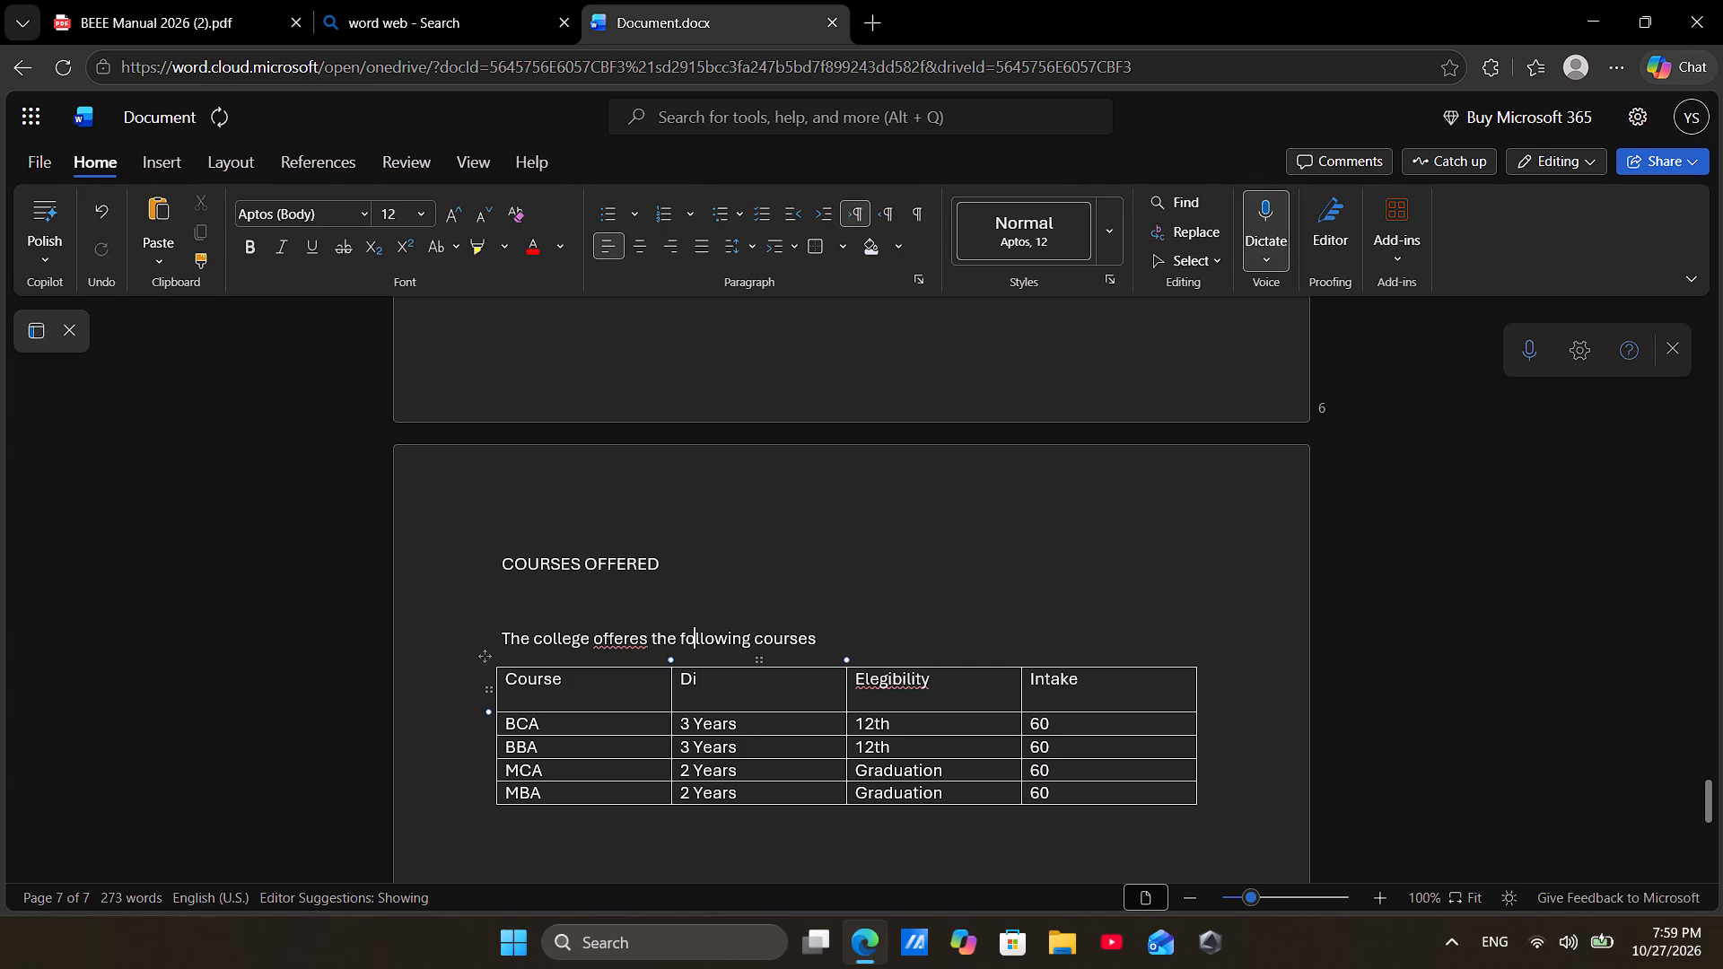
{"action": "left_click", "coordinate": [706, 691]}
{"action": "left_click", "coordinate": [710, 679]}
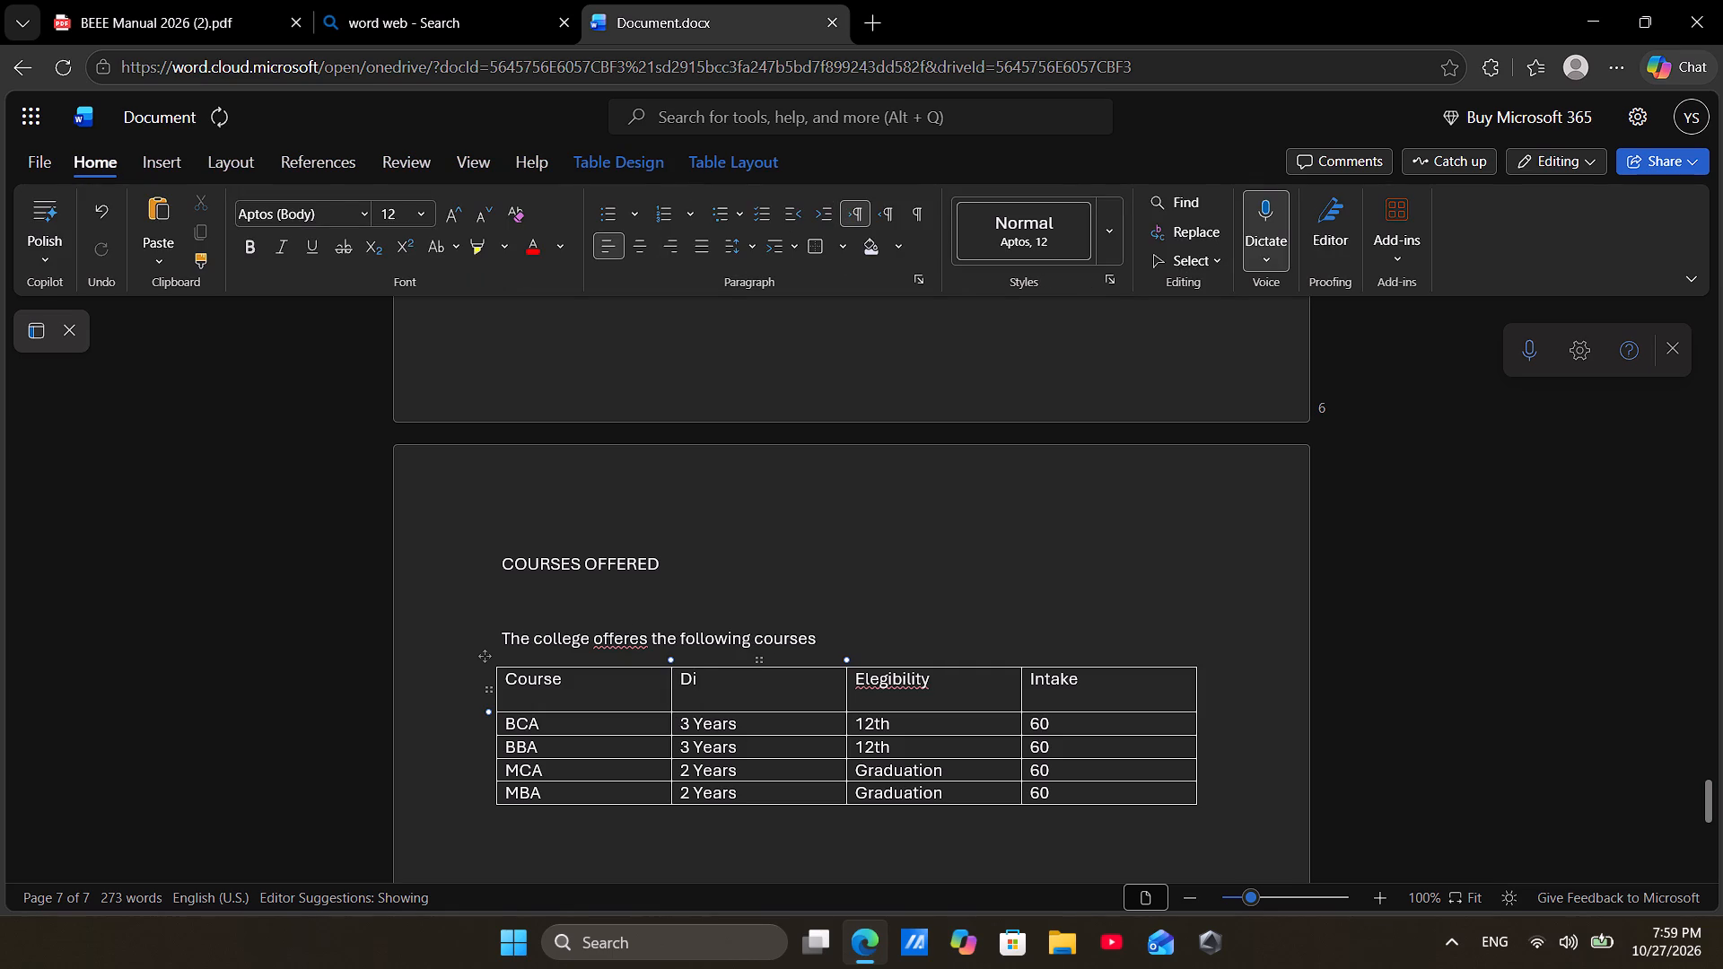
{"action": "key", "text": "BackSpace"}
{"action": "key", "text": "u"}
{"action": "type", "text": "ratio"}
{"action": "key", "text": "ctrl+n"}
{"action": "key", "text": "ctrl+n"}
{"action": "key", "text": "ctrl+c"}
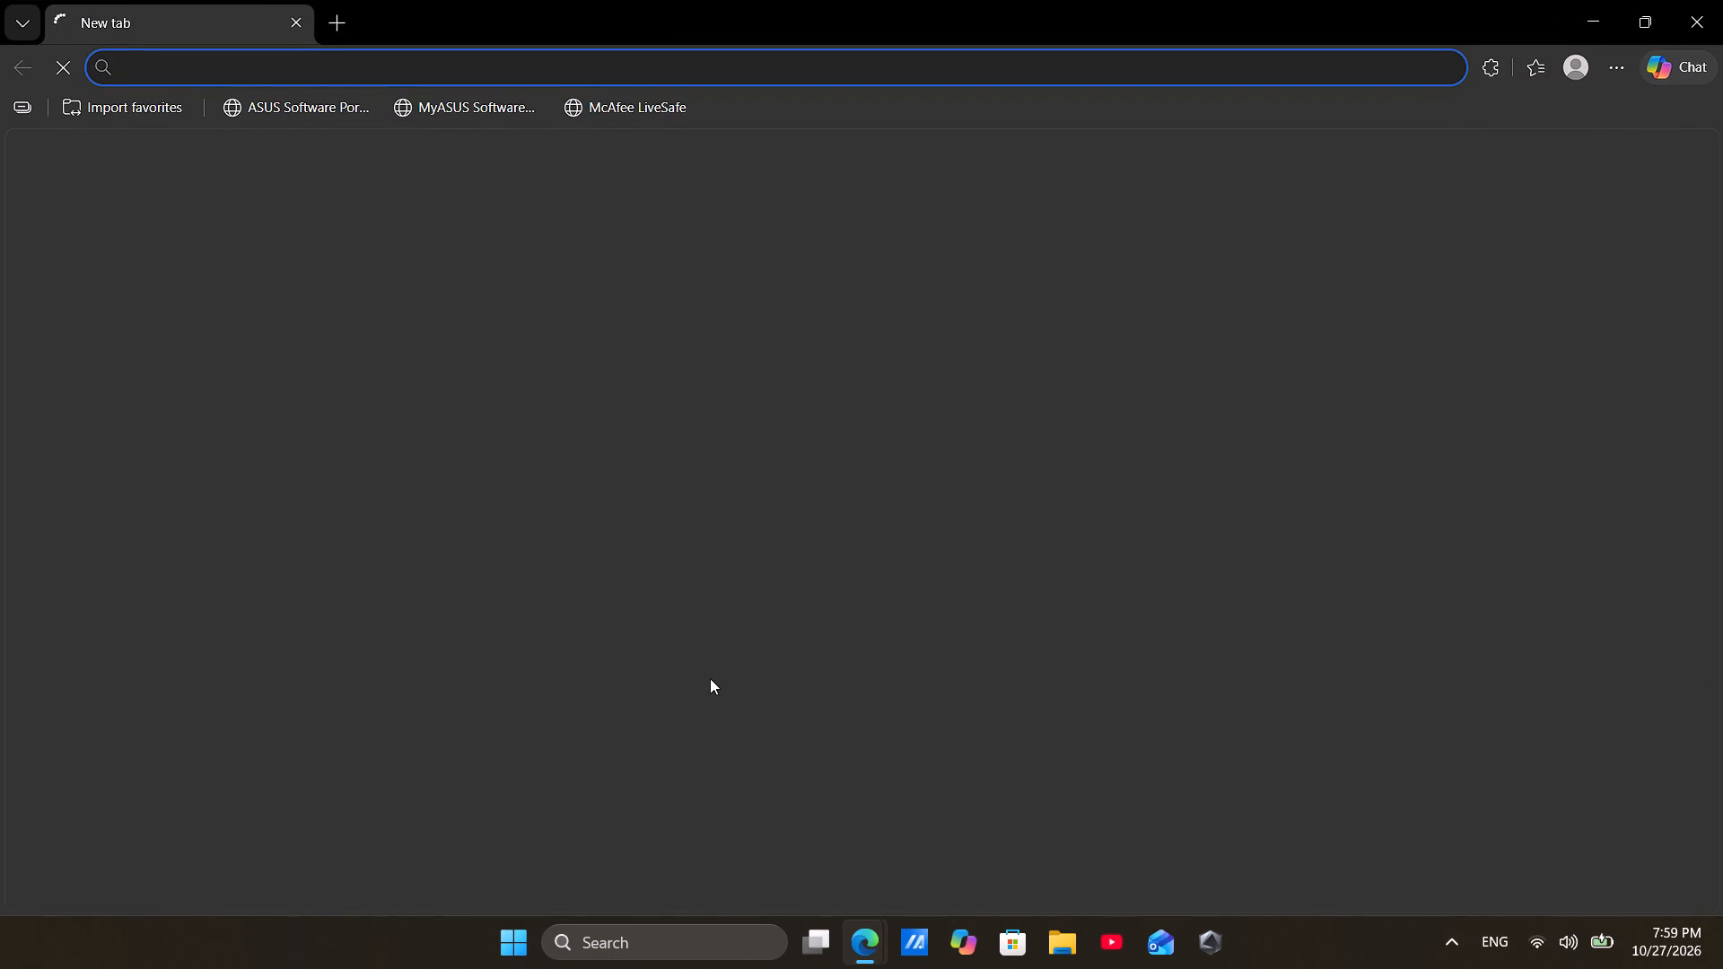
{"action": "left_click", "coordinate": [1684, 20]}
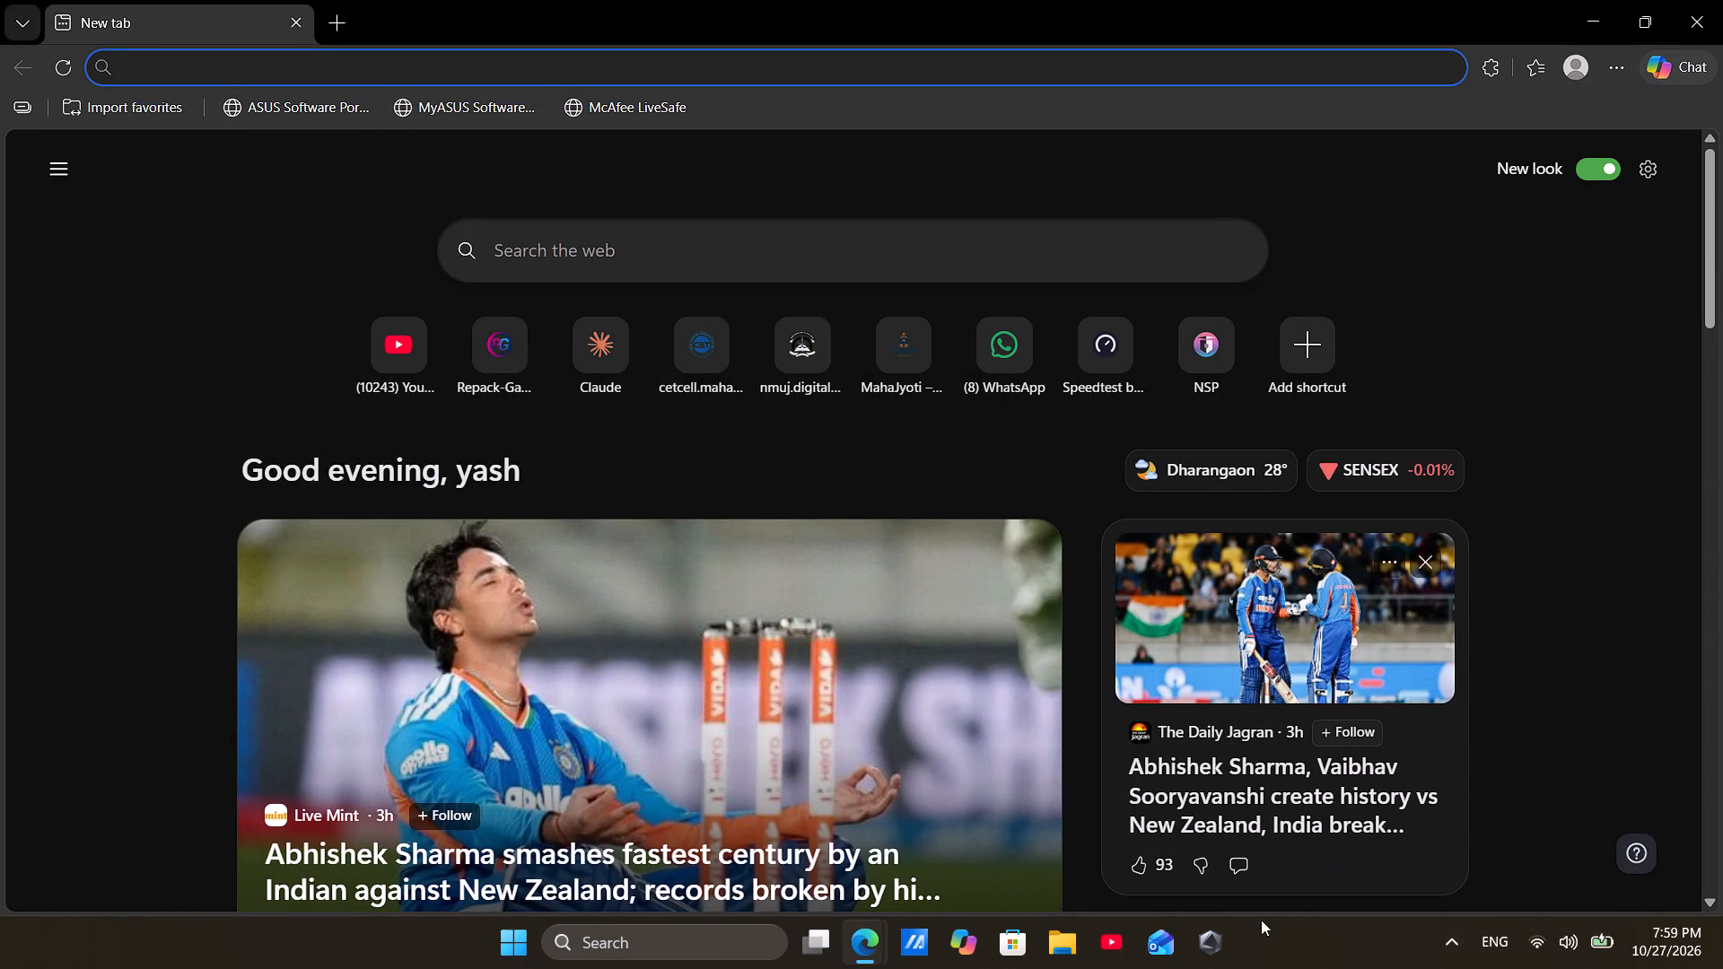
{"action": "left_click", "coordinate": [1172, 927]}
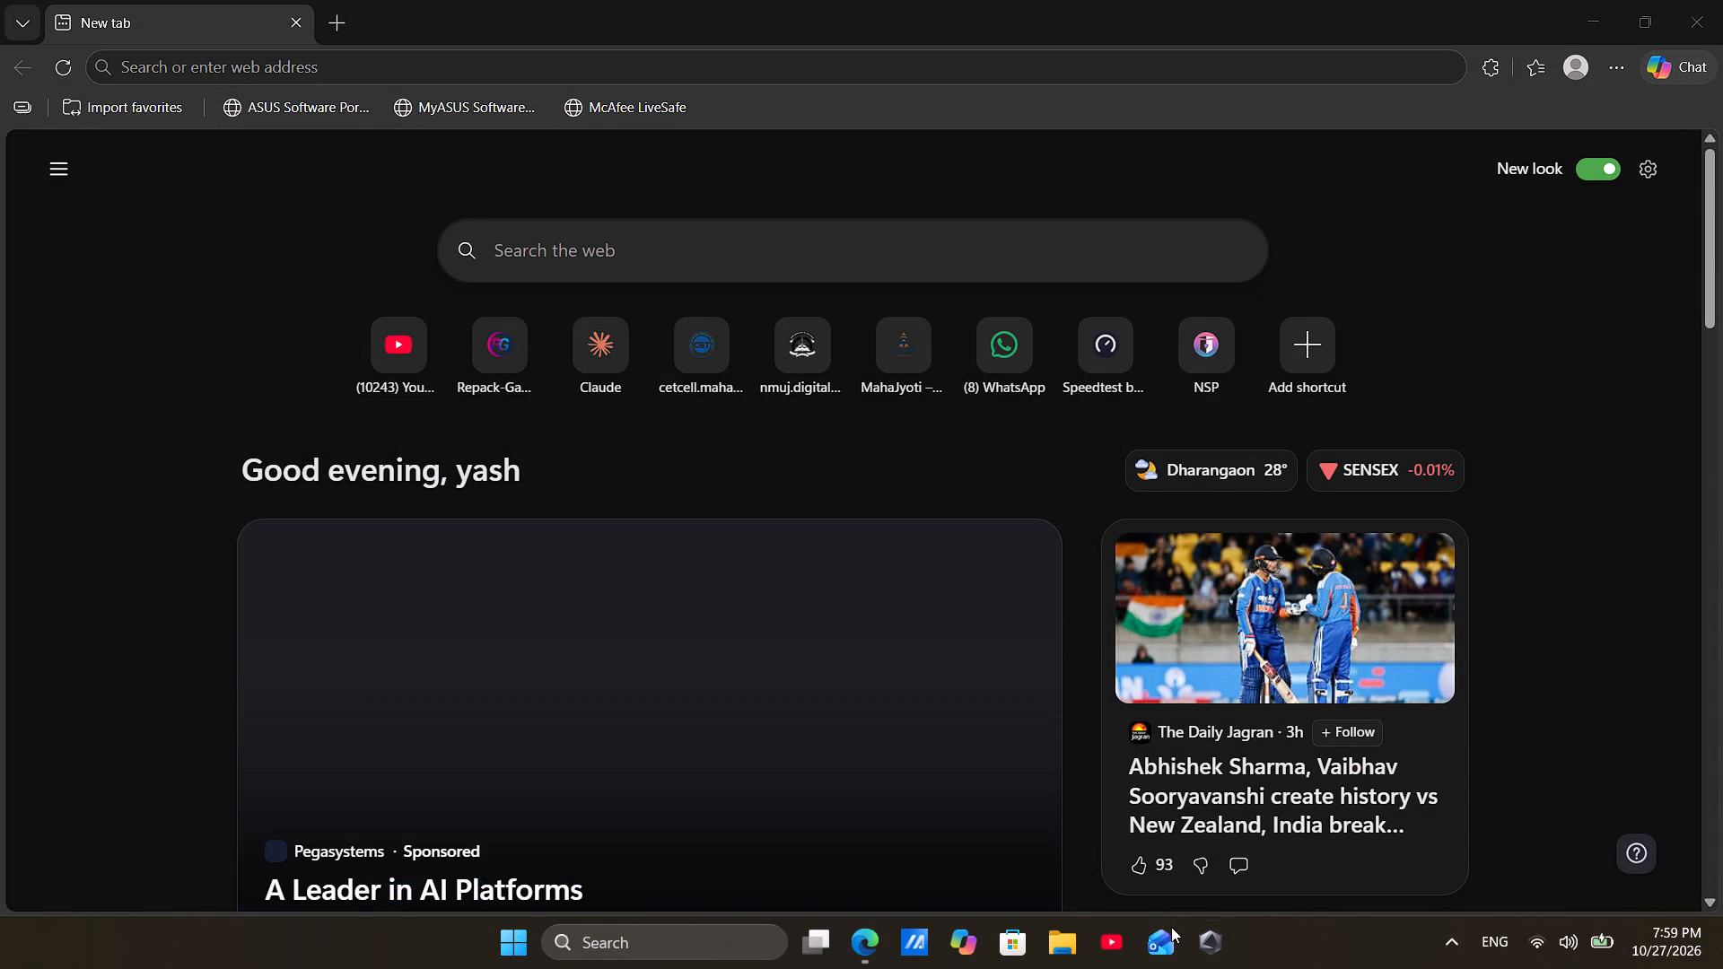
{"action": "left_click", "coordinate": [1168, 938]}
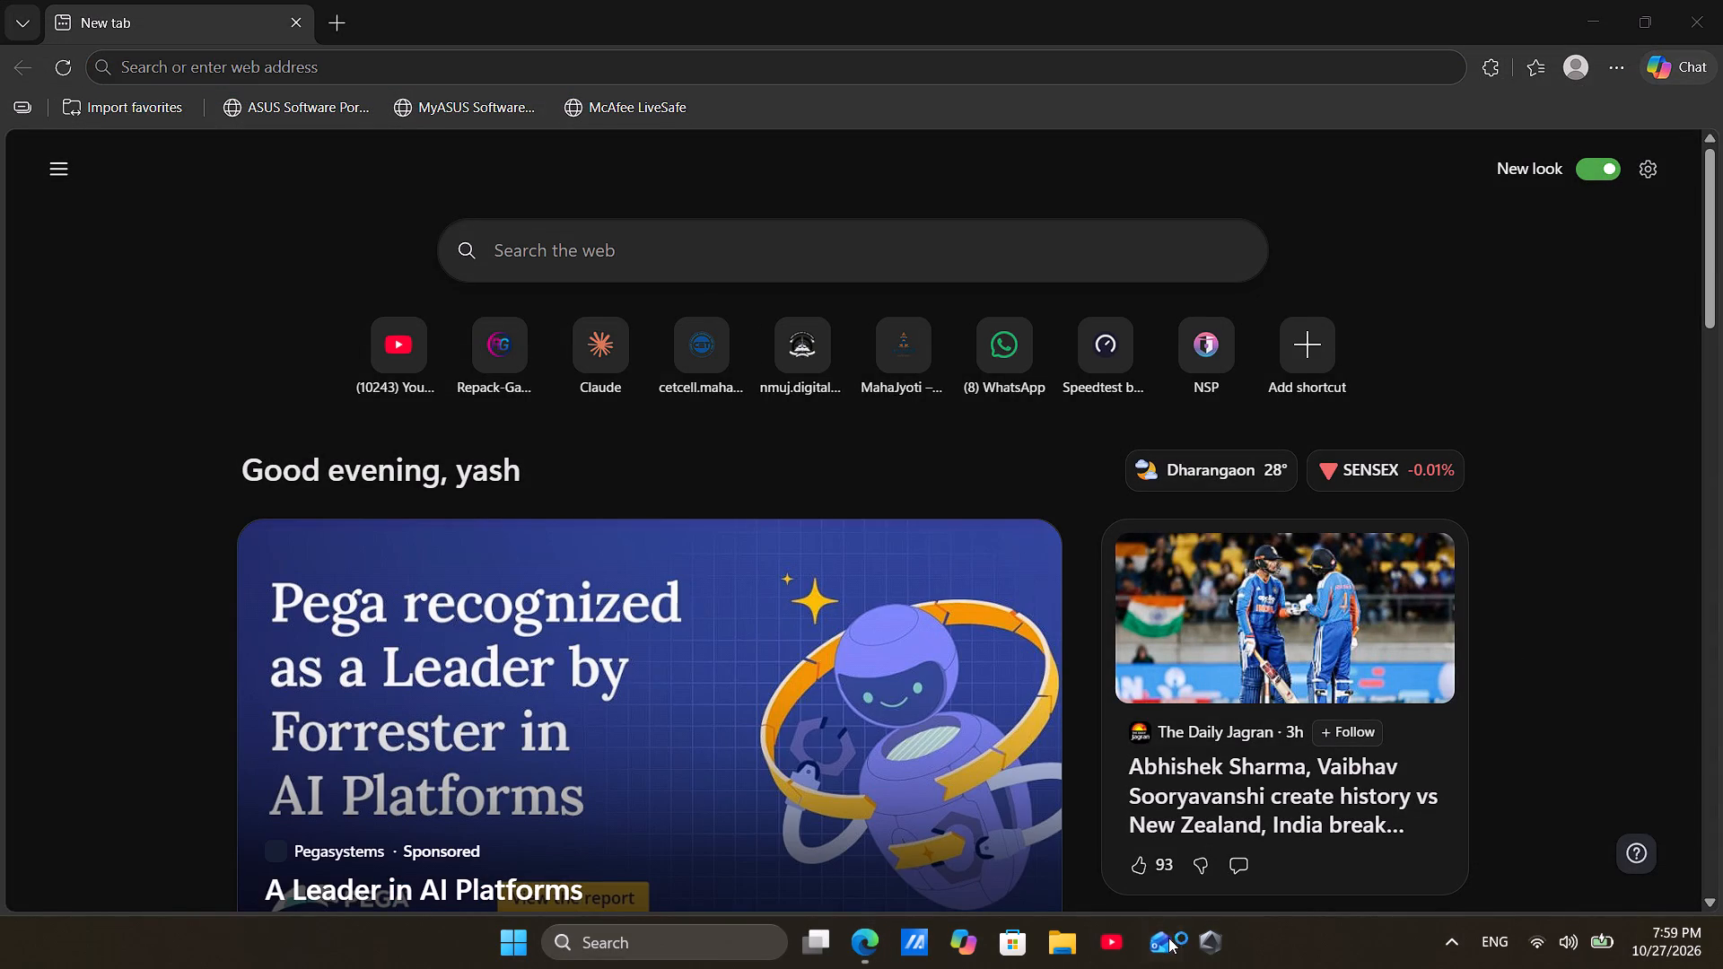
Return to the Word document and complete the "Duration" heading in the courses table's first row.
{"action": "left_click", "coordinate": [1223, 931]}
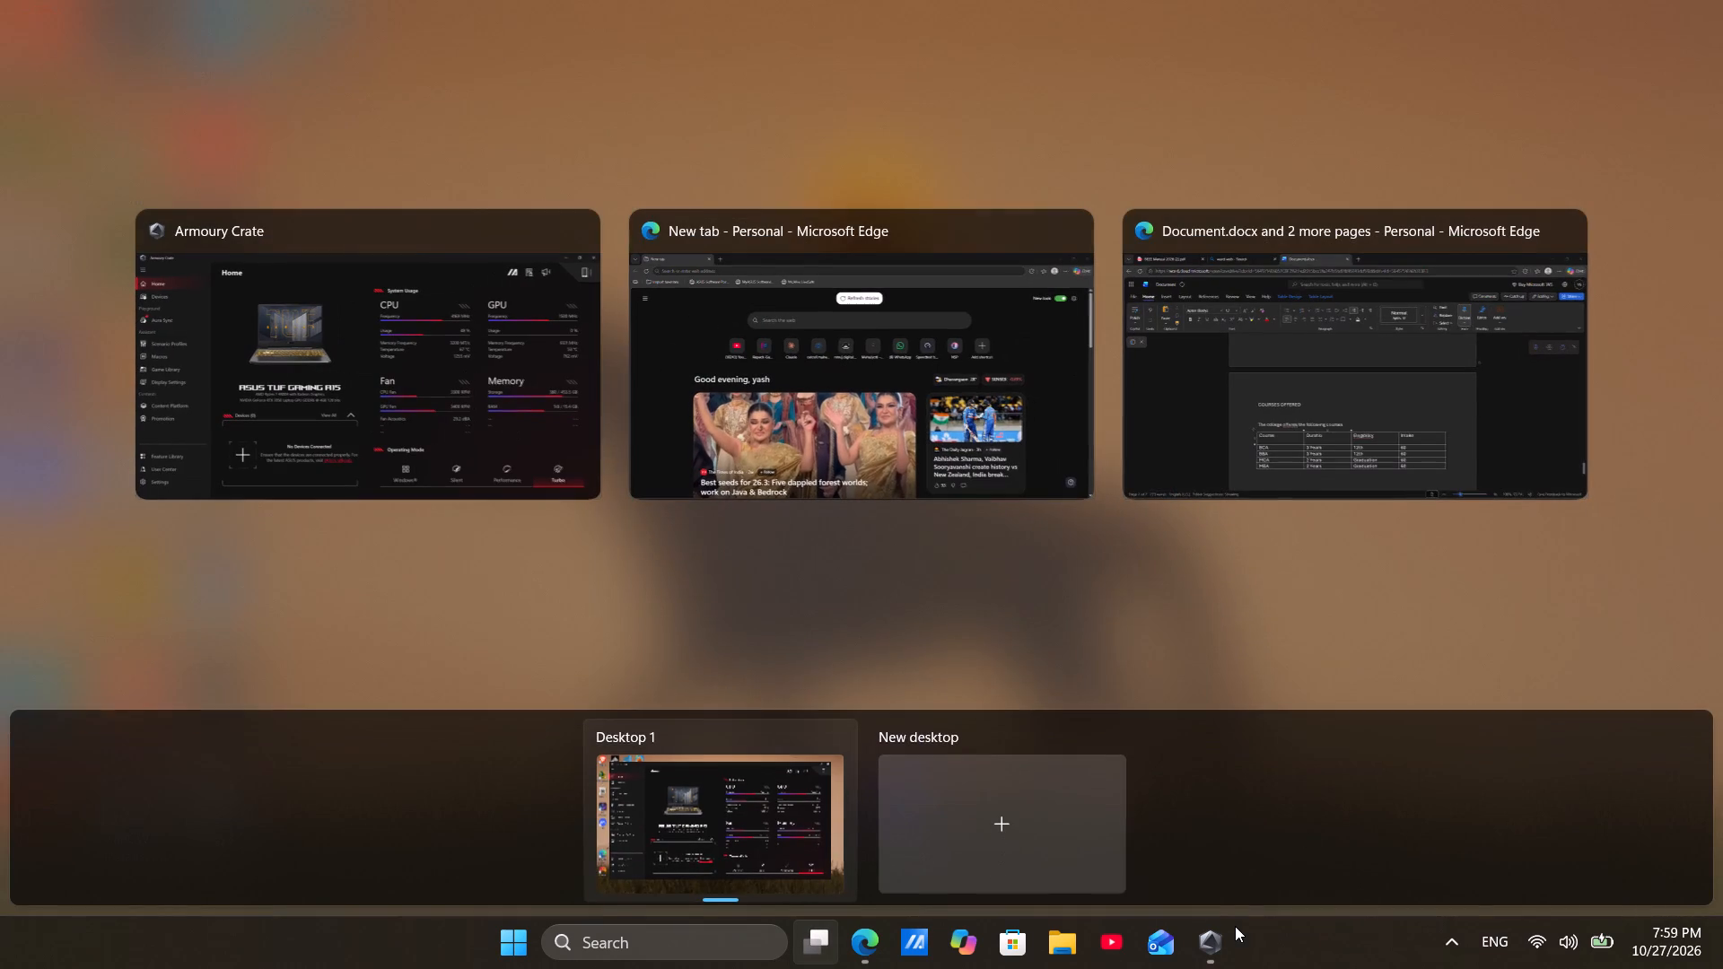
{"action": "left_click", "coordinate": [1428, 290]}
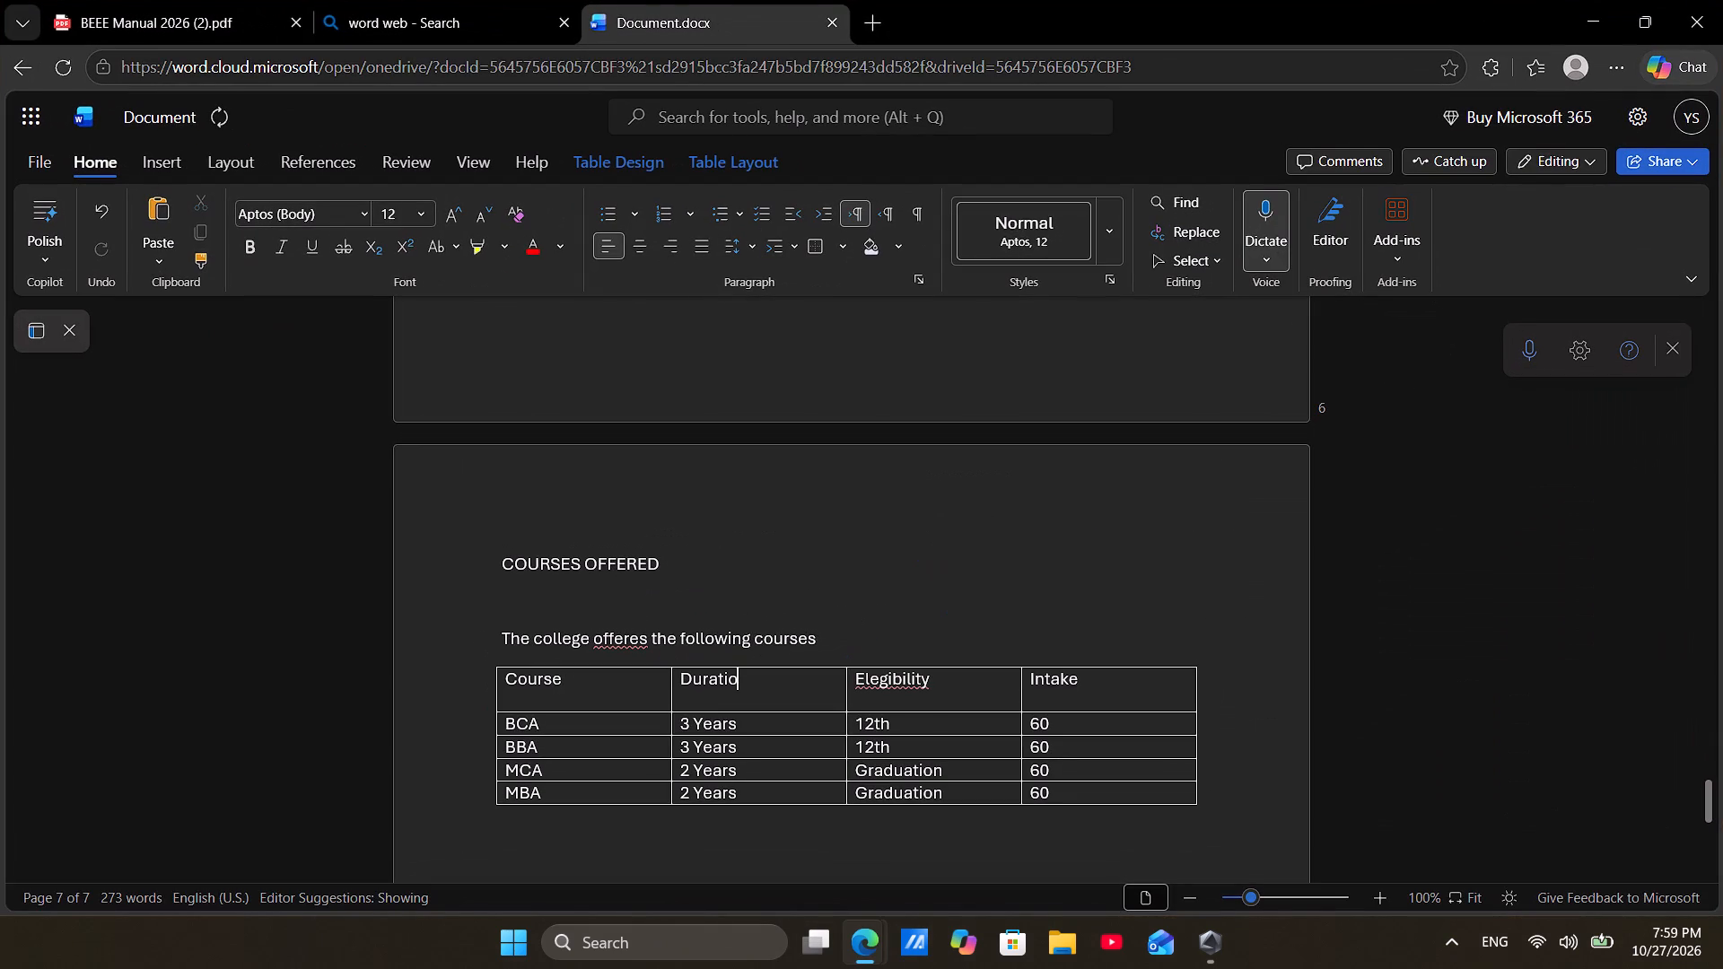
{"action": "key", "text": "n"}
Add a blank line beneath "BCA" in the first column of the courses table.
{"action": "left_click", "coordinate": [612, 718]}
{"action": "key", "text": "Tab"}
{"action": "left_click", "coordinate": [581, 726]}
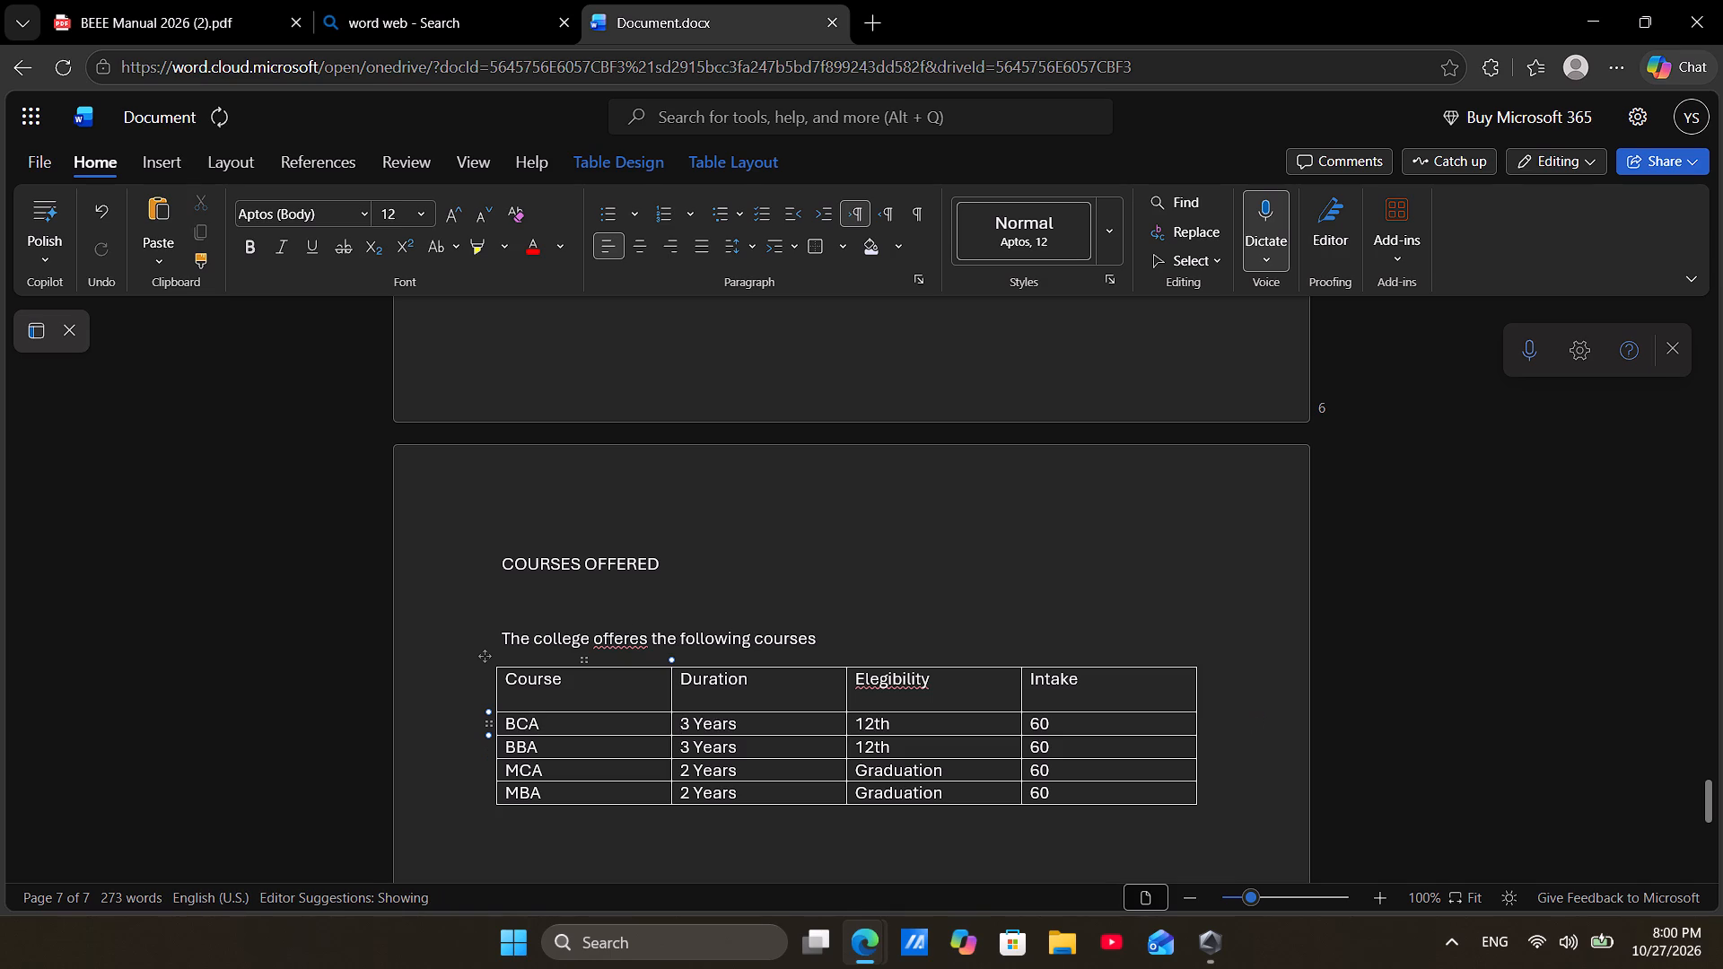
{"action": "key", "text": "Return"}
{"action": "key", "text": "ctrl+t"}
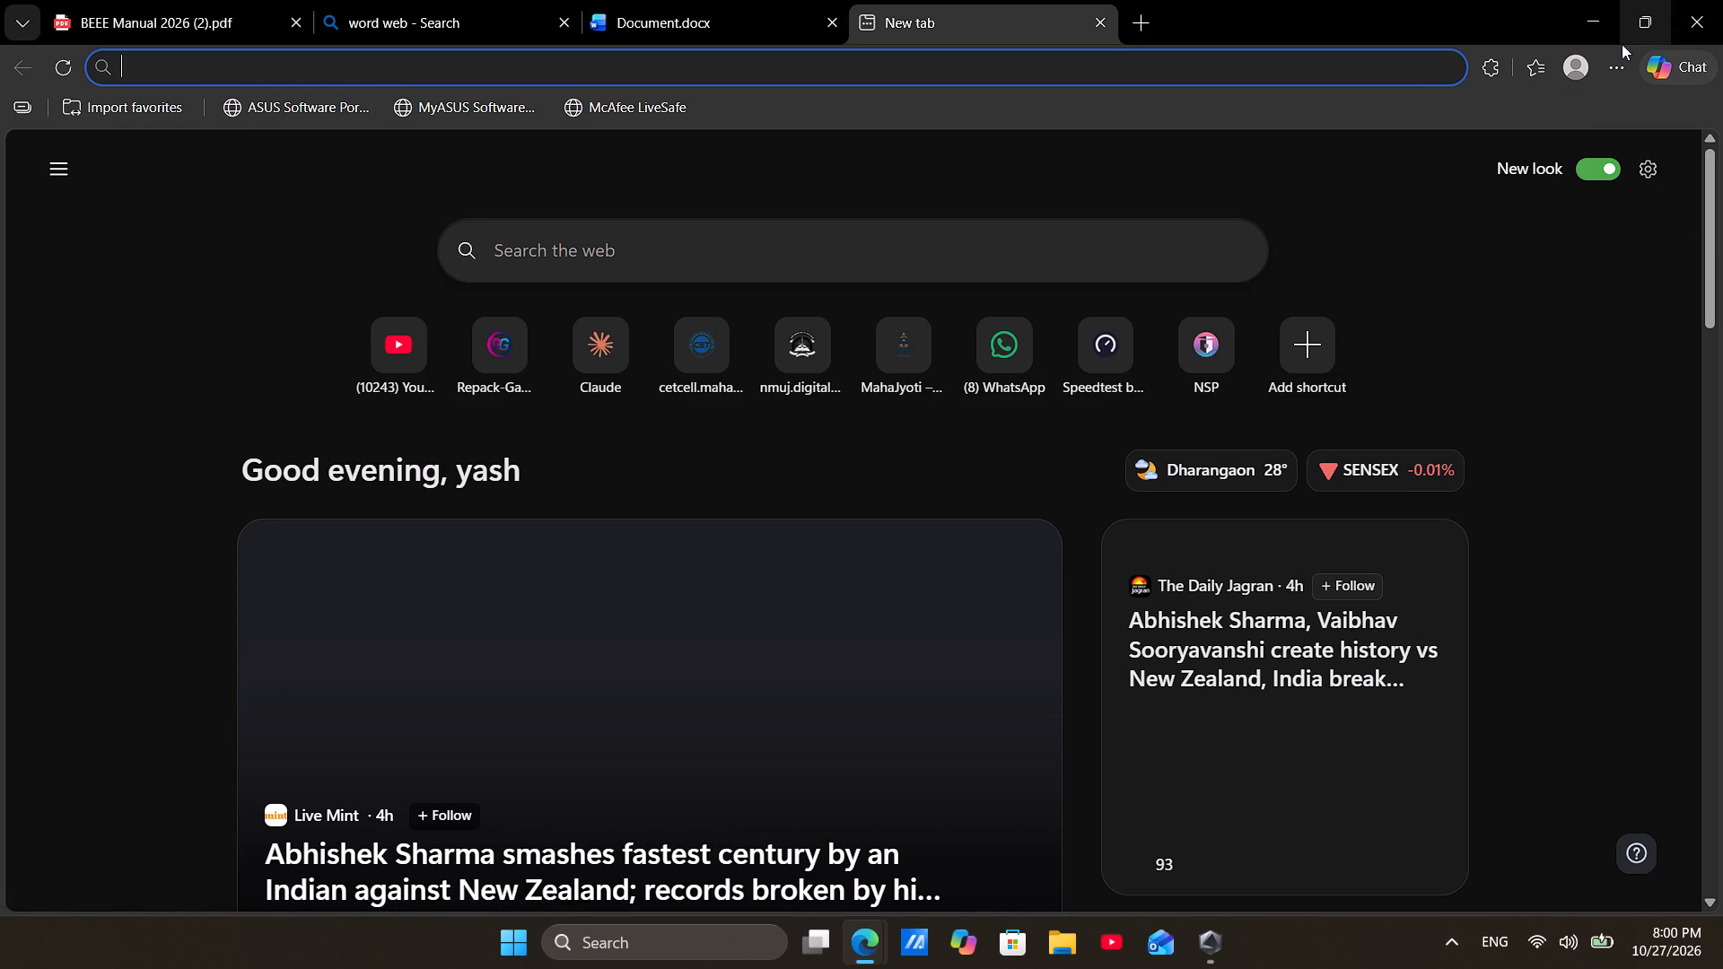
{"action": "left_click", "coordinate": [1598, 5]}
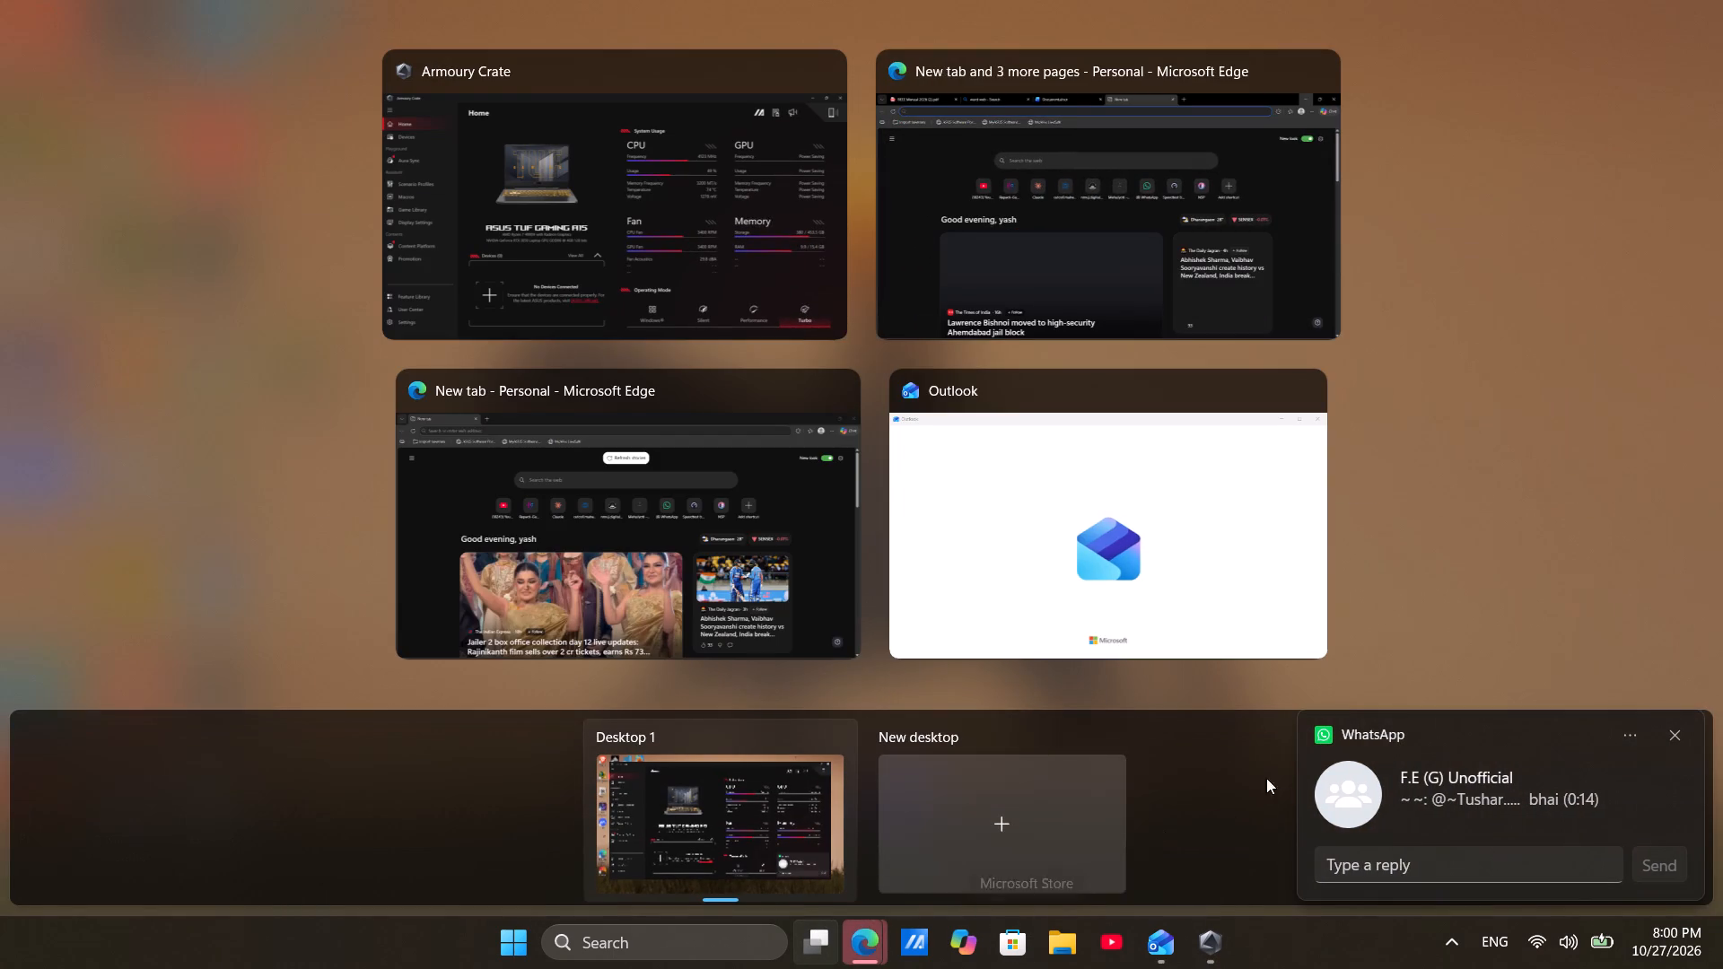
Switch back to the Word document in the Edge window with several pages and close the empty new tab beside it.
{"action": "left_click", "coordinate": [1007, 195]}
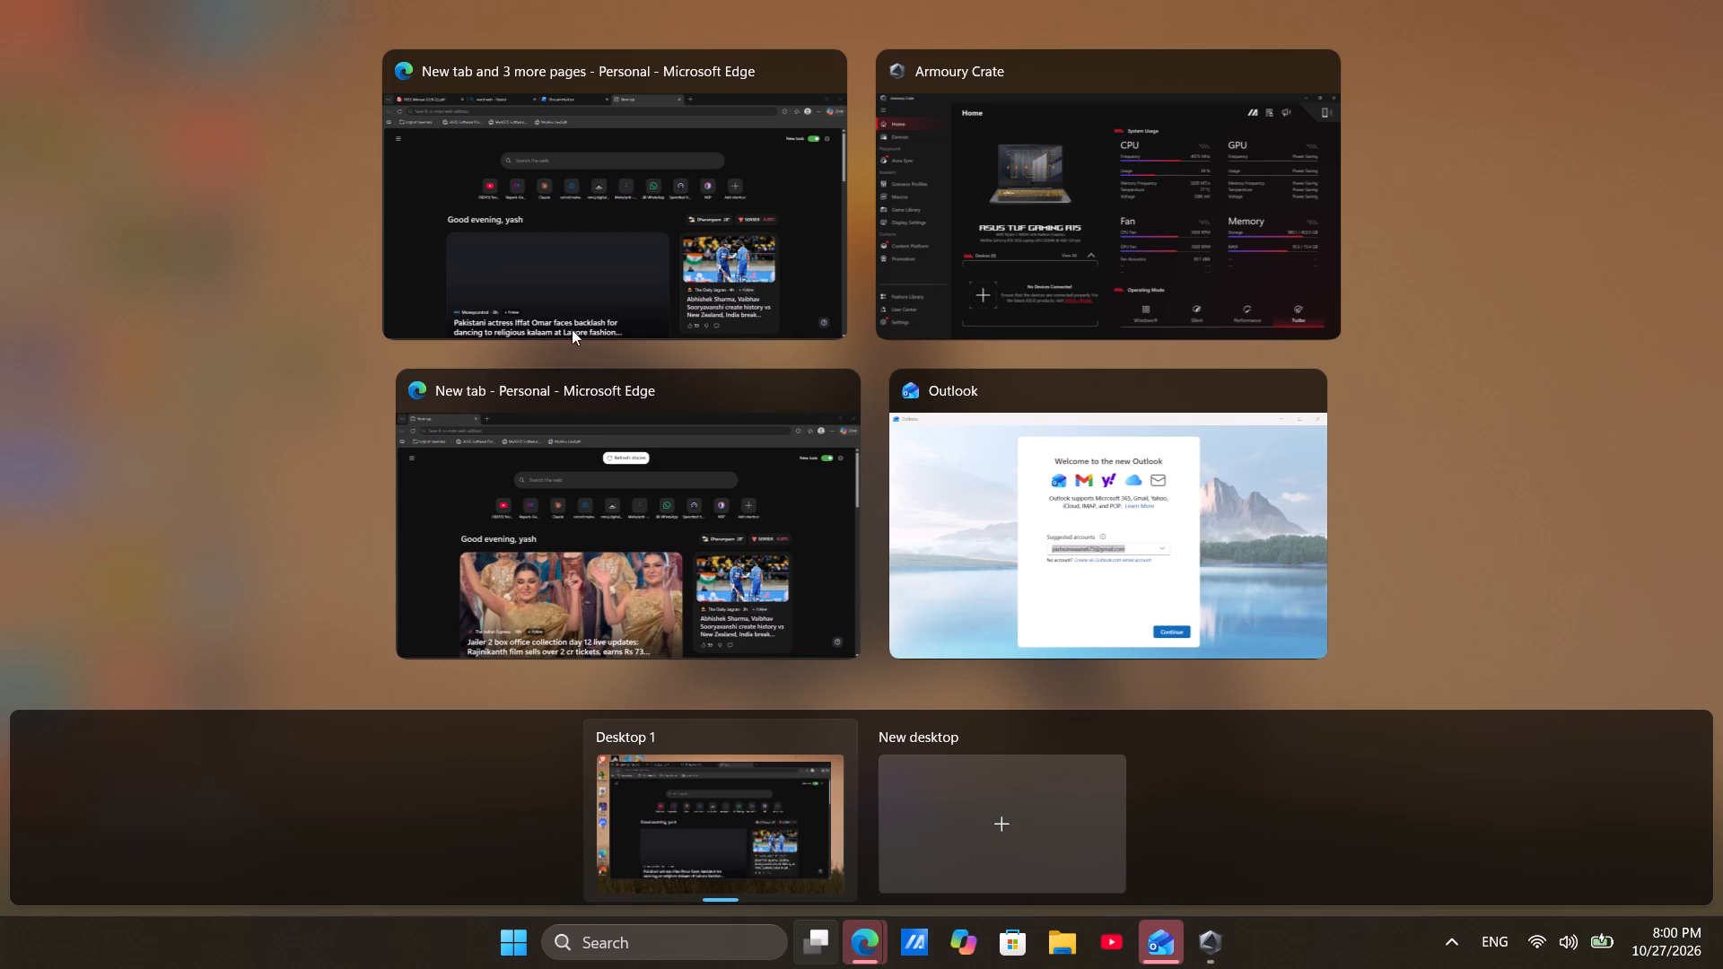
{"action": "left_click", "coordinate": [586, 290]}
{"action": "left_click", "coordinate": [709, 39]}
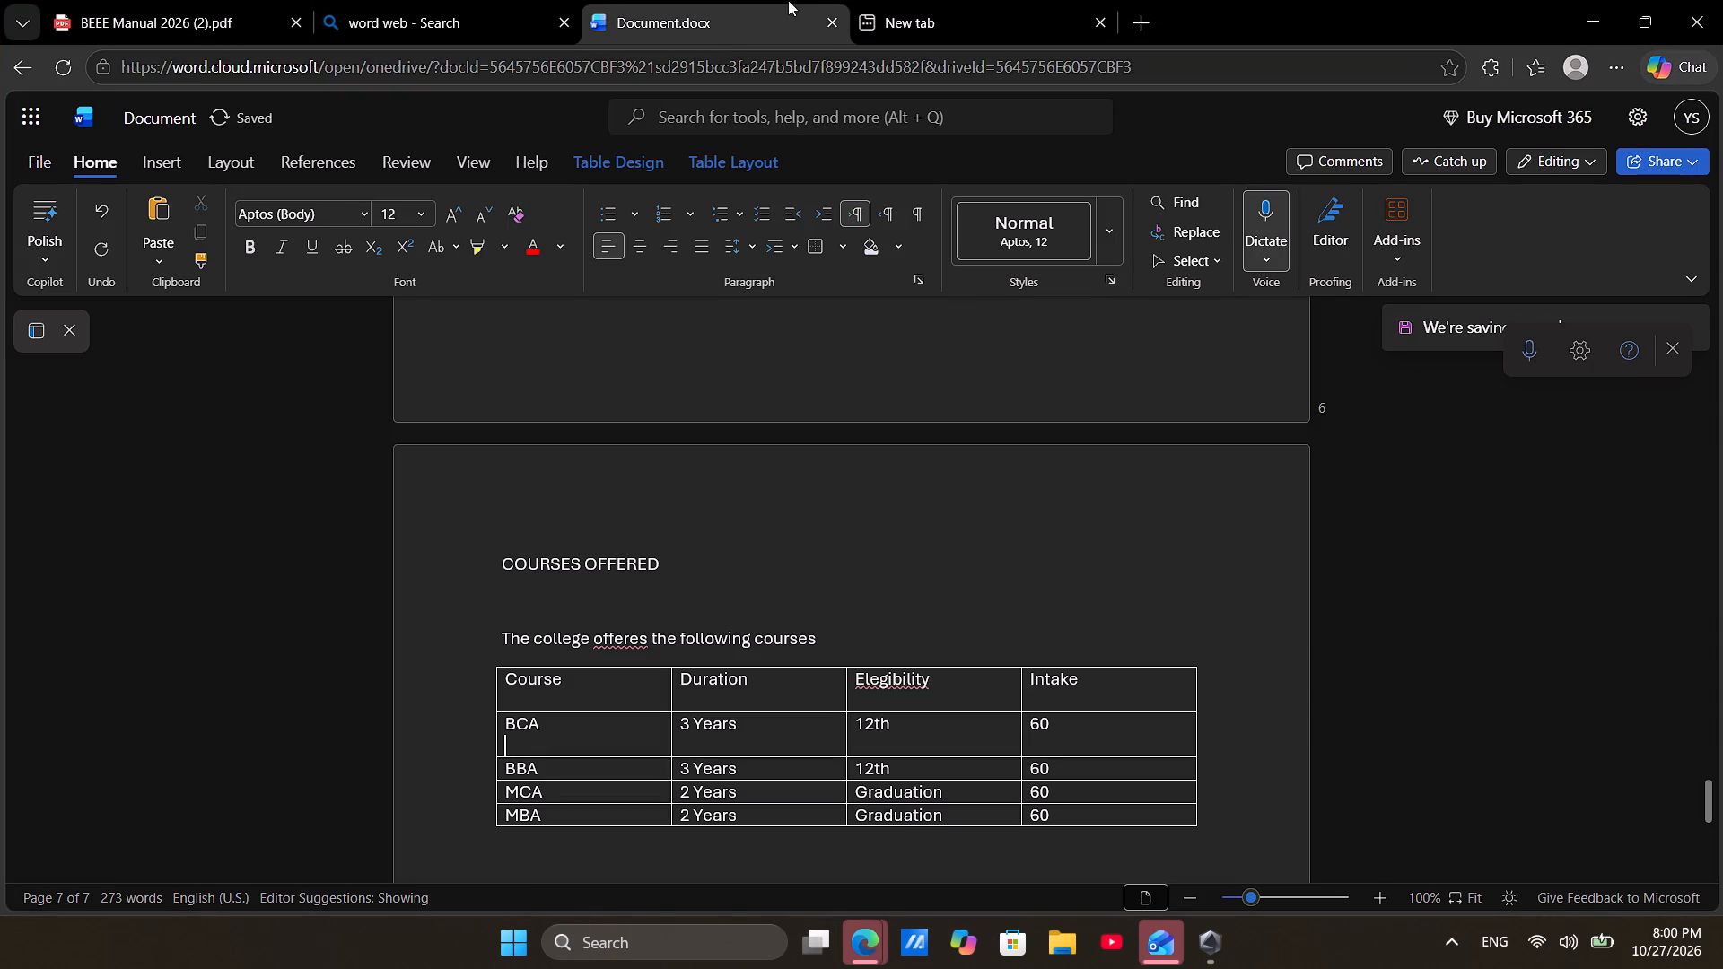
{"action": "left_click", "coordinate": [1100, 22]}
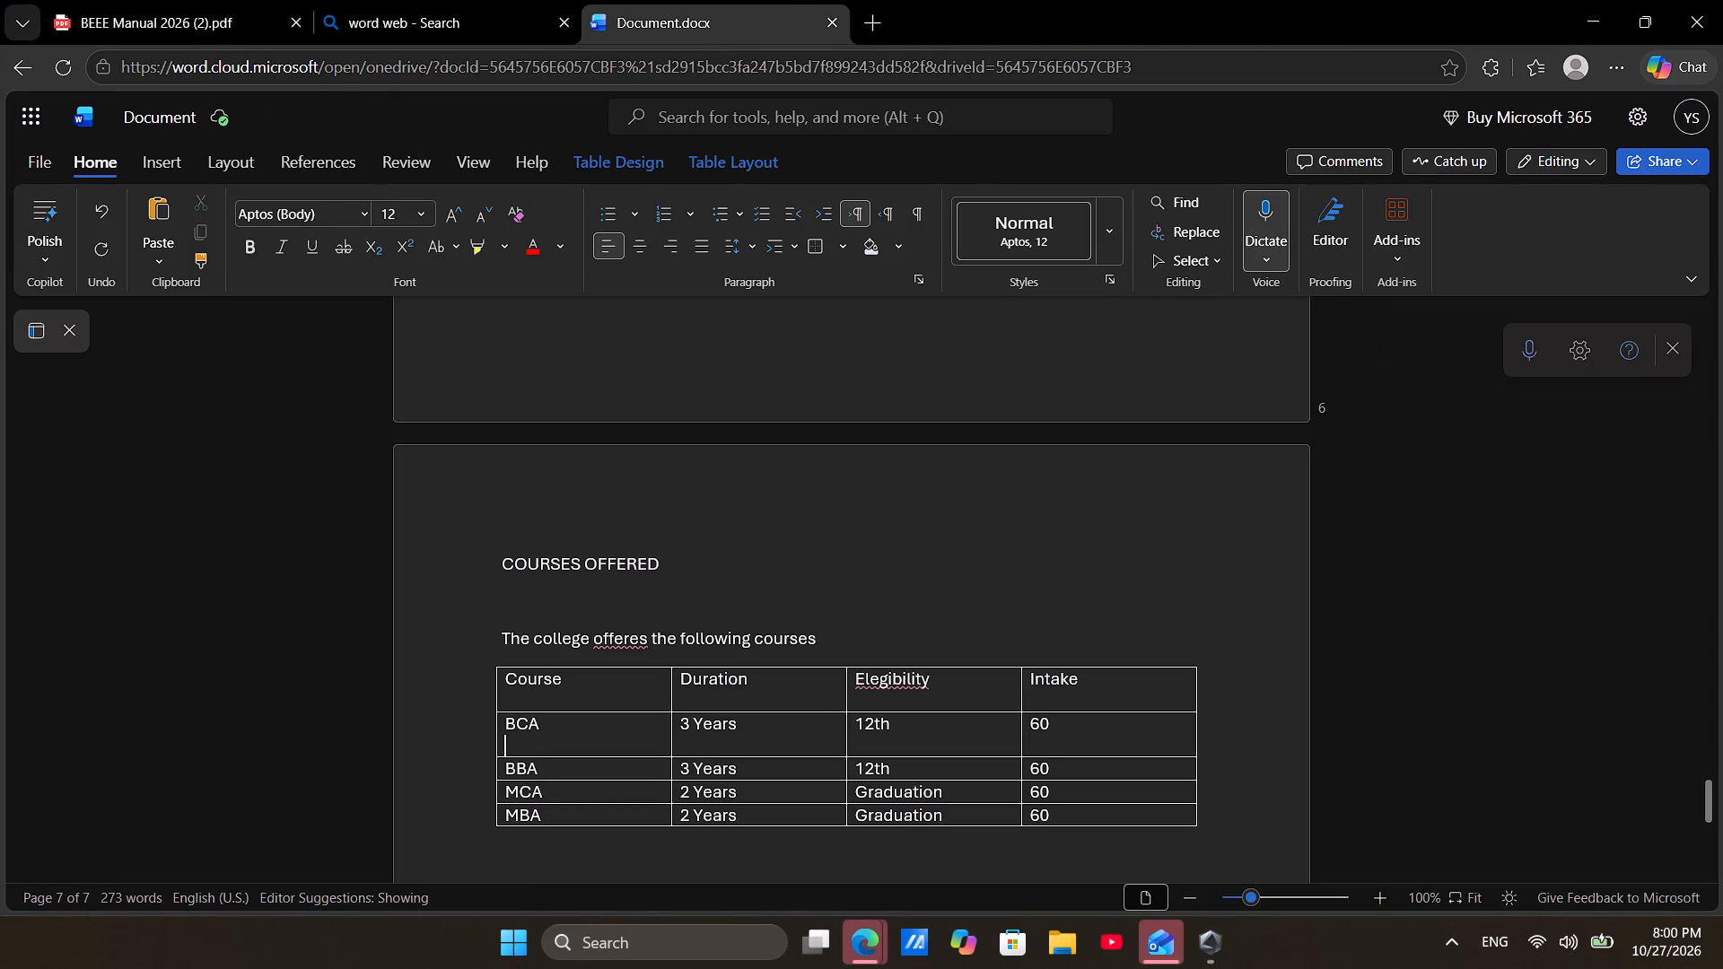
Save the Word document containing the courses table.
{"action": "key", "text": "ctrl+s"}
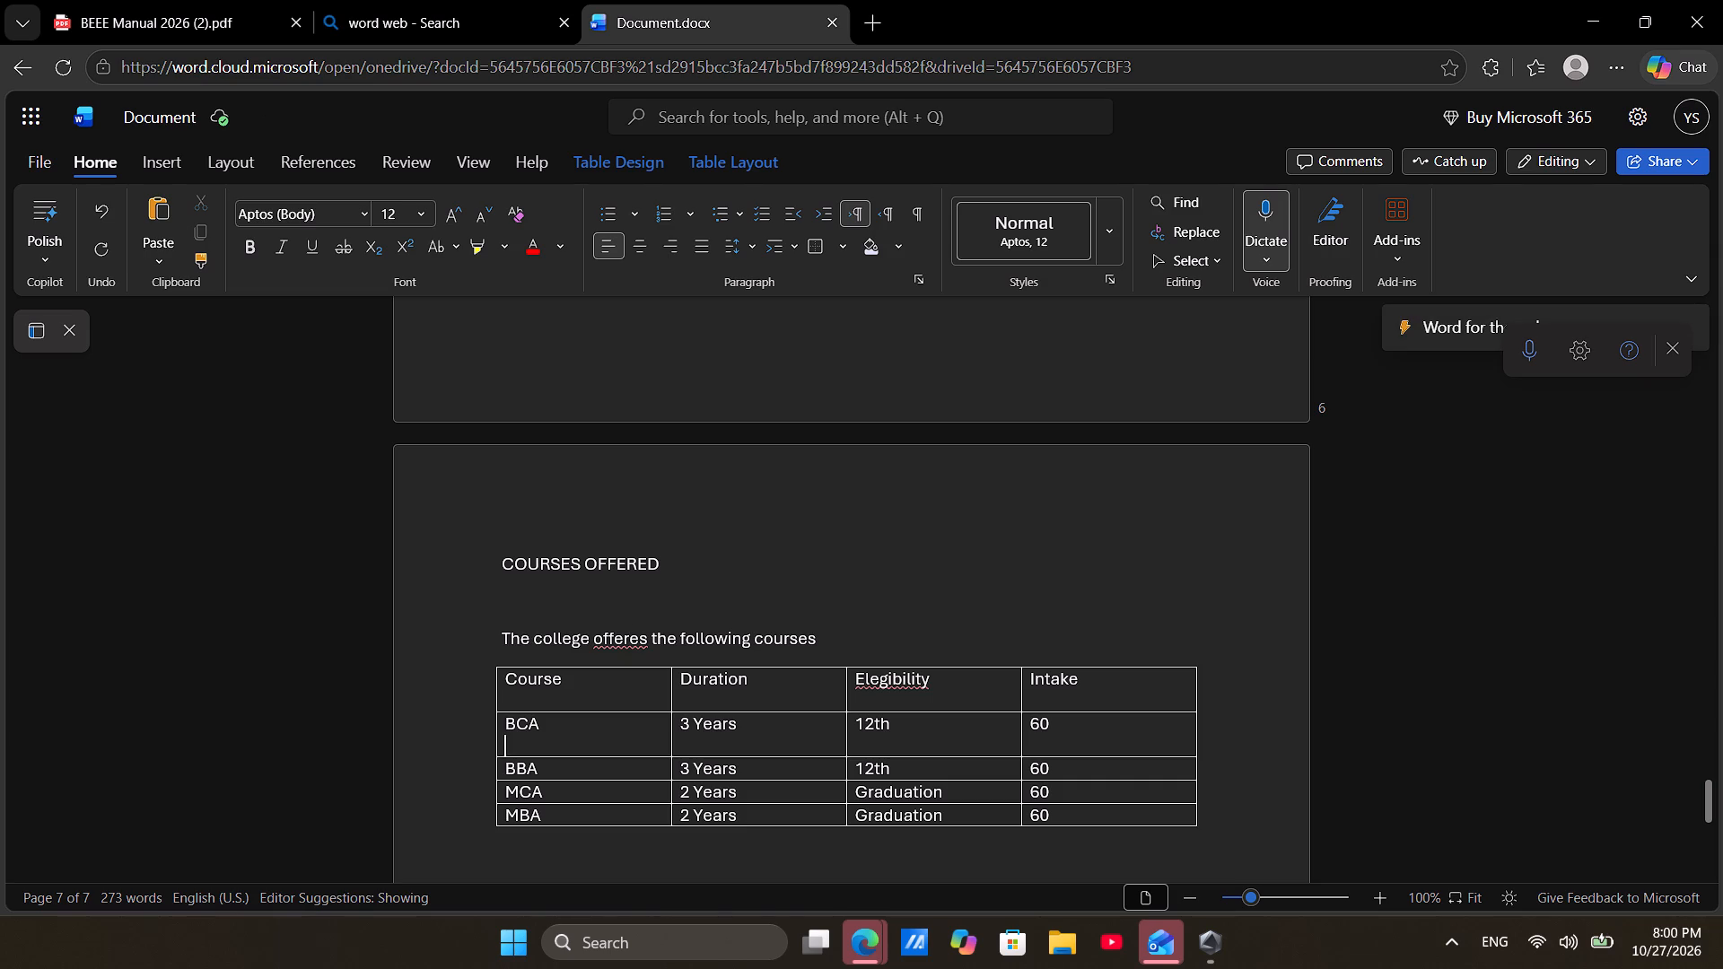
Replace the BBA row's duration with a freshly entered "3 Years" and add a blank line beneath it.
{"action": "left_click", "coordinate": [547, 773]}
{"action": "key", "text": "Tab"}
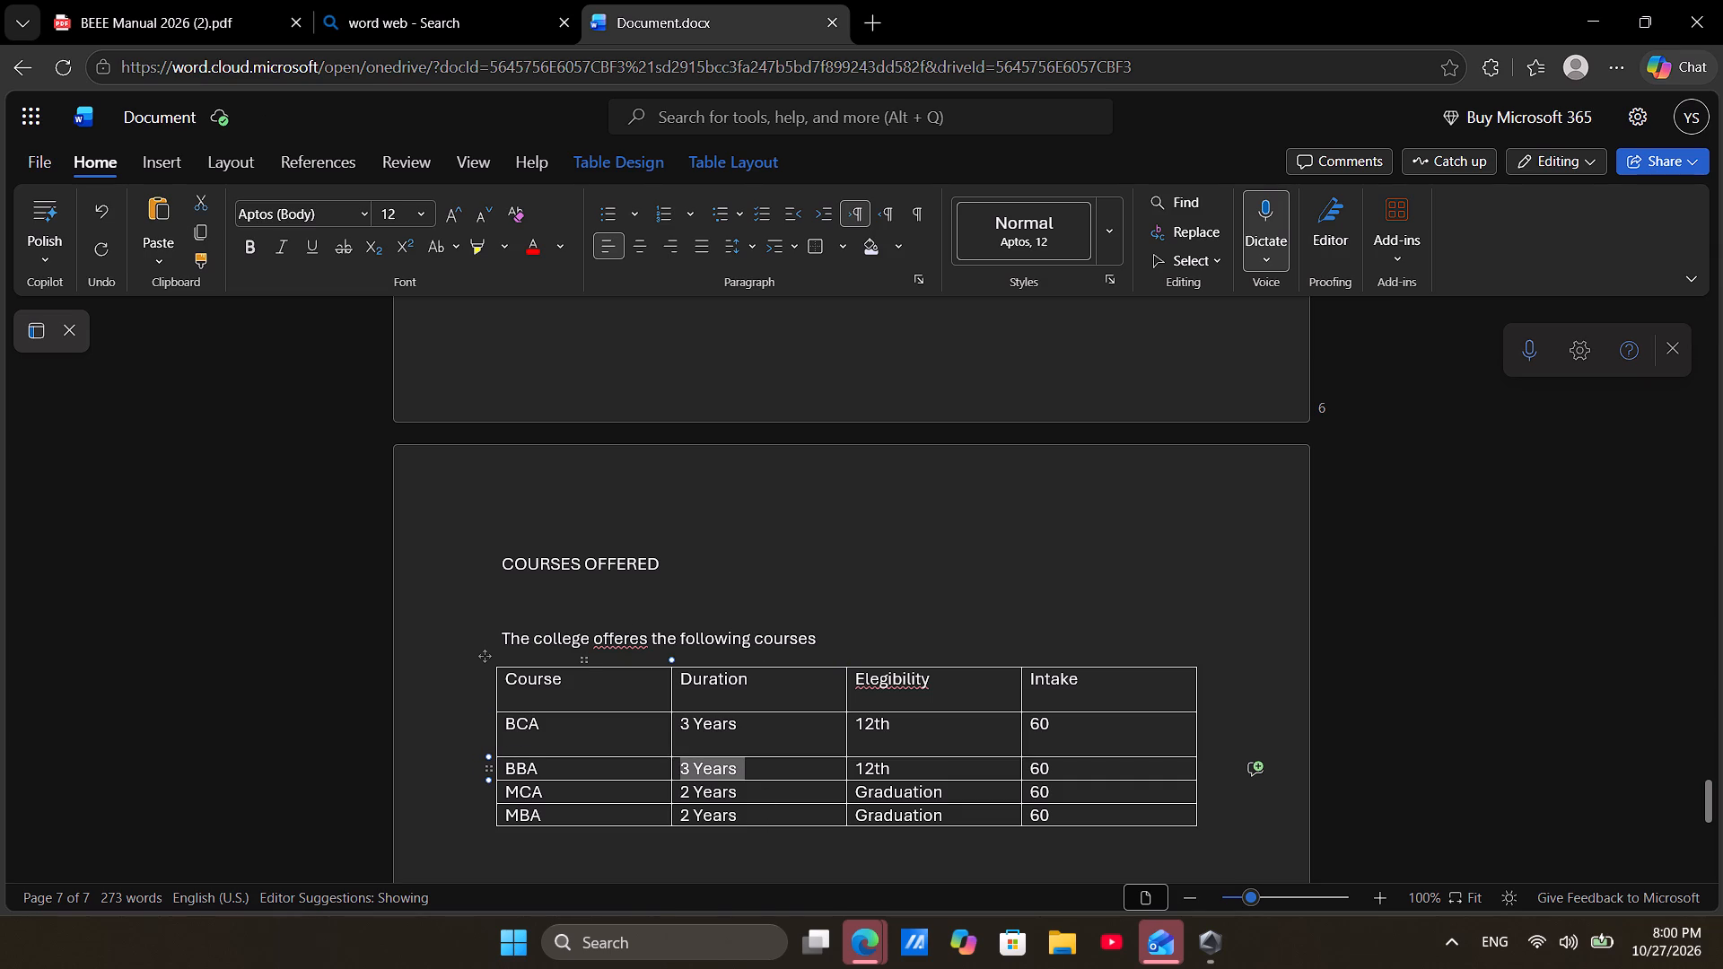
{"action": "key", "text": "Return"}
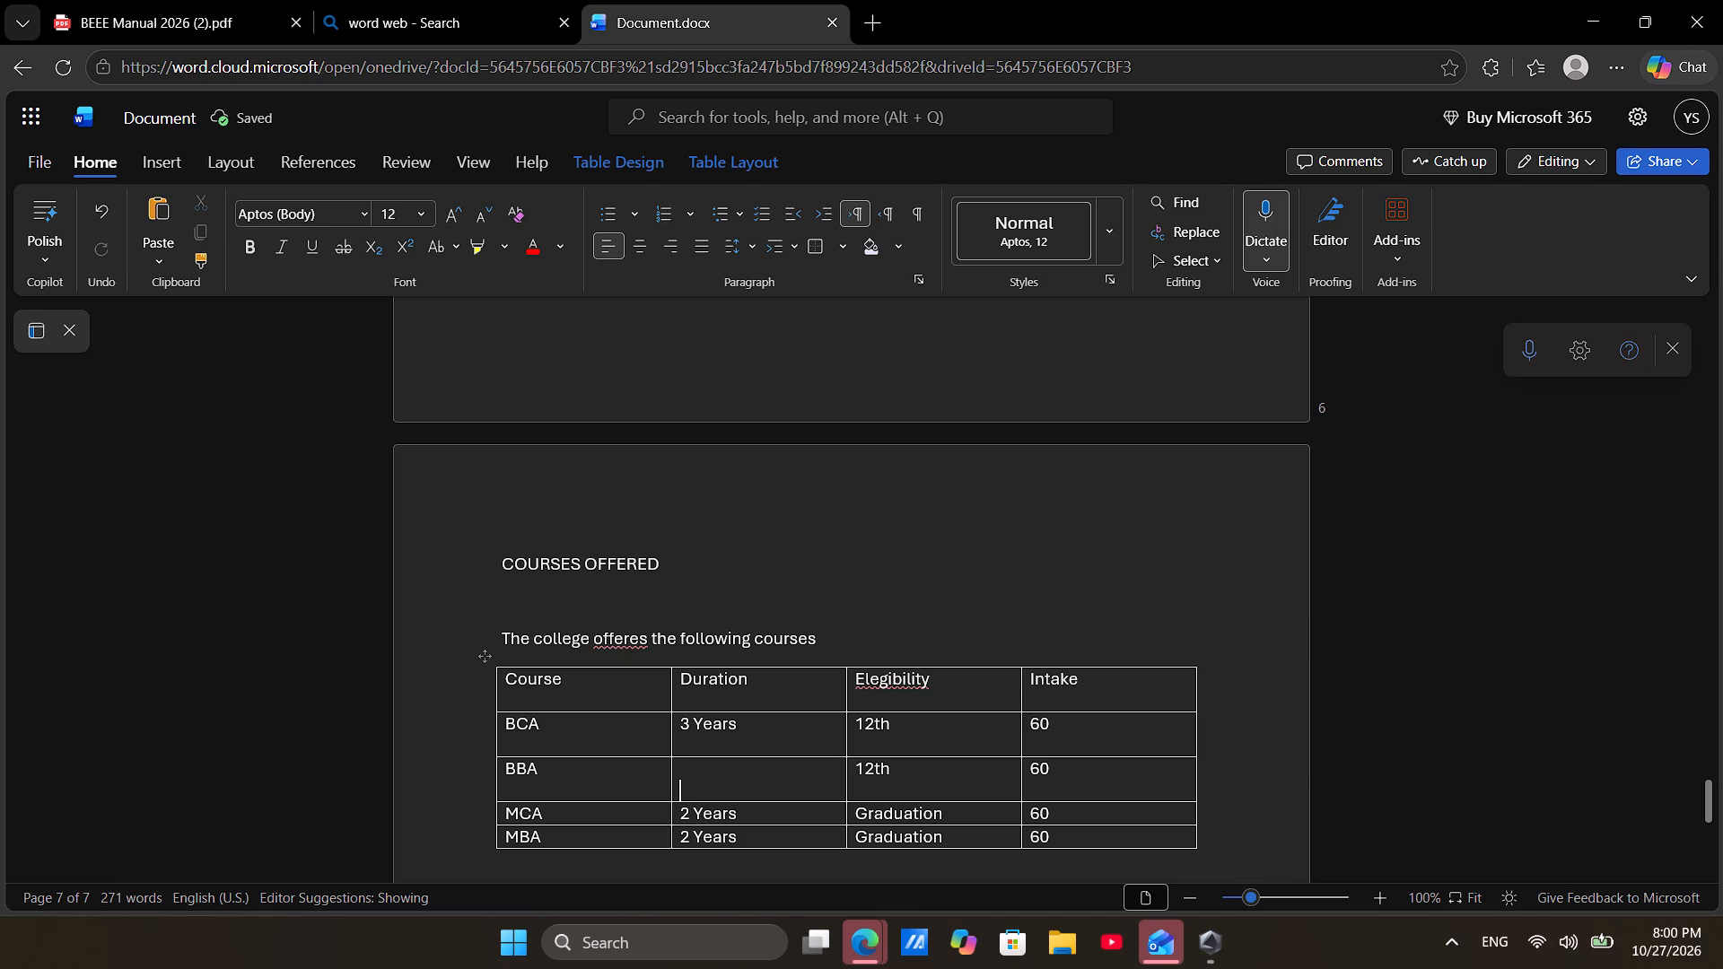
{"action": "key", "text": "BackSpace"}
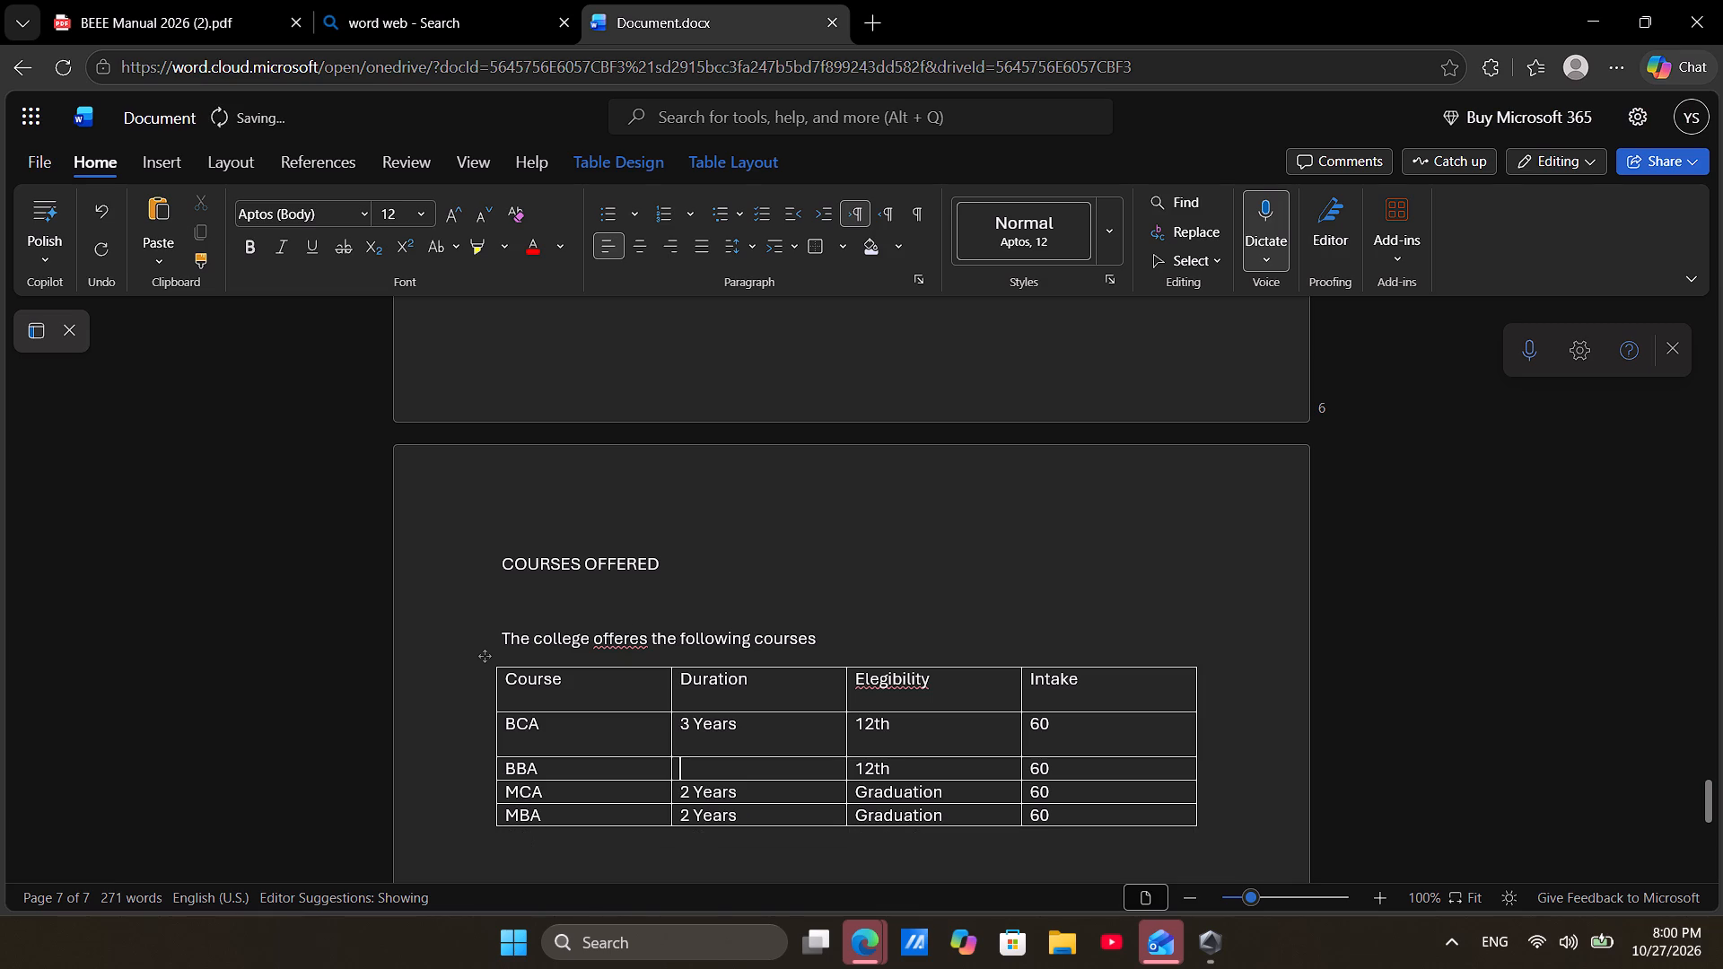
{"action": "type", "text": "3"}
{"action": "key", "text": "space"}
{"action": "key", "text": "y"}
{"action": "key", "text": "BackSpace"}
{"action": "key", "text": "BackSpace"}
{"action": "key", "text": "BackSpace"}
{"action": "key", "text": "BackSpace"}
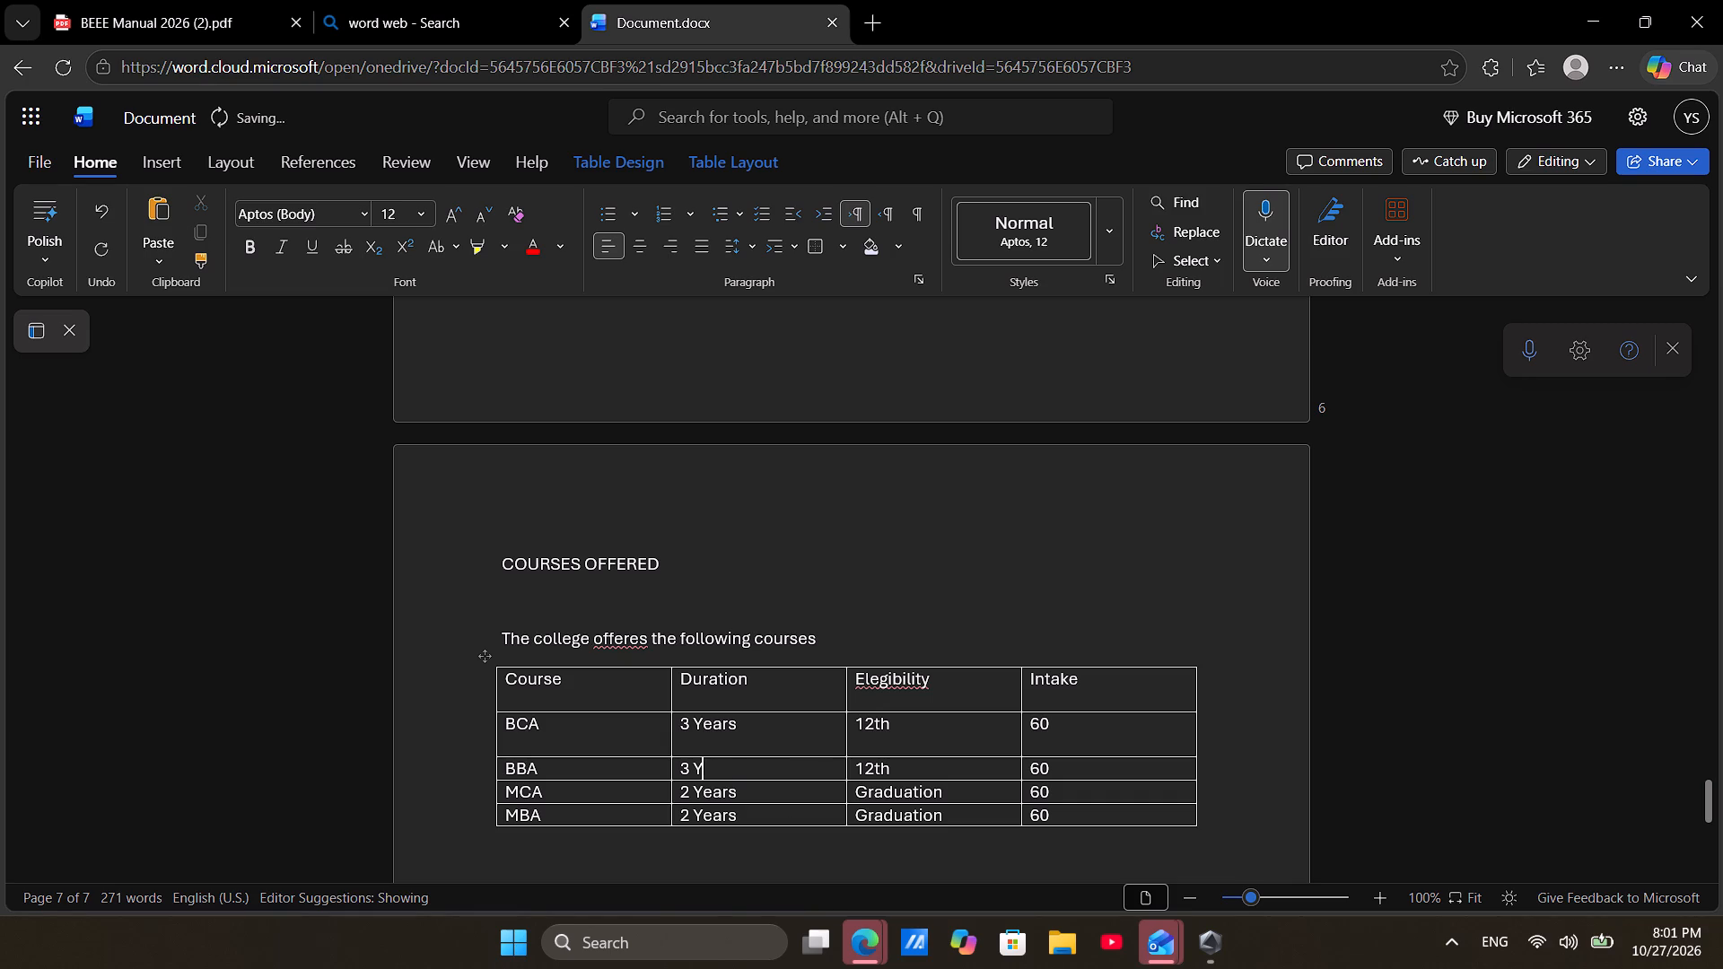
{"action": "type", "text": "eat"}
{"action": "key", "text": "BackSpace"}
{"action": "type", "text": "rs"}
{"action": "key", "text": "Return"}
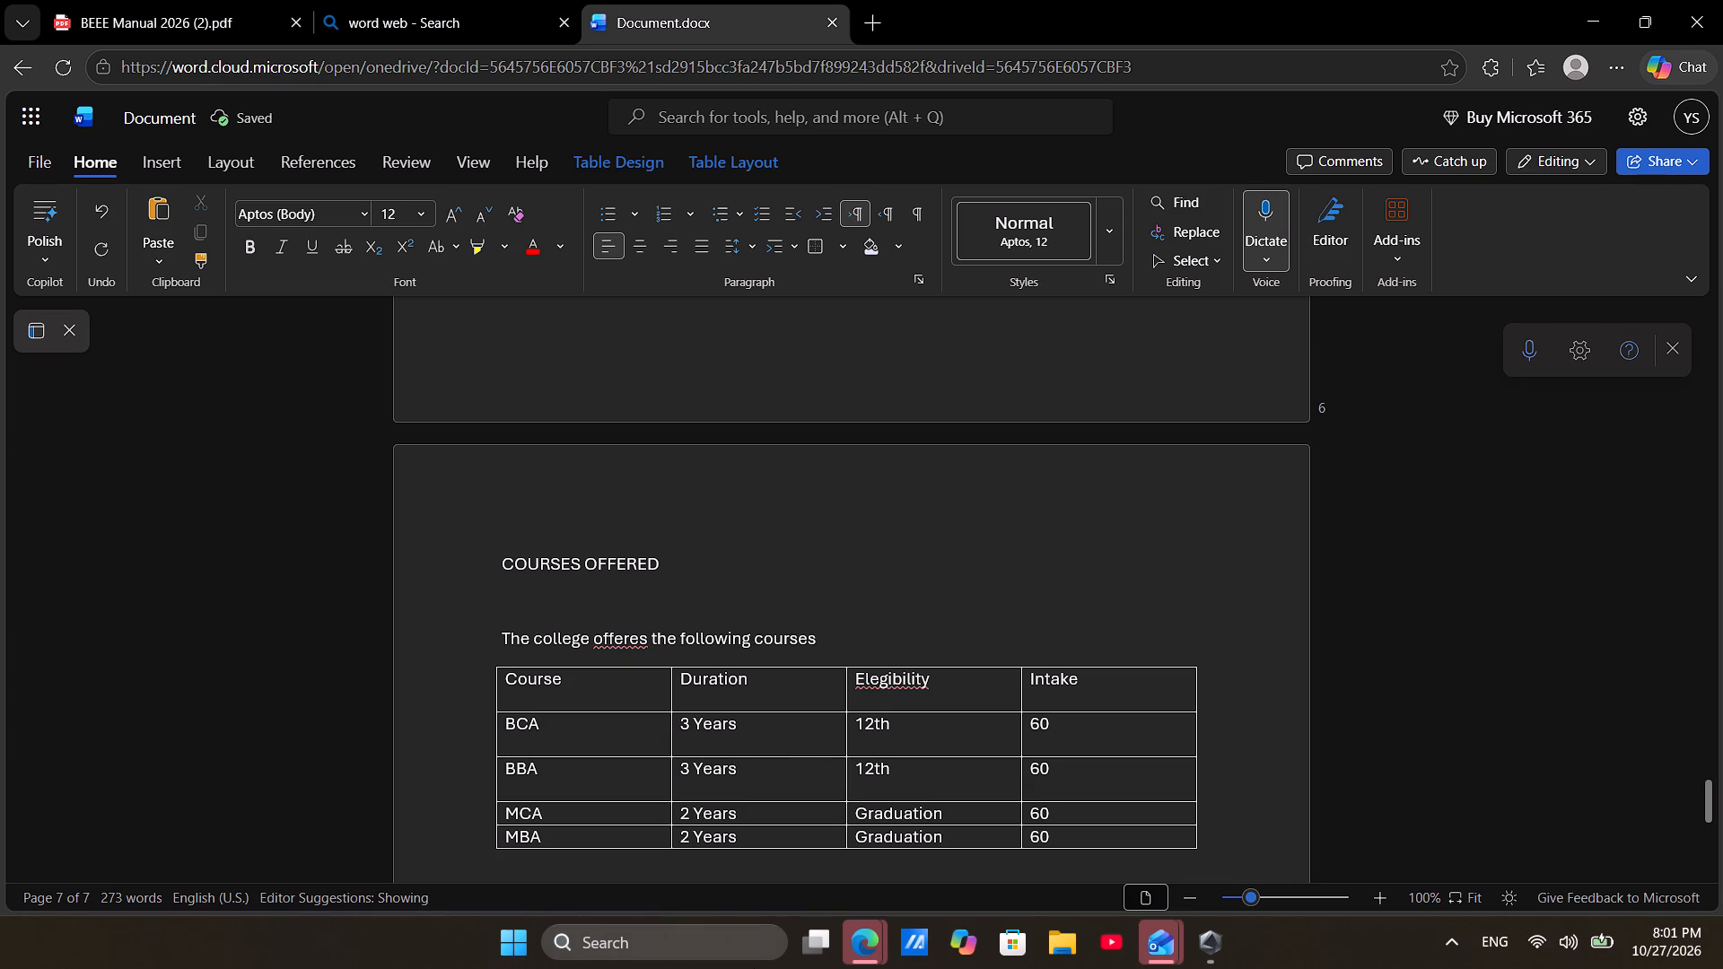
Add a blank line beneath "MCA" and beneath "MBA" in the first column of the courses table.
{"action": "left_click", "coordinate": [616, 812]}
{"action": "key", "text": "Return"}
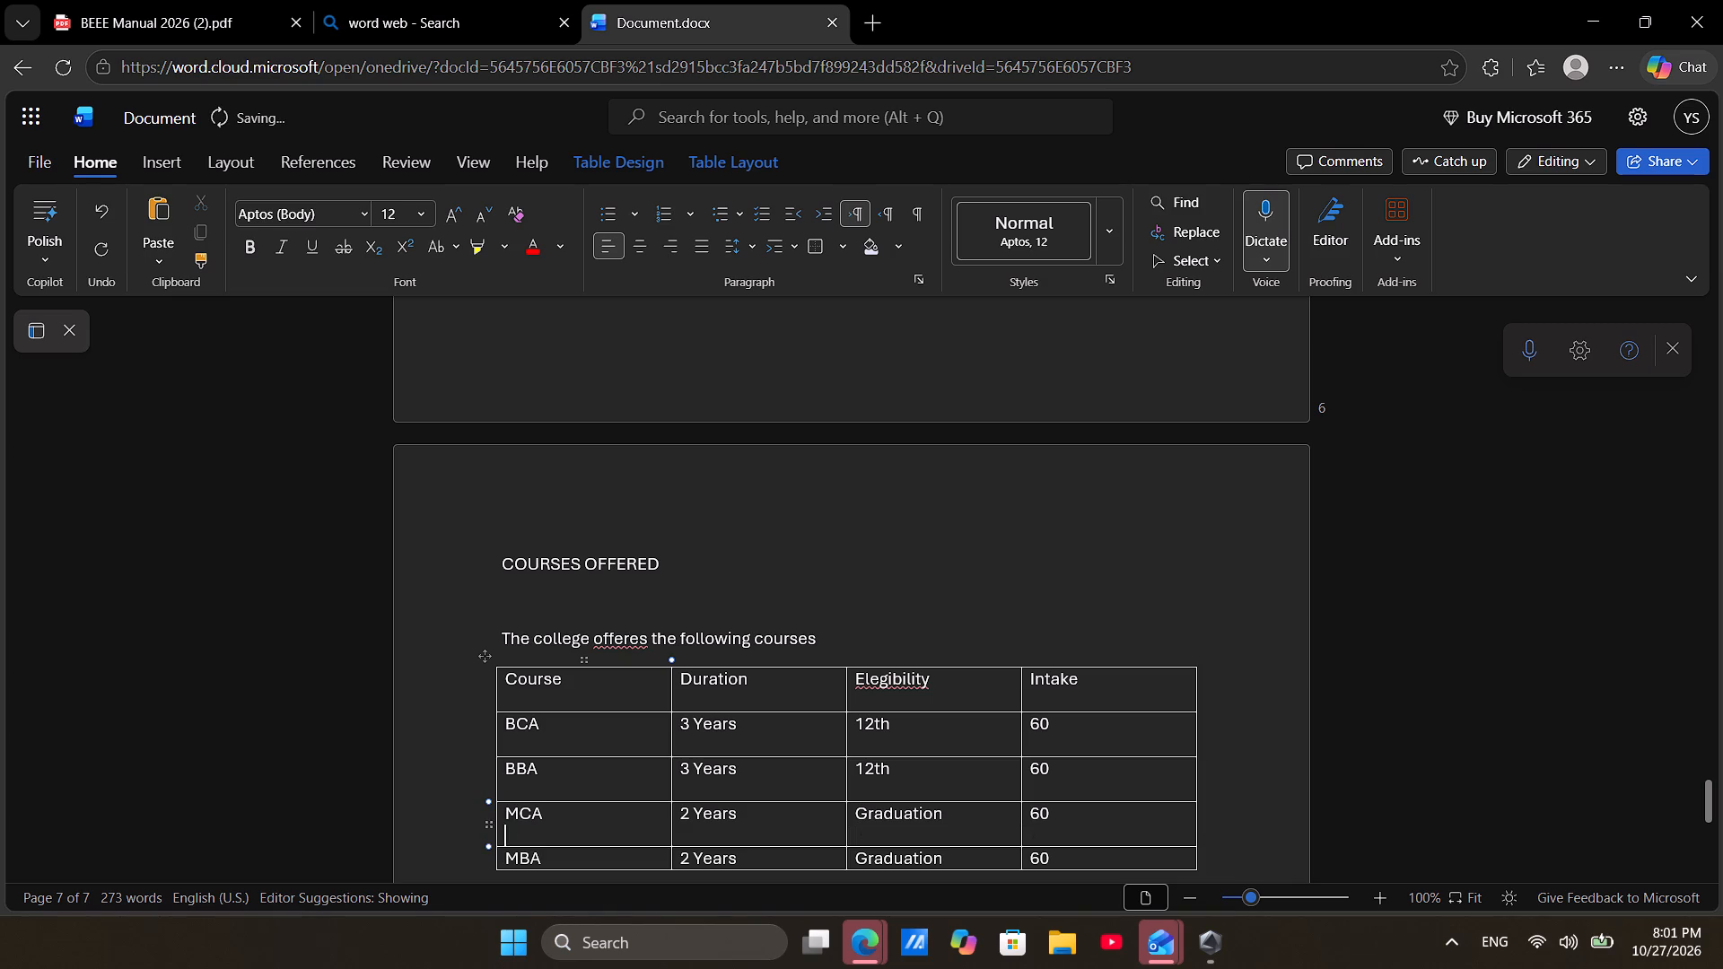
{"action": "left_click", "coordinate": [605, 859]}
{"action": "key", "text": "Return"}
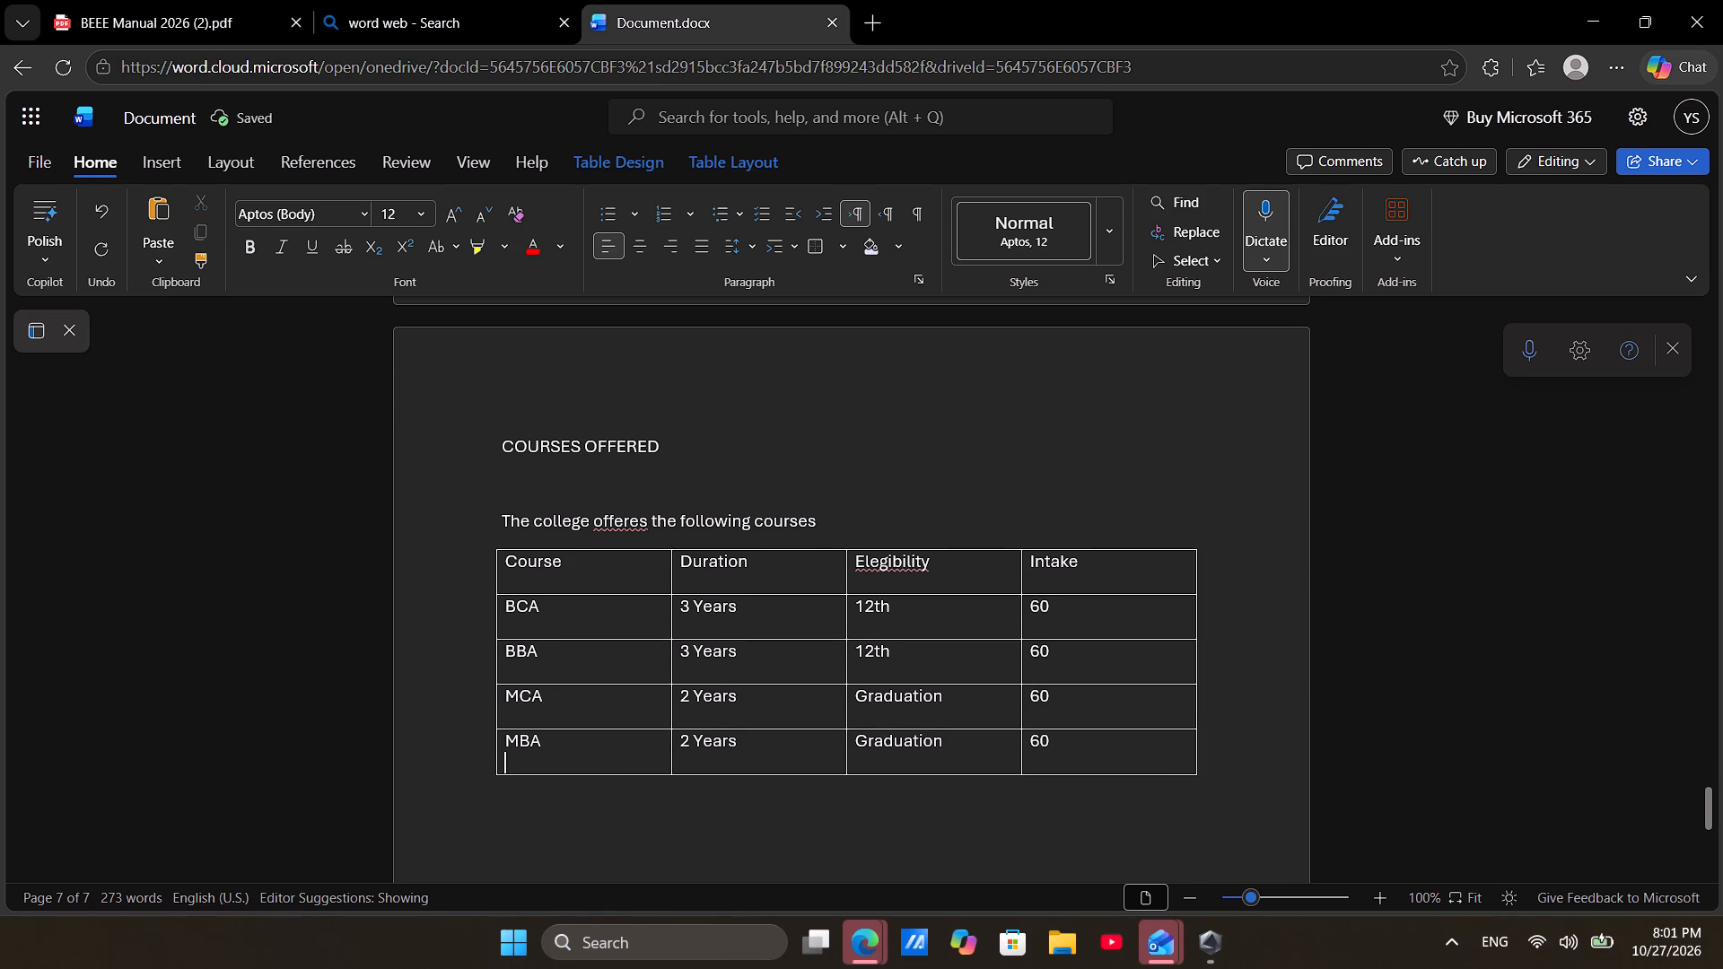